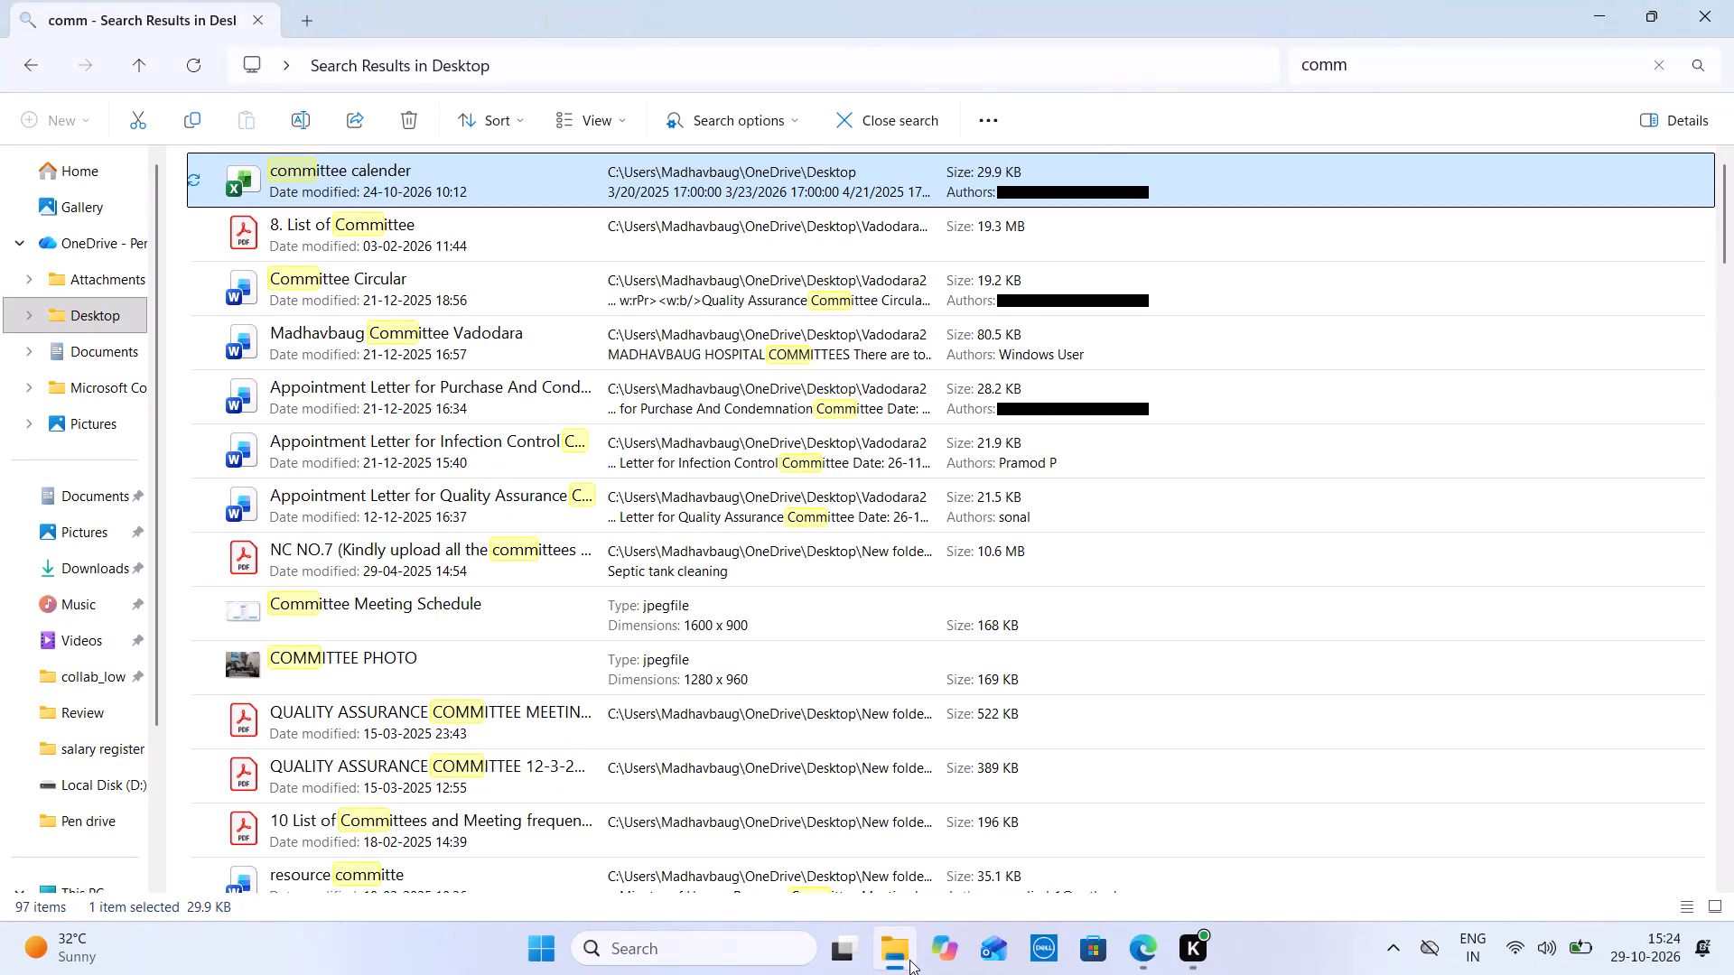
# Open the Monthly MIS workbook from the Review folder without updating its links and show the MIS _4 Hospital sheet.
pyautogui.click(87, 724)
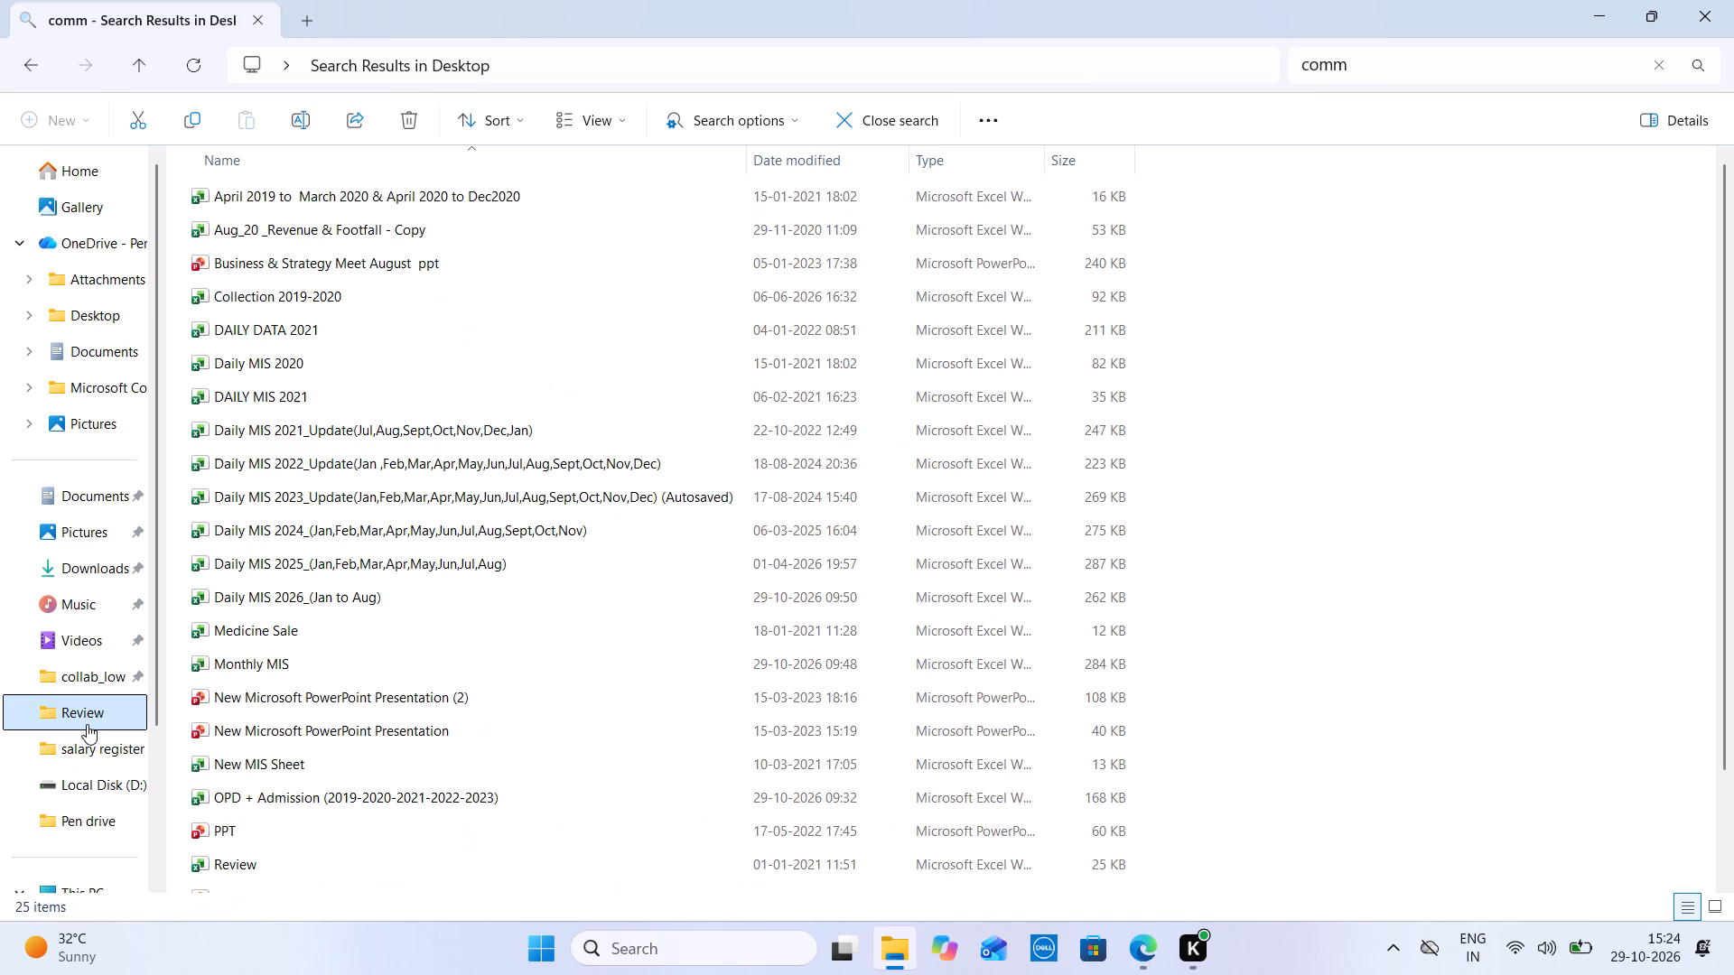
pyautogui.doubleClick(284, 657)
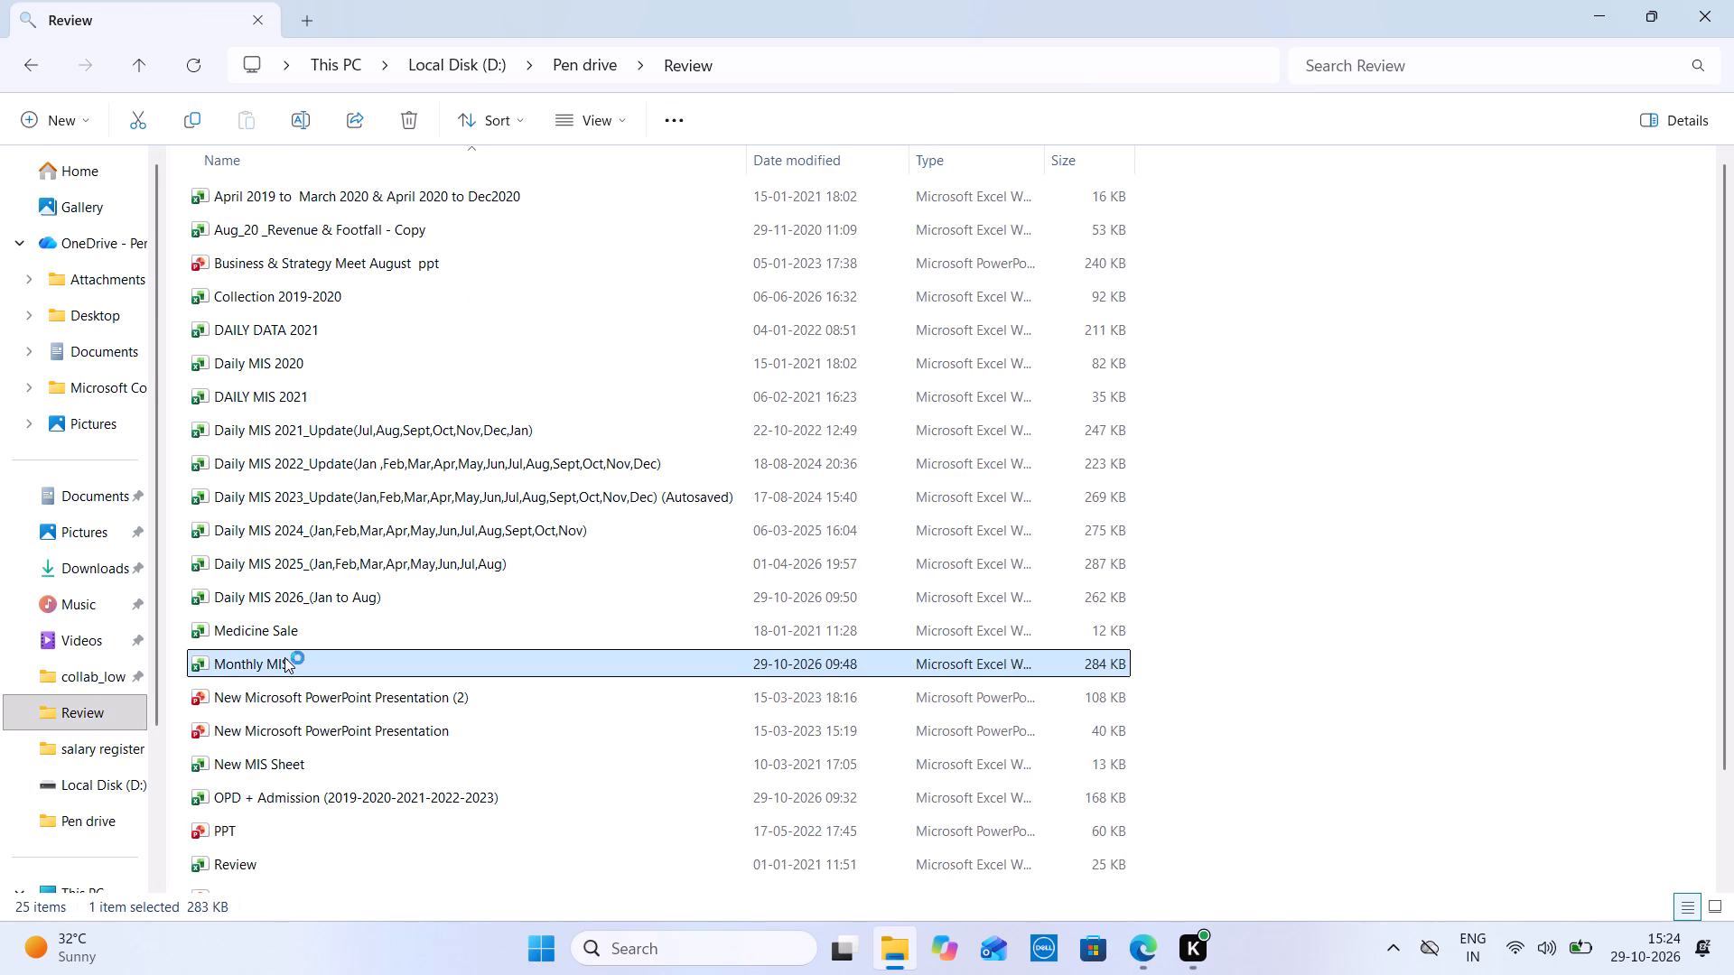
pyautogui.click(1023, 346)
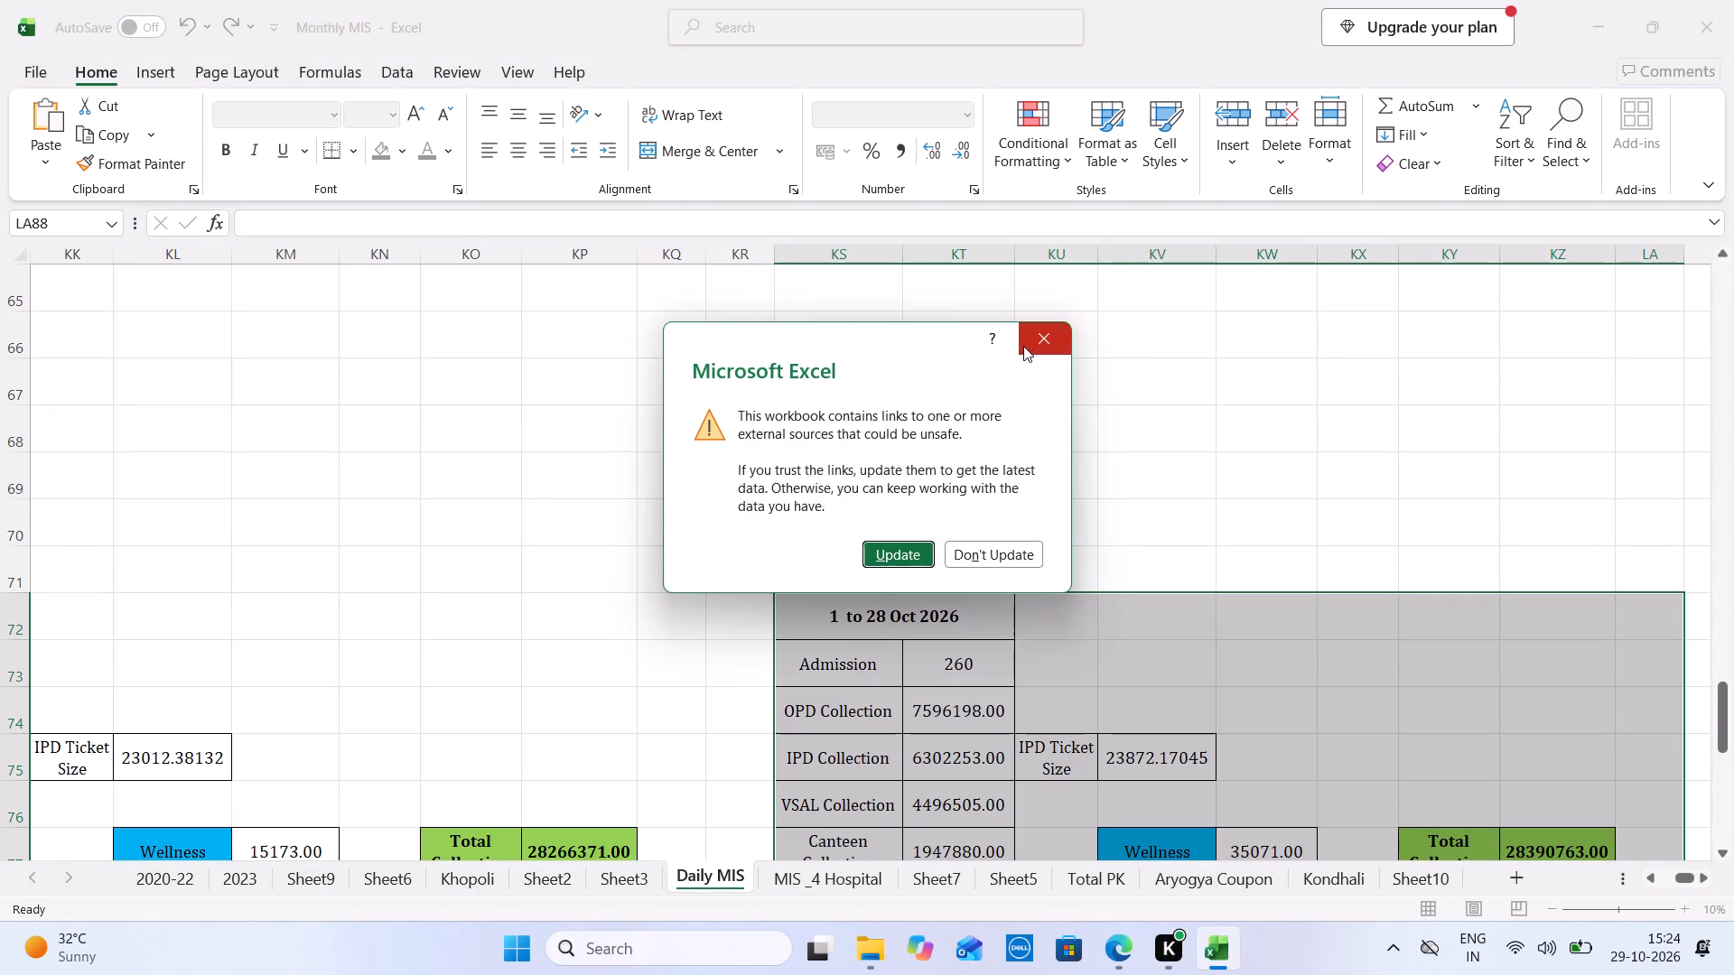
pyautogui.click(857, 882)
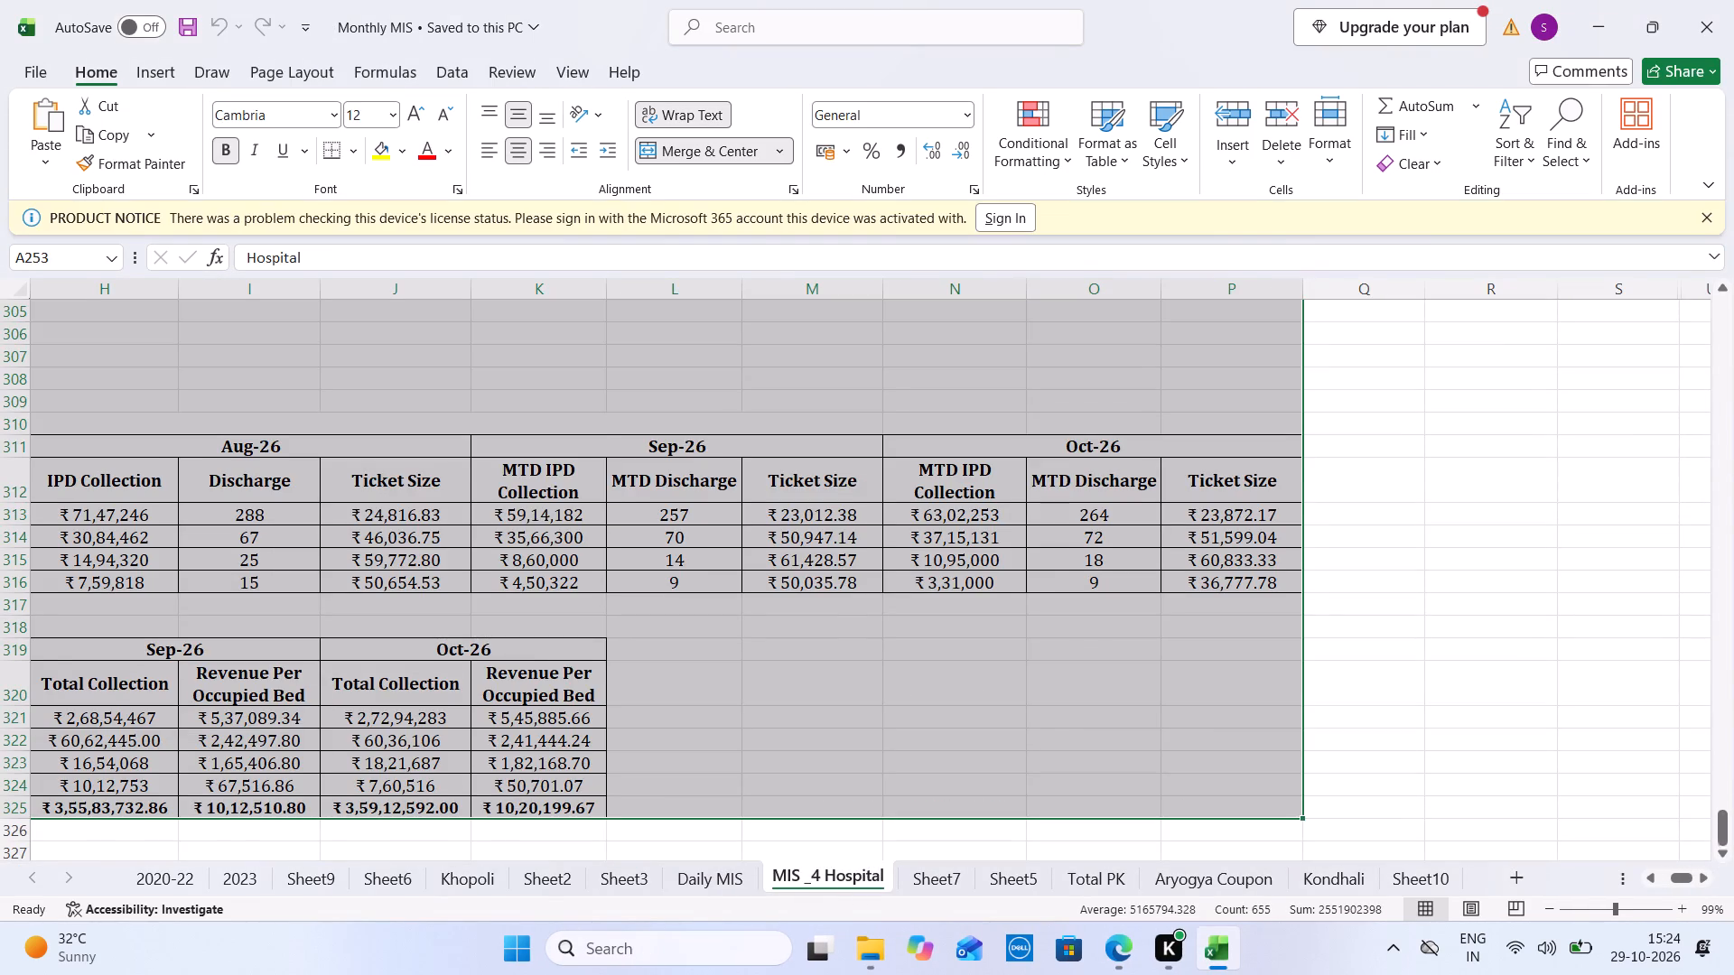
# Clear the Oct-26 MTD IPD Collection and MTD Discharge values for Khopoli and Kondhali in the Ticket Size table.
pyautogui.moveTo(958, 518); pyautogui.dragTo(1032, 535)
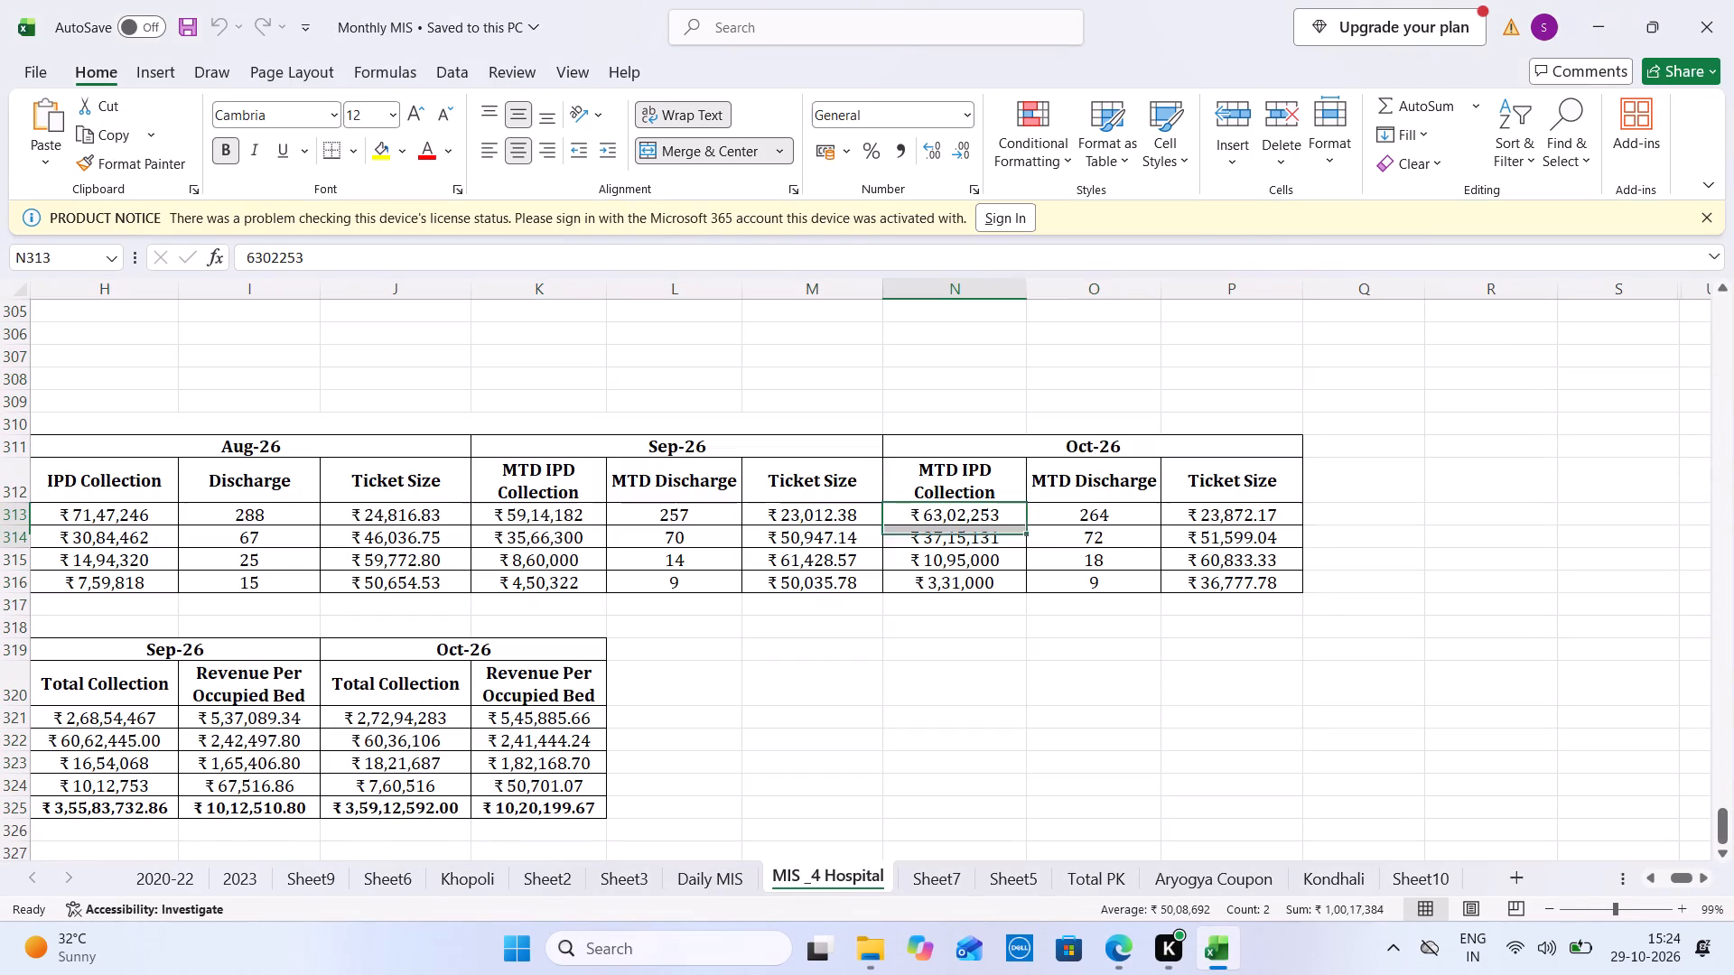
pyautogui.moveTo(1032, 535); pyautogui.dragTo(1058, 543)
pyautogui.rightClick(1058, 543)
pyautogui.click(1162, 515)
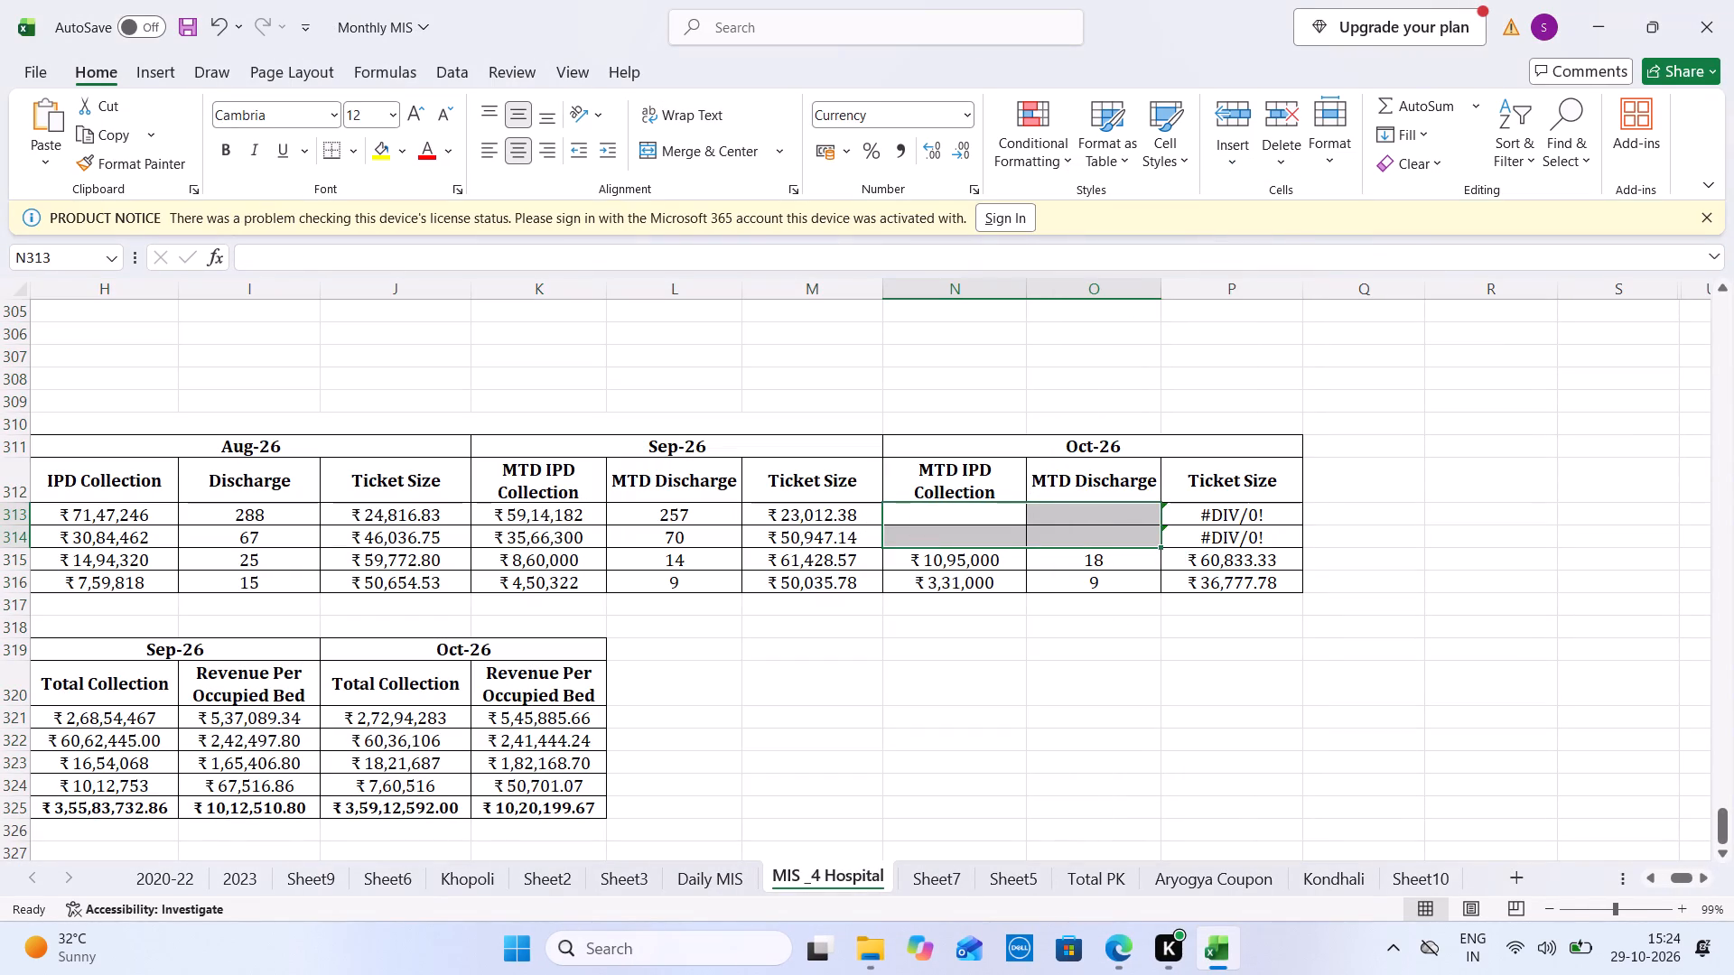
# Clear the MTD Oct 2026 values for Khopoli, Kondhali and Vizag in the Occupancy Ratio table.
pyautogui.press('Left')
pyautogui.press('Left')
pyautogui.press('Left')
pyautogui.press('Left')
pyautogui.press('Left')
pyautogui.press('Left')
pyautogui.press('Left')
pyautogui.press('Left')
pyautogui.press('Left')
pyautogui.press('Left')
pyautogui.press('Left')
pyautogui.press('Left')
pyautogui.press('Left')
pyautogui.press('Left')
pyautogui.press('Left')
pyautogui.press('Up')
pyautogui.press('Up')
pyautogui.press('Up')
pyautogui.press('Up')
pyautogui.press('Up')
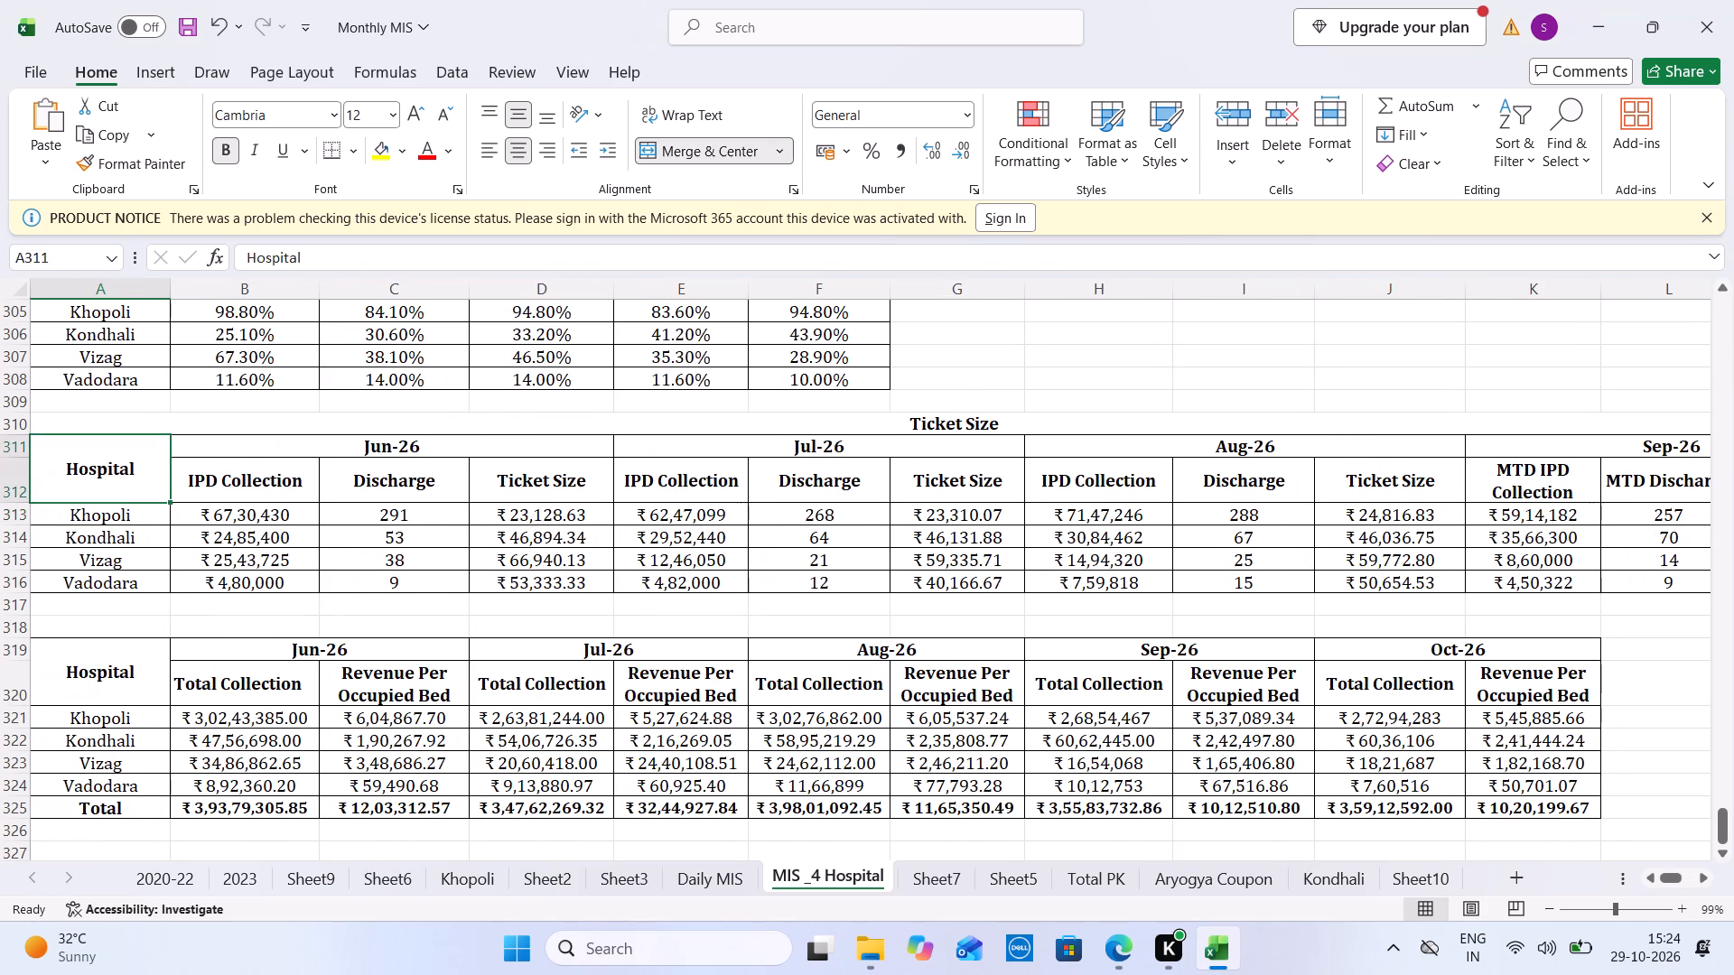
pyautogui.press('Up')
pyautogui.press('Up')
pyautogui.press('Up')
pyautogui.press('Up')
pyautogui.press('Up')
pyautogui.press('Up')
pyautogui.press('Up')
pyautogui.press('Up')
pyautogui.press('Up')
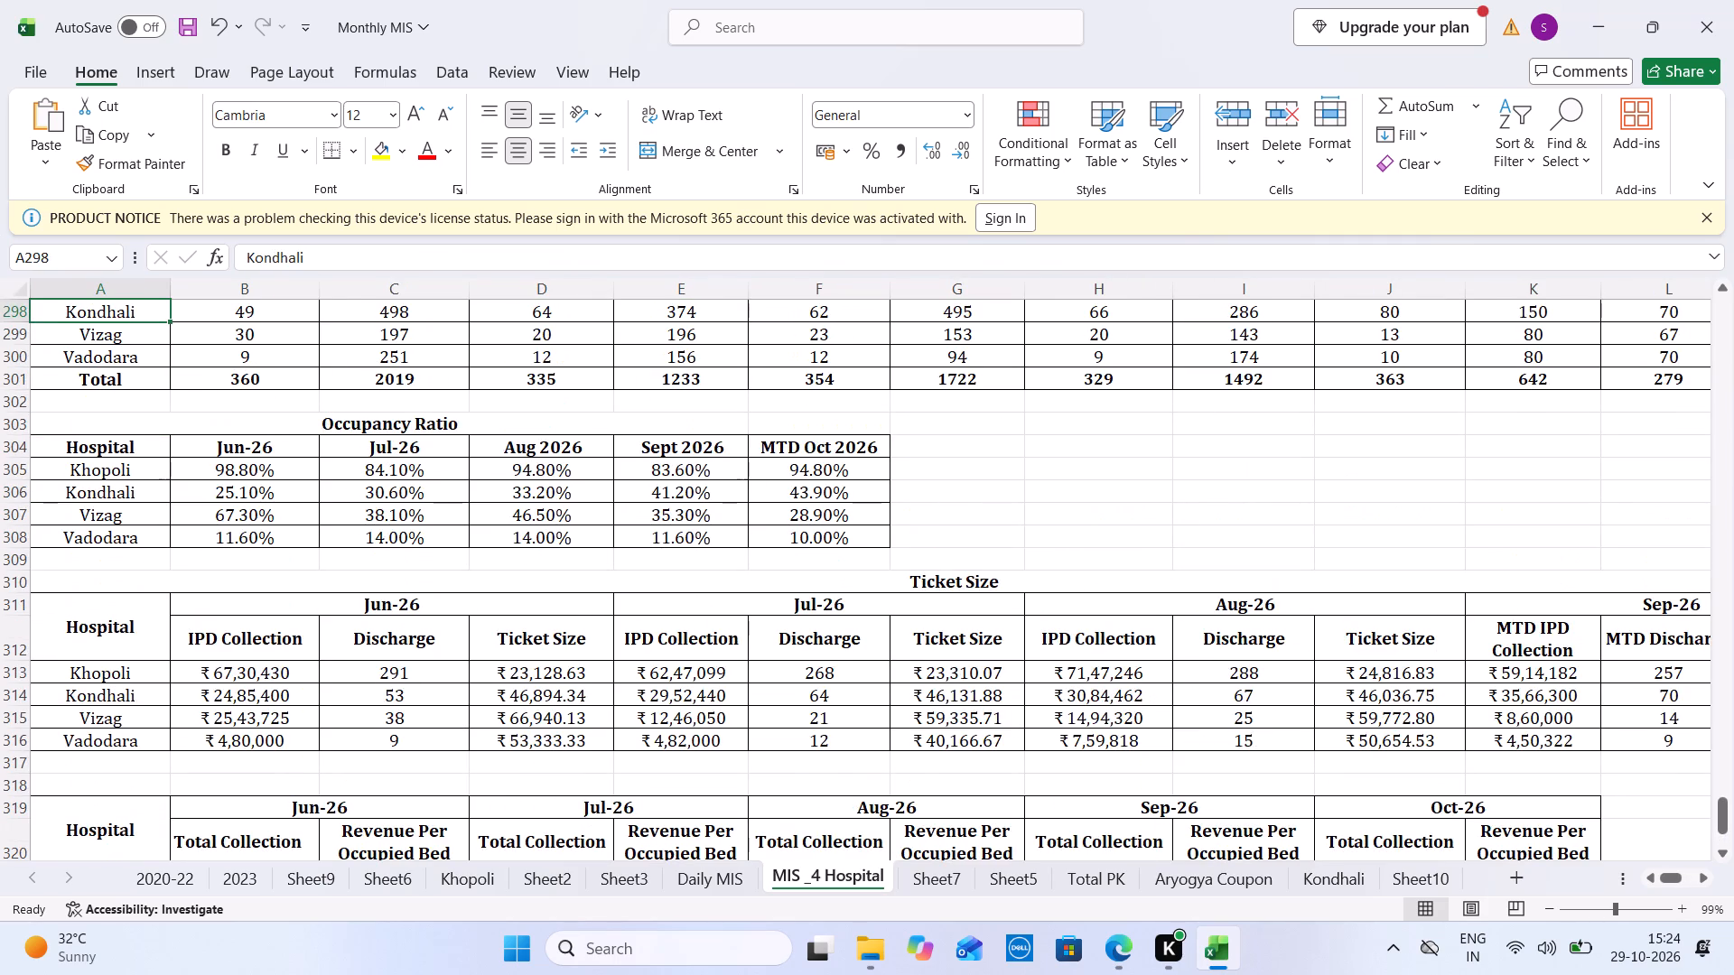
pyautogui.moveTo(773, 464); pyautogui.dragTo(797, 511)
pyautogui.rightClick(797, 511)
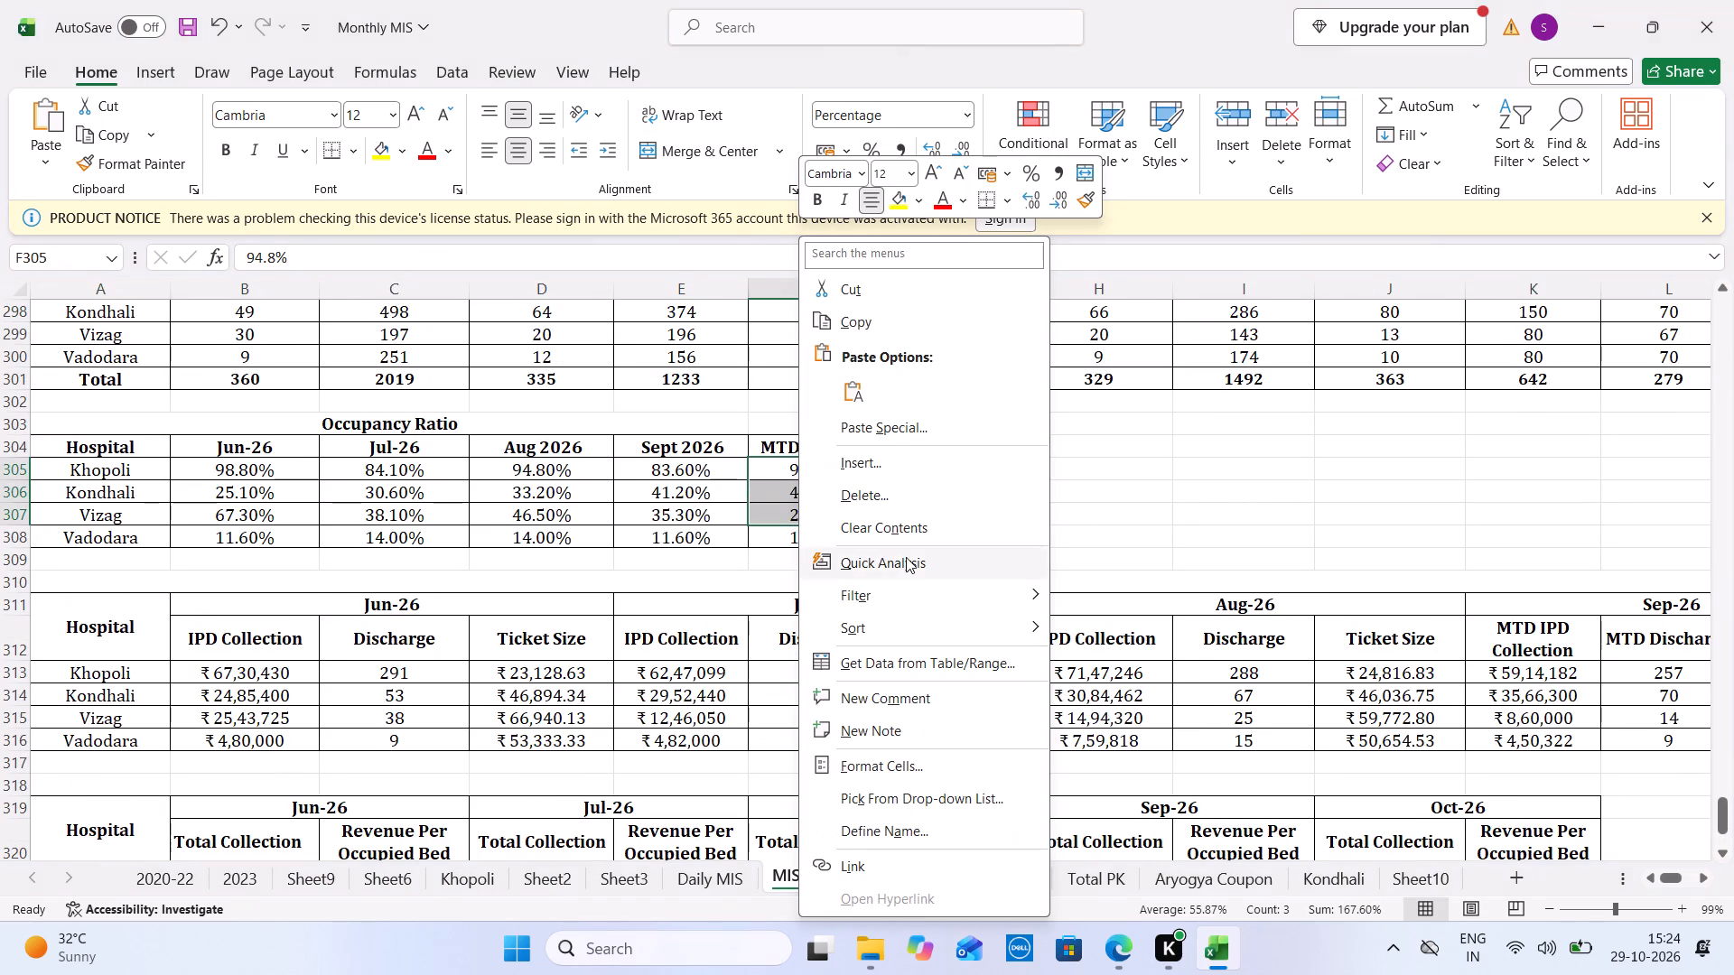
pyautogui.click(940, 541)
# Clear the four hospitals' MTD Admission and MTD New OPD values from Jun-26 through the Oct-26 MTD Admission column, B297:J300.
pyautogui.press('Up')
pyautogui.press('Up')
pyautogui.press('Up')
pyautogui.press('Up')
pyautogui.press('Up')
pyautogui.press('Up')
pyautogui.press('Up')
pyautogui.press('Up')
pyautogui.press('Up')
pyautogui.press('Up')
pyautogui.press('Up')
pyautogui.press('Up')
pyautogui.press('Up')
pyautogui.press('Up')
pyautogui.press('Up')
pyautogui.press('Up')
pyautogui.press('Up')
pyautogui.press('Up')
pyautogui.press('Up')
pyautogui.press('Up')
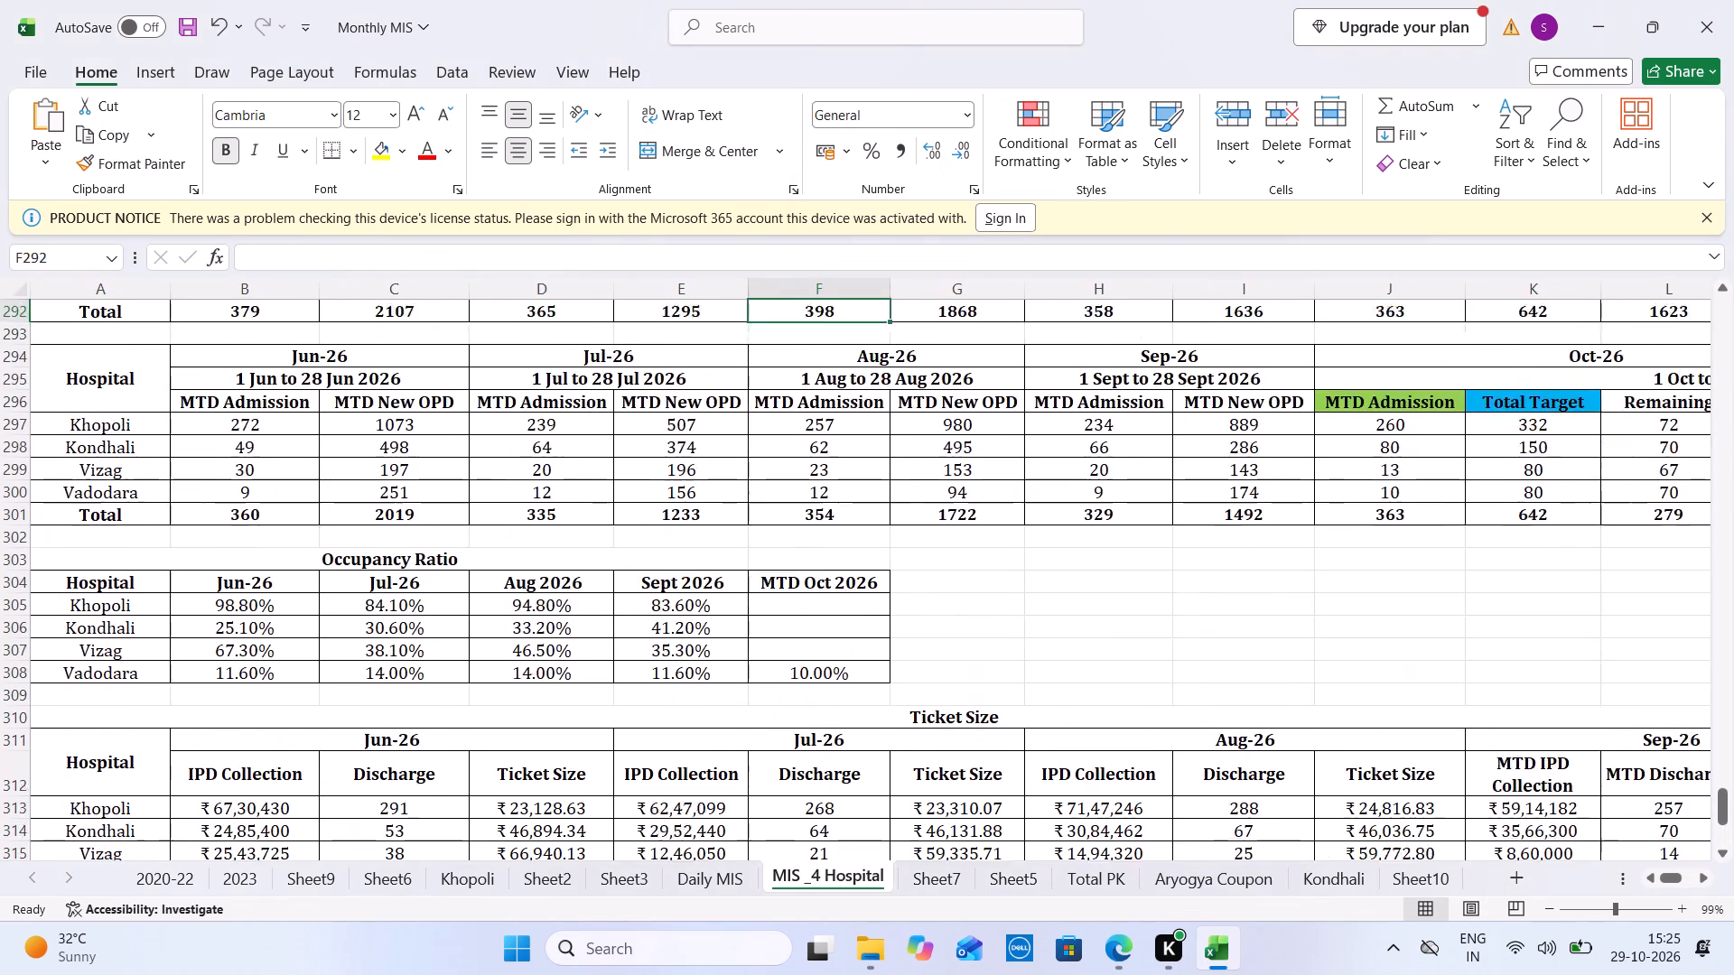
pyautogui.moveTo(267, 606); pyautogui.dragTo(1535, 663)
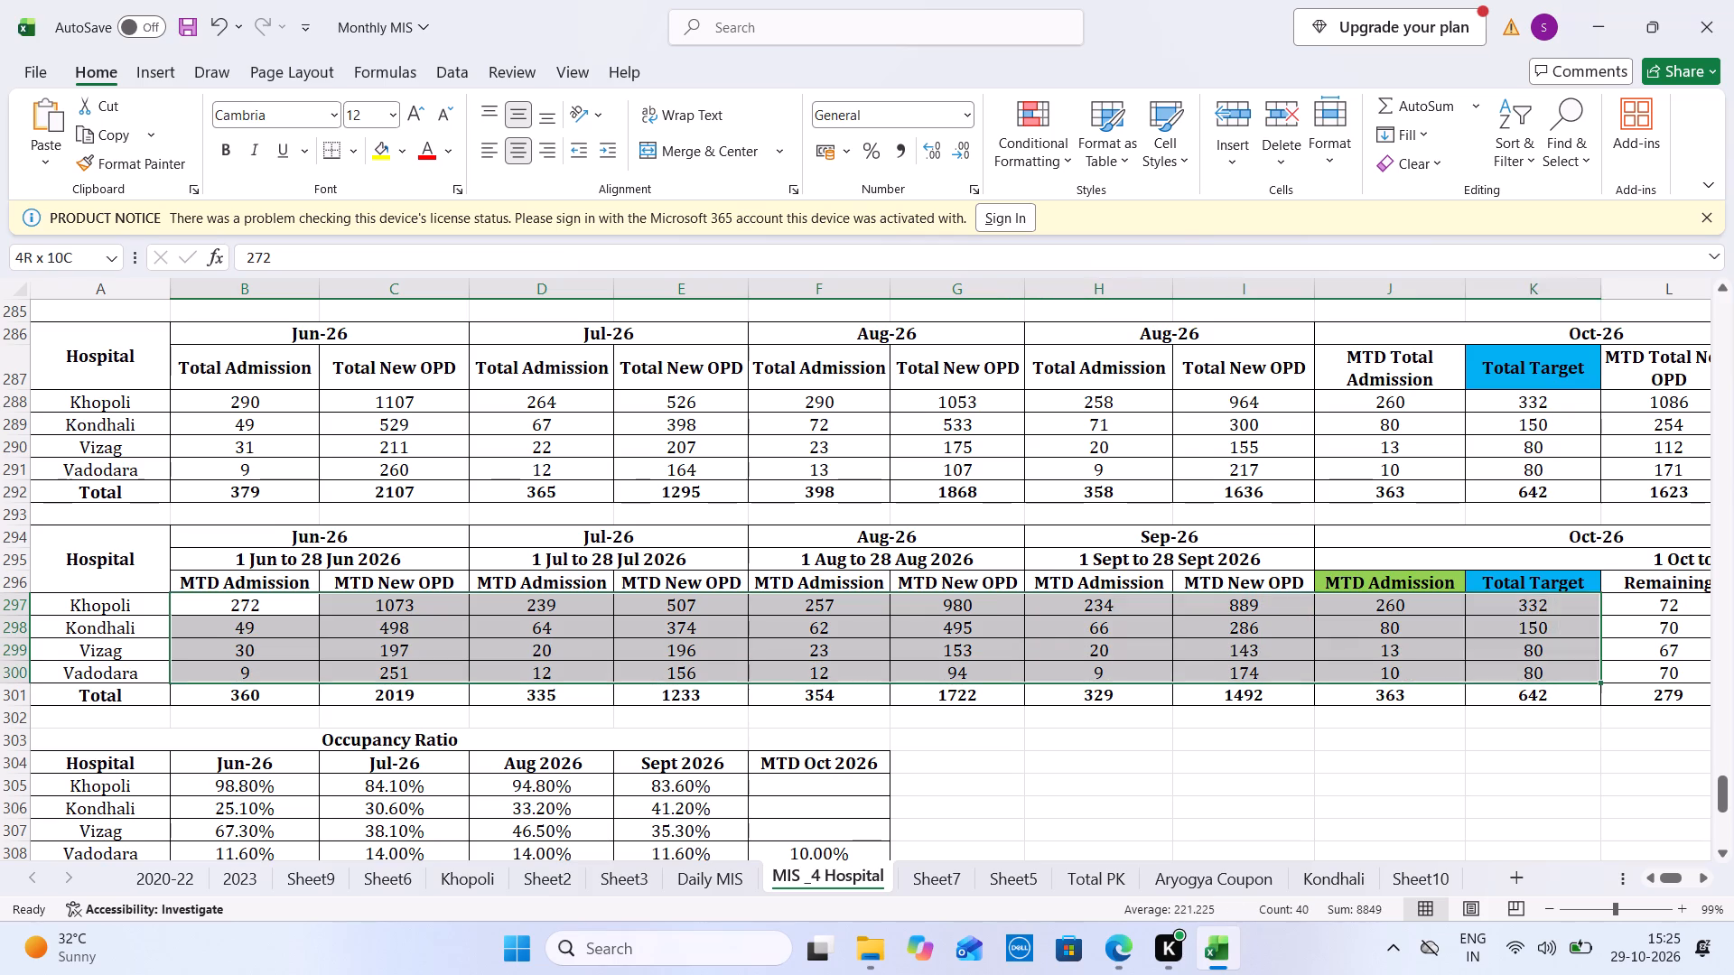
pyautogui.moveTo(1535, 663); pyautogui.dragTo(1417, 671)
pyautogui.rightClick(1417, 671)
pyautogui.click(1563, 541)
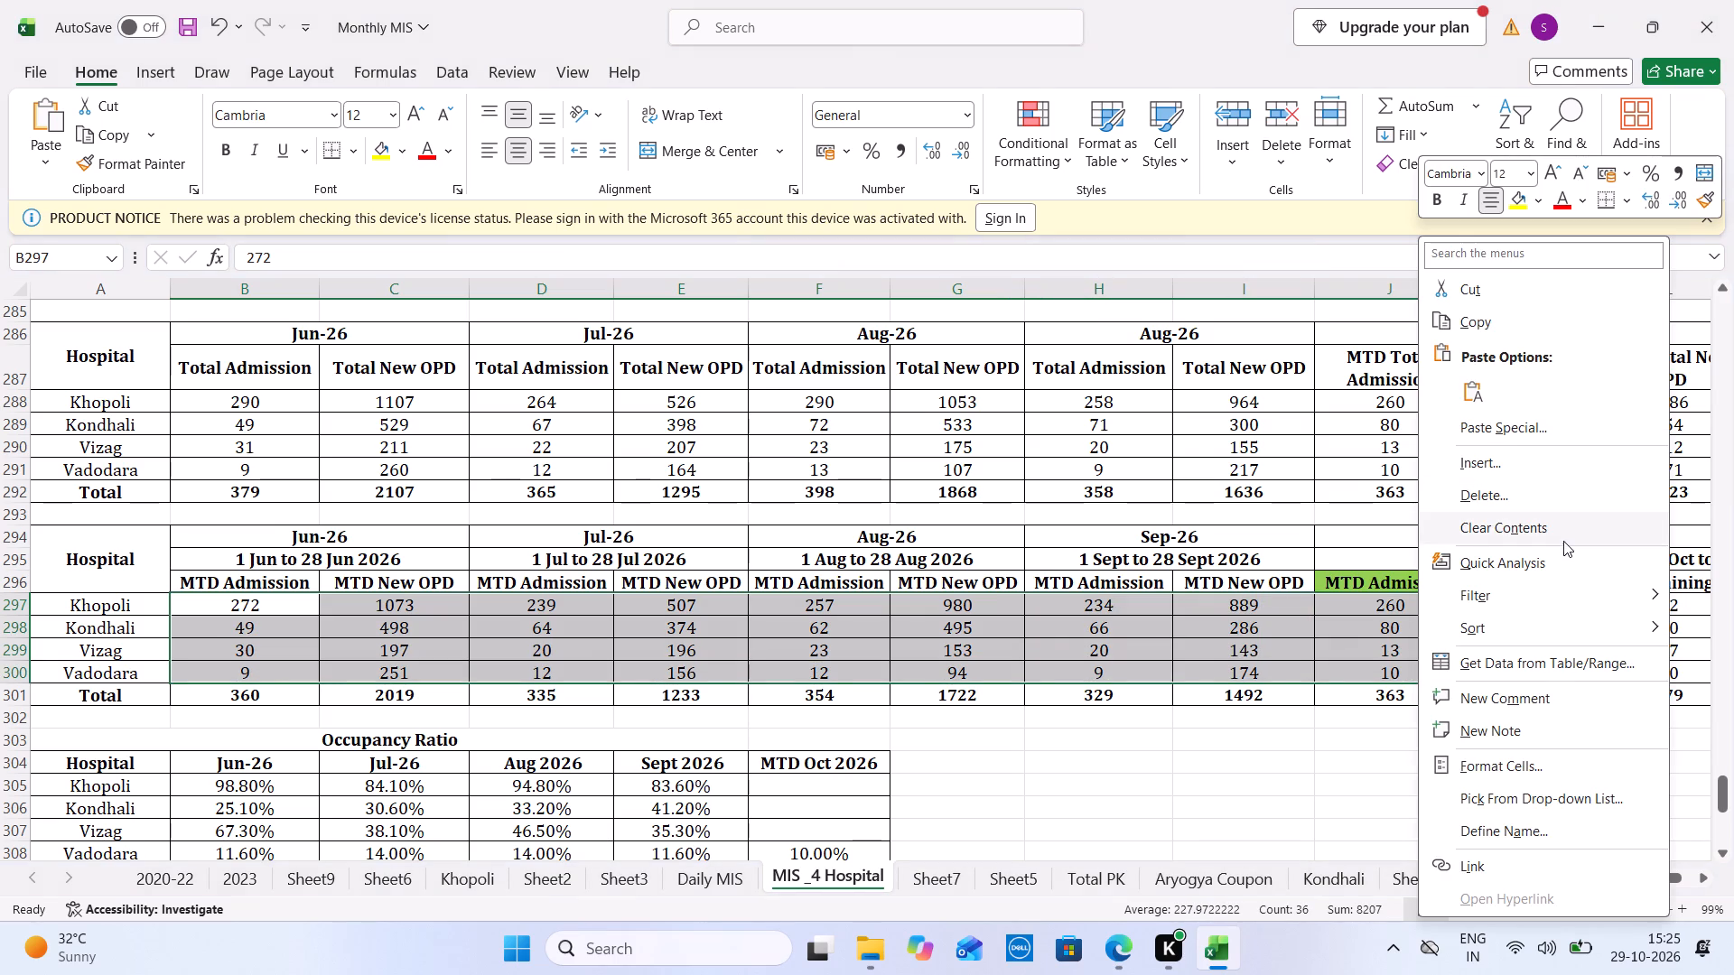
# Clear the four hospitals' Oct-26 MTD New OPD values in the same MTD table, M297:M300.
pyautogui.click(1636, 615)
pyautogui.press('Right')
pyautogui.press('Right')
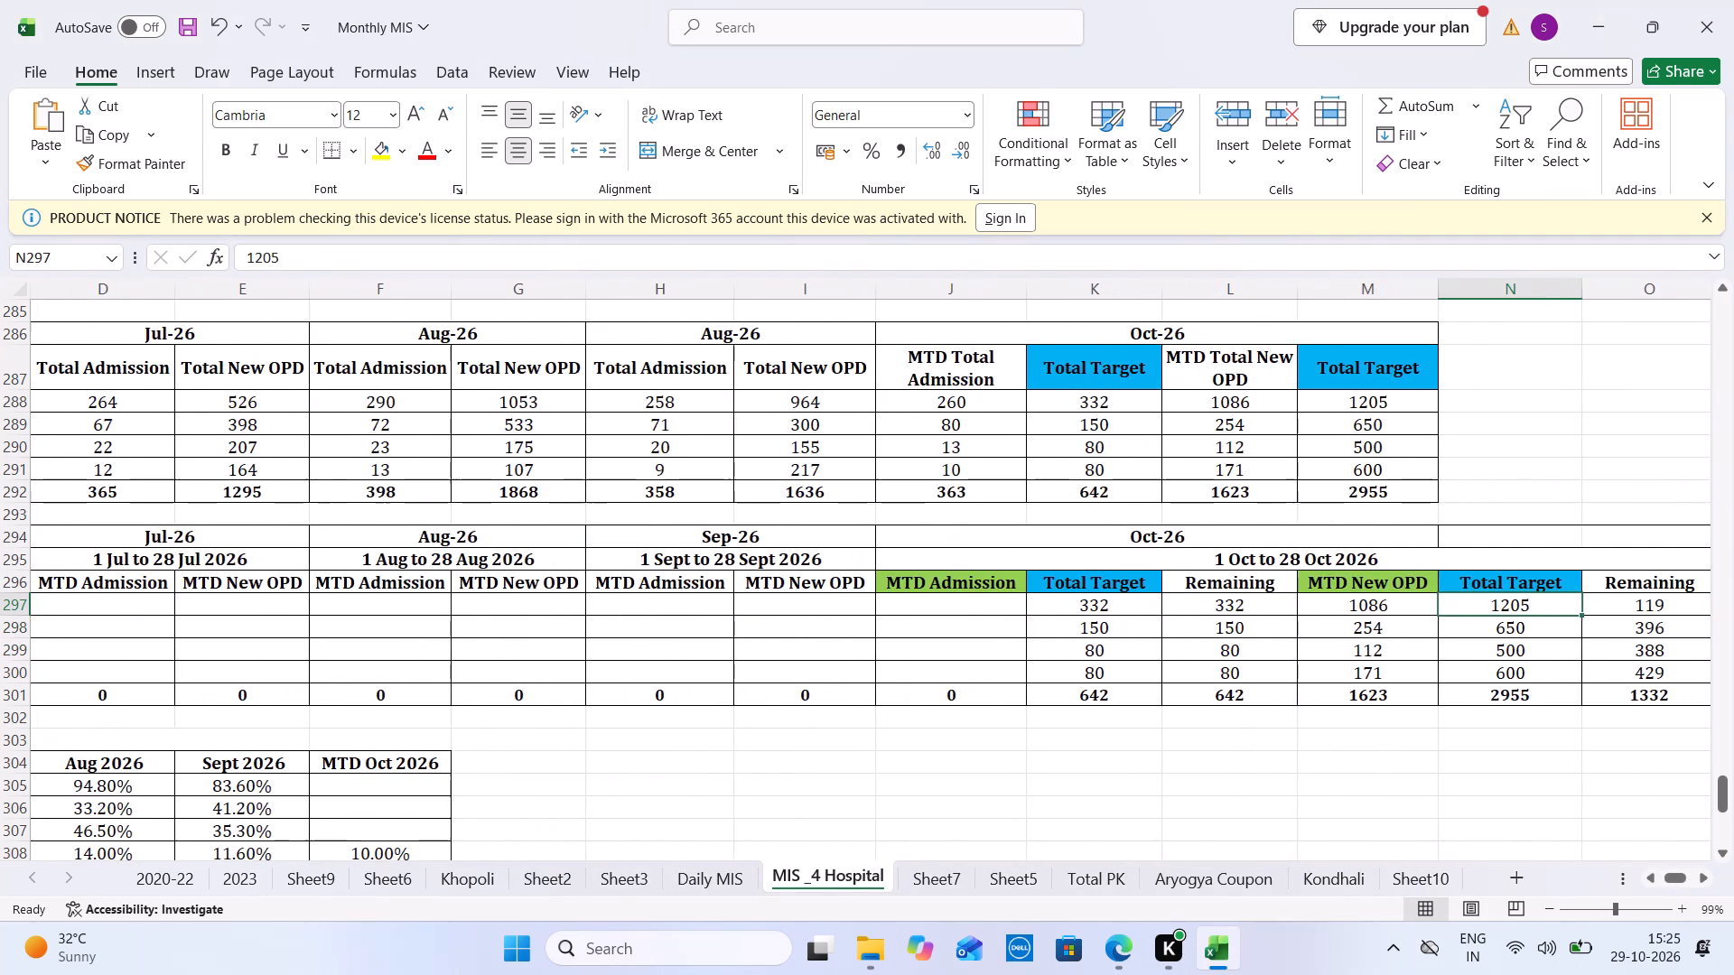
pyautogui.moveTo(1386, 609); pyautogui.dragTo(1386, 666)
pyautogui.rightClick(1386, 666)
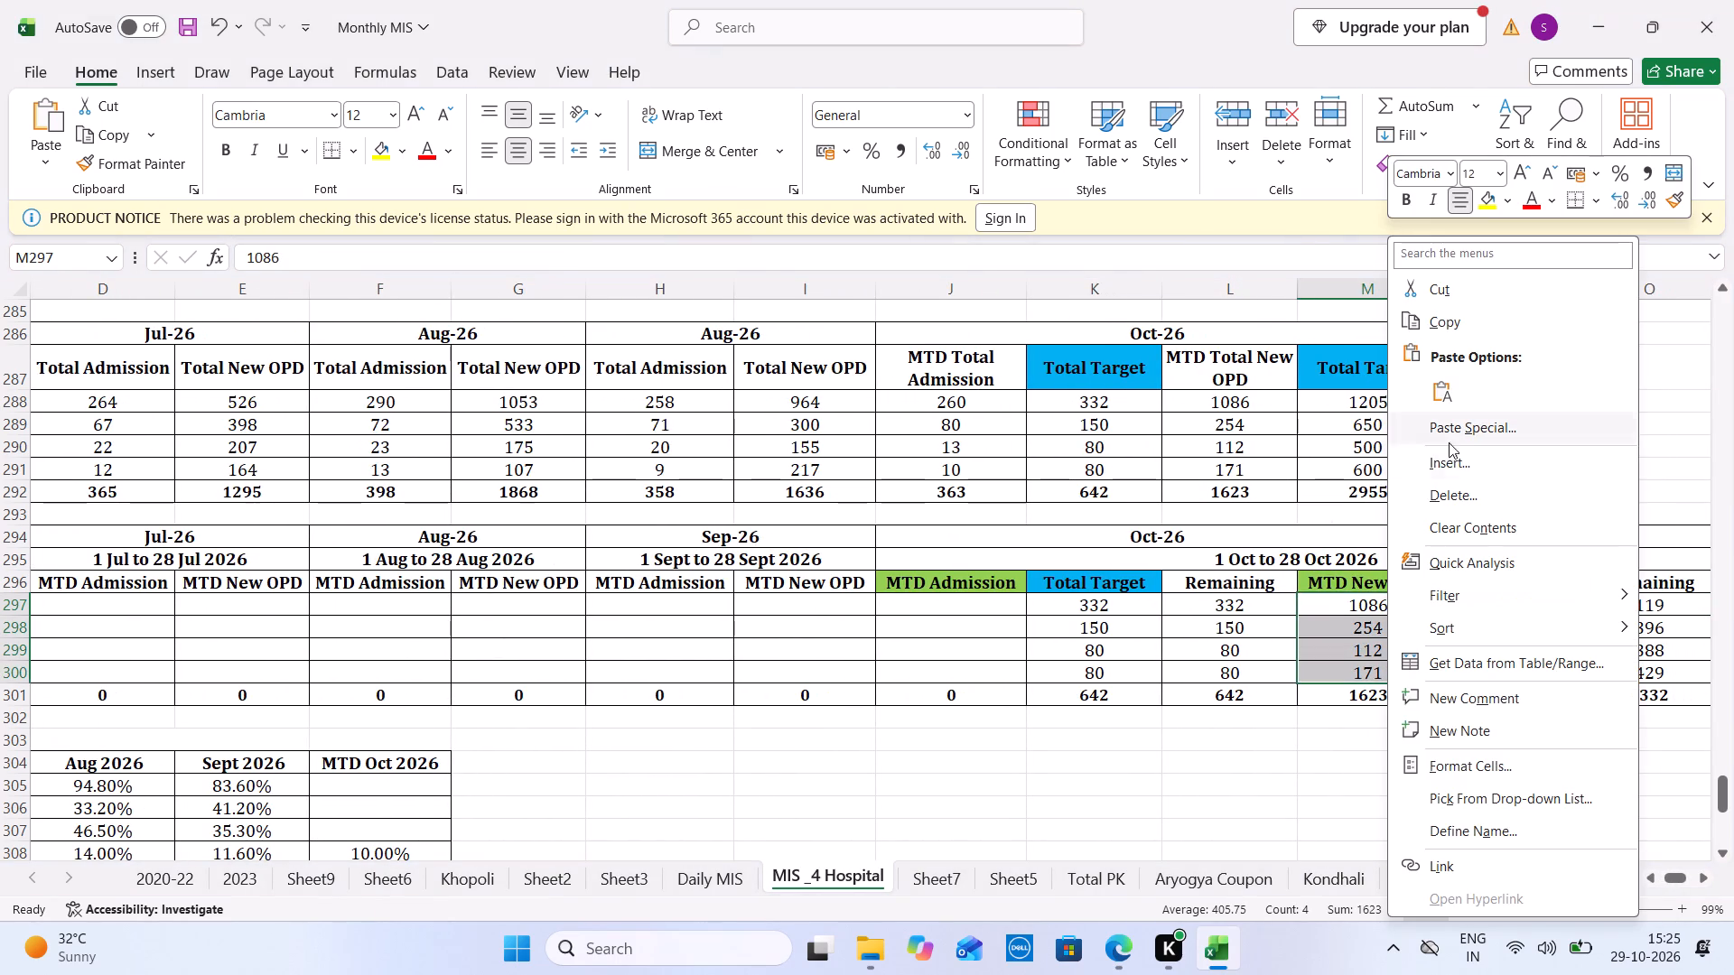
pyautogui.click(1486, 523)
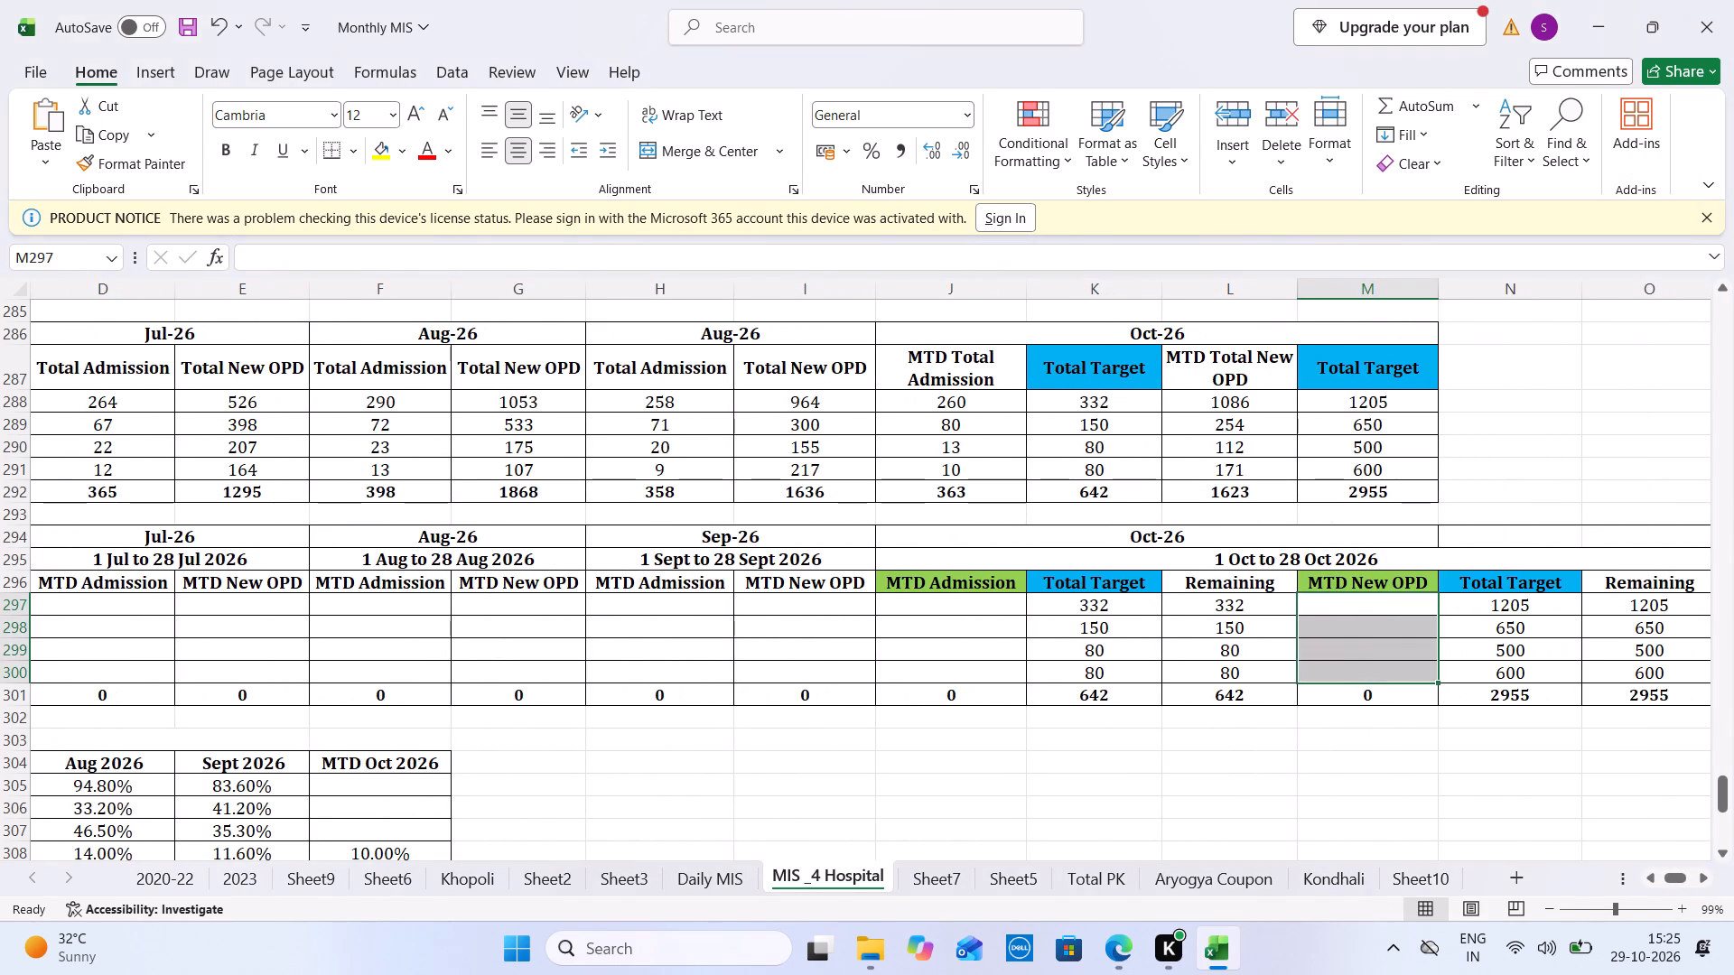
# Clear the four hospitals' Oct-26 MTD Total Admission and MTD Total New OPD values in the total admissions table.
pyautogui.moveTo(921, 403); pyautogui.dragTo(939, 460)
pyautogui.rightClick(939, 460)
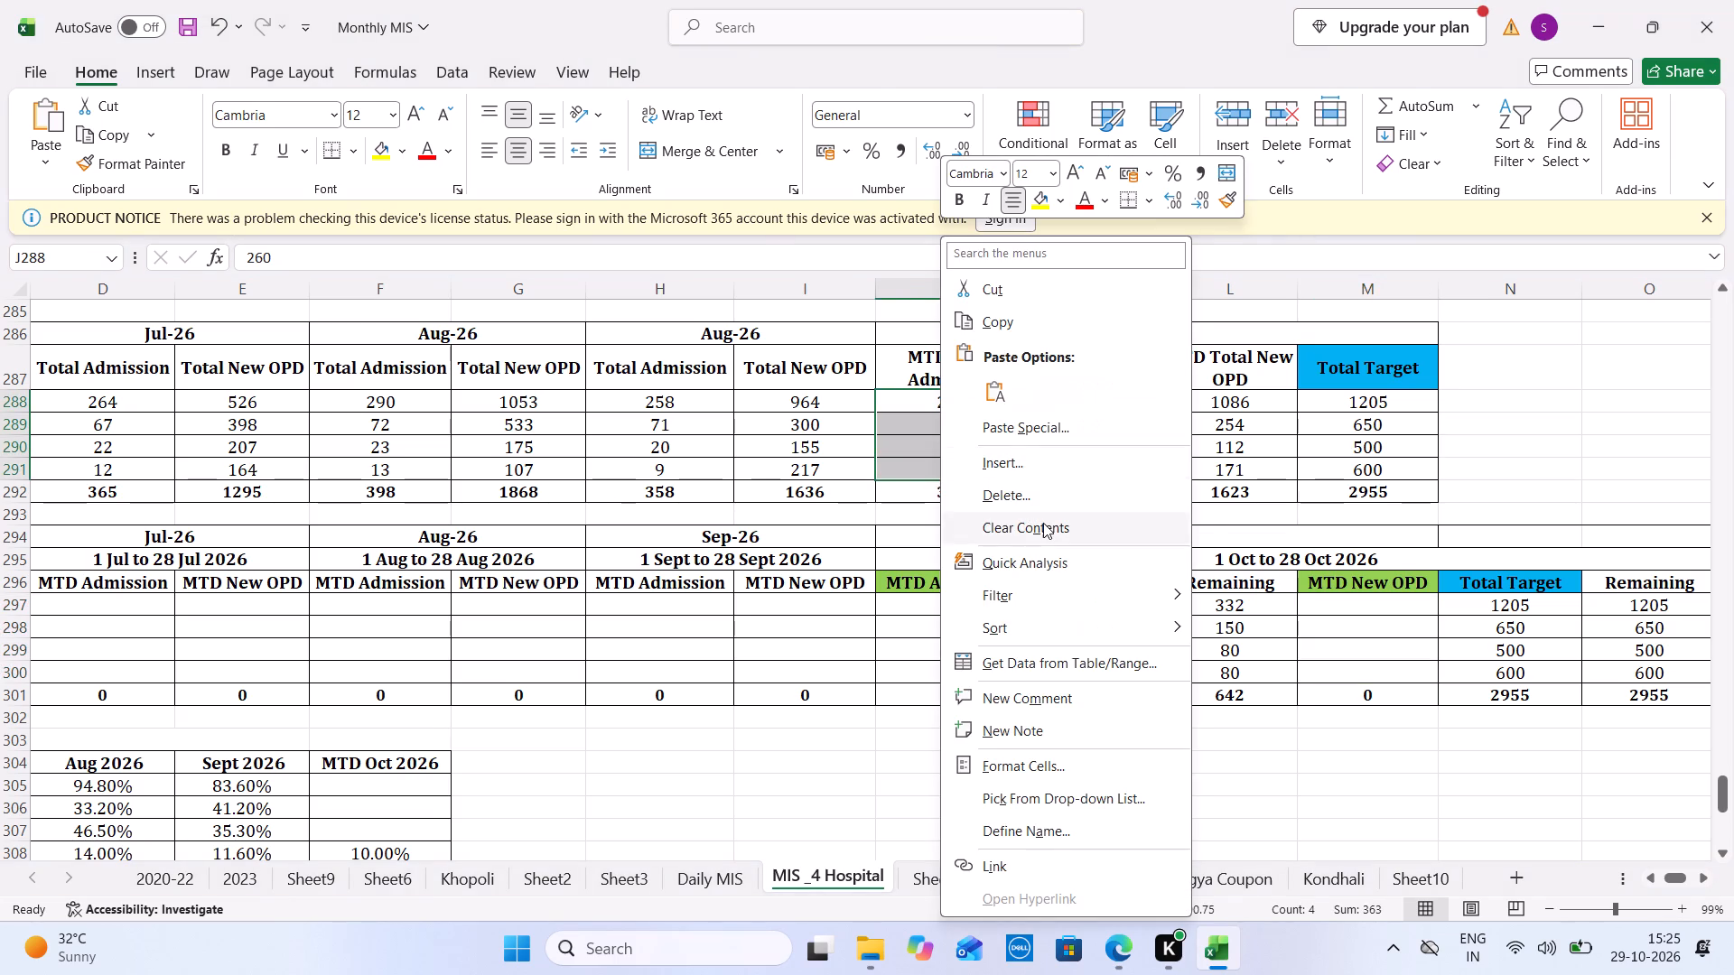
pyautogui.click(1043, 523)
pyautogui.moveTo(1288, 404); pyautogui.dragTo(1268, 481)
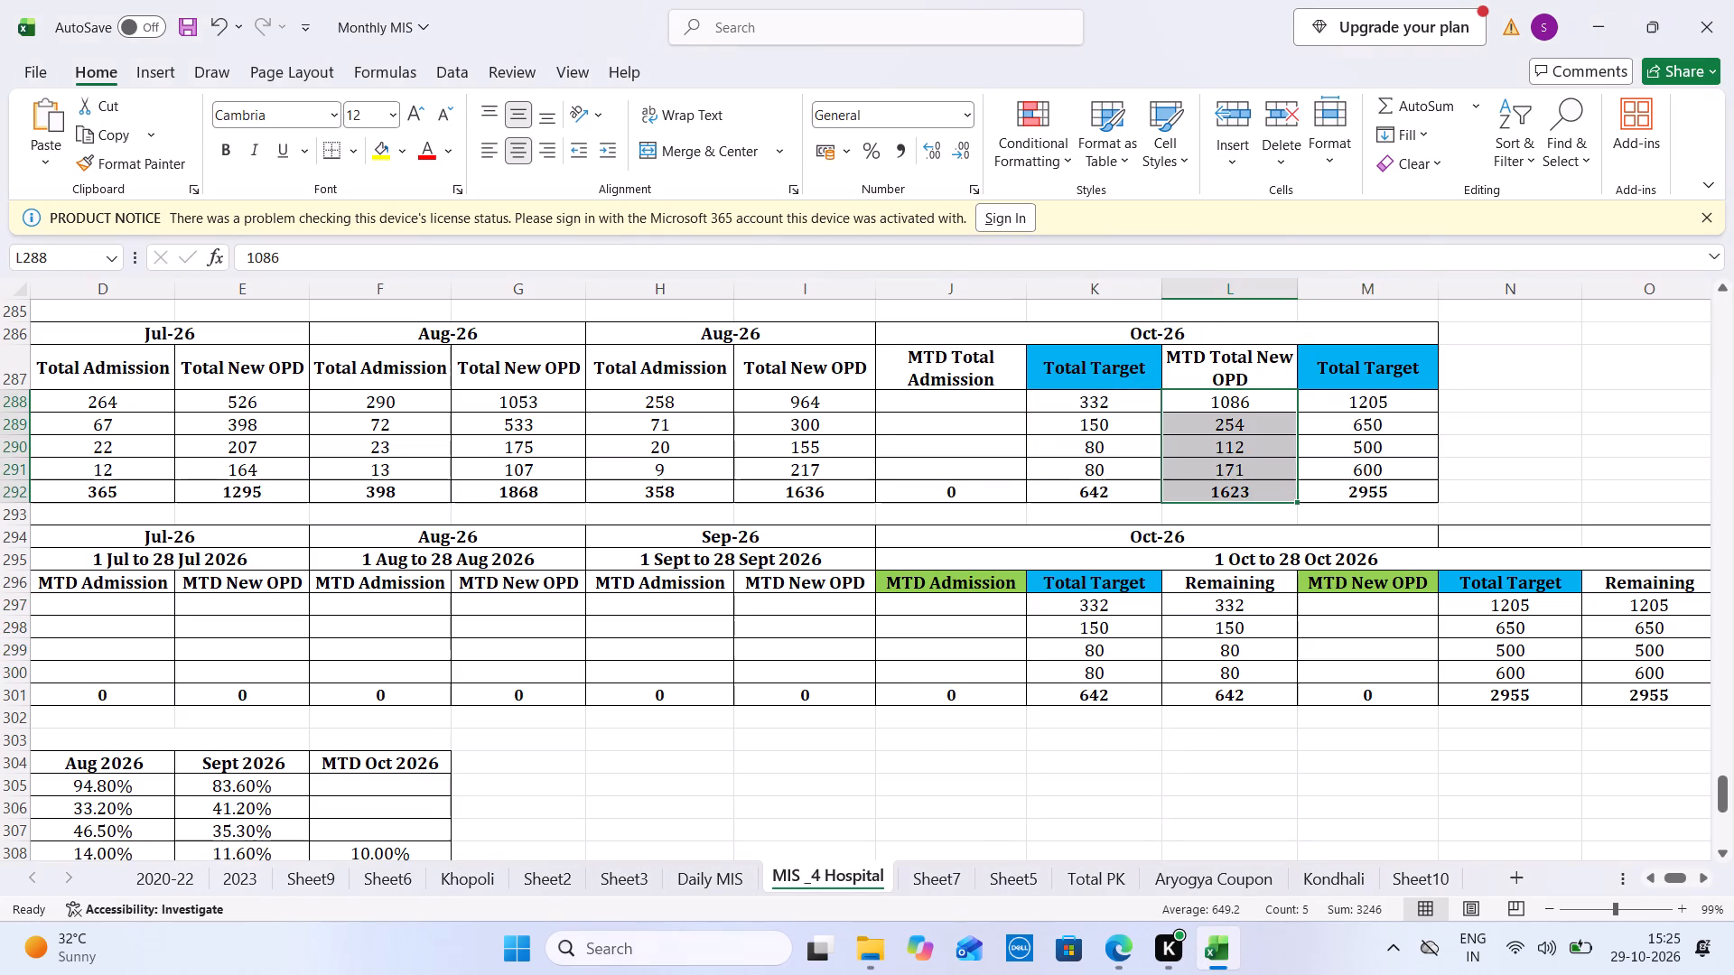
pyautogui.moveTo(1276, 471); pyautogui.dragTo(1282, 404)
pyautogui.rightClick(1282, 404)
pyautogui.click(1344, 525)
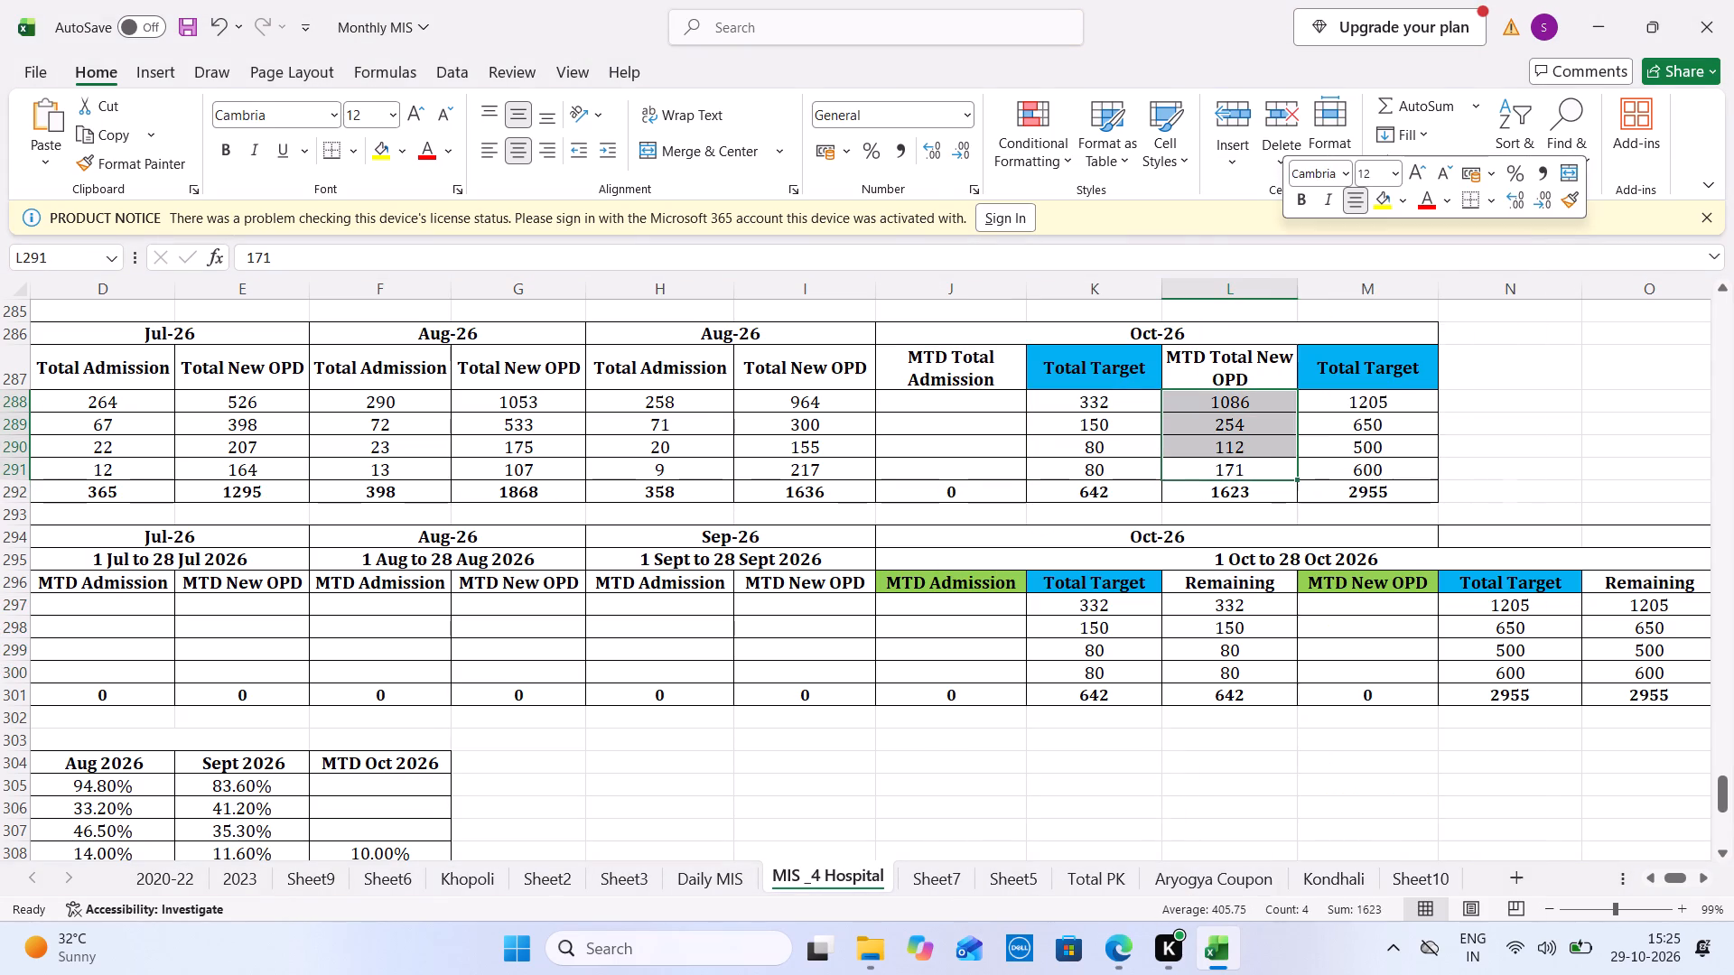
# Clear the four hospitals' MTD values for Jun-26 and Jul-26 in the Total Budget versus MTD table.
pyautogui.press('Left')
pyautogui.press('Left')
pyautogui.press('Left')
pyautogui.press('Left')
pyautogui.press('Left')
pyautogui.press('Left')
pyautogui.press('Left')
pyautogui.press('Left')
pyautogui.press('Left')
pyautogui.press('Left')
pyautogui.press('Left')
pyautogui.press('Left')
pyautogui.press('Left')
pyautogui.press('Left')
pyautogui.press('Left')
pyautogui.press('Left')
pyautogui.press('Left')
pyautogui.press('Left')
pyautogui.press('Left')
pyautogui.press('Left')
pyautogui.press('Up')
pyautogui.press('Up')
pyautogui.press('Up')
pyautogui.press('Up')
pyautogui.press('Up')
pyautogui.press('Up')
pyautogui.press('Up')
pyautogui.press('Up')
pyautogui.press('Up')
pyautogui.press('Up')
pyautogui.press('Up')
pyautogui.press('Up')
pyautogui.press('Up')
pyautogui.press('Up')
pyautogui.press('Up')
pyautogui.press('Up')
pyautogui.press('Up')
pyautogui.press('Up')
pyautogui.press('Up')
pyautogui.press('Up')
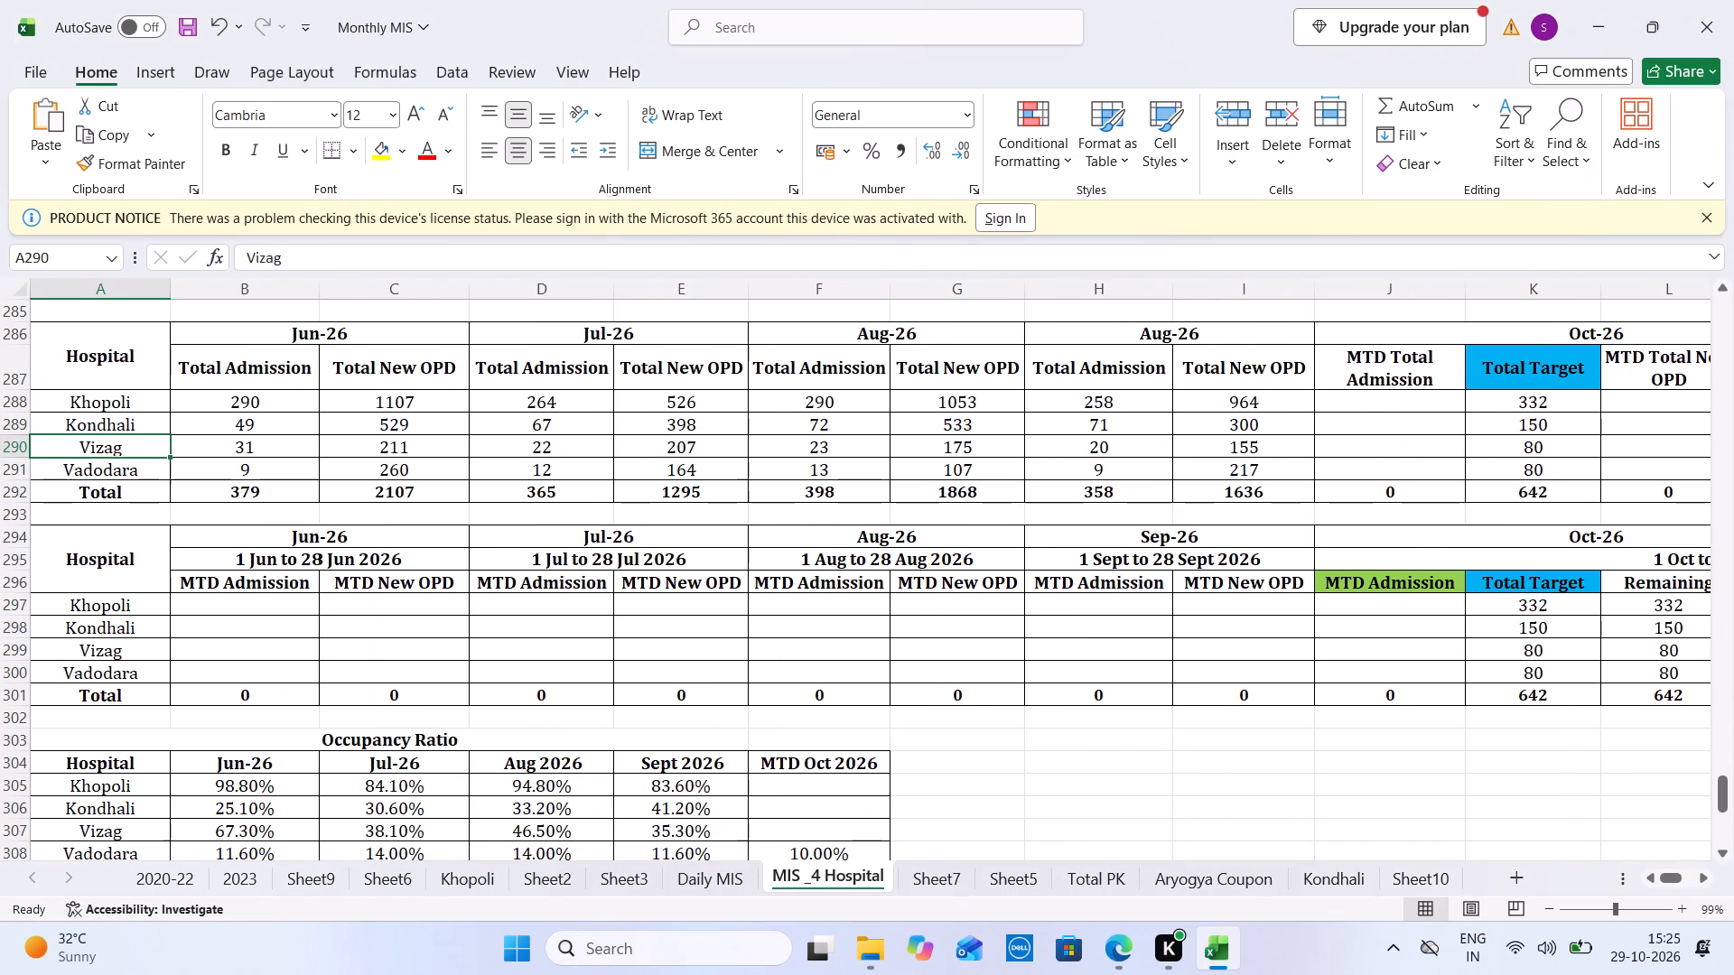
pyautogui.moveTo(430, 650); pyautogui.dragTo(431, 712)
pyautogui.rightClick(431, 712)
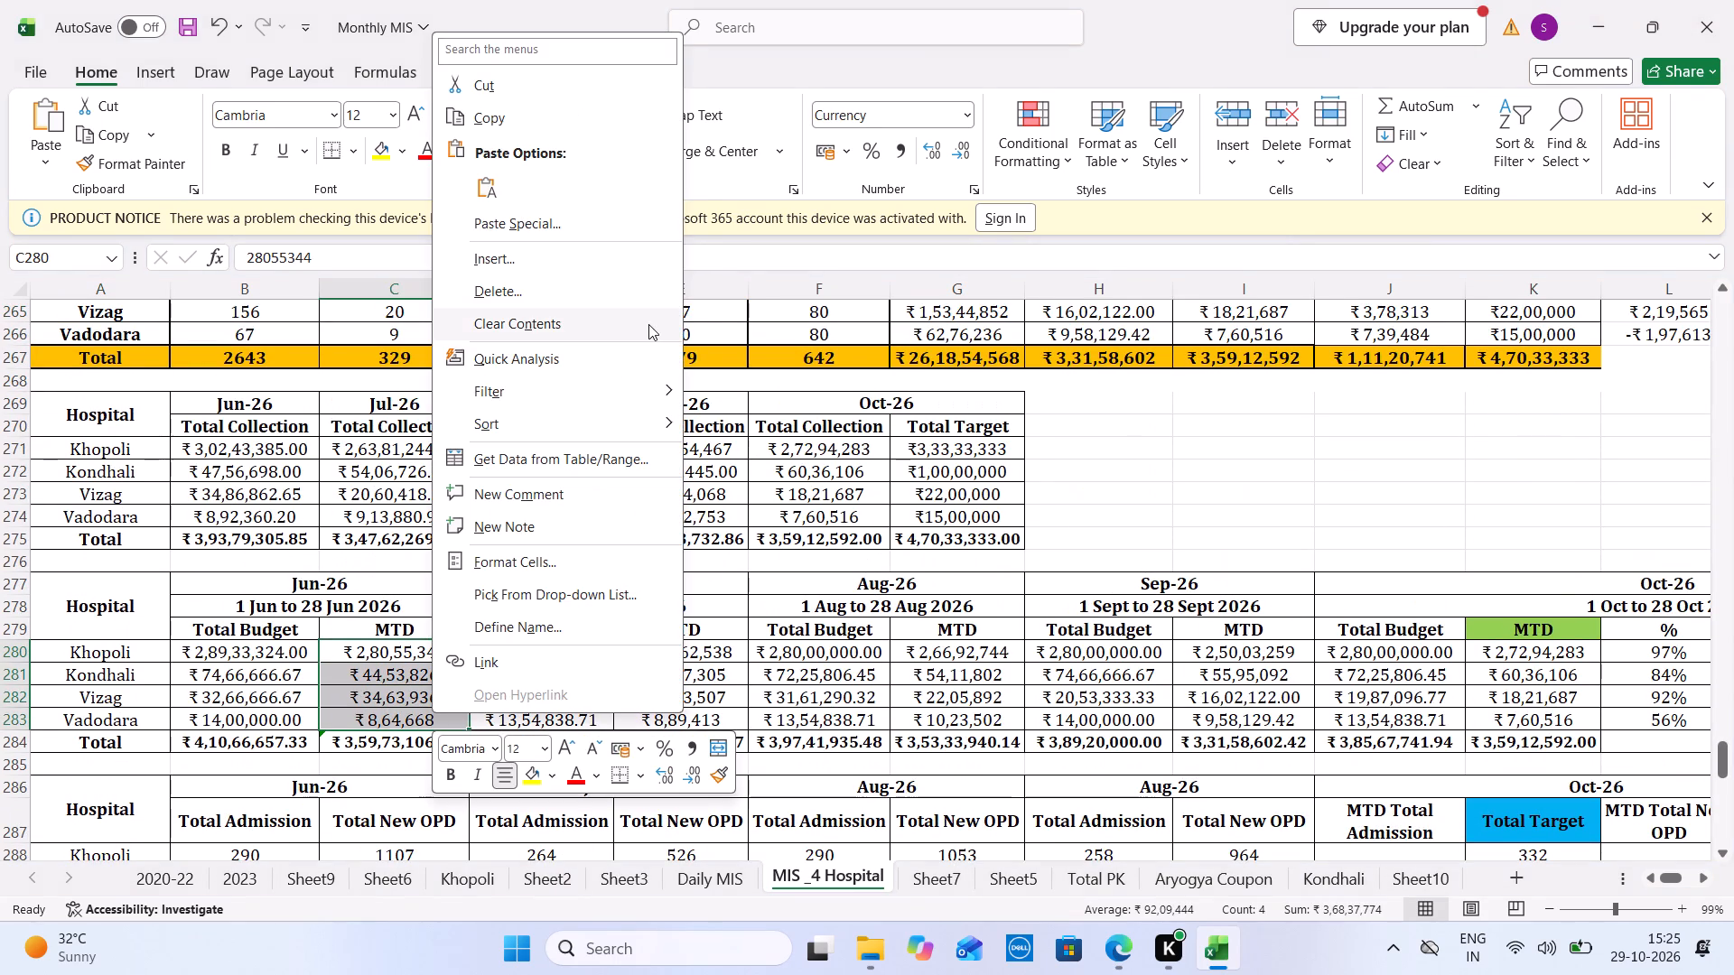
pyautogui.click(648, 324)
pyautogui.moveTo(667, 656); pyautogui.dragTo(682, 717)
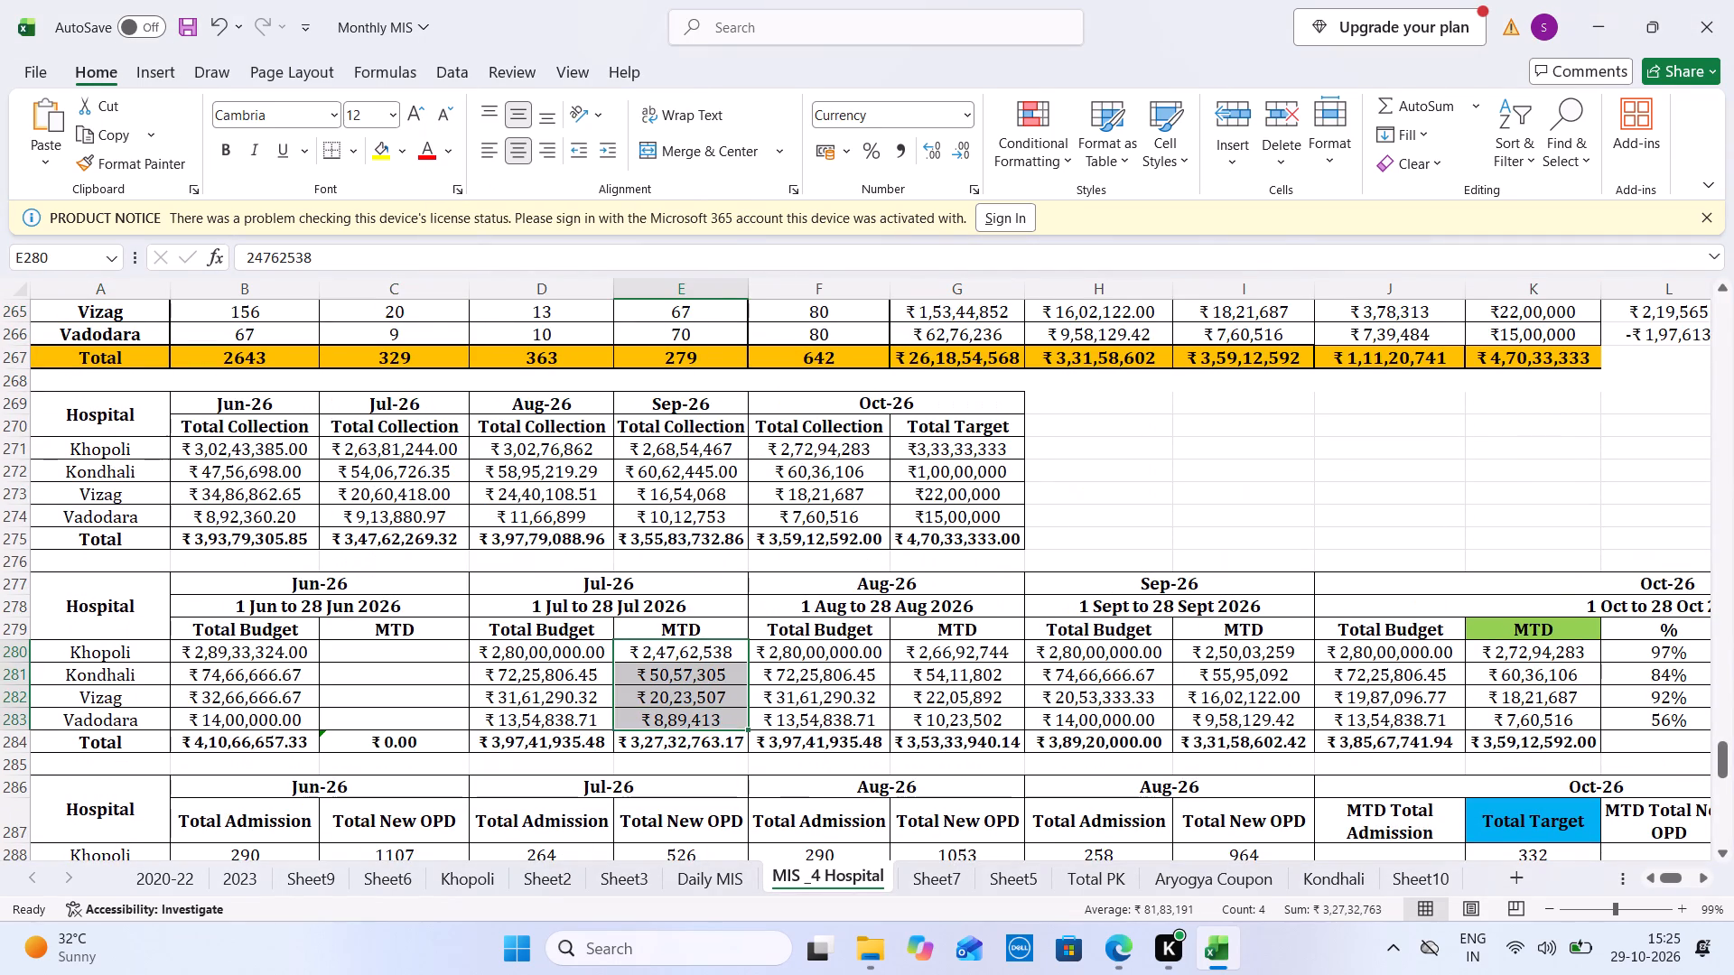
pyautogui.rightClick(682, 717)
pyautogui.click(817, 346)
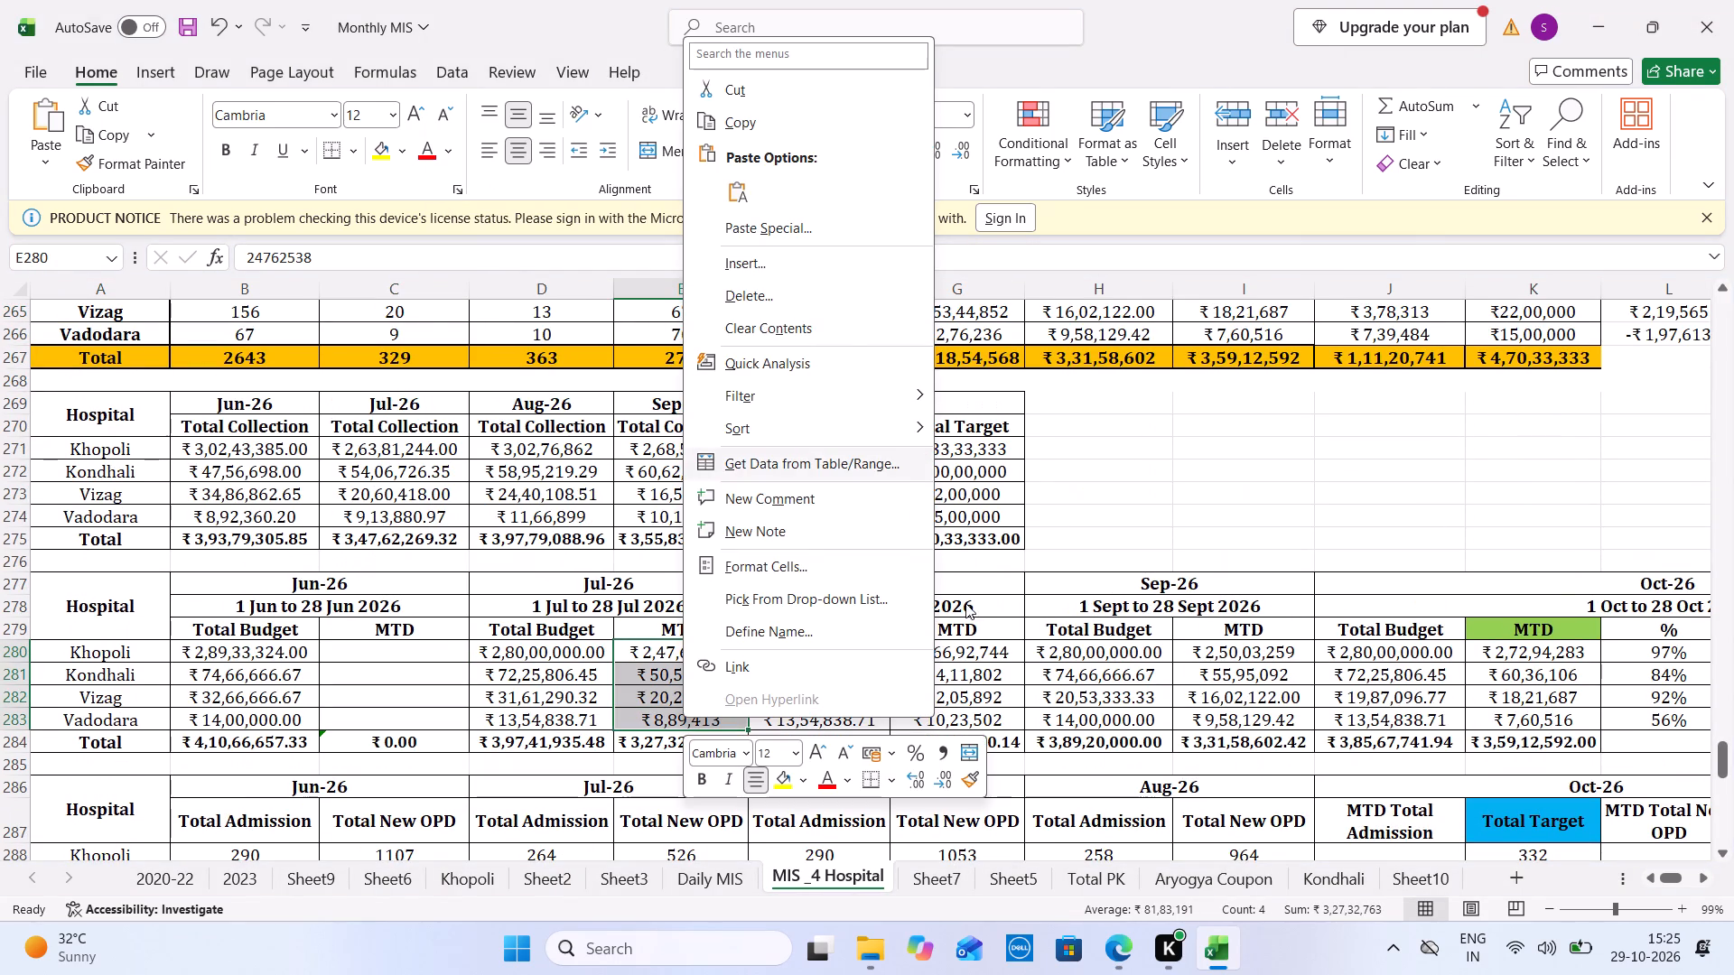
pyautogui.click(810, 334)
# Clear the four hospitals' MTD values for Aug-26, Sep-26 and Oct-26 in the Total Budget versus MTD table.
pyautogui.moveTo(982, 638); pyautogui.dragTo(974, 678)
pyautogui.moveTo(1002, 651); pyautogui.dragTo(997, 710)
pyautogui.rightClick(997, 710)
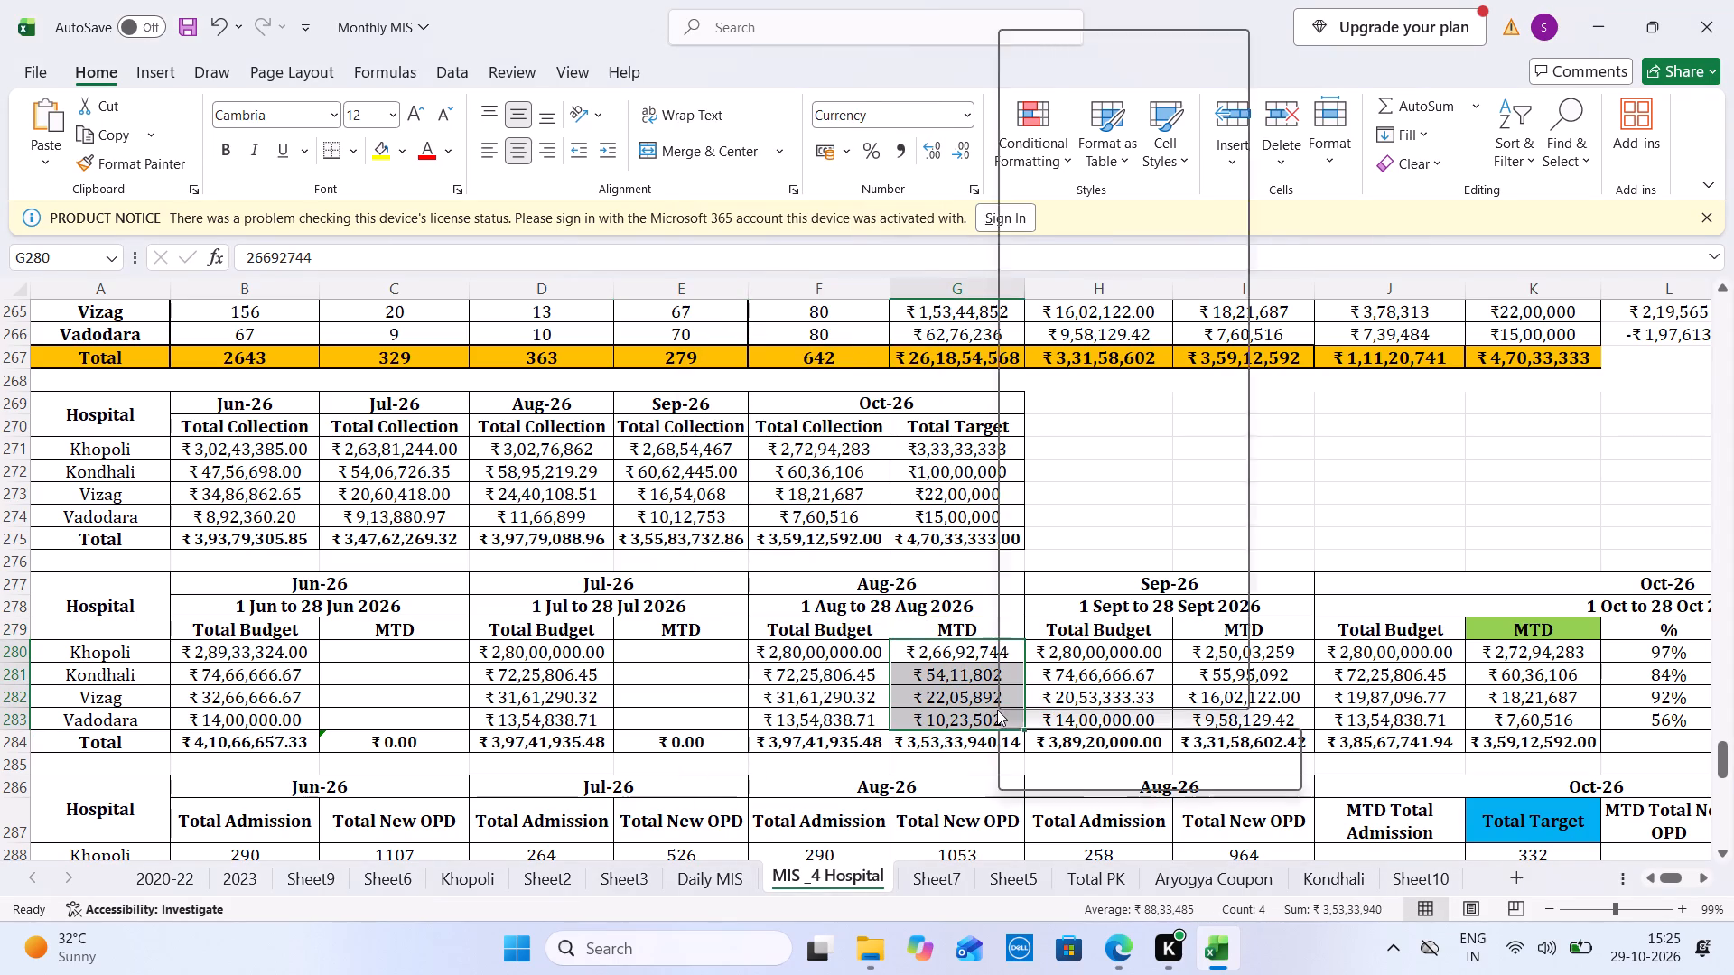
pyautogui.click(1190, 320)
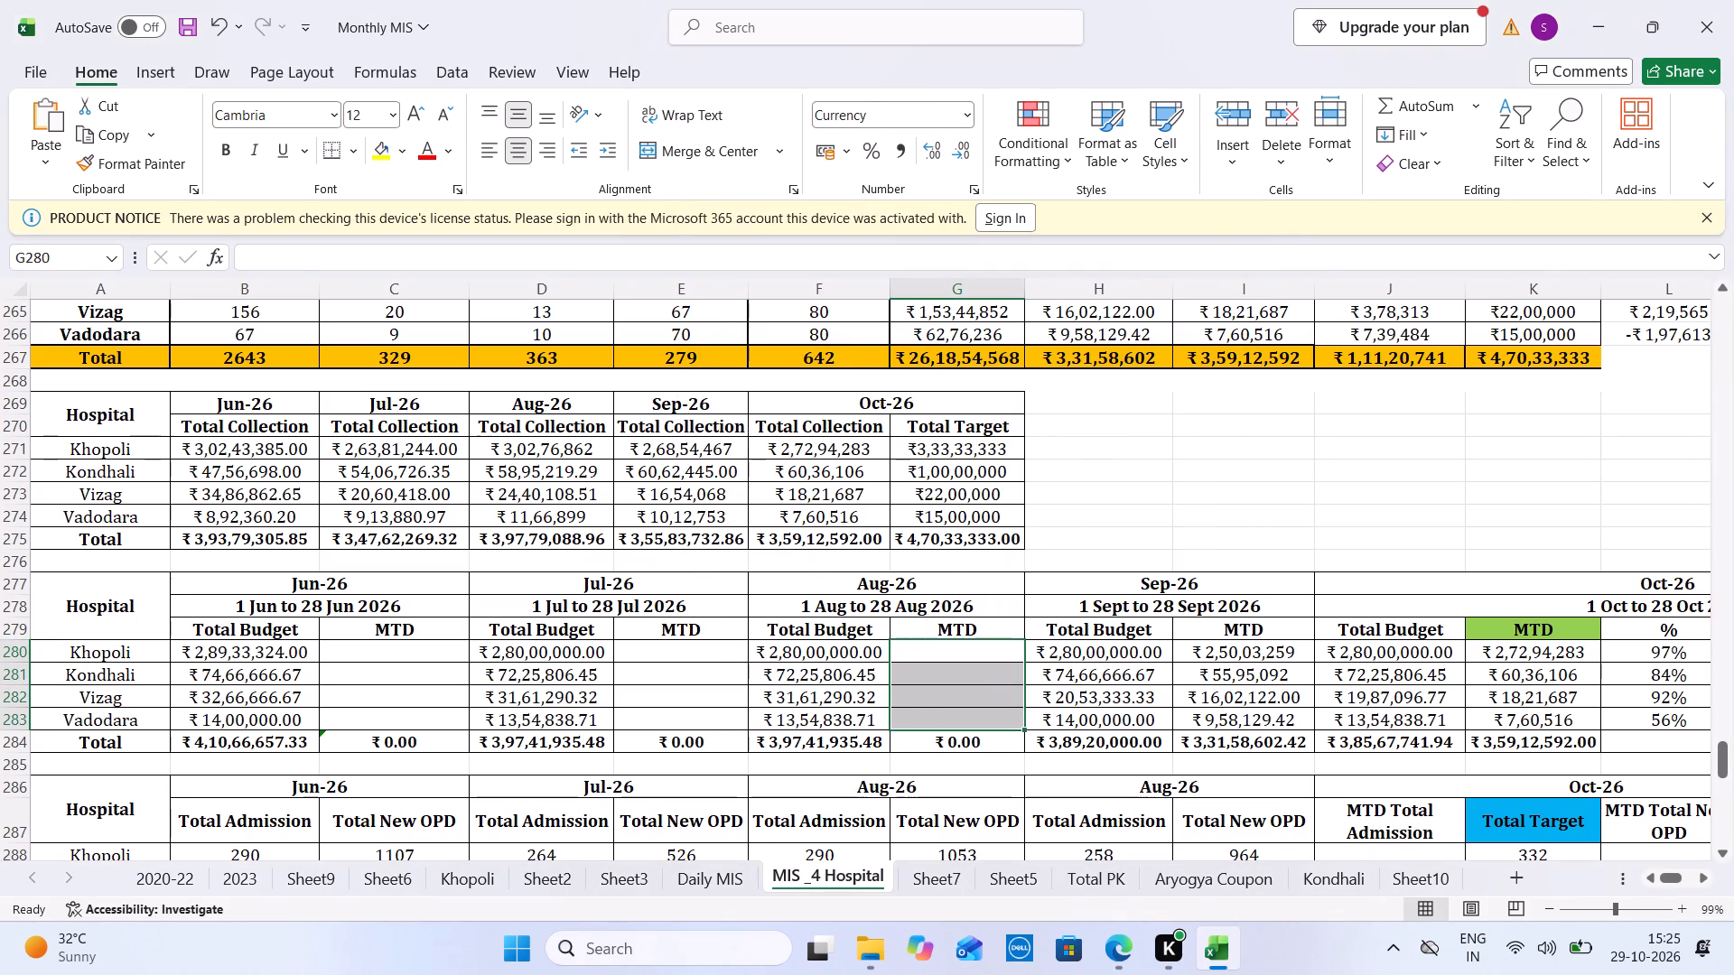
pyautogui.moveTo(1266, 654); pyautogui.dragTo(1266, 711)
pyautogui.rightClick(1266, 711)
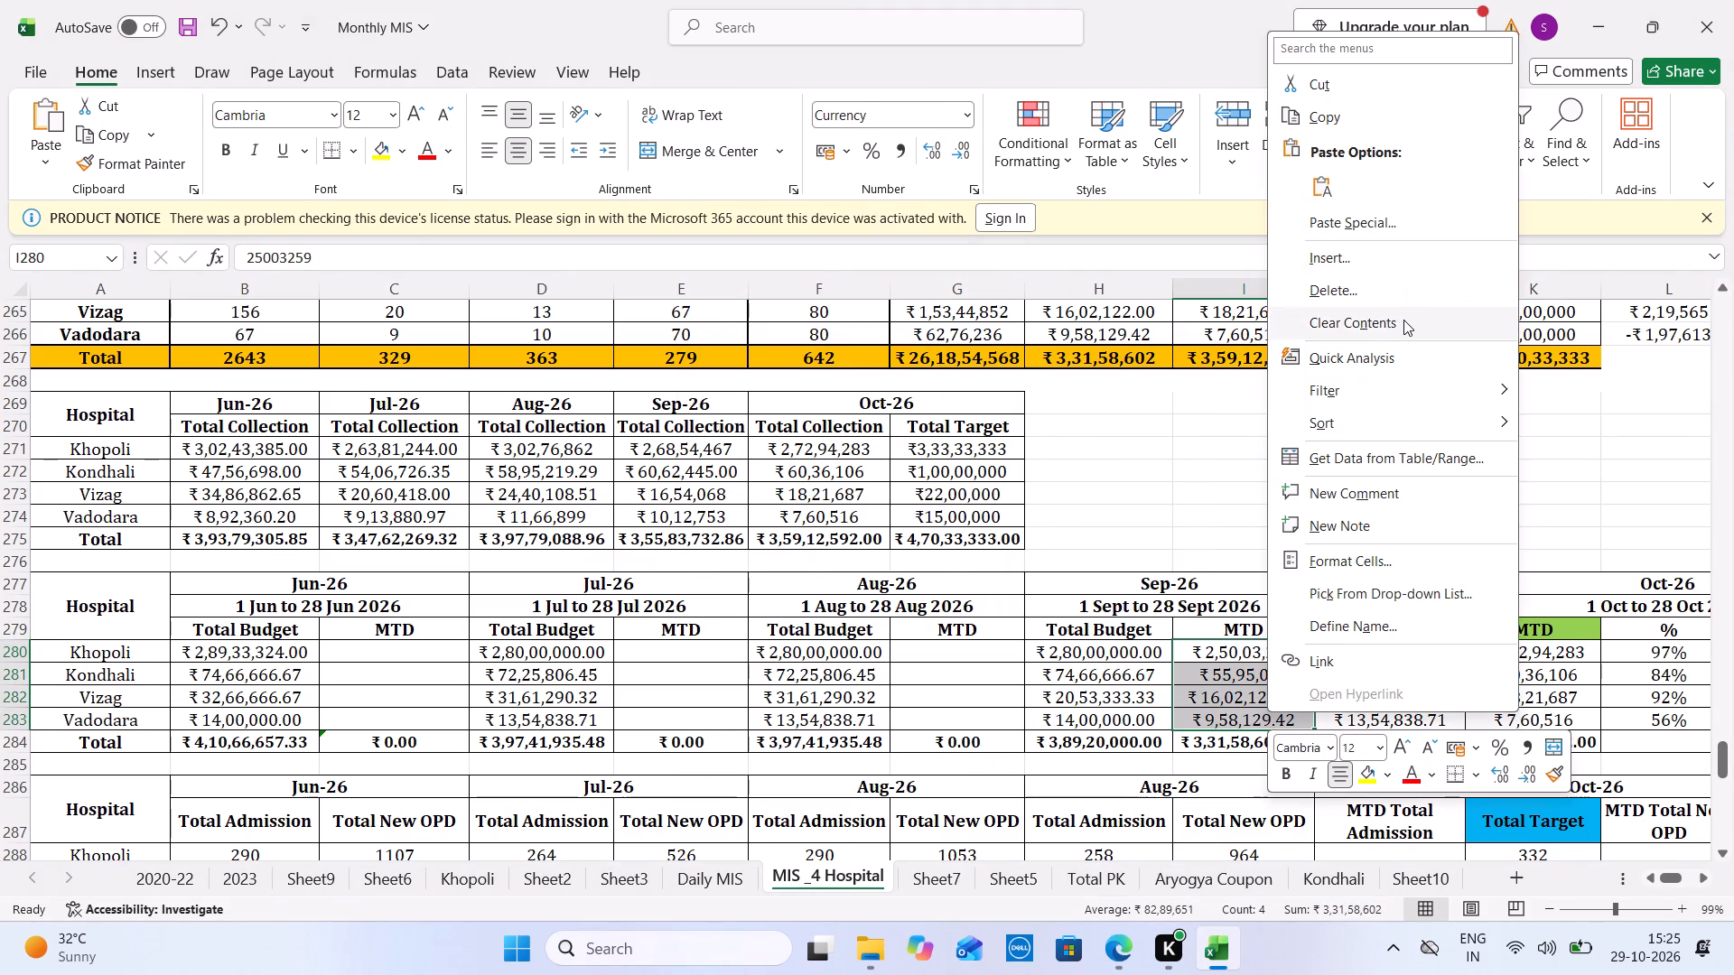
pyautogui.click(1403, 320)
pyautogui.moveTo(1496, 663); pyautogui.dragTo(1501, 706)
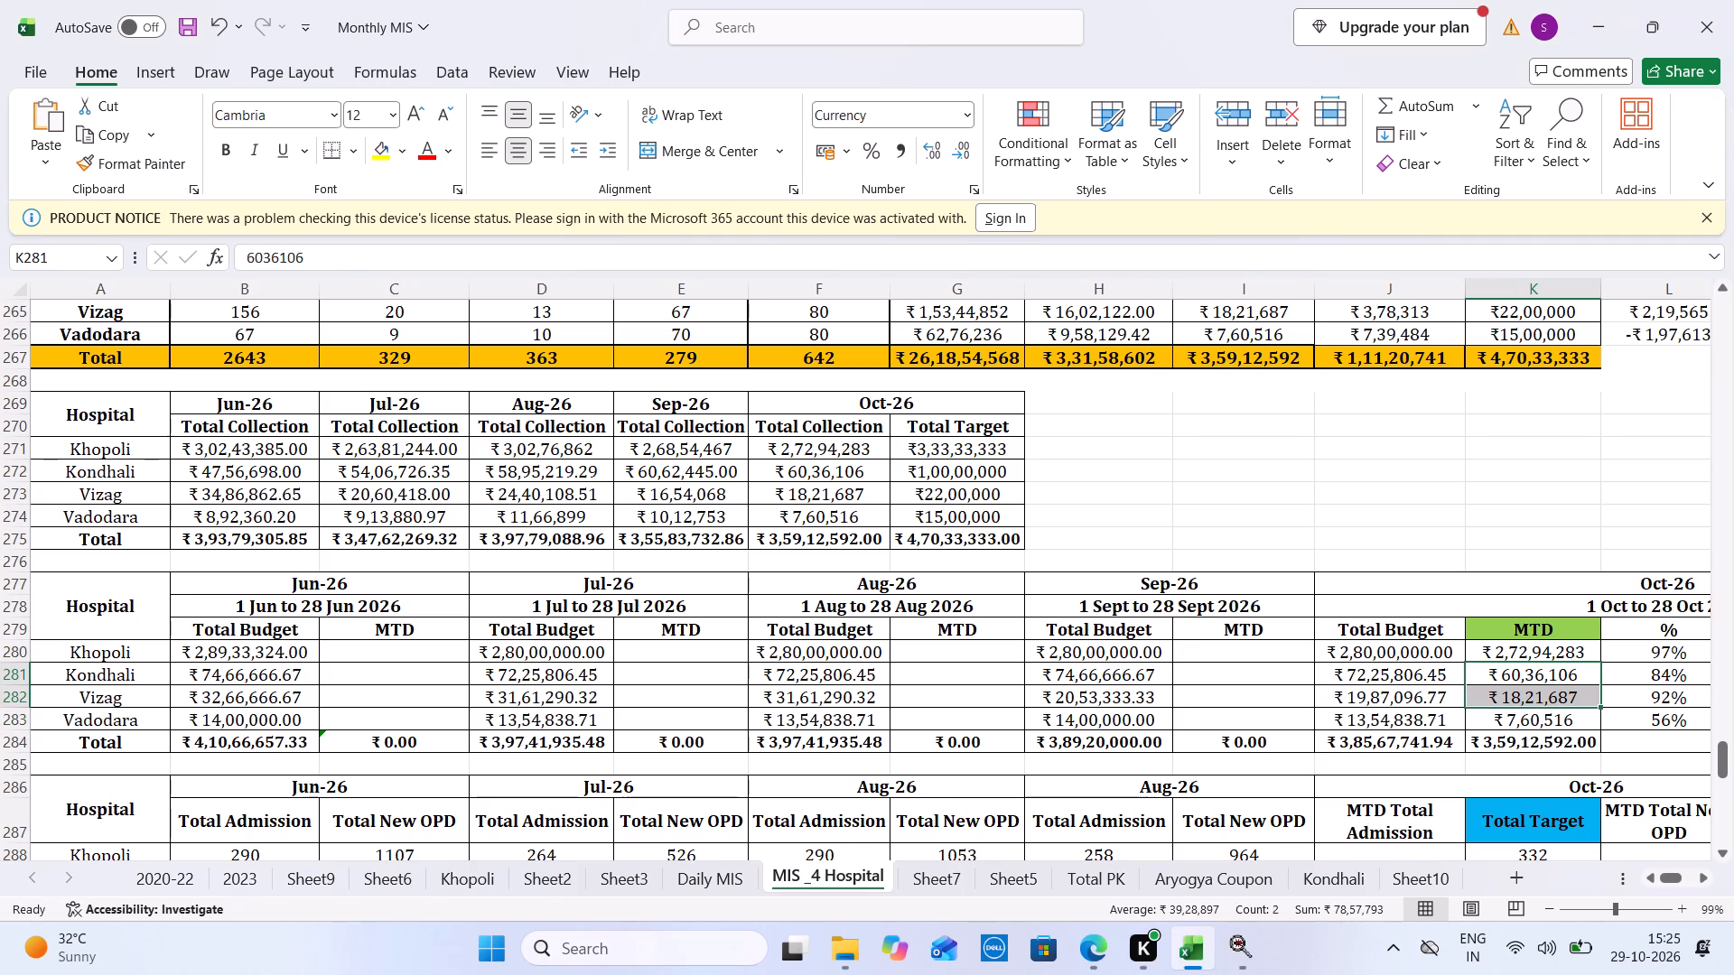
pyautogui.moveTo(1495, 724); pyautogui.dragTo(1513, 654)
pyautogui.rightClick(1513, 654)
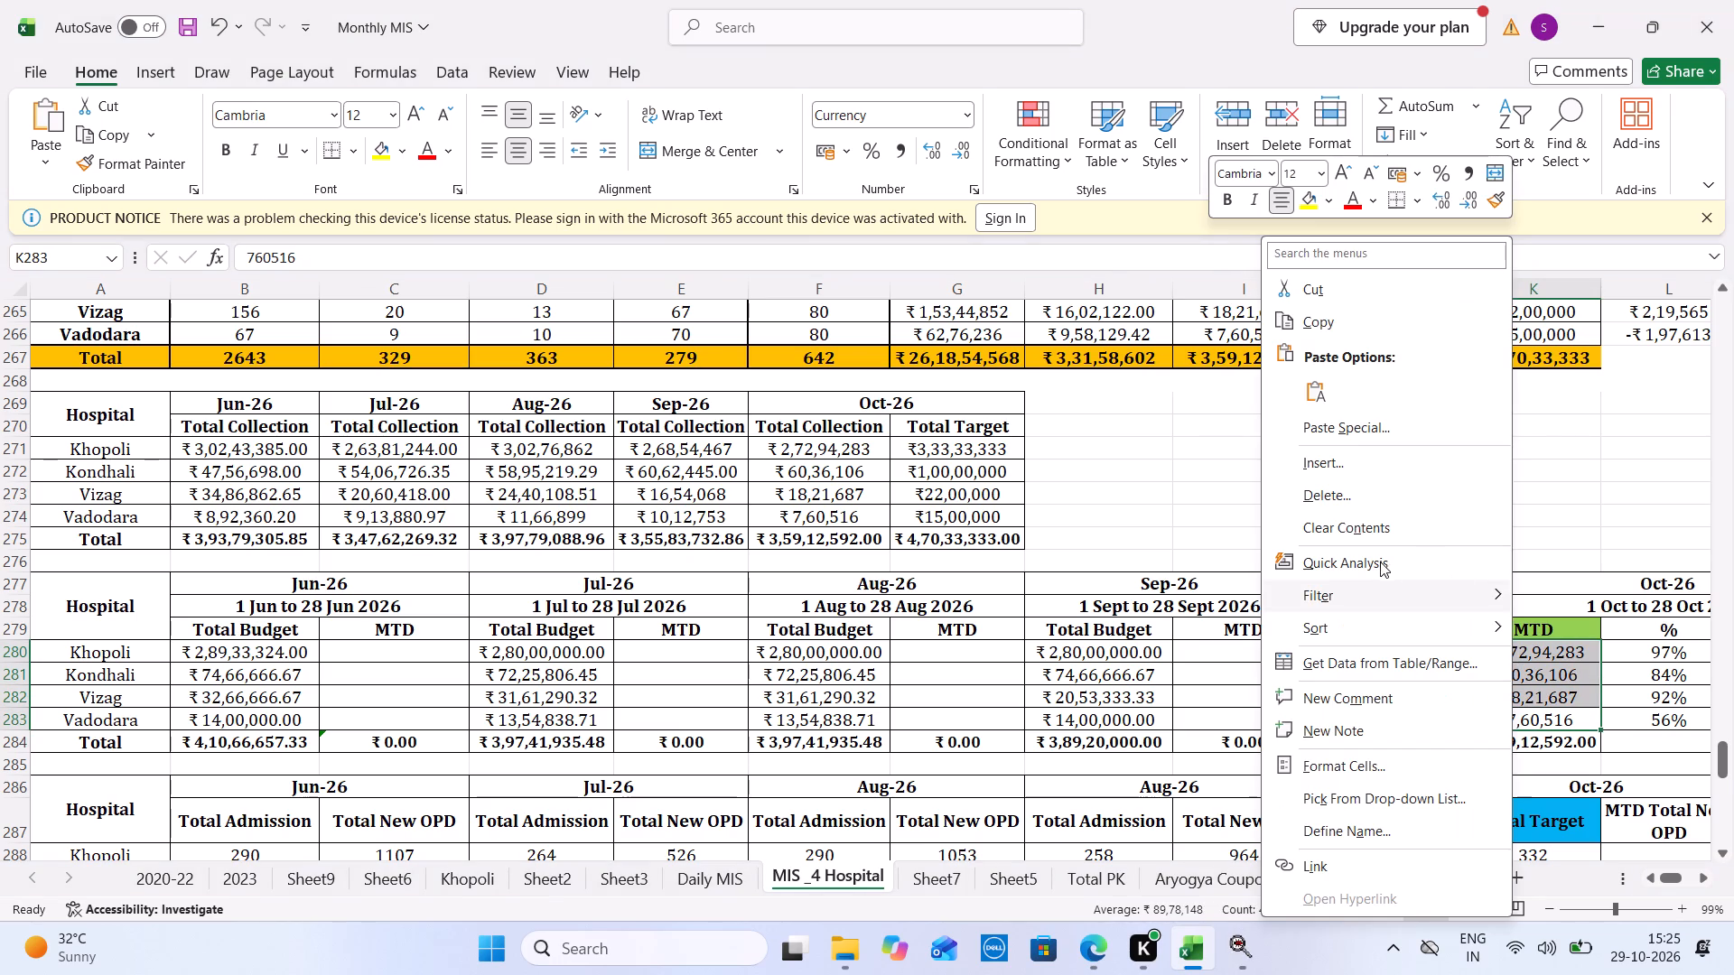
pyautogui.click(1419, 526)
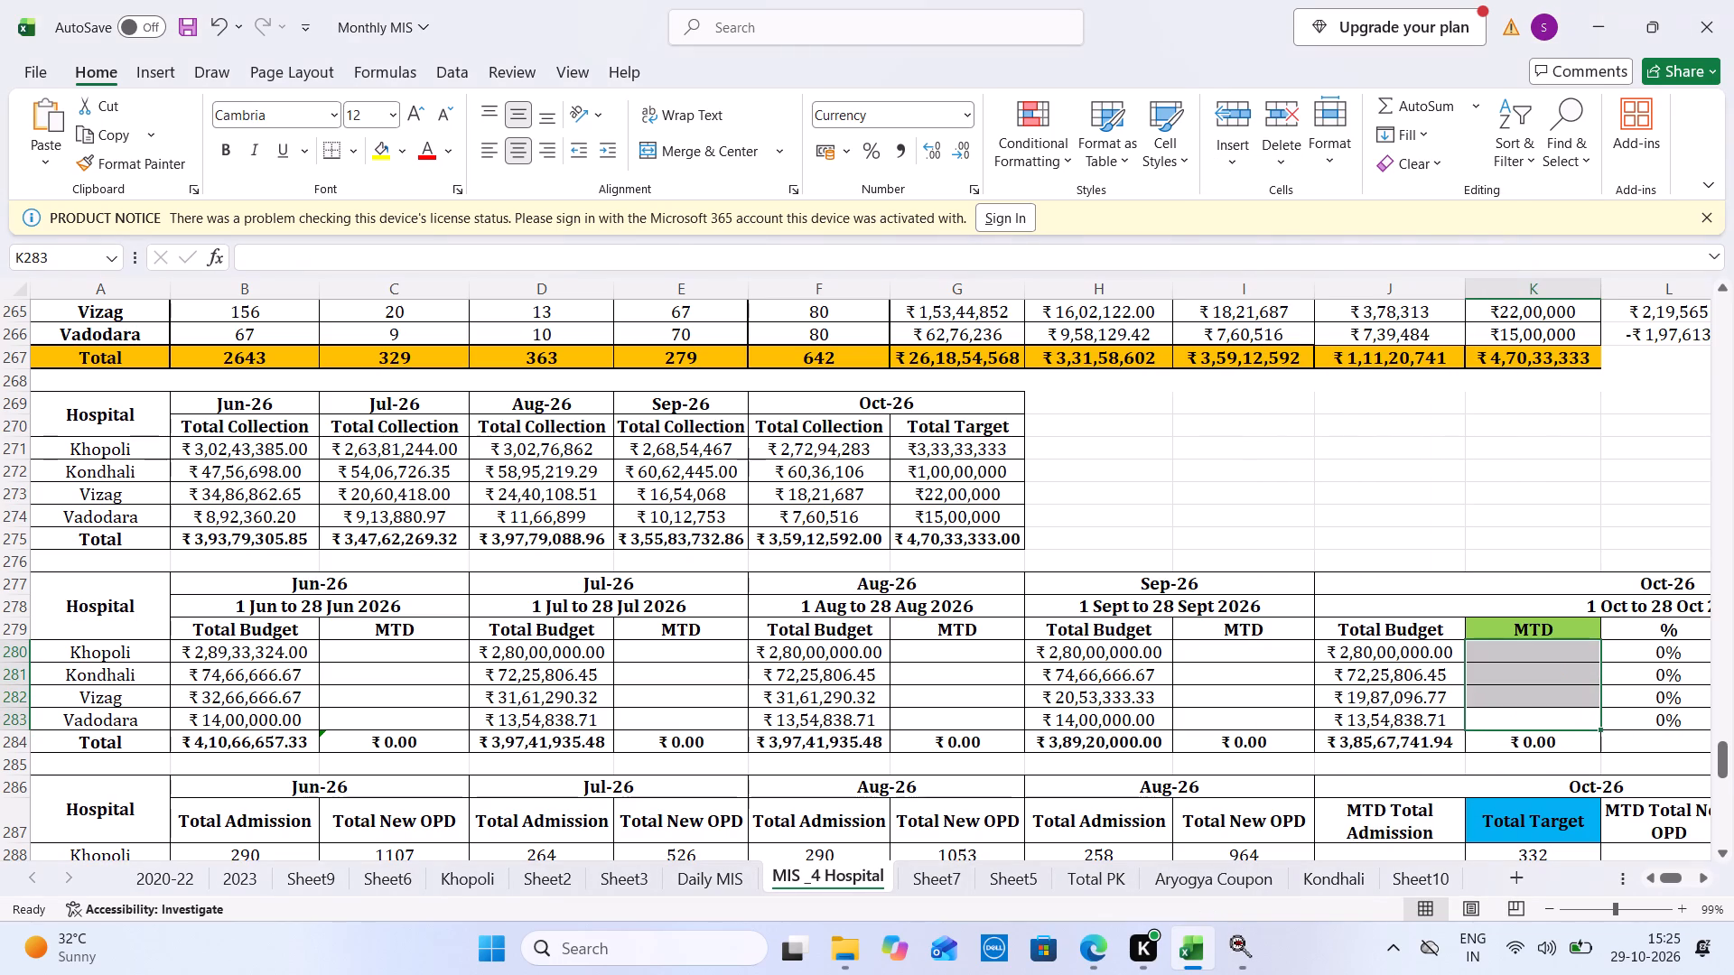
# Change the budget table's June, July, August and September 2026 date ranges so each runs from the 1st to the 29th.
pyautogui.doubleClick(317, 605)
pyautogui.press('Right')
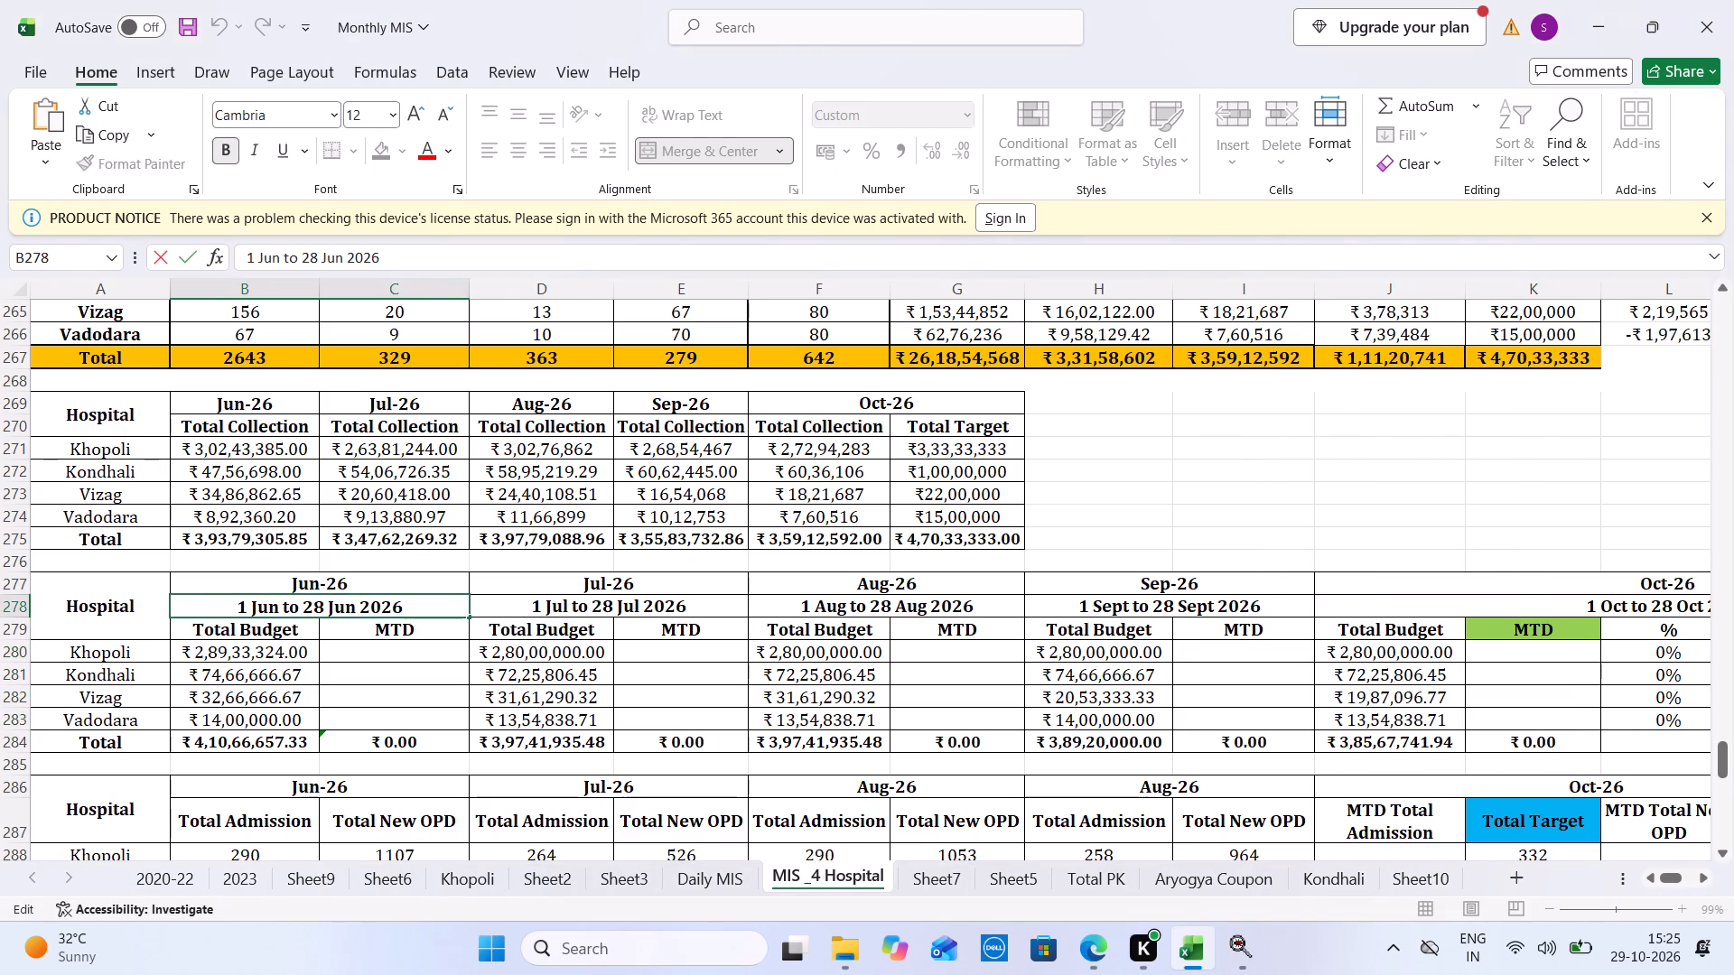
pyautogui.press('BackSpace')
pyautogui.press('9')
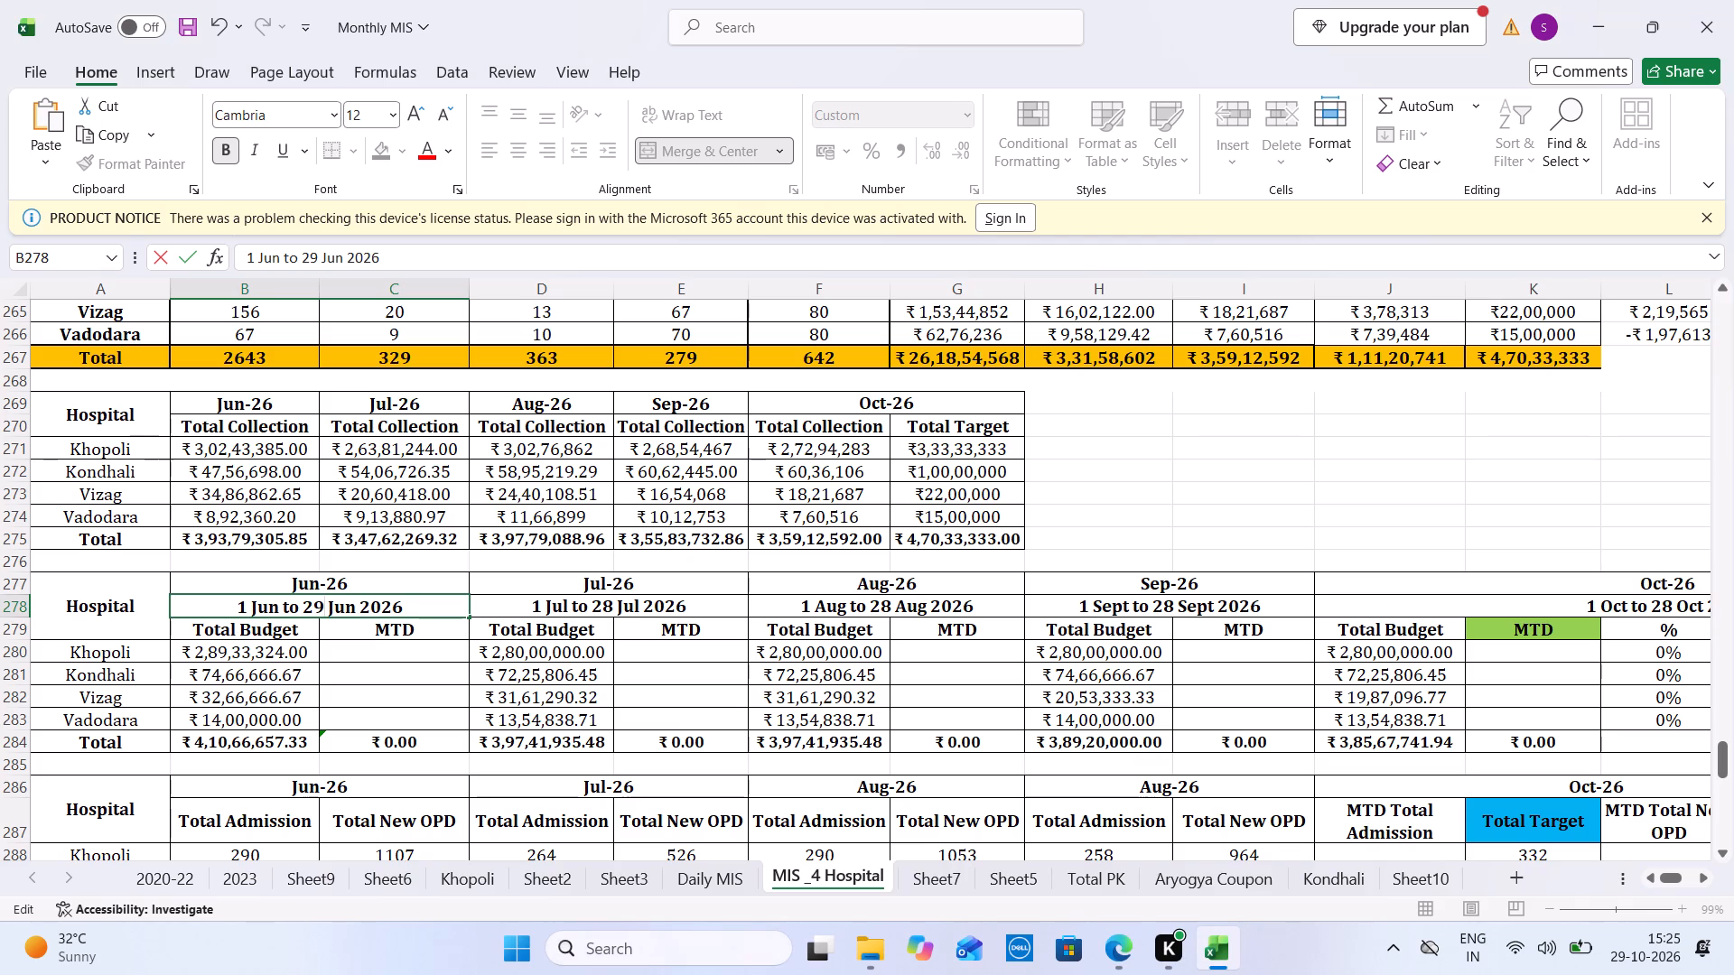
pyautogui.doubleClick(613, 612)
pyautogui.press('BackSpace')
pyautogui.press('9')
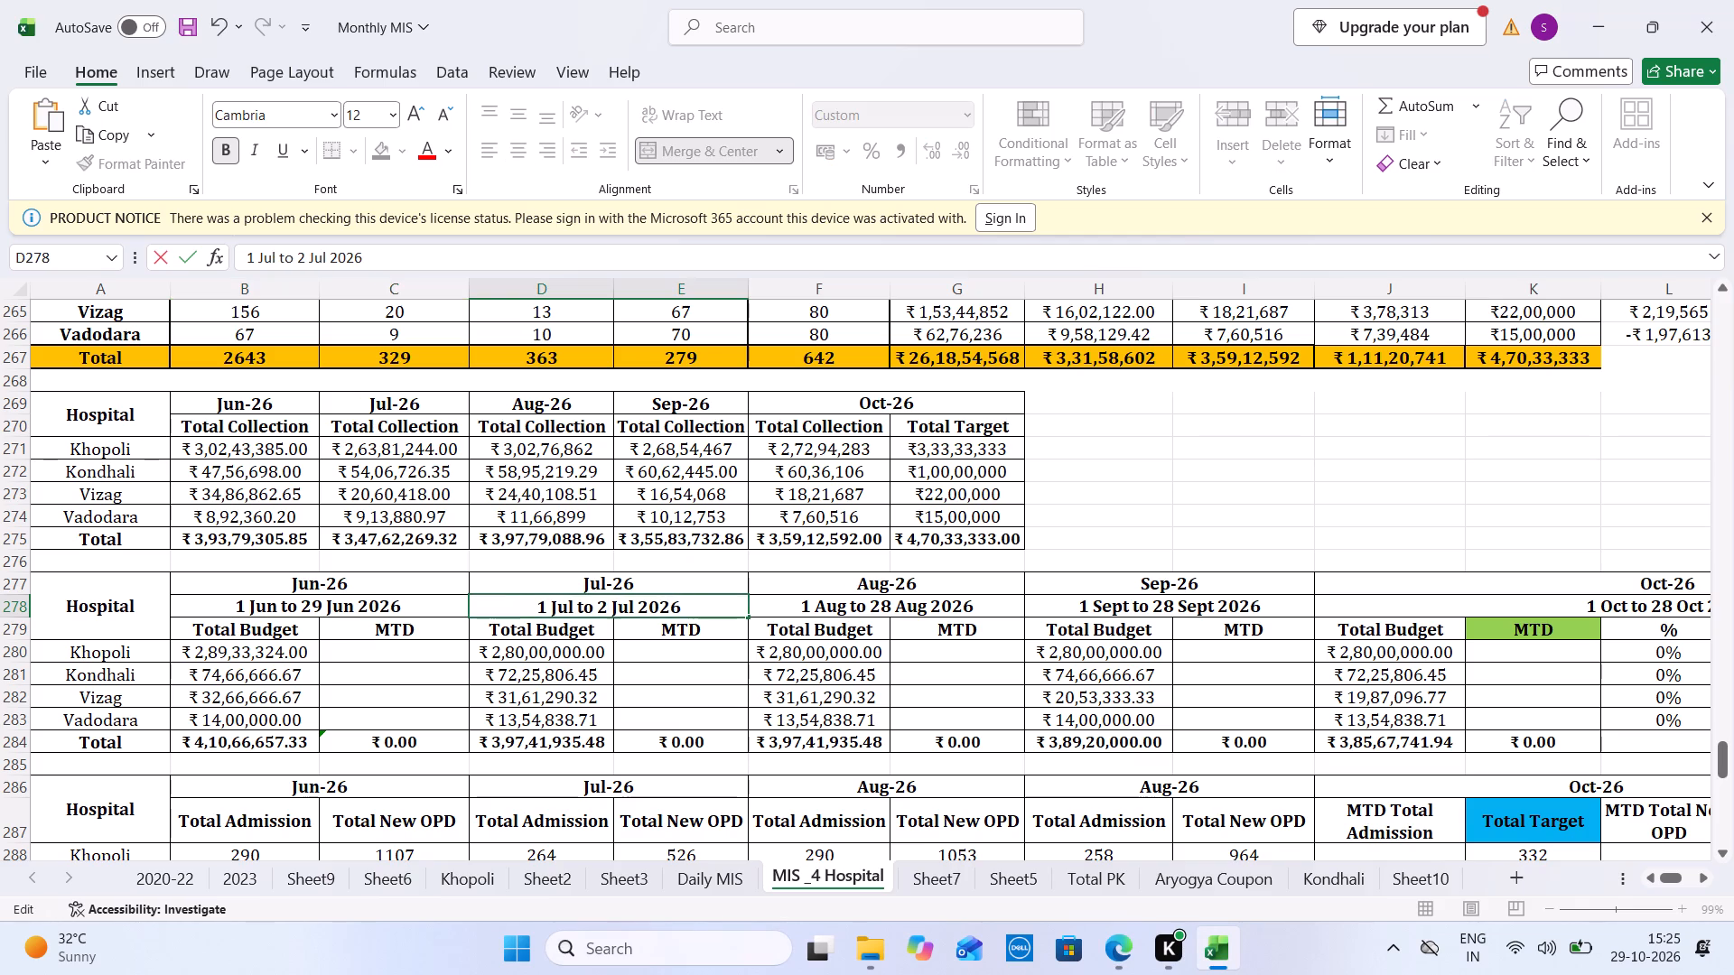
pyautogui.doubleClick(894, 603)
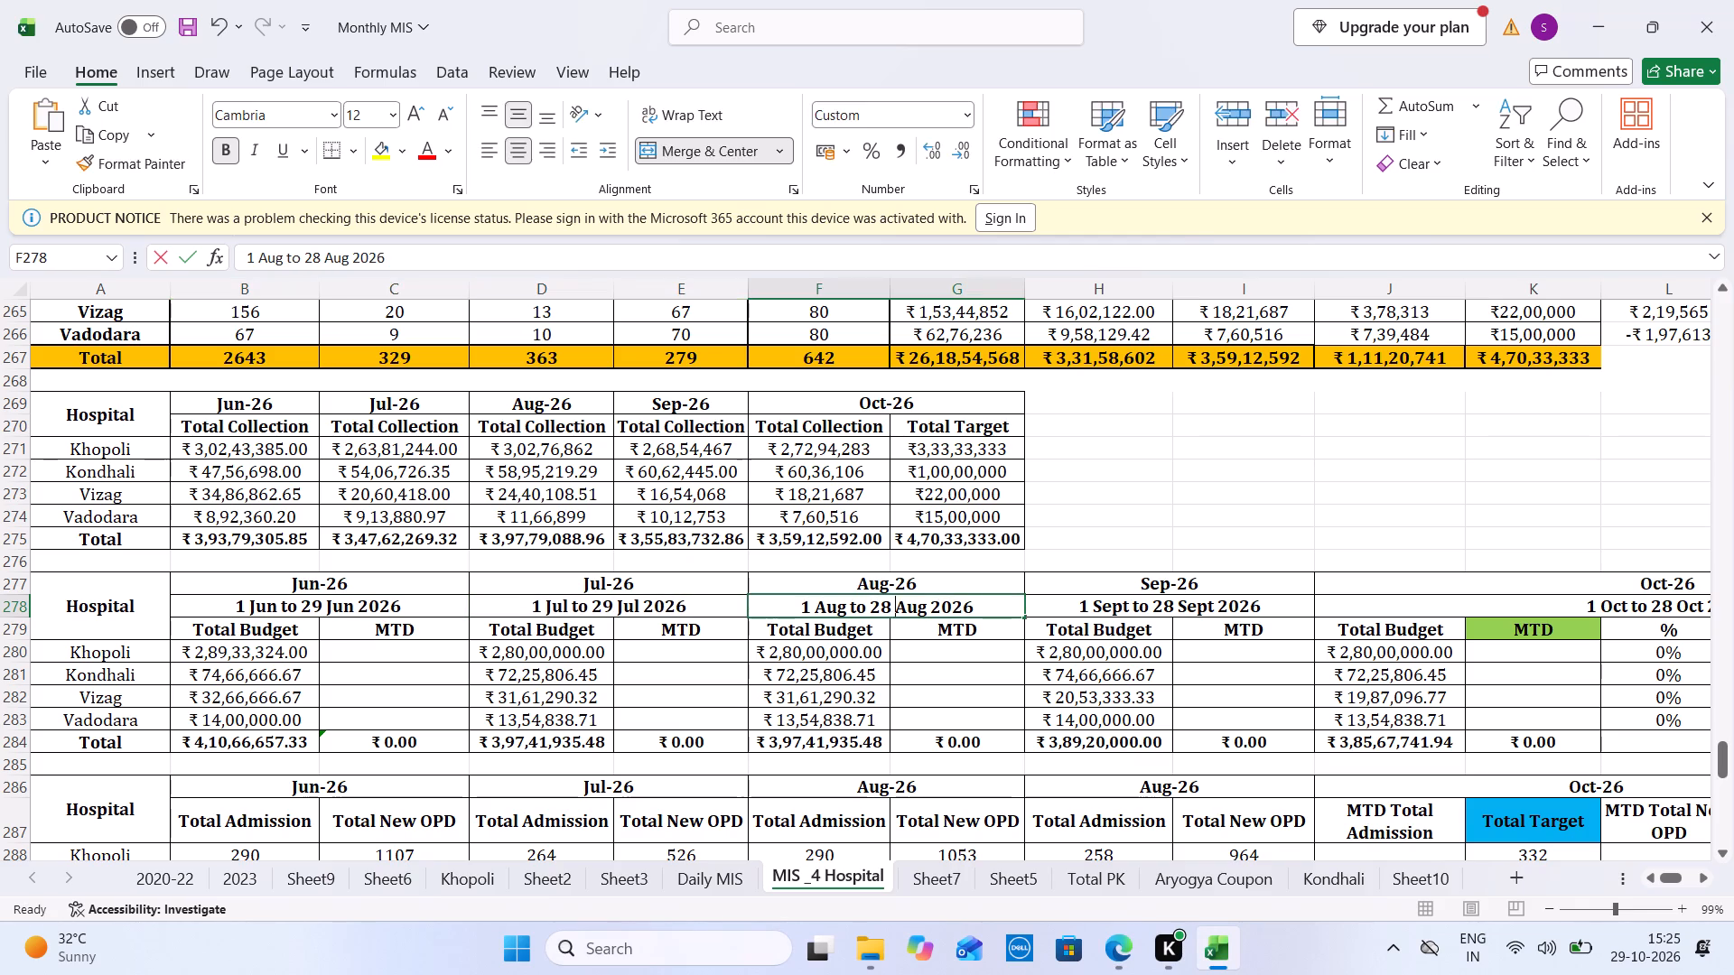
pyautogui.press('Left')
pyautogui.press('BackSpace')
pyautogui.press('9')
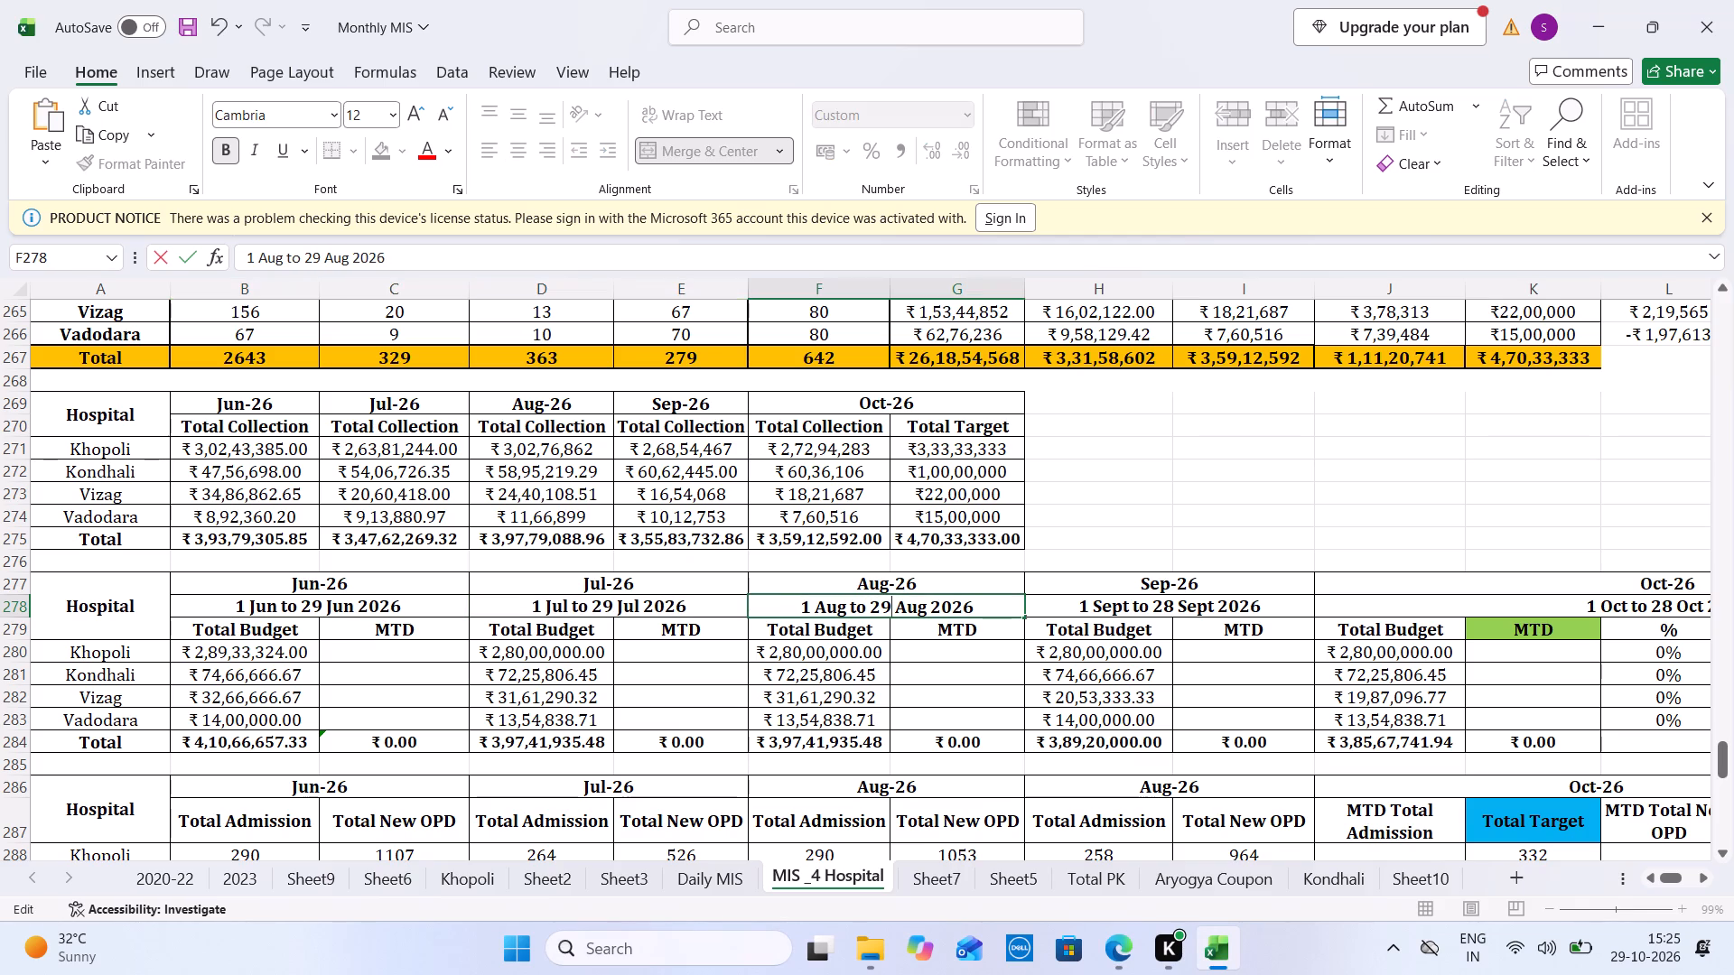
pyautogui.doubleClick(1171, 609)
pyautogui.press('BackSpace')
pyautogui.press('9')
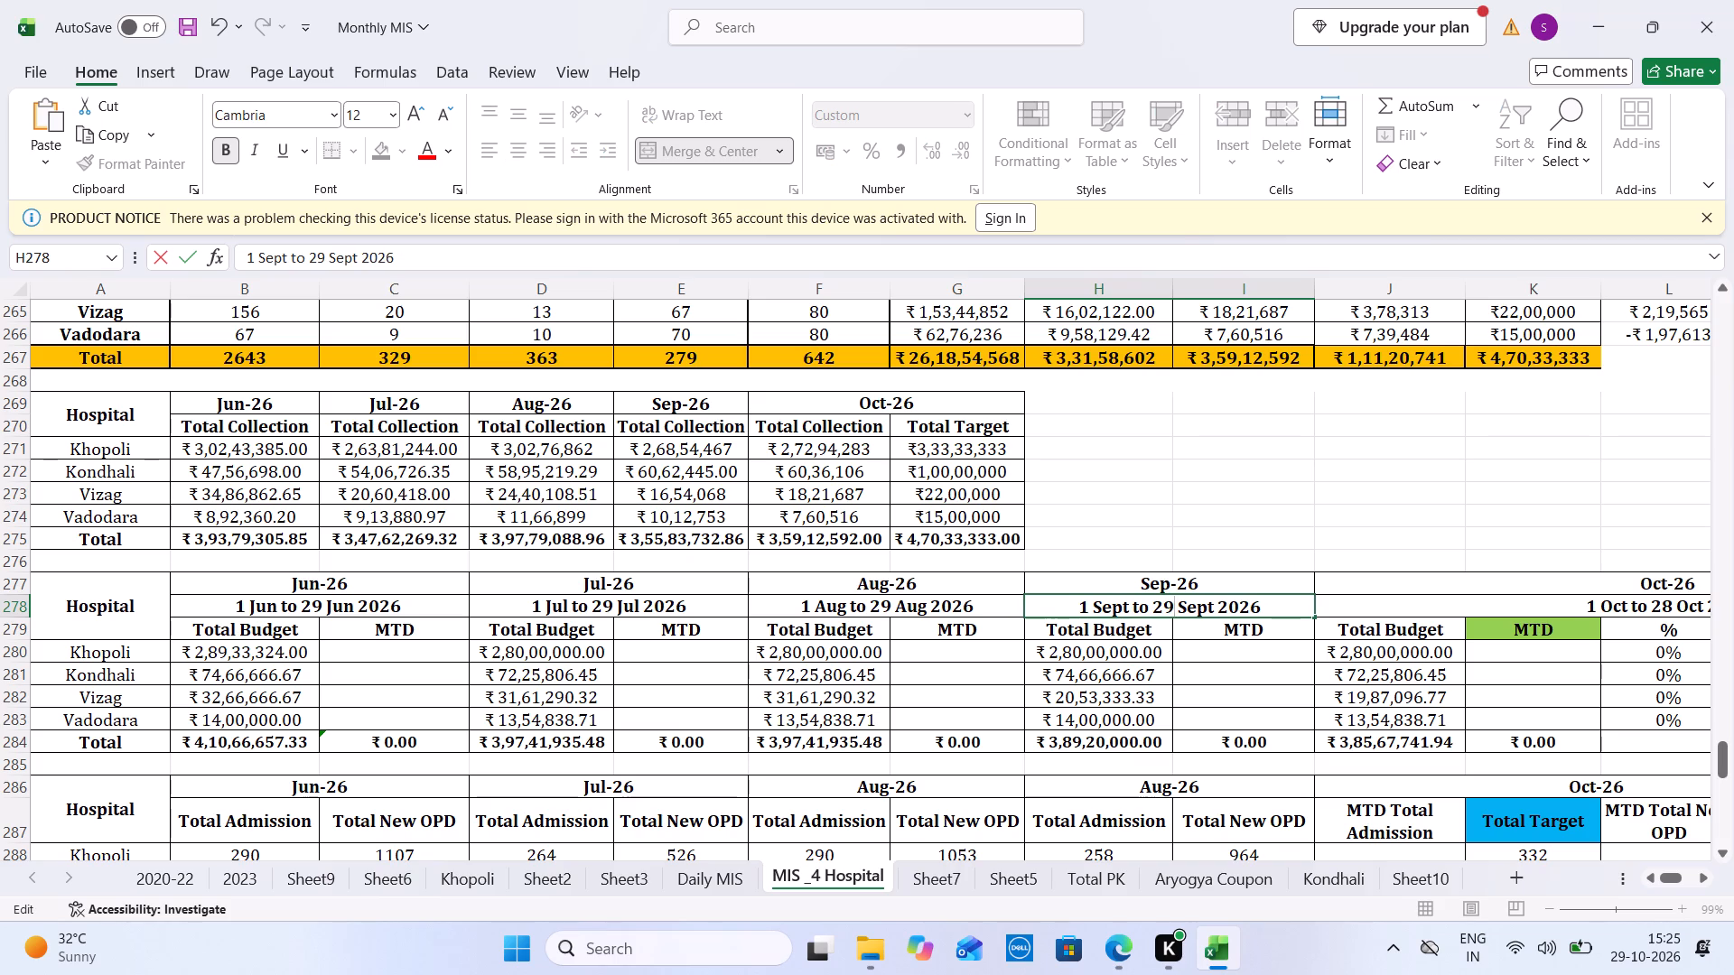
# Change the budget table's October 2026 date range to 1 Oct to 29 Oct 2026.
pyautogui.doubleClick(1667, 605)
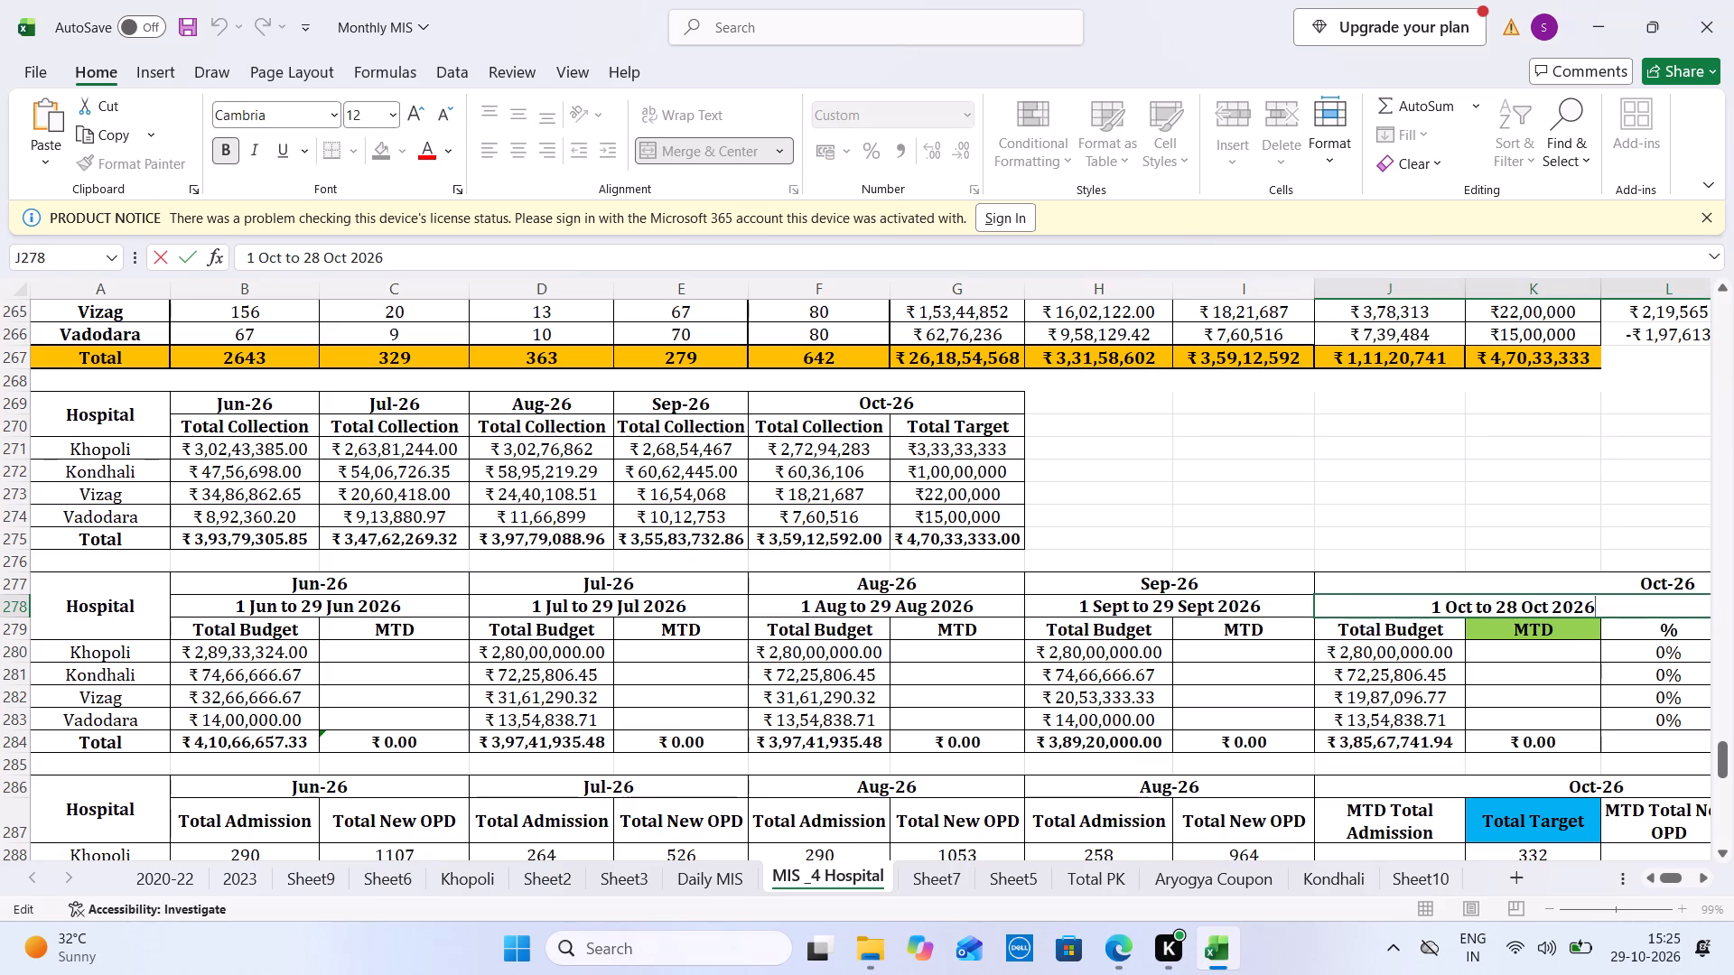
pyautogui.doubleClick(1494, 611)
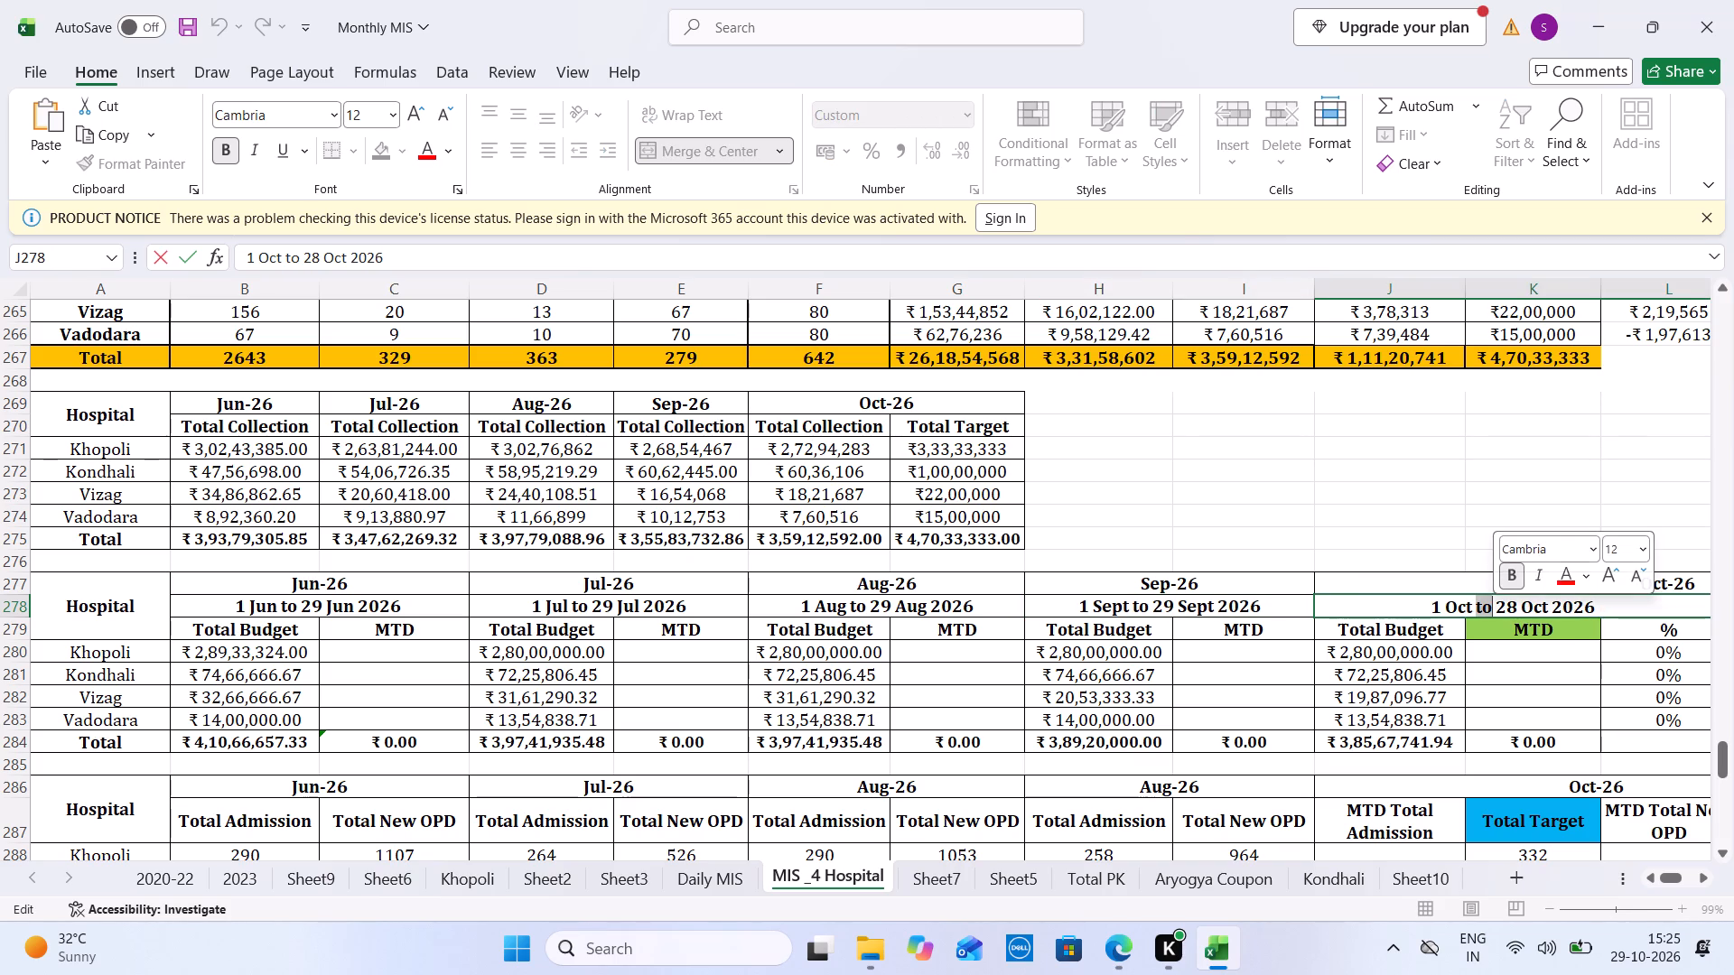
pyautogui.doubleClick(1502, 615)
pyautogui.write('29')
pyautogui.click(628, 425)
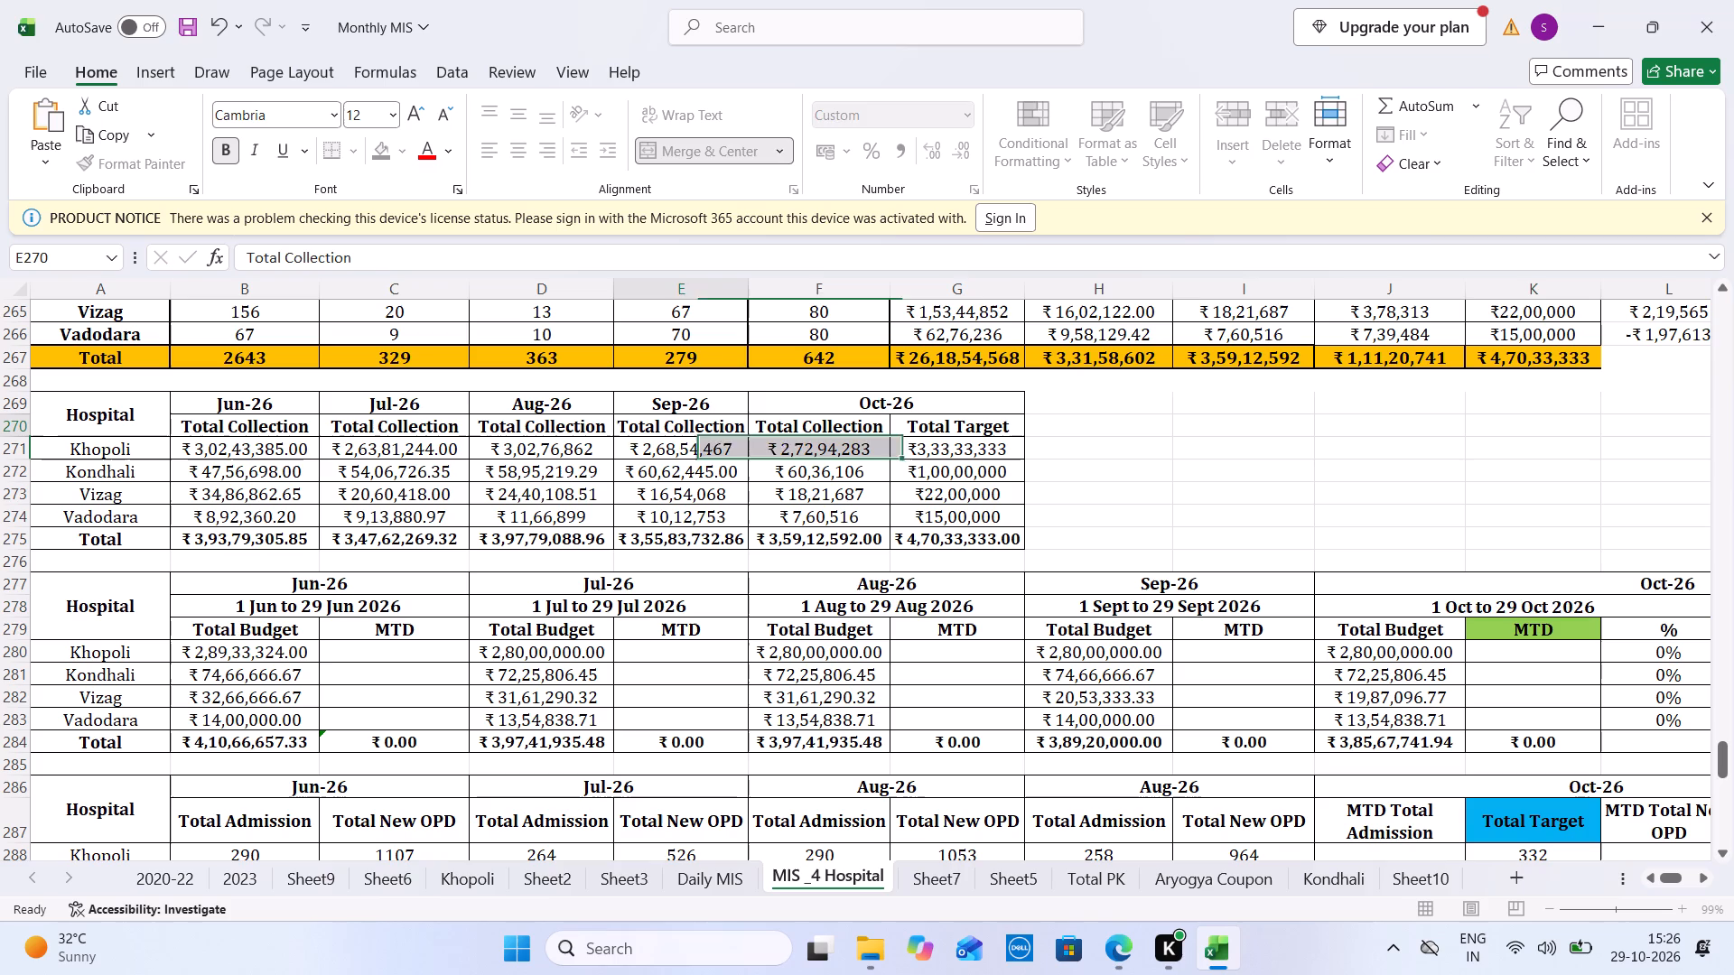
# Copy the budget table's Jun-26 and Jul-26 date ranges into the matching headings of the MTD Admission and New OPD table below.
pyautogui.click(362, 597)
pyautogui.hotkey('ctrl', 'c')
pyautogui.press('Down')
pyautogui.press('Down')
pyautogui.press('Down')
pyautogui.press('Down')
pyautogui.press('Down')
pyautogui.press('Down')
pyautogui.press('Down')
pyautogui.press('Down')
pyautogui.press('Down')
pyautogui.press('Down')
pyautogui.press('Down')
pyautogui.press('Down')
pyautogui.press('Down')
pyautogui.press('Down')
pyautogui.press('Down')
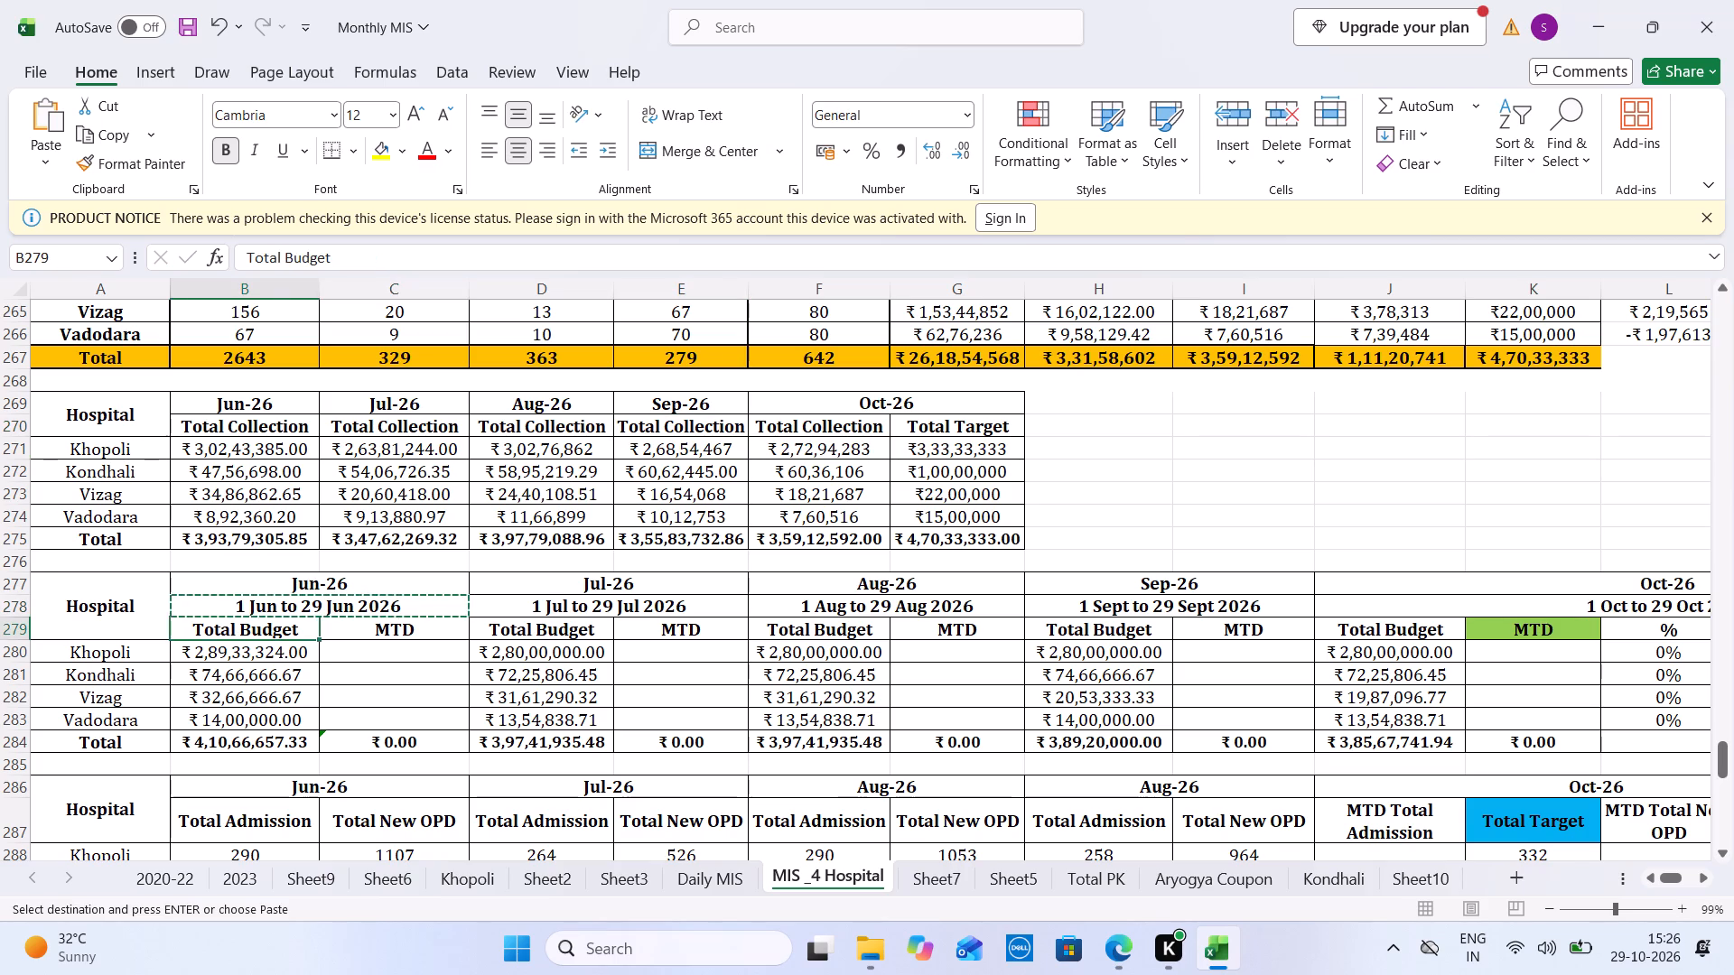
pyautogui.press('Down')
pyautogui.press('Down')
pyautogui.hotkey('ctrl', 'v')
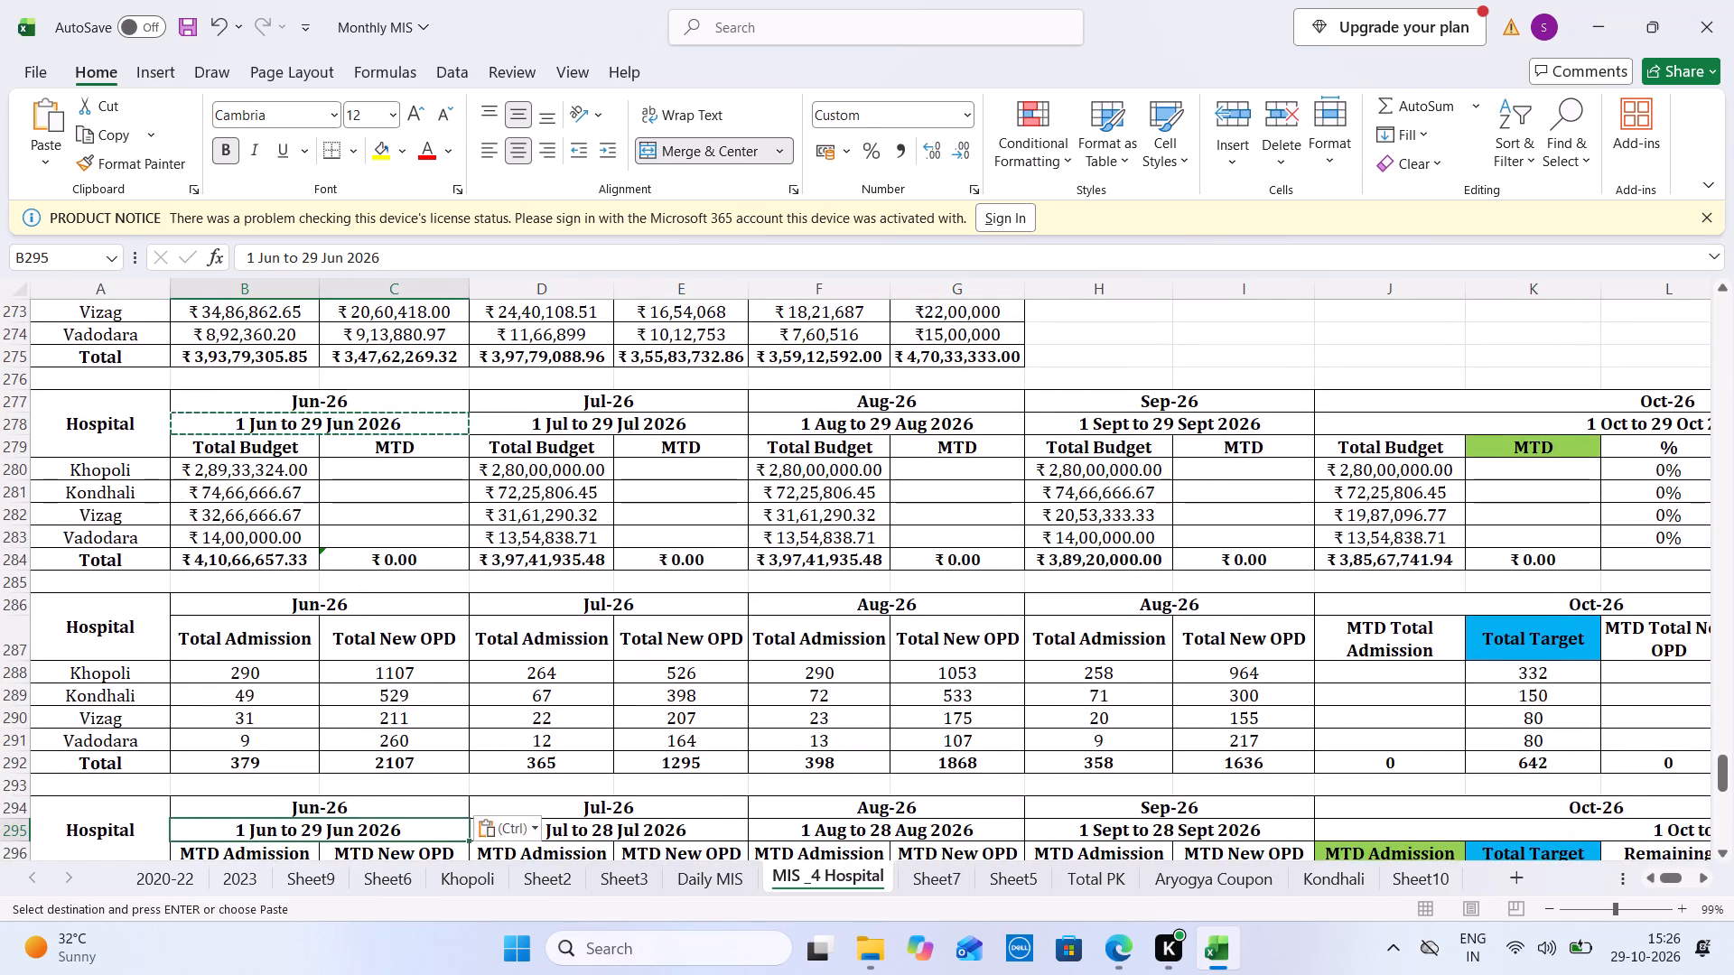
pyautogui.click(603, 429)
pyautogui.hotkey('ctrl', 'c')
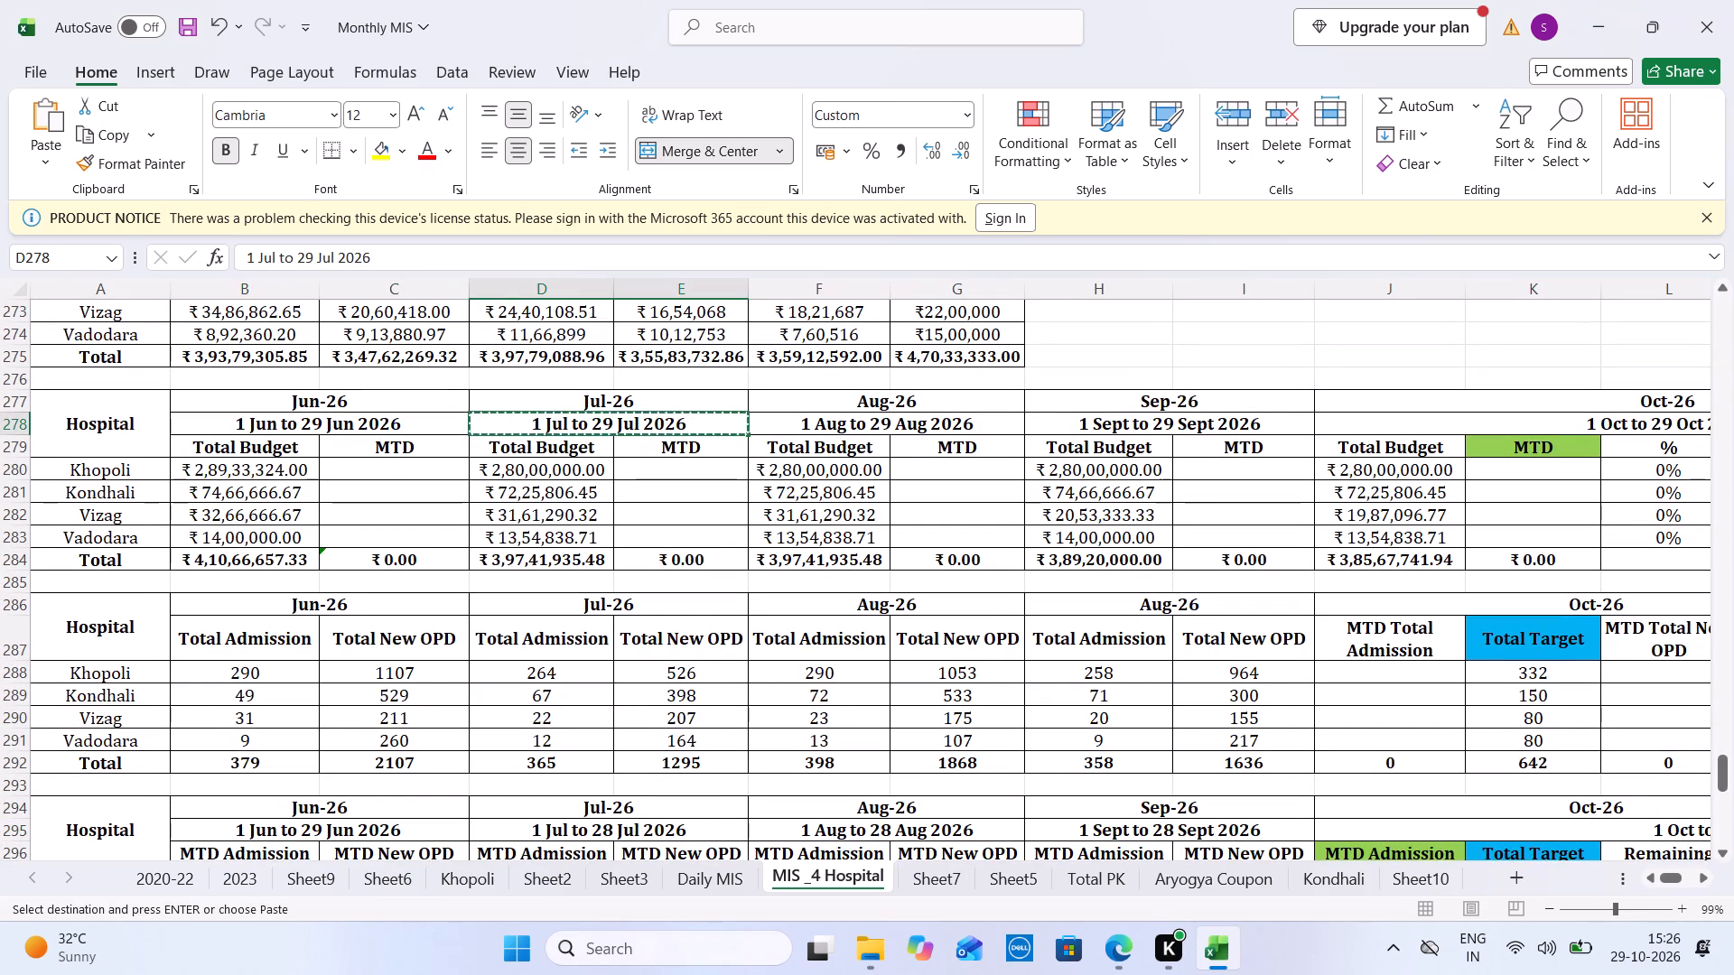
pyautogui.click(596, 825)
pyautogui.hotkey('ctrl', 'v')
# Copy the budget table's Aug-26, Sep-26 and Oct-26 date ranges into the matching headings of the MTD Admission and New OPD table.
pyautogui.click(912, 424)
pyautogui.hotkey('ctrl', 'c')
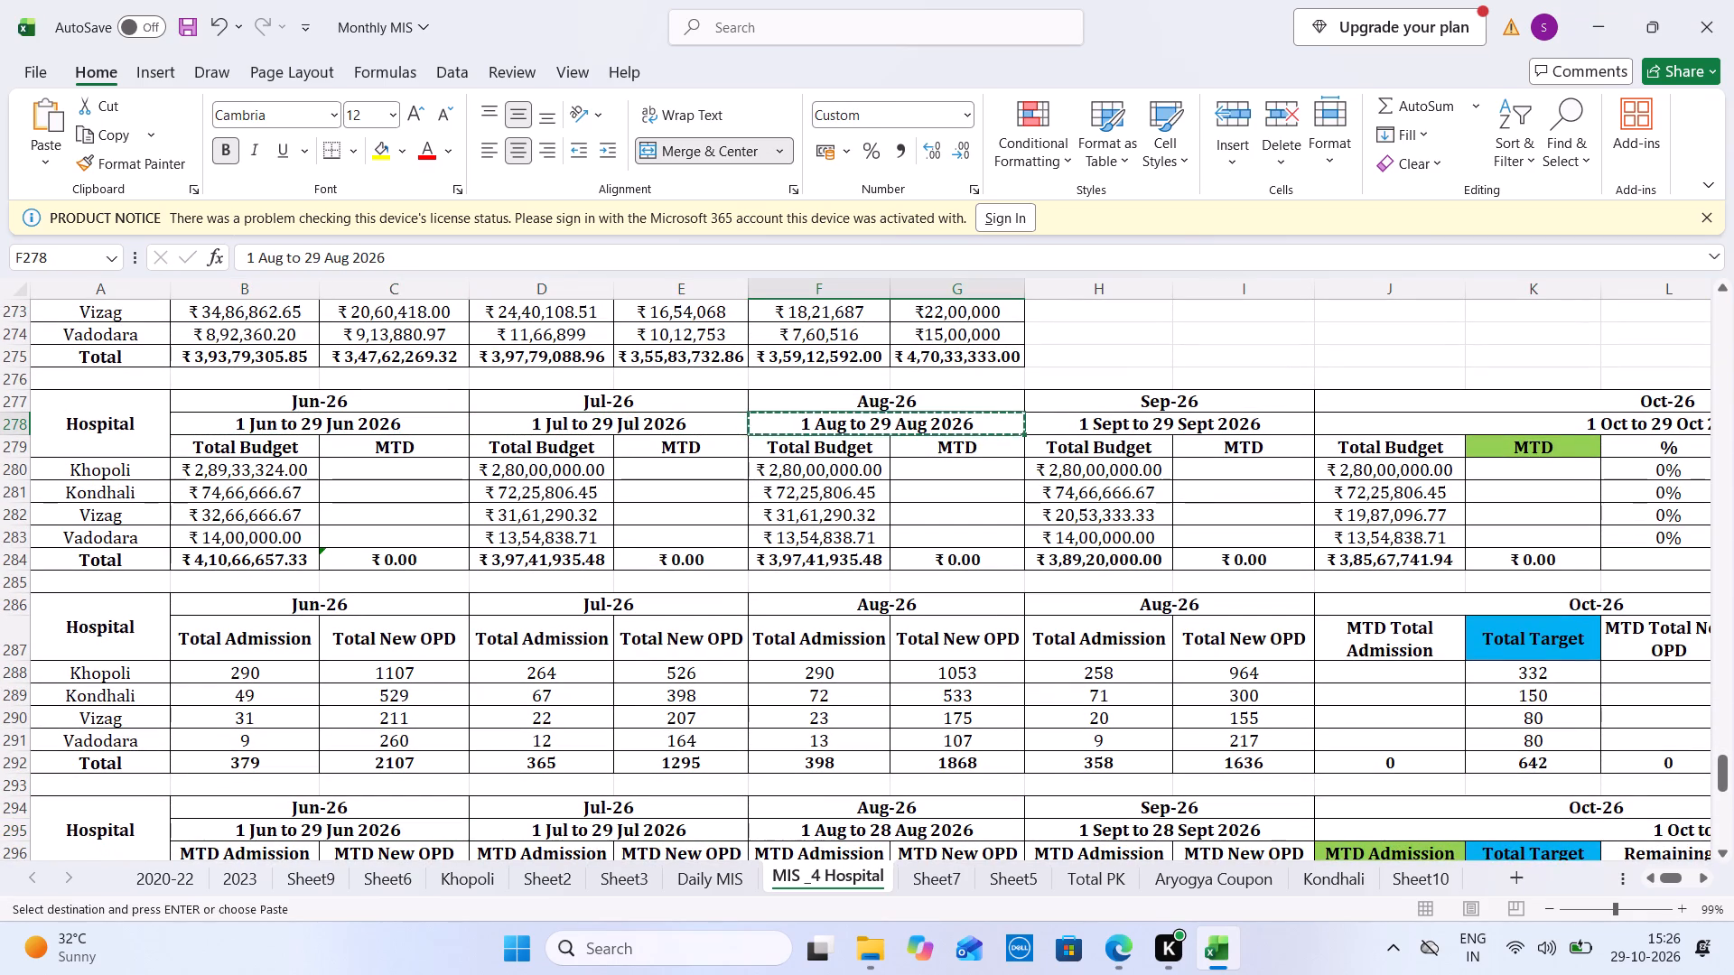
pyautogui.click(920, 825)
pyautogui.hotkey('ctrl', 'v')
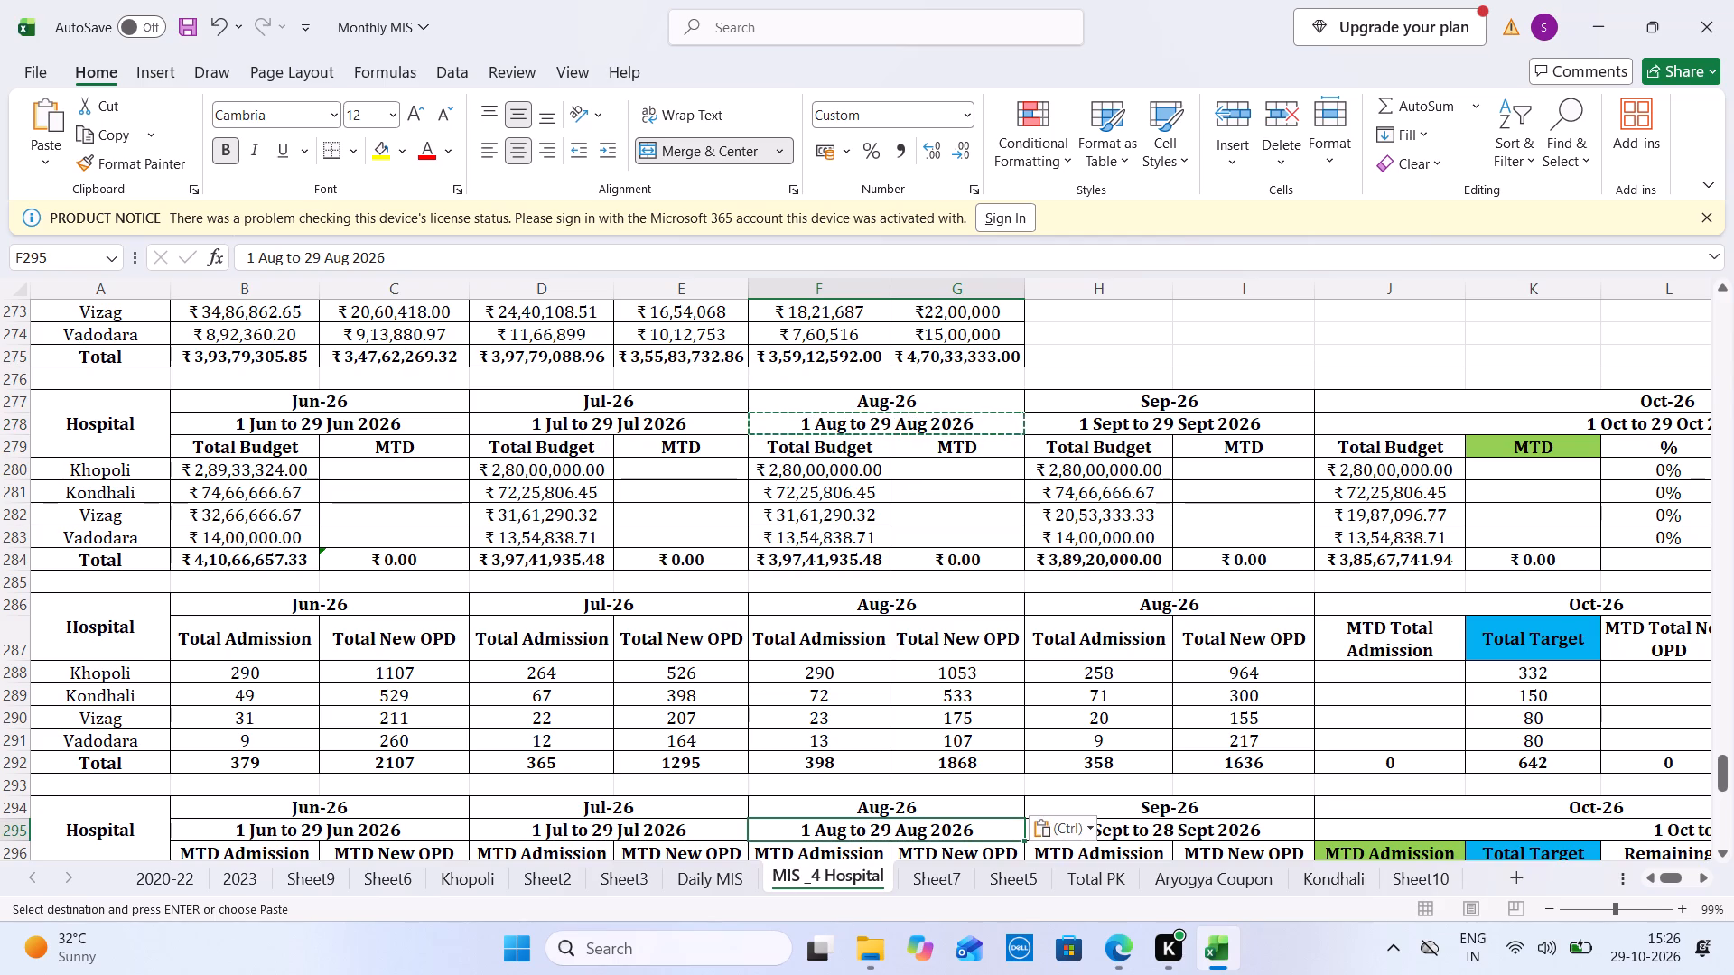
pyautogui.click(1226, 418)
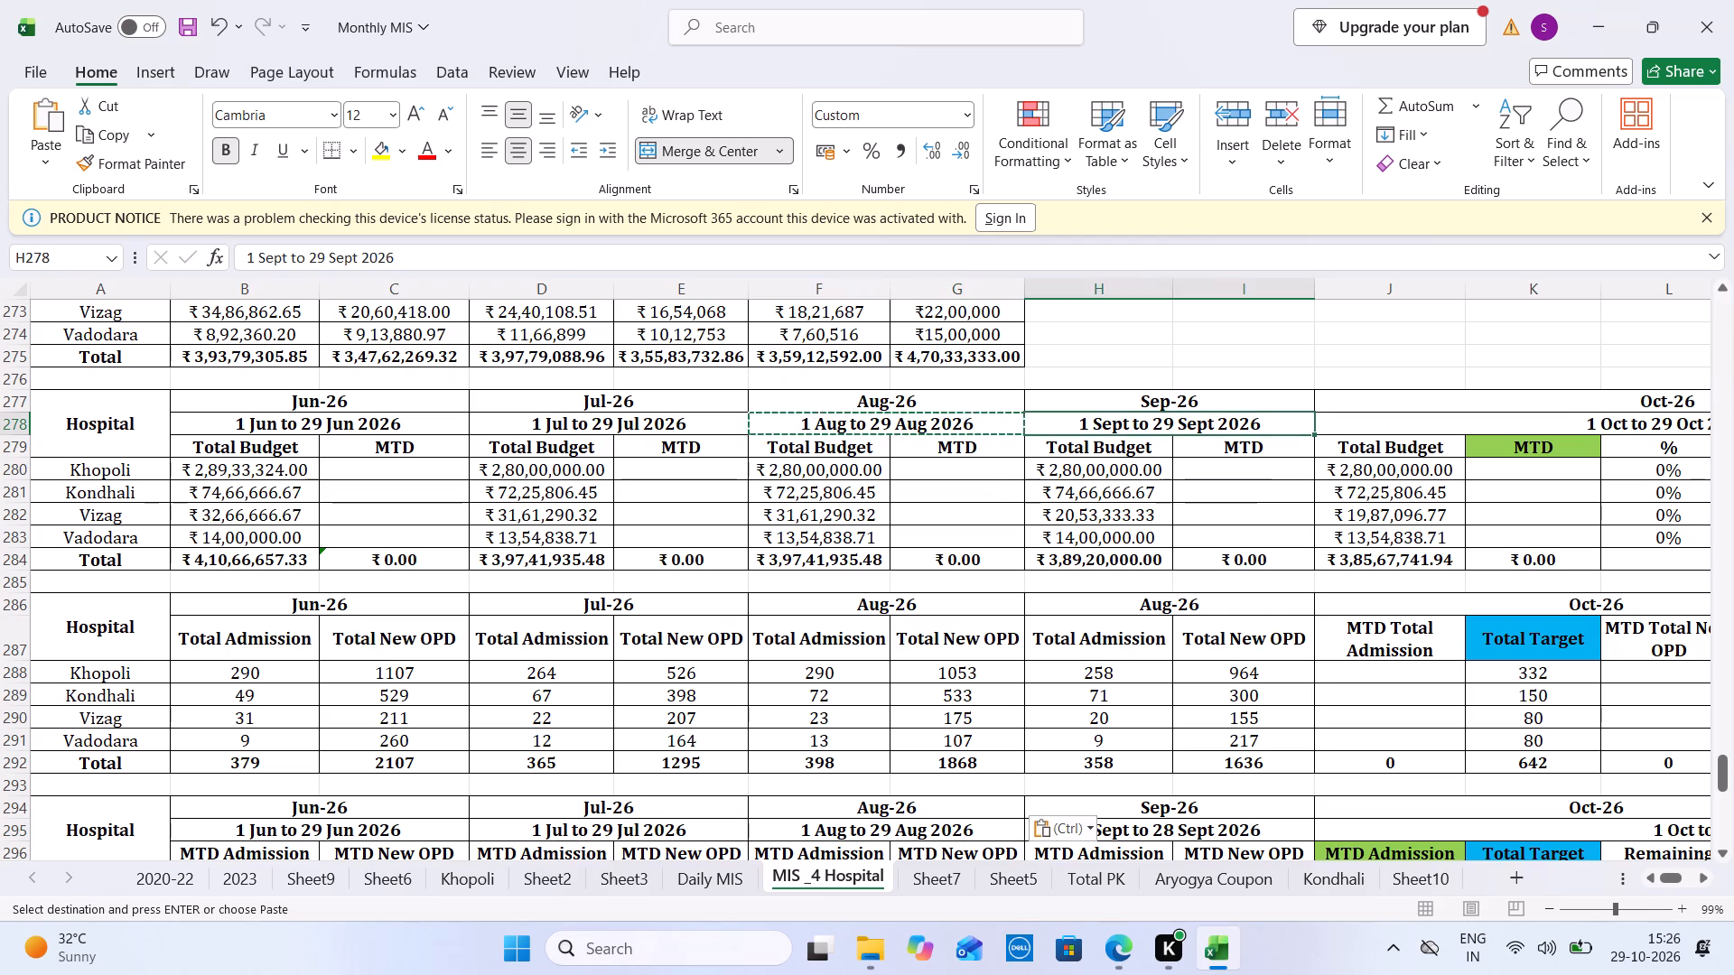
pyautogui.hotkey('ctrl', 'c')
pyautogui.click(1147, 839)
pyautogui.hotkey('ctrl', 'v')
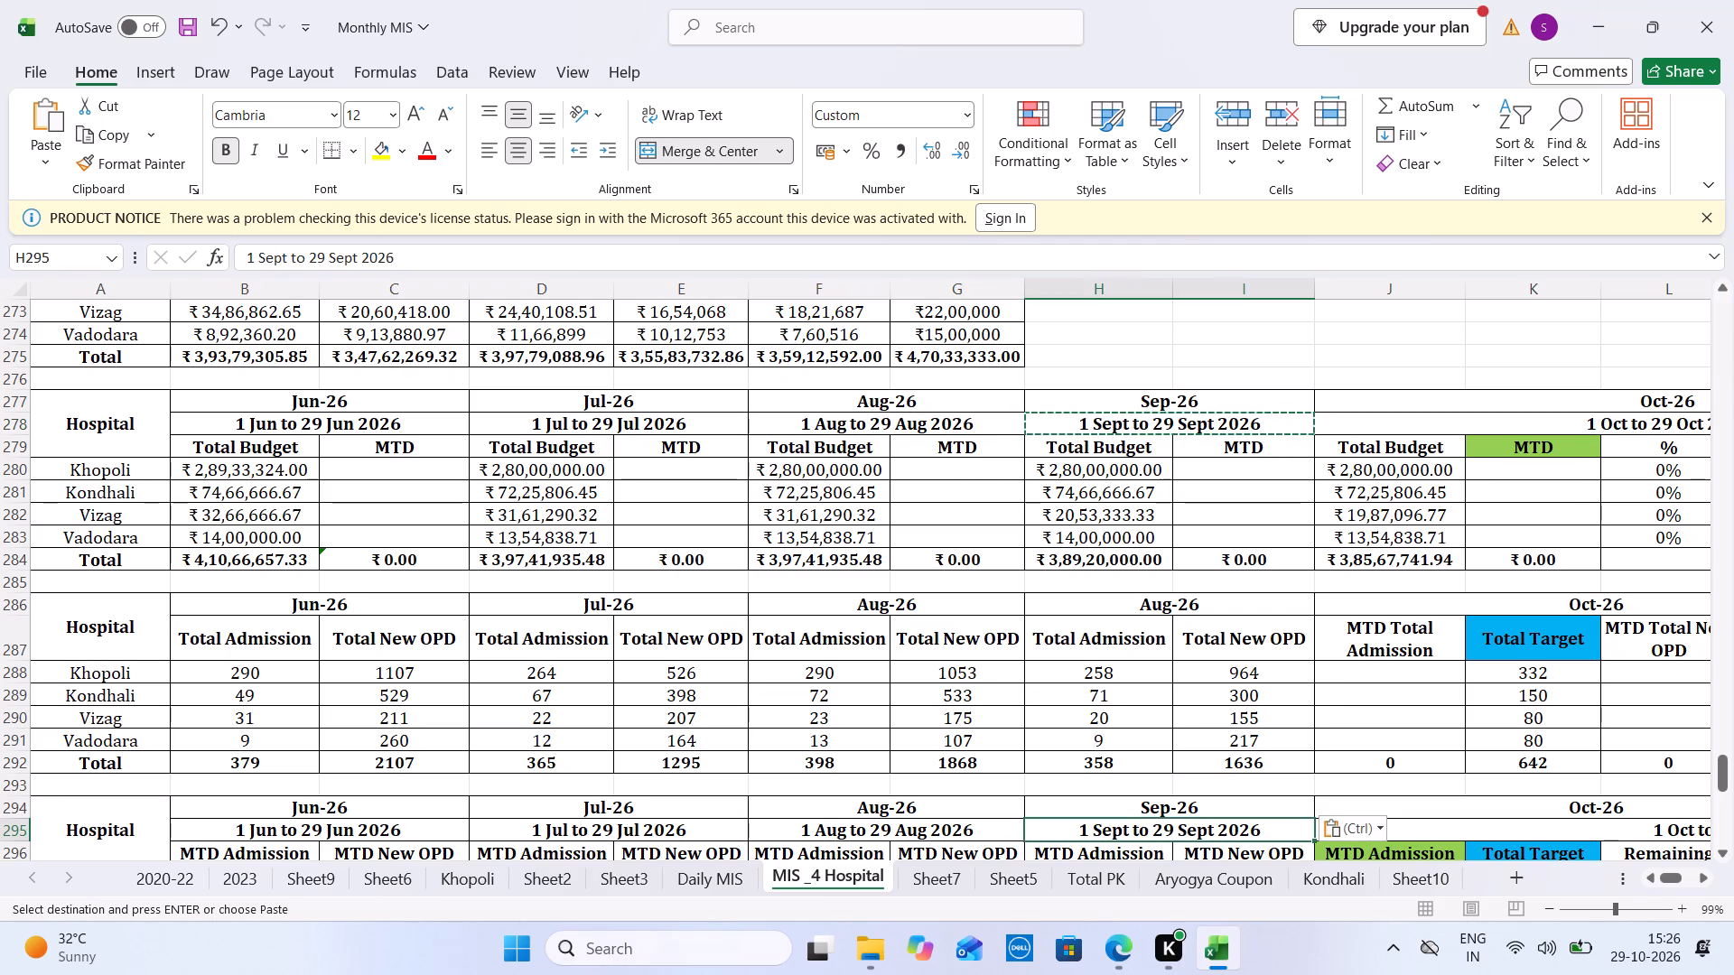
pyautogui.click(1616, 422)
pyautogui.hotkey('ctrl', 'c')
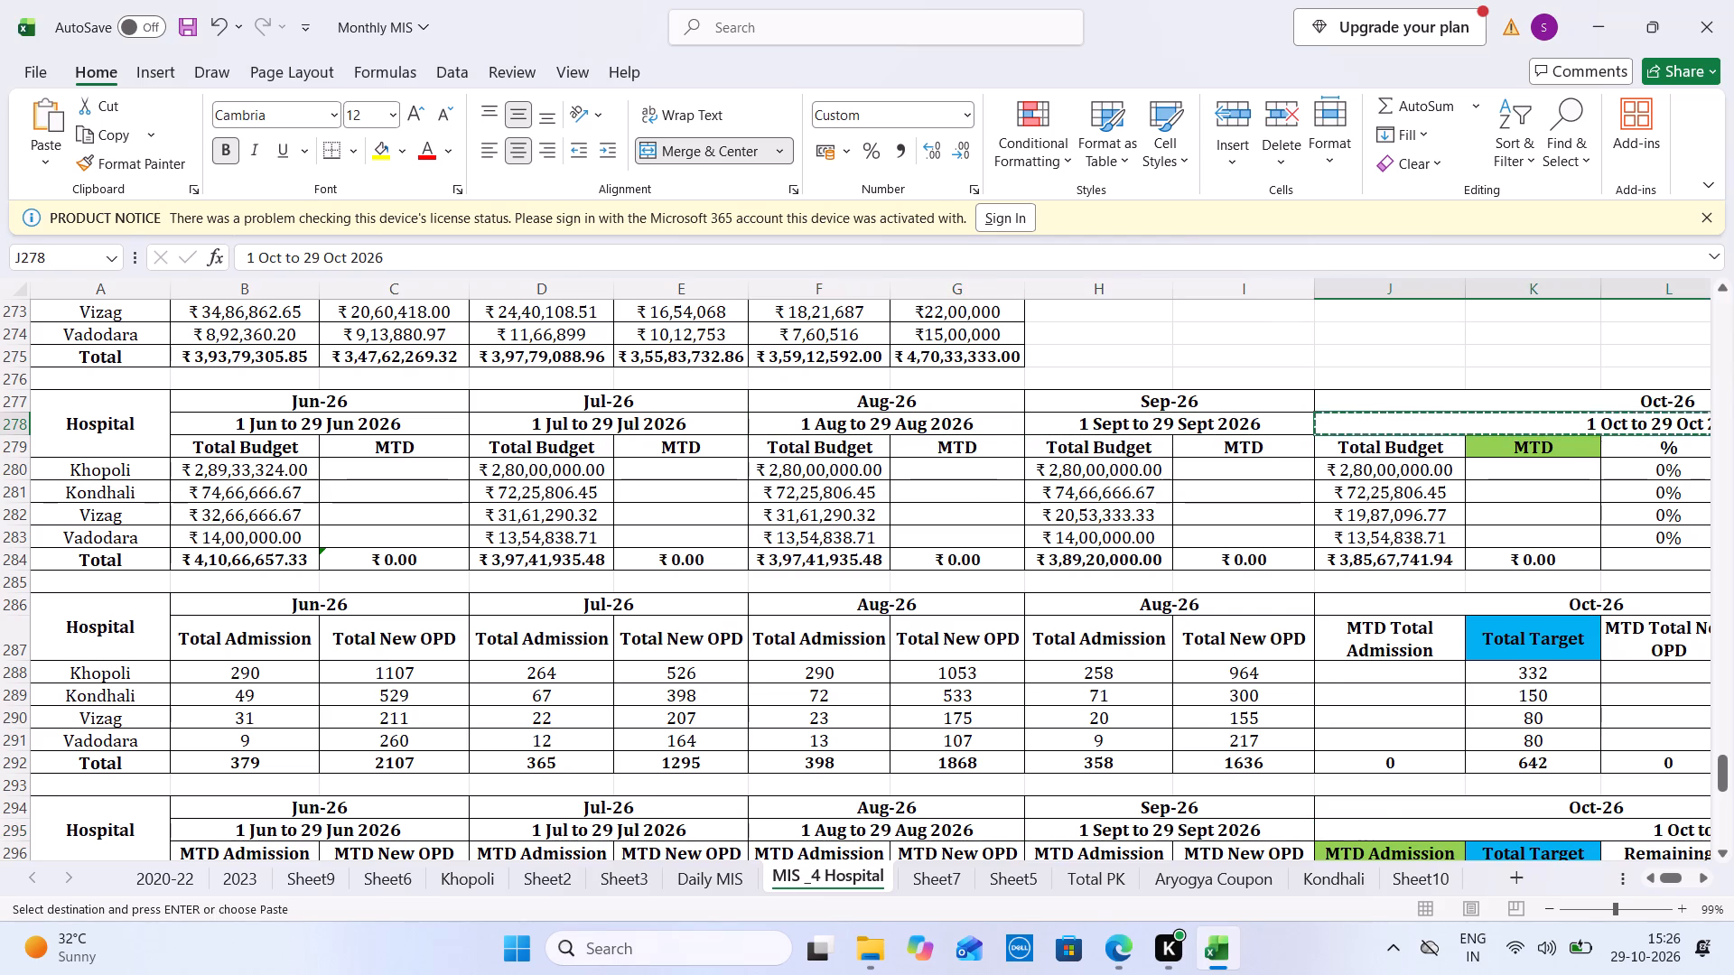
pyautogui.click(1405, 831)
pyautogui.hotkey('ctrl', 'v')
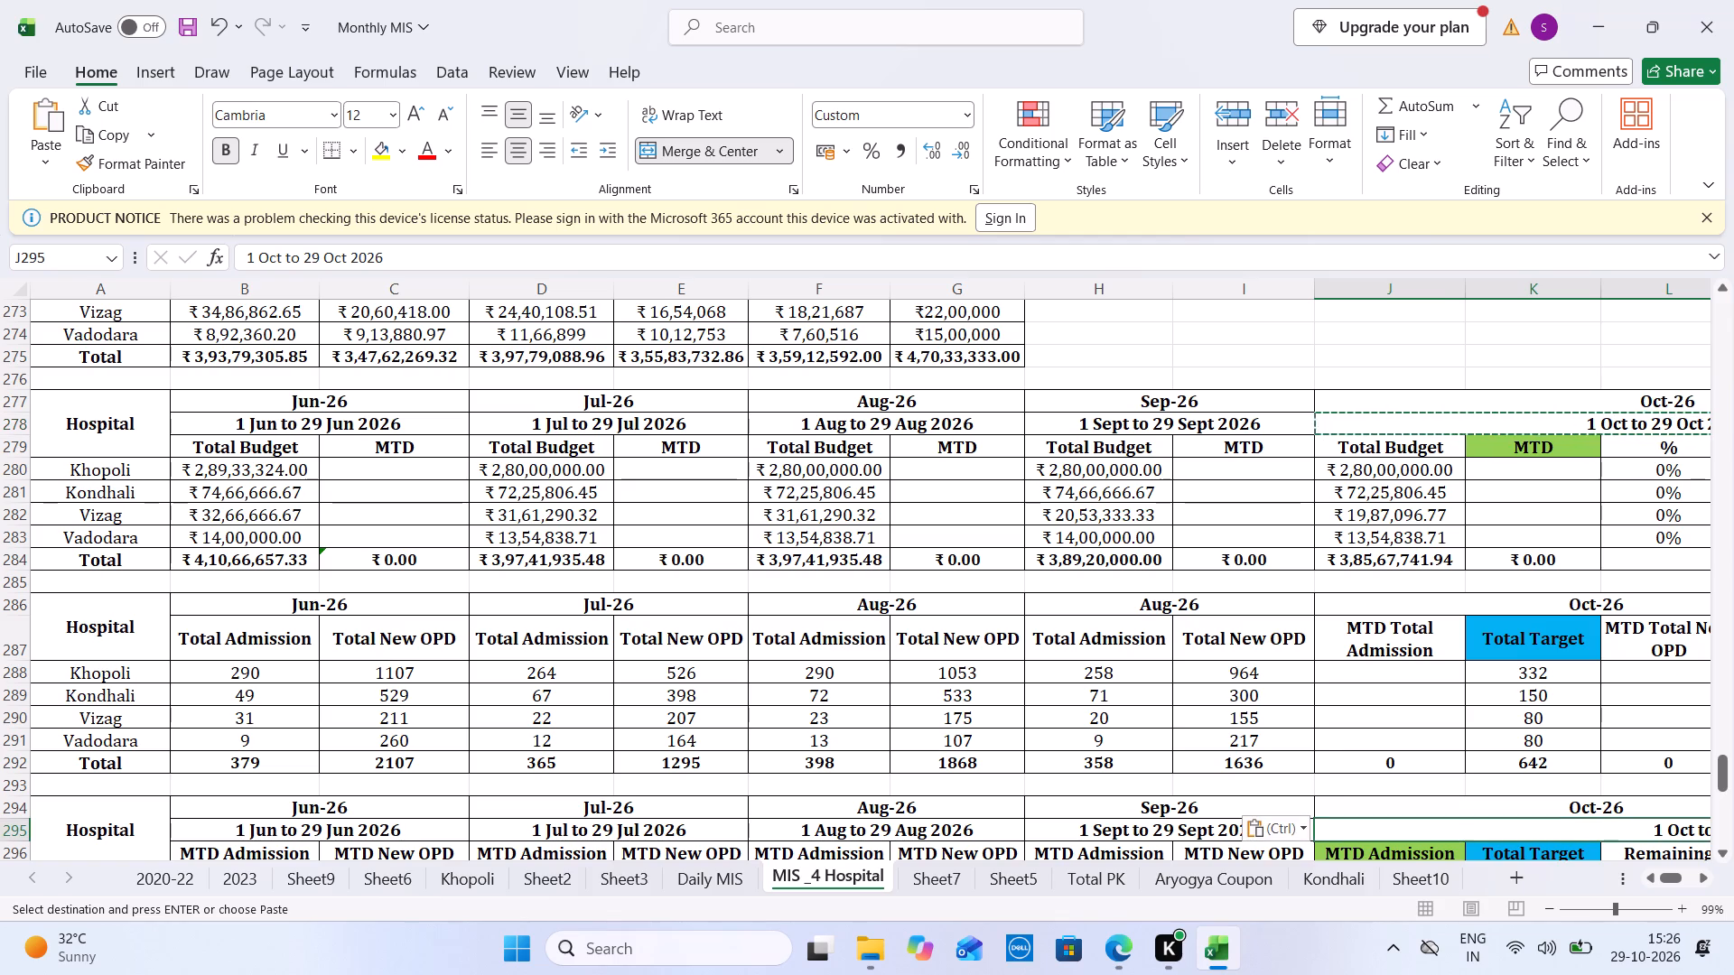
# Clear the four hospitals' Oct-26 Total Collection values in the collection table.
pyautogui.press('Up')
pyautogui.press('Up')
pyautogui.press('Up')
pyautogui.press('Up')
pyautogui.press('Up')
pyautogui.press('Up')
pyautogui.press('Up')
pyautogui.press('Up')
pyautogui.press('Up')
pyautogui.press('Up')
pyautogui.press('Up')
pyautogui.press('Up')
pyautogui.press('Up')
pyautogui.press('Up')
pyautogui.press('Up')
pyautogui.press('Up')
pyautogui.press('Up')
pyautogui.press('Up')
pyautogui.press('Up')
pyautogui.press('Up')
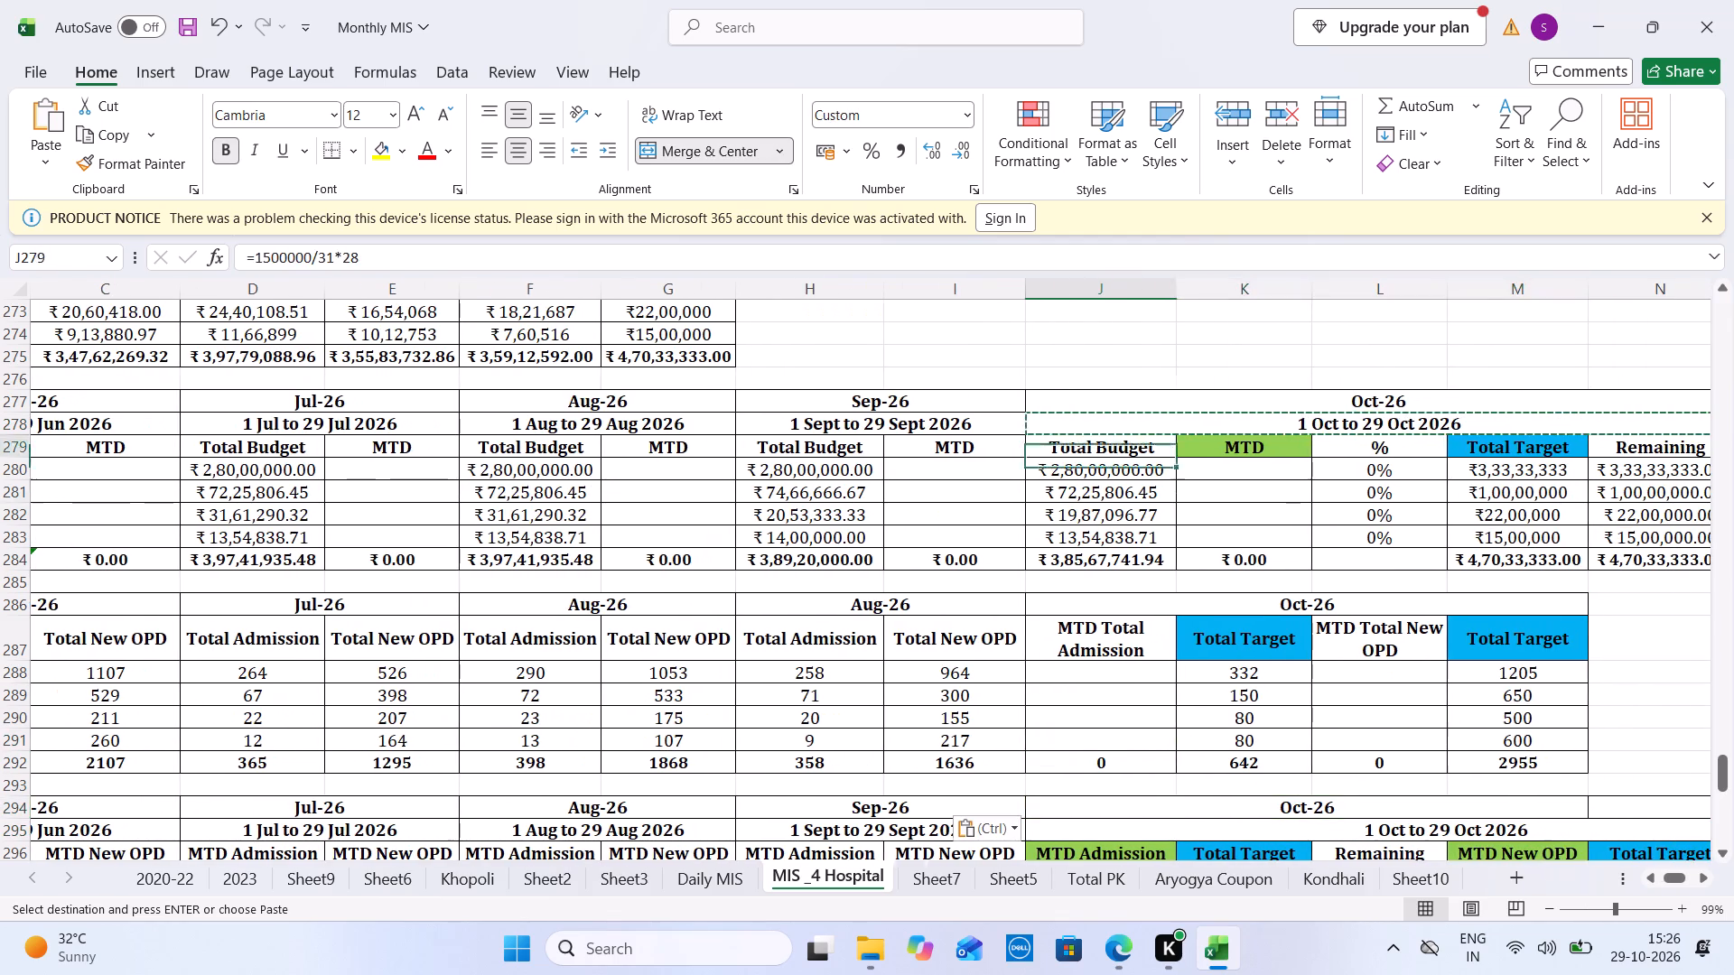
pyautogui.click(436, 589)
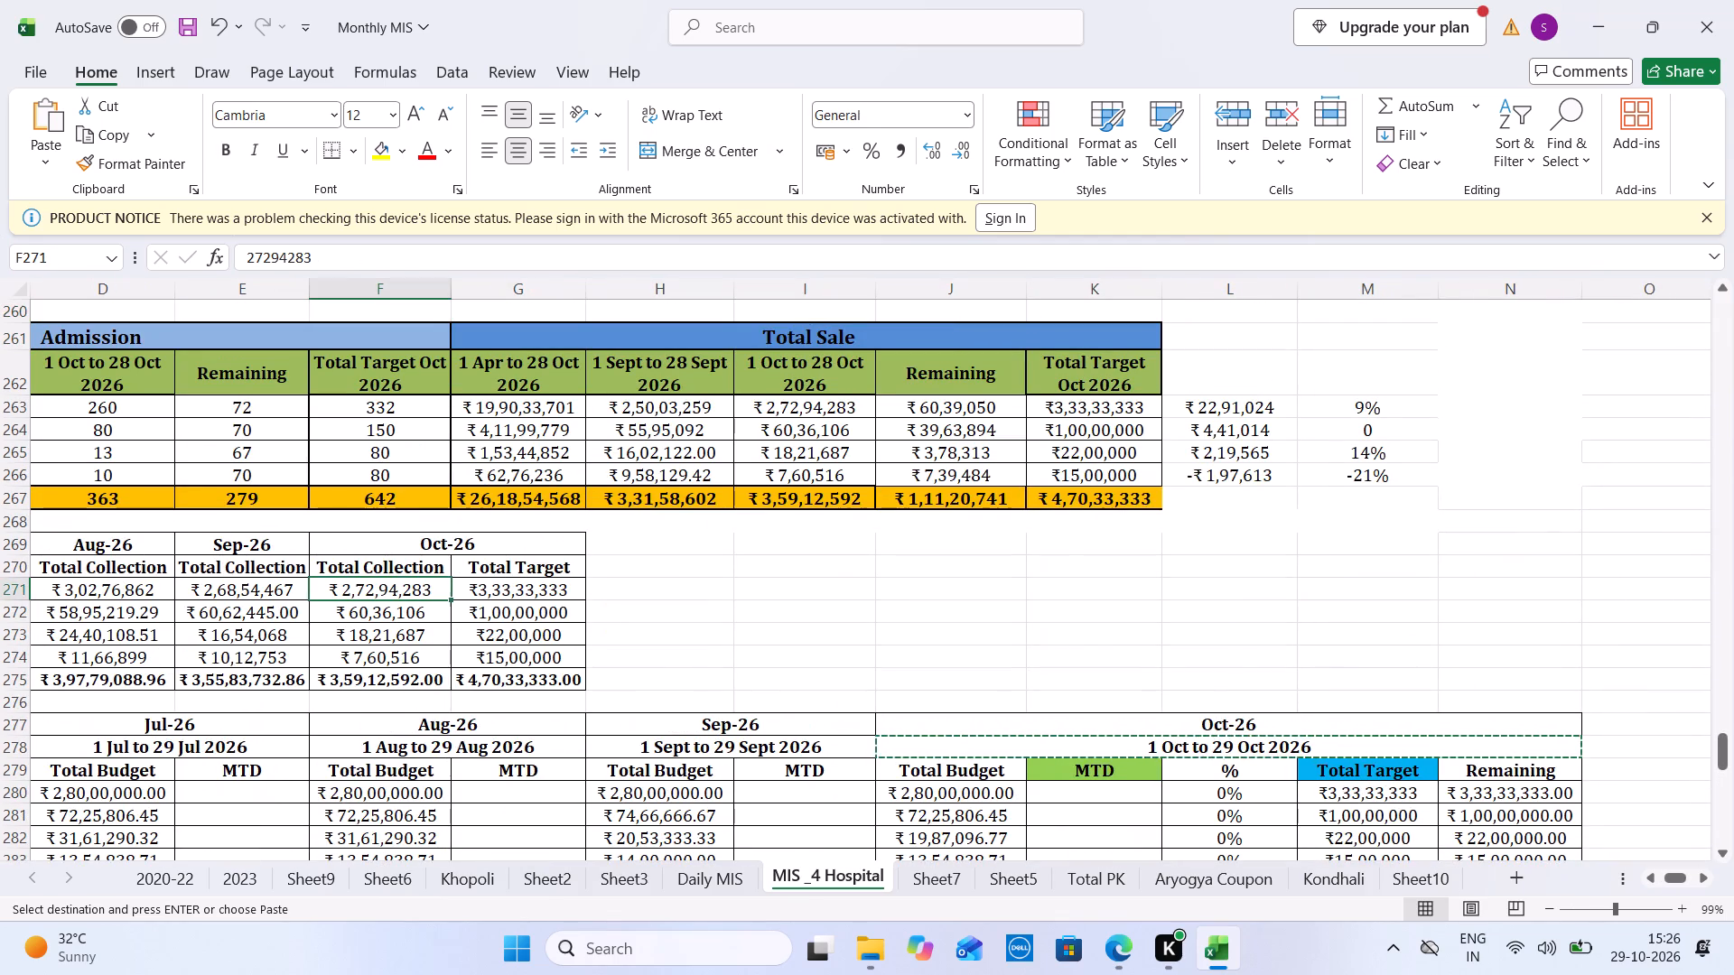
pyautogui.press('BackSpace')
pyautogui.press('Down')
pyautogui.press('BackSpace')
pyautogui.press('Down')
pyautogui.press('BackSpace')
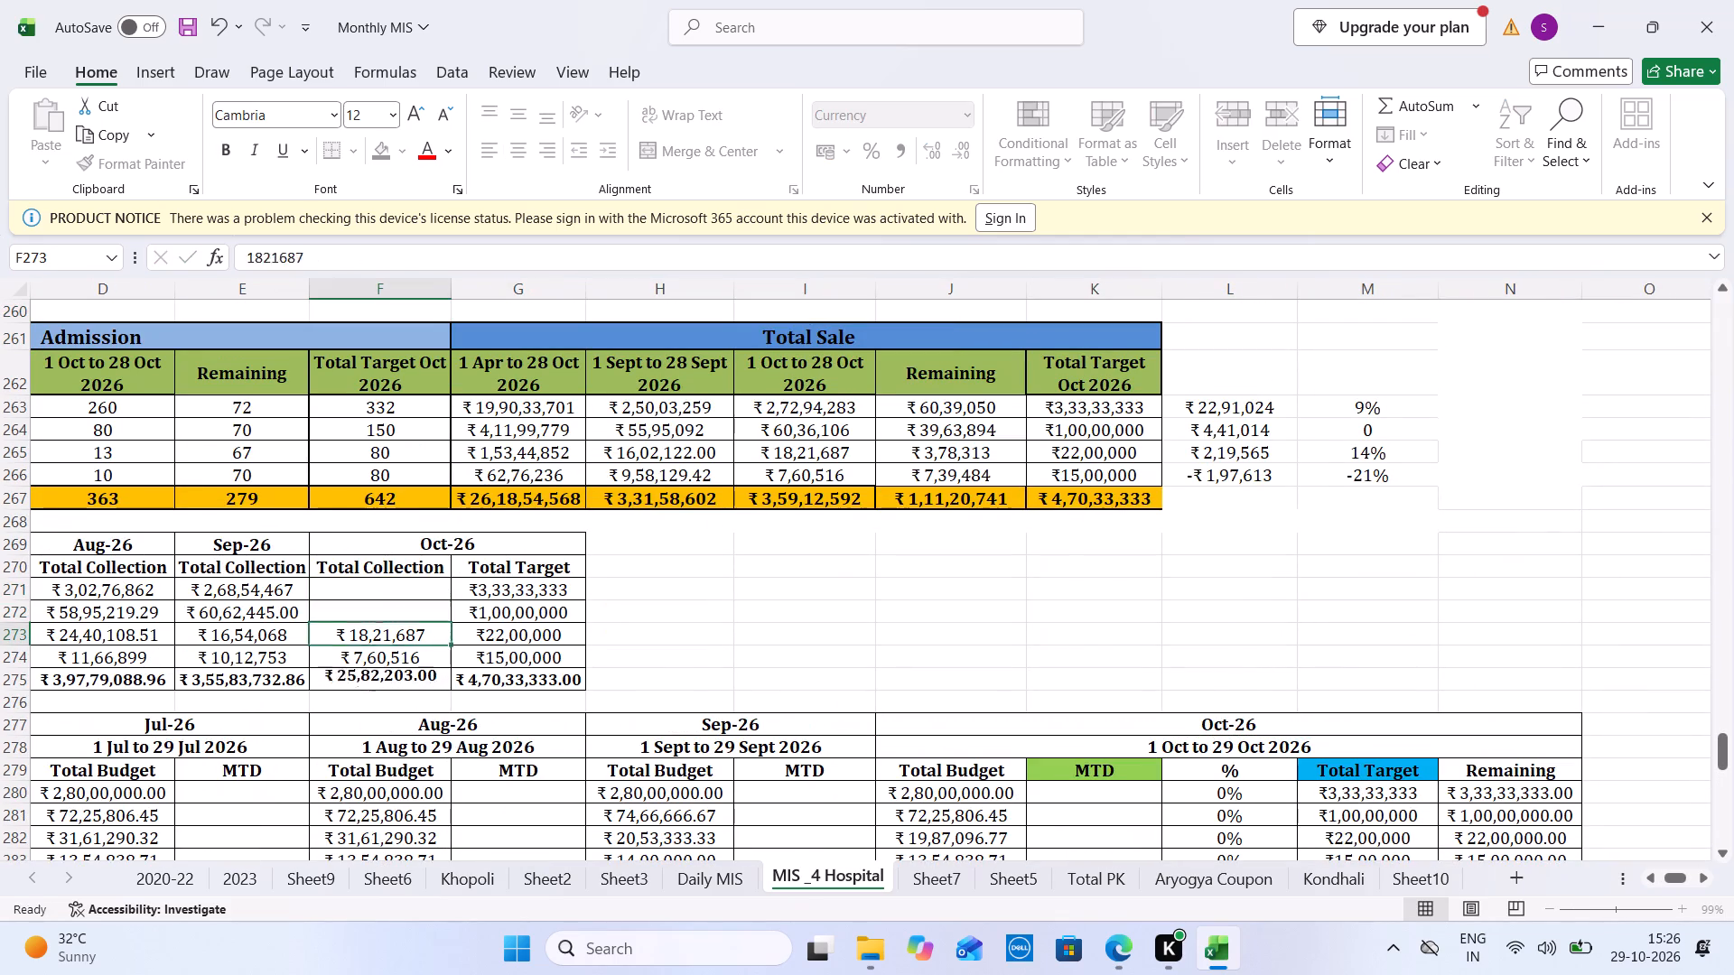
pyautogui.press('Down')
pyautogui.press('BackSpace')
pyautogui.click(765, 575)
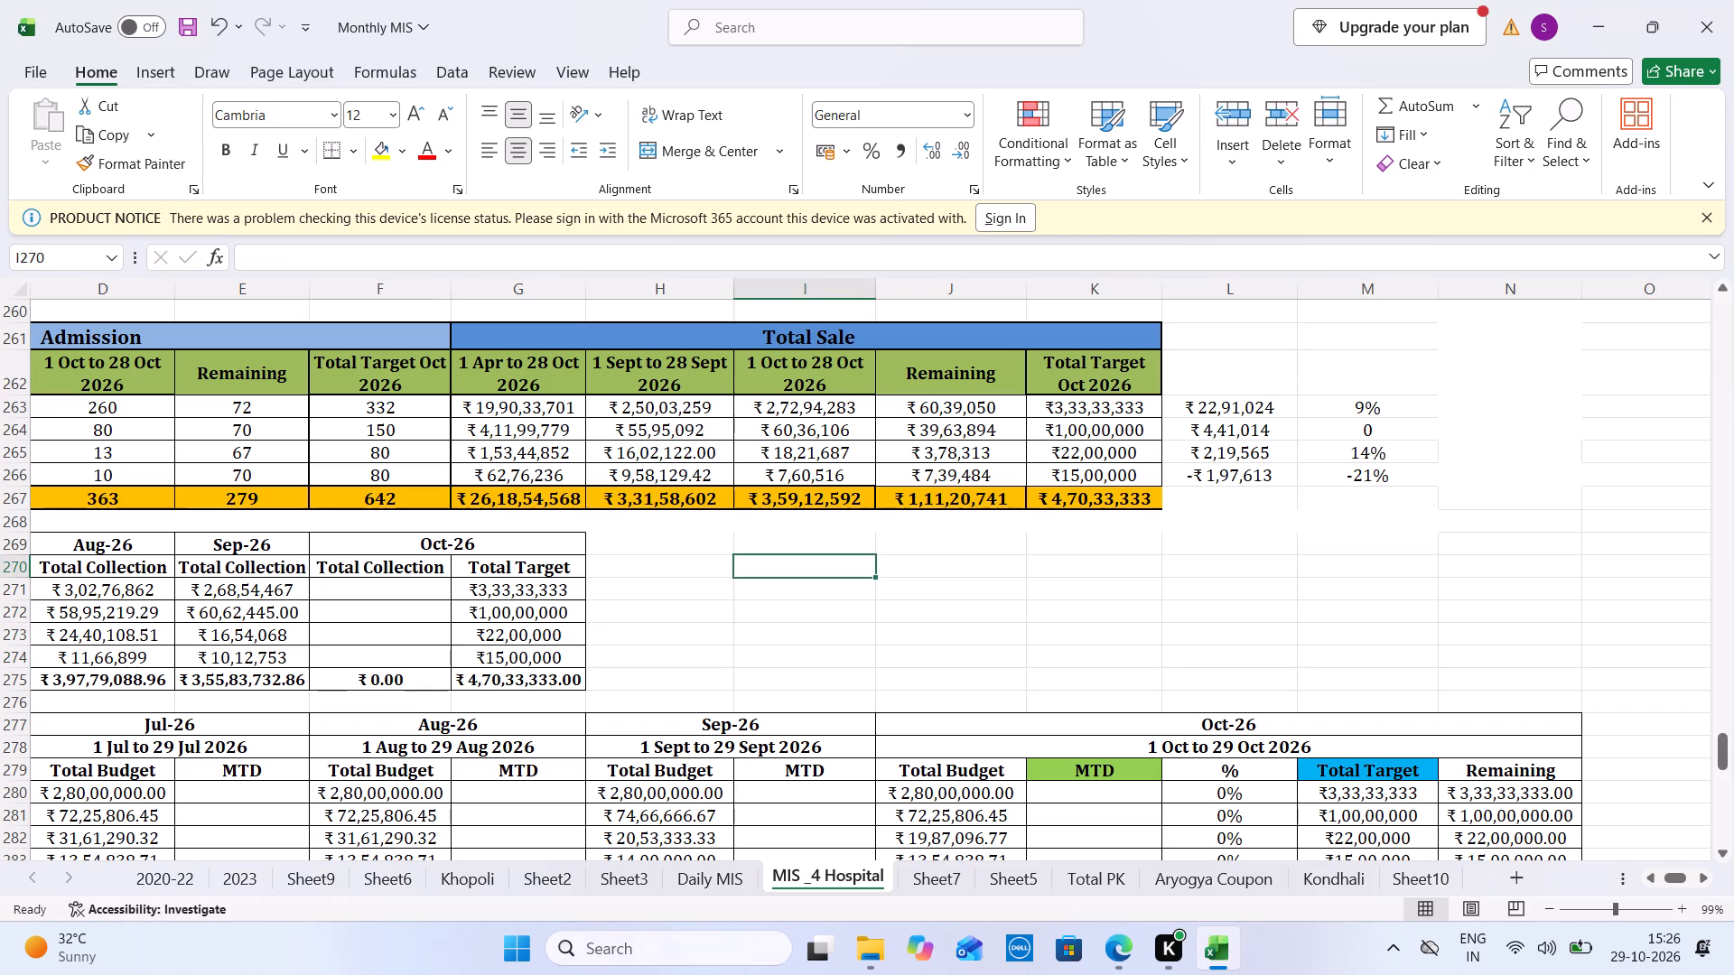
# Clear the four hospitals' September date-range values under both Admission and Total Sale.
pyautogui.press('Up')
pyautogui.press('Up')
pyautogui.press('Up')
pyautogui.press('Up')
pyautogui.press('Up')
pyautogui.press('Up')
pyautogui.press('Up')
pyautogui.press('Up')
pyautogui.press('Up')
pyautogui.press('Up')
pyautogui.press('Up')
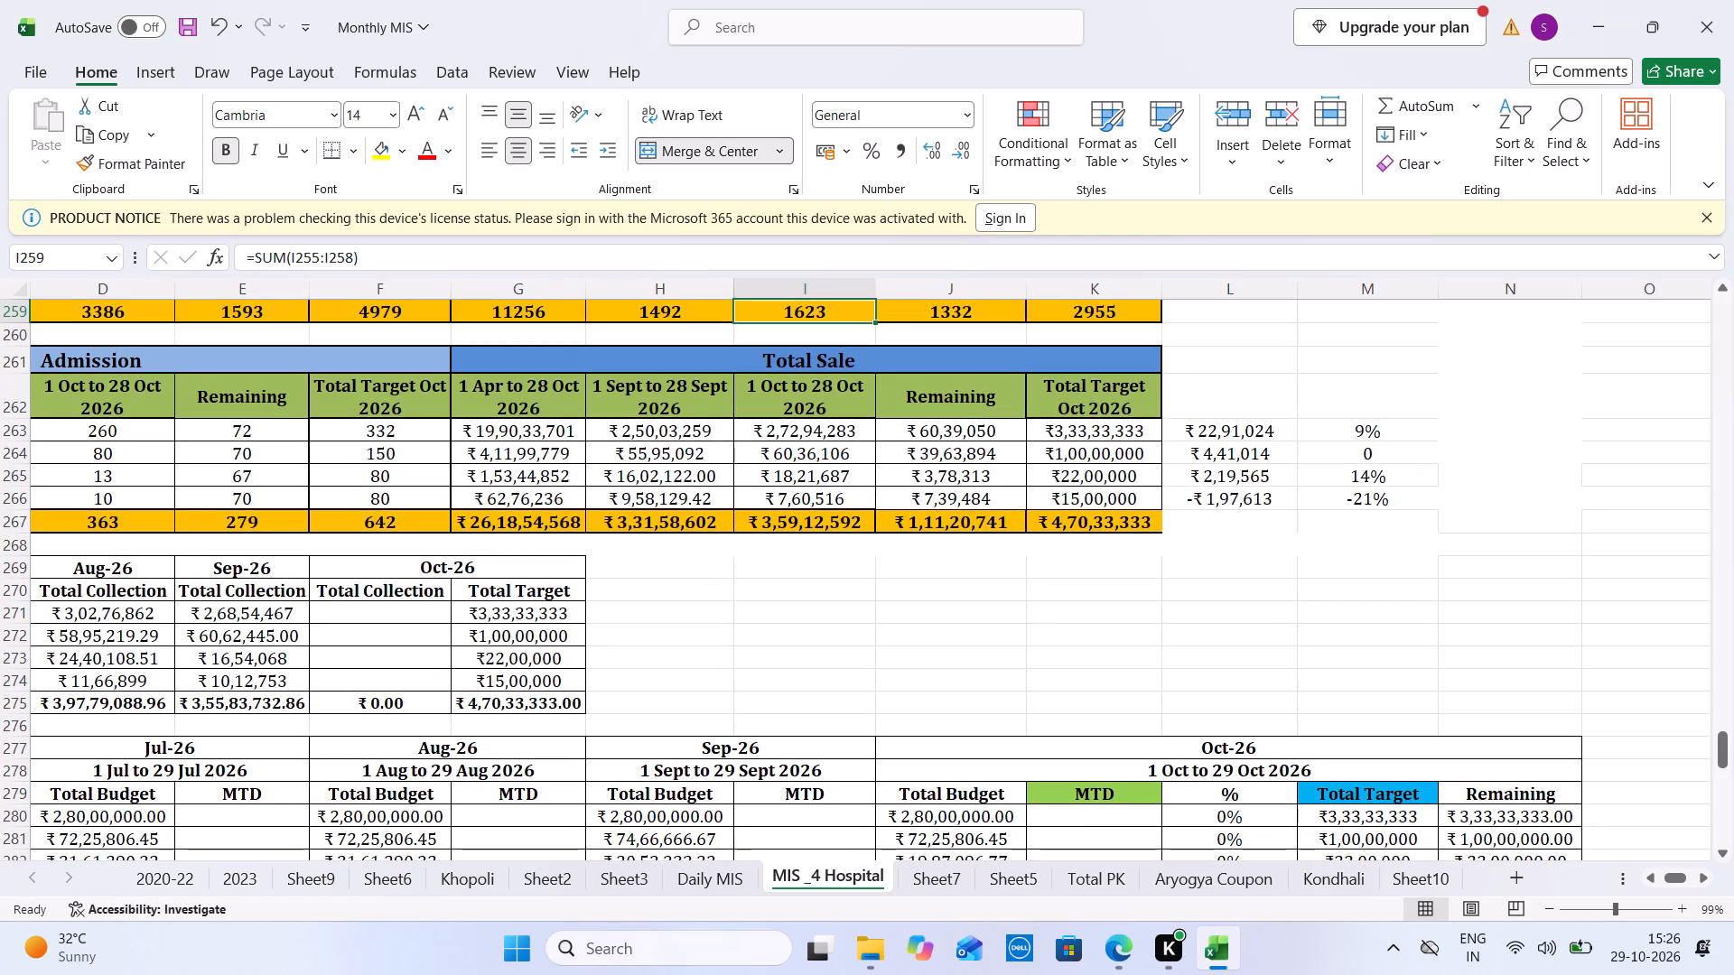
pyautogui.press('Left')
pyautogui.press('Left')
pyautogui.press('Left')
pyautogui.press('Left')
pyautogui.press('Left')
pyautogui.press('Left')
pyautogui.press('Left')
pyautogui.press('Left')
pyautogui.press('Left')
pyautogui.press('Left')
pyautogui.press('Left')
pyautogui.press('Left')
pyautogui.press('Left')
pyautogui.press('Left')
pyautogui.press('Left')
pyautogui.press('Left')
pyautogui.press('Left')
pyautogui.press('Left')
pyautogui.press('Left')
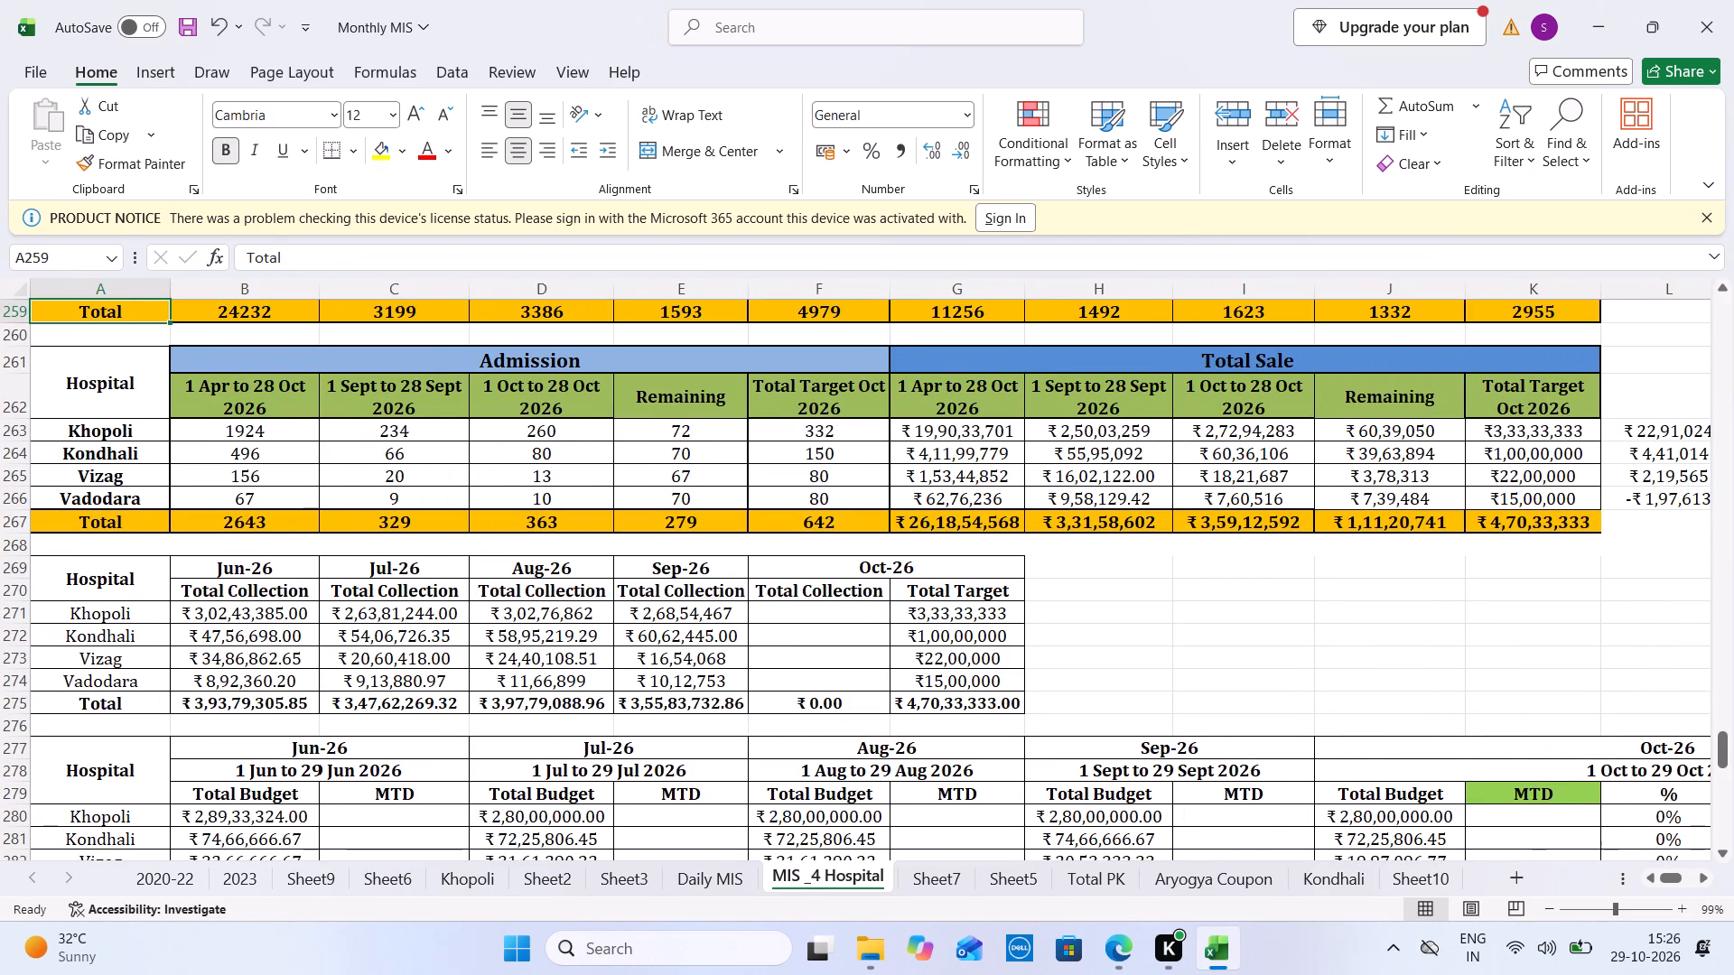
pyautogui.moveTo(408, 431); pyautogui.dragTo(432, 502)
pyautogui.rightClick(432, 502)
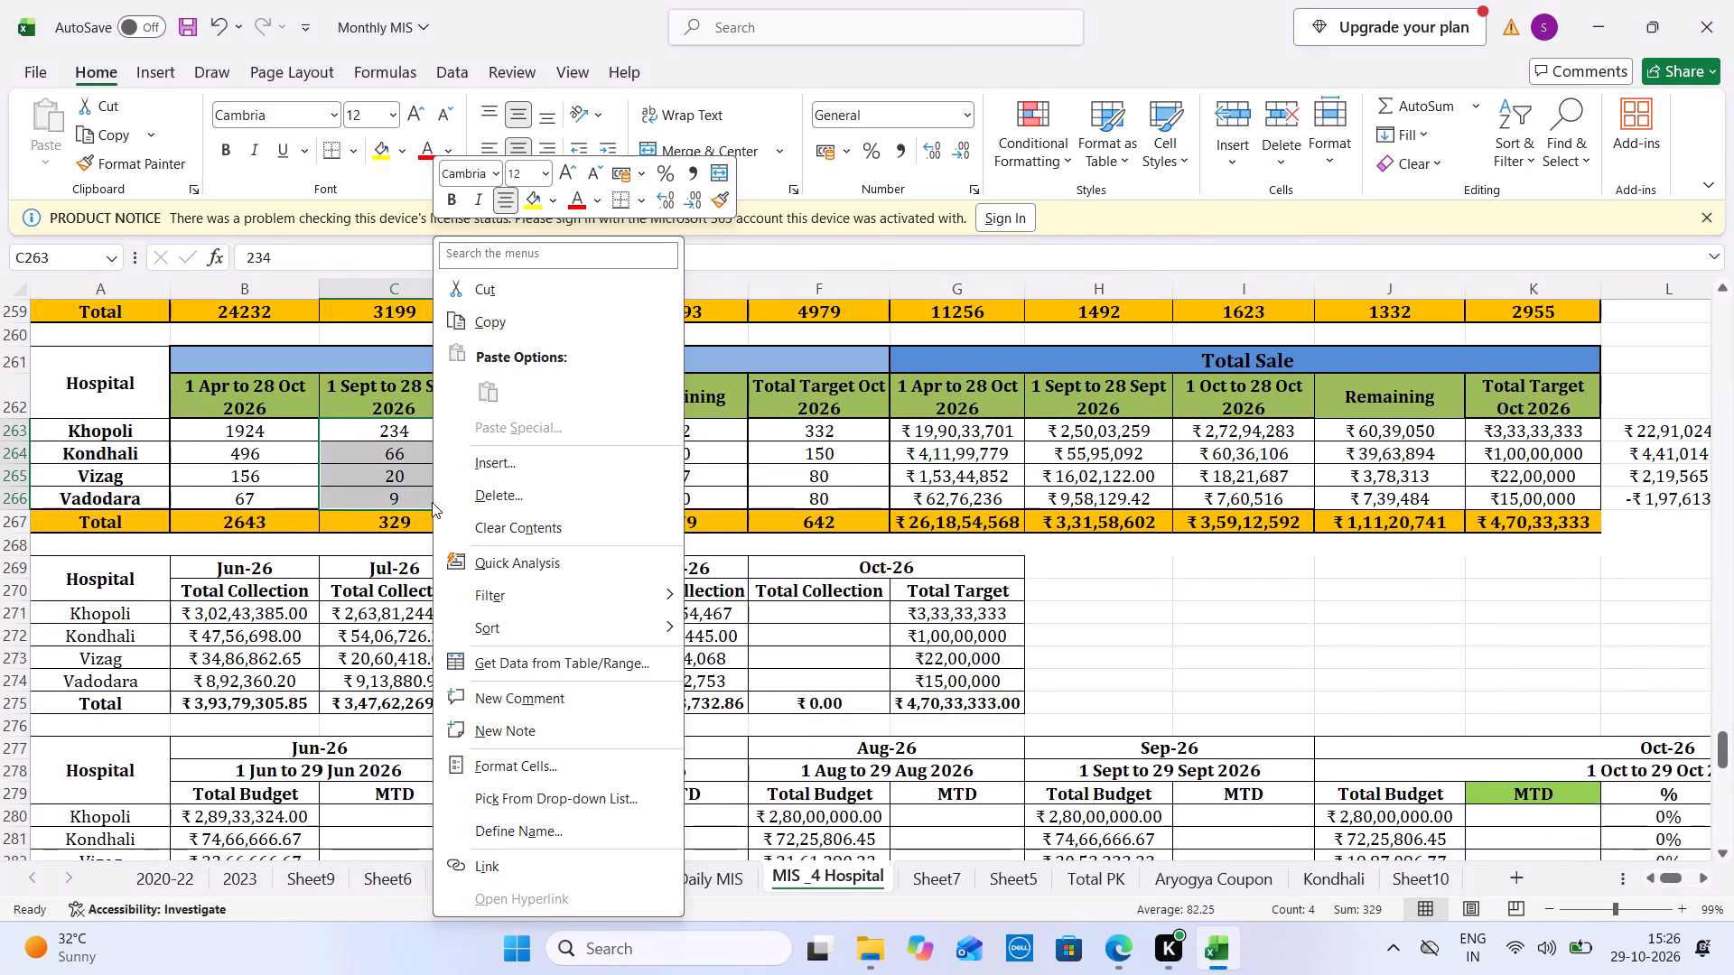
pyautogui.click(525, 532)
pyautogui.moveTo(1134, 429); pyautogui.dragTo(1134, 497)
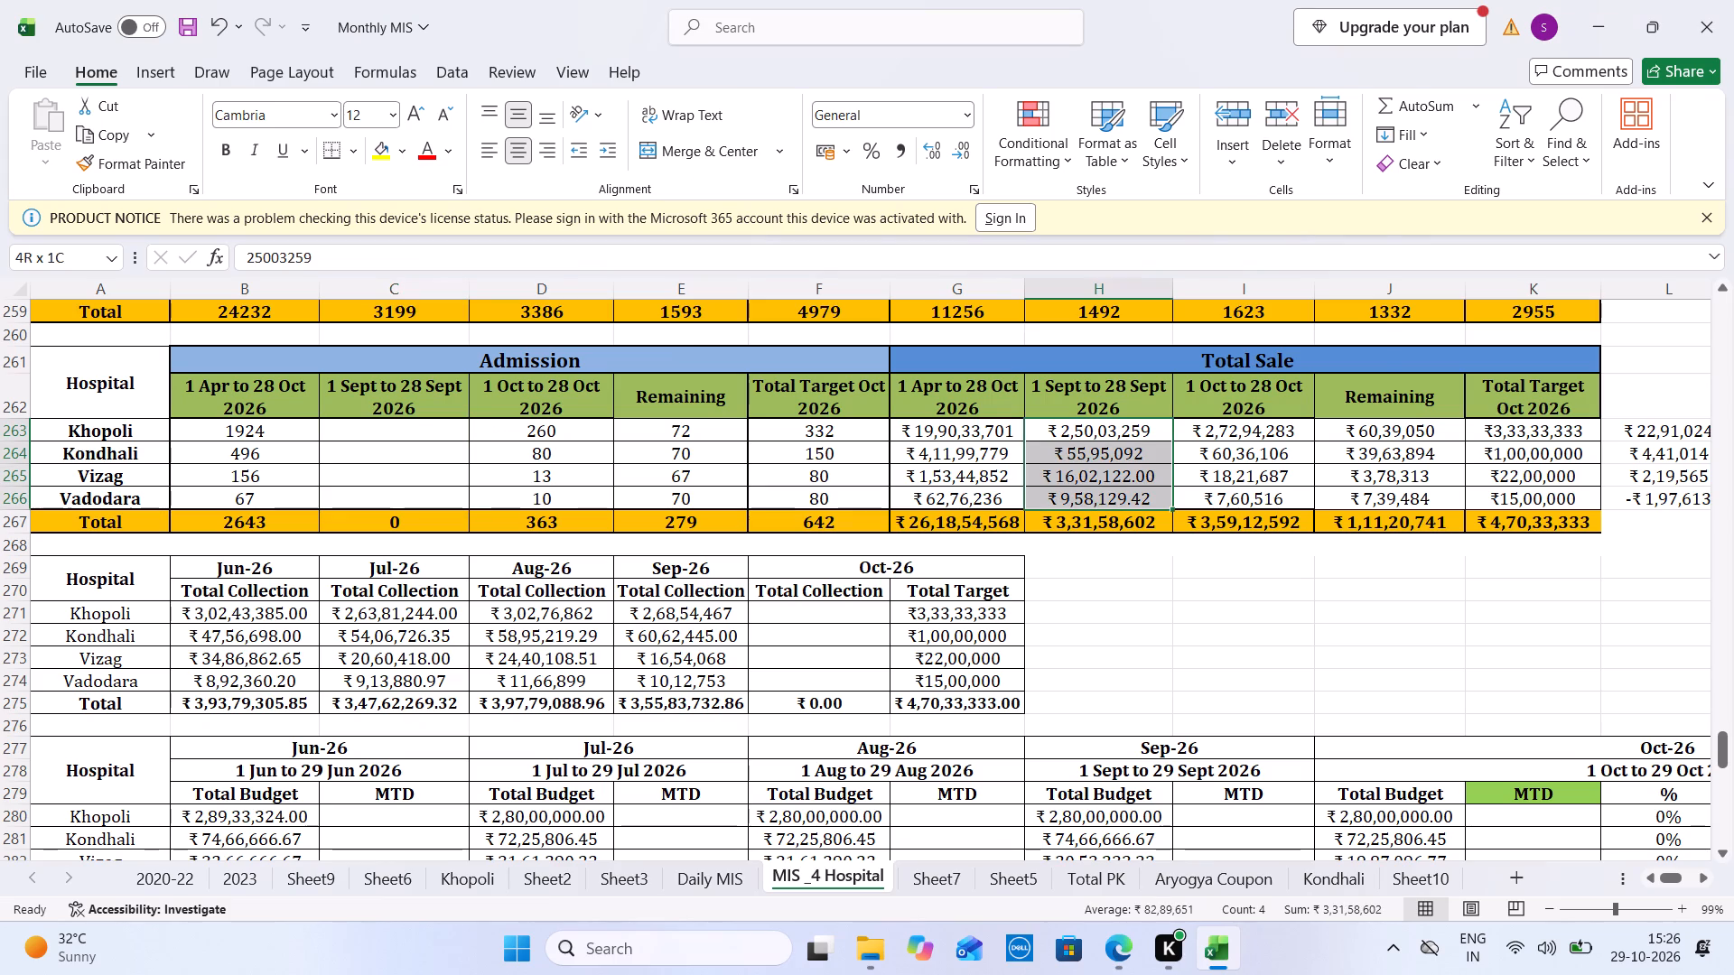
pyautogui.moveTo(1134, 497); pyautogui.dragTo(1135, 497)
pyautogui.rightClick(1135, 497)
pyautogui.click(1273, 539)
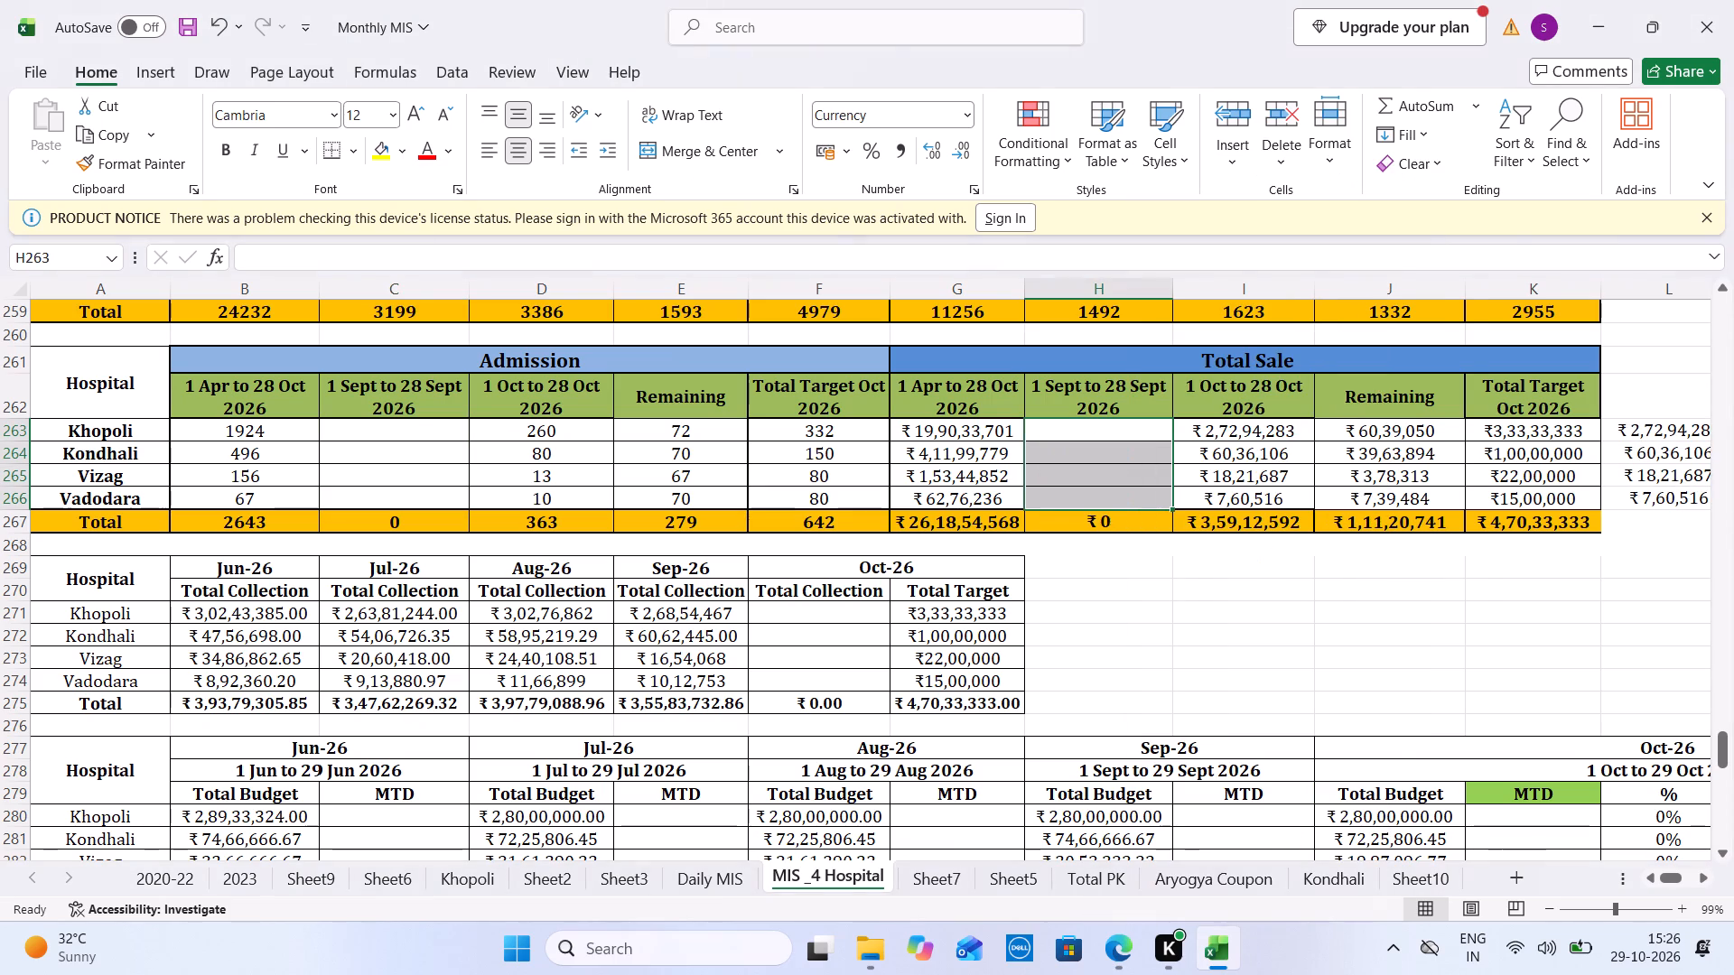
# Clear the four hospitals' September date-range values under both Total Visit and New Patients.
pyautogui.press('Up')
pyautogui.press('Up')
pyautogui.press('Up')
pyautogui.press('Up')
pyautogui.press('Up')
pyautogui.press('Up')
pyautogui.press('Up')
pyautogui.press('Up')
pyautogui.press('Up')
pyautogui.press('Up')
pyautogui.press('Up')
pyautogui.press('Up')
pyautogui.press('Up')
pyautogui.press('Up')
pyautogui.press('Up')
pyautogui.press('Up')
pyautogui.press('Up')
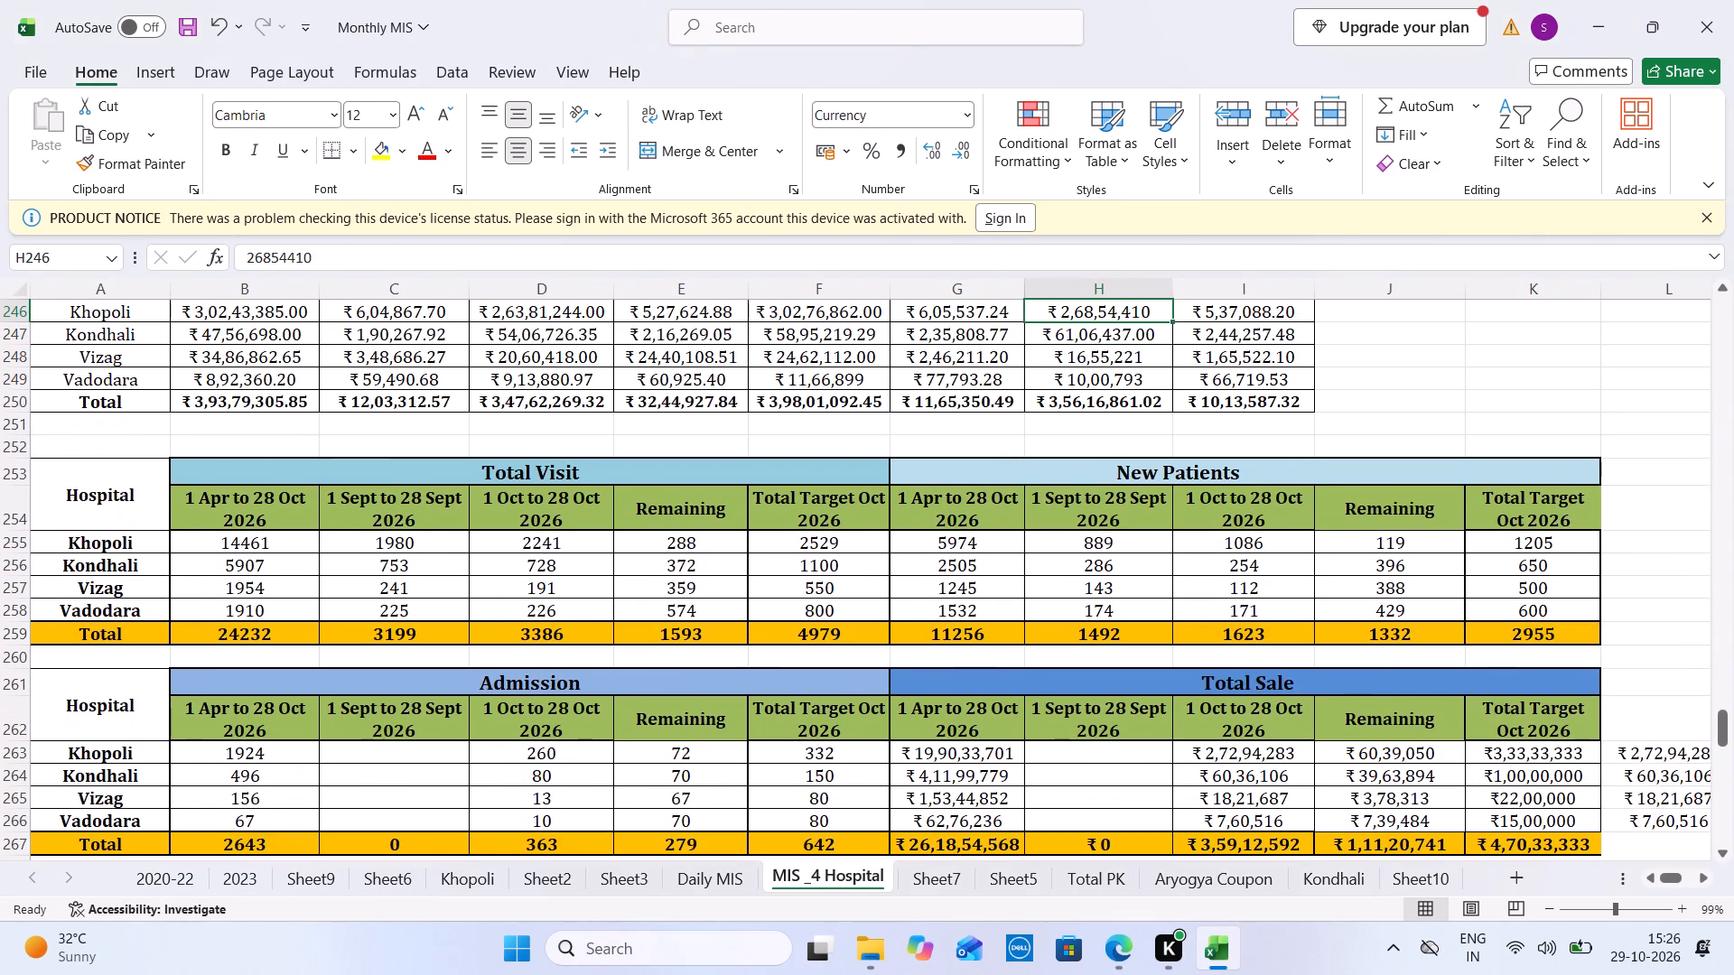
pyautogui.moveTo(364, 538); pyautogui.dragTo(378, 609)
pyautogui.rightClick(378, 609)
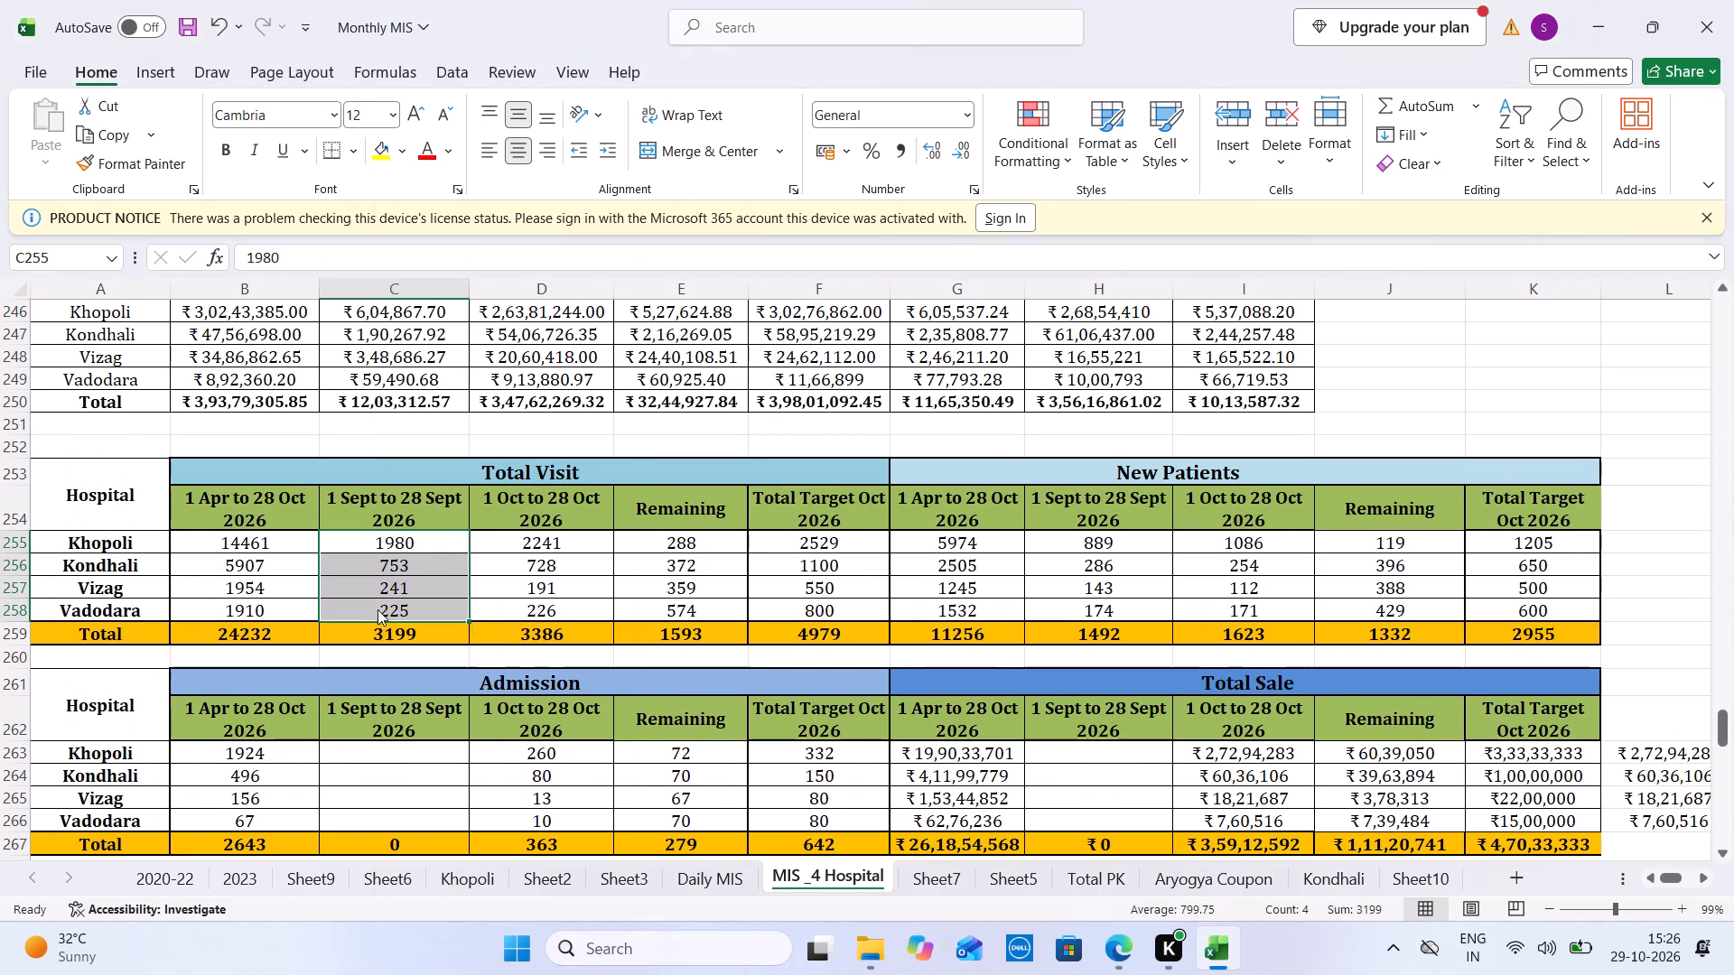
pyautogui.click(572, 526)
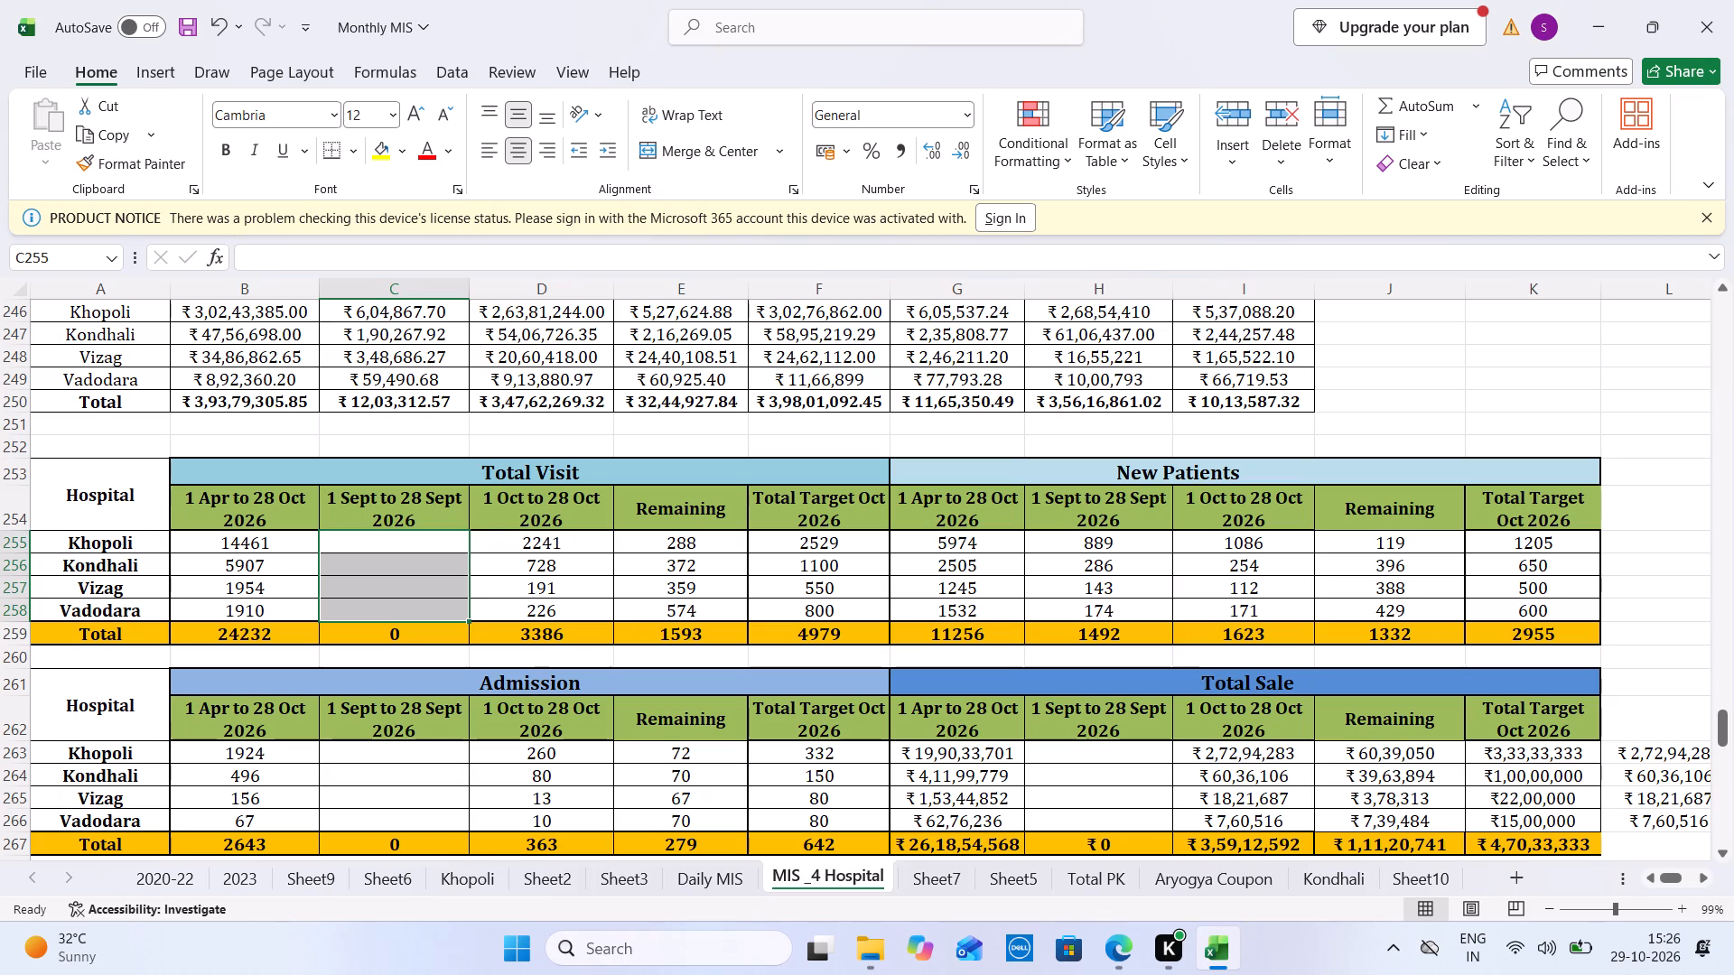
pyautogui.click(1119, 552)
pyautogui.moveTo(1151, 543); pyautogui.dragTo(1123, 608)
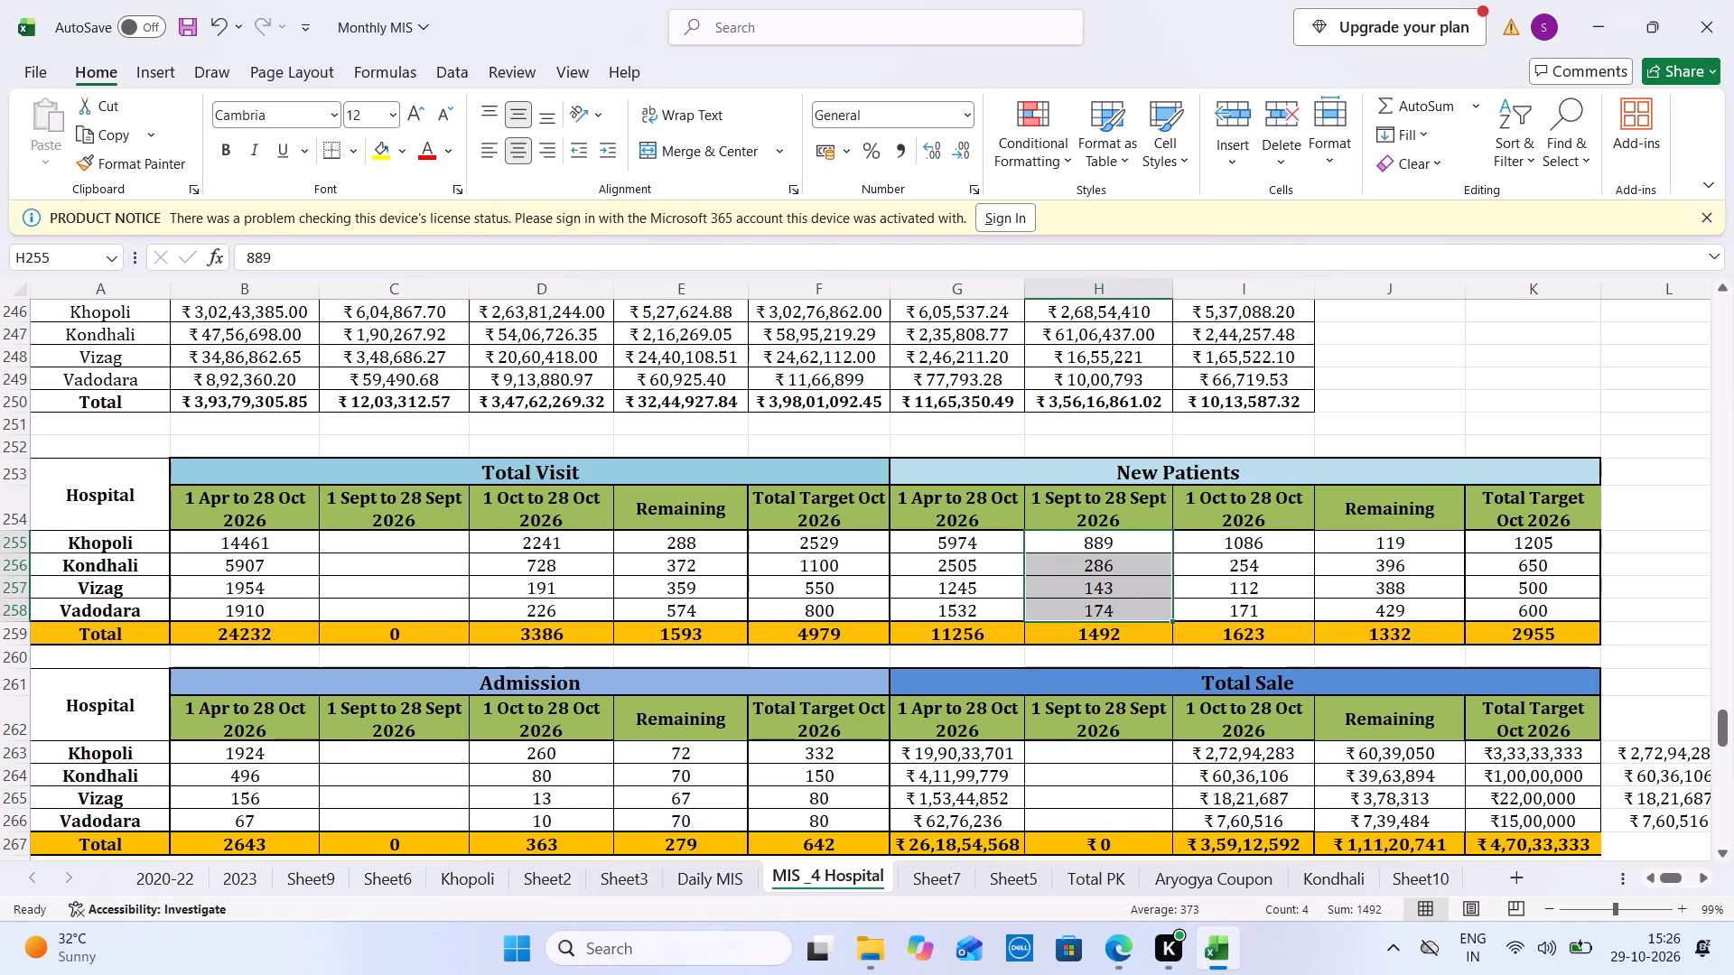
pyautogui.rightClick(1123, 608)
pyautogui.click(1247, 530)
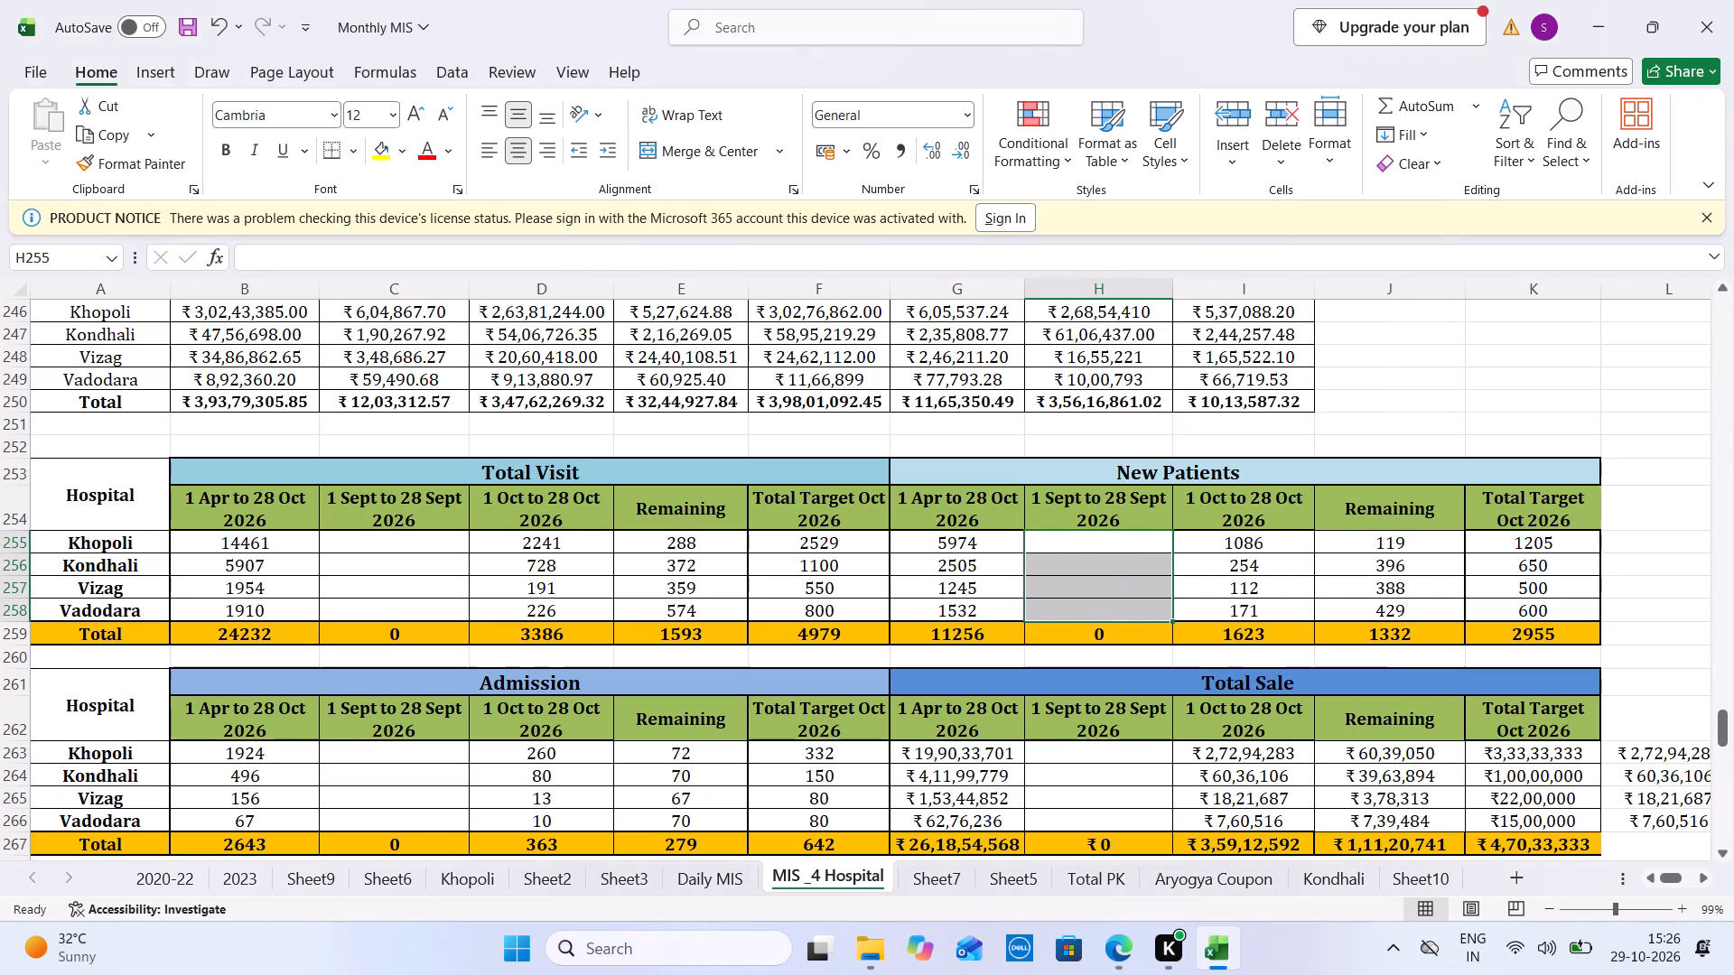
# Change the Total Visit headings to 1 Apr to 29 Oct 2026, 1 Sept to 29 Sept 2026 and 1 Oct to 29 Oct 2026.
pyautogui.doubleClick(271, 499)
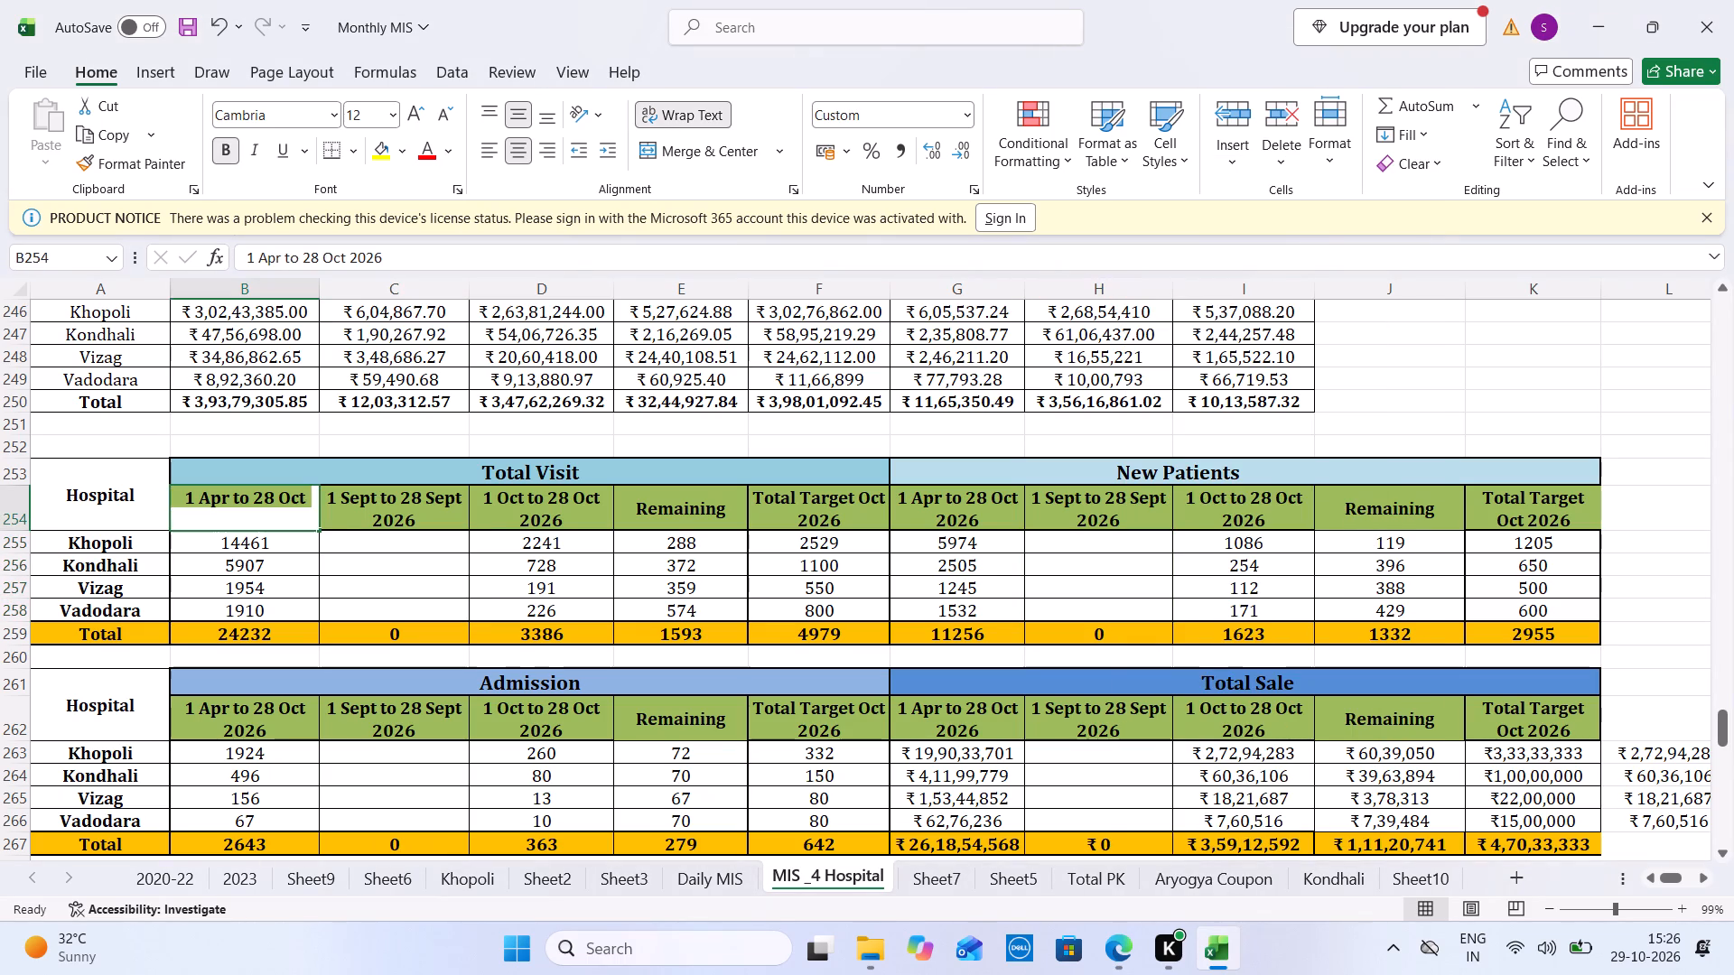
pyautogui.press('BackSpace')
pyautogui.press('9')
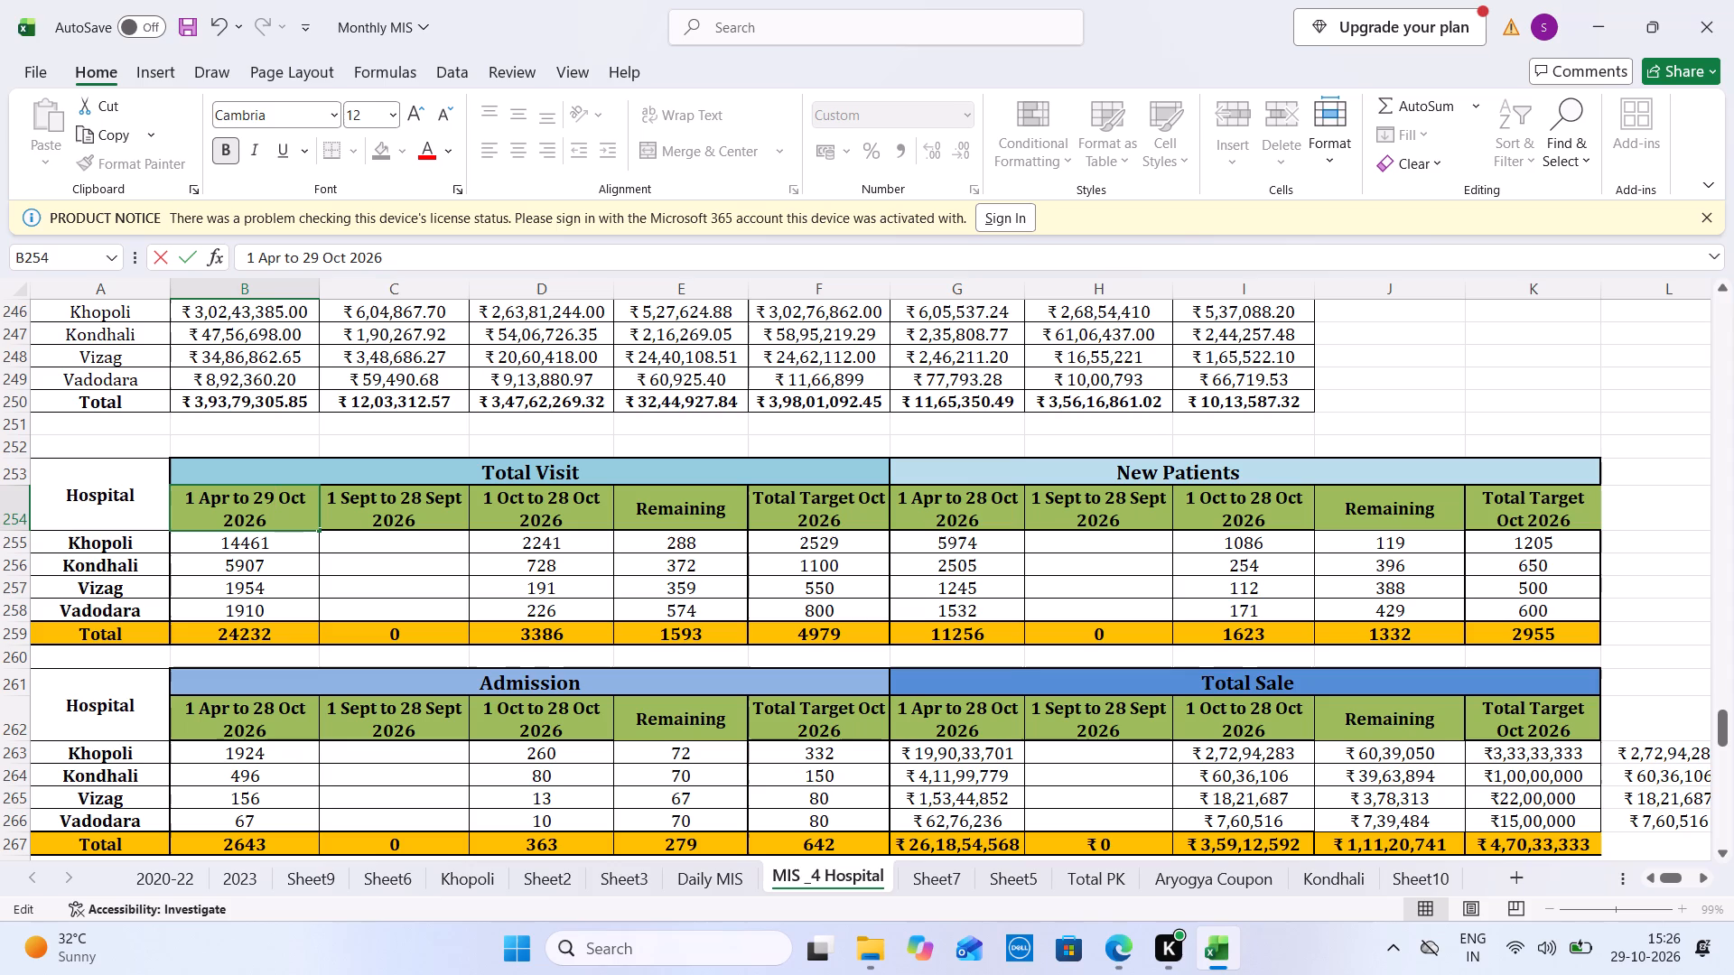
pyautogui.doubleClick(418, 497)
pyautogui.press('BackSpace')
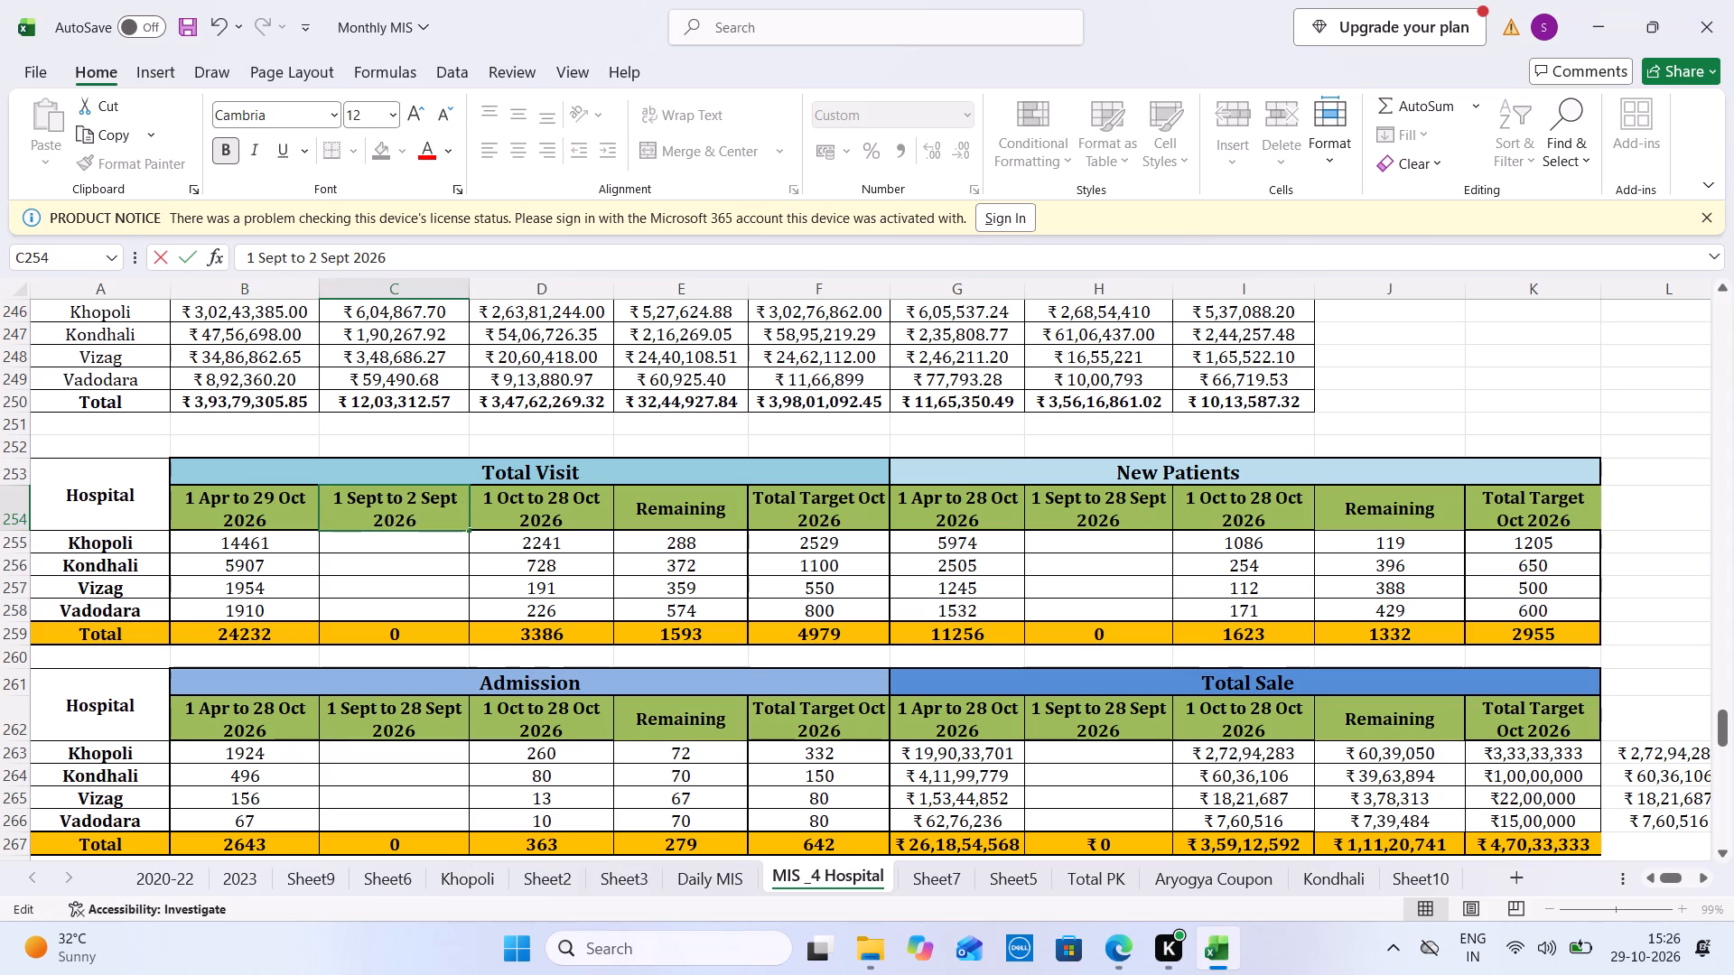
pyautogui.press('9')
pyautogui.tripleClick(564, 497)
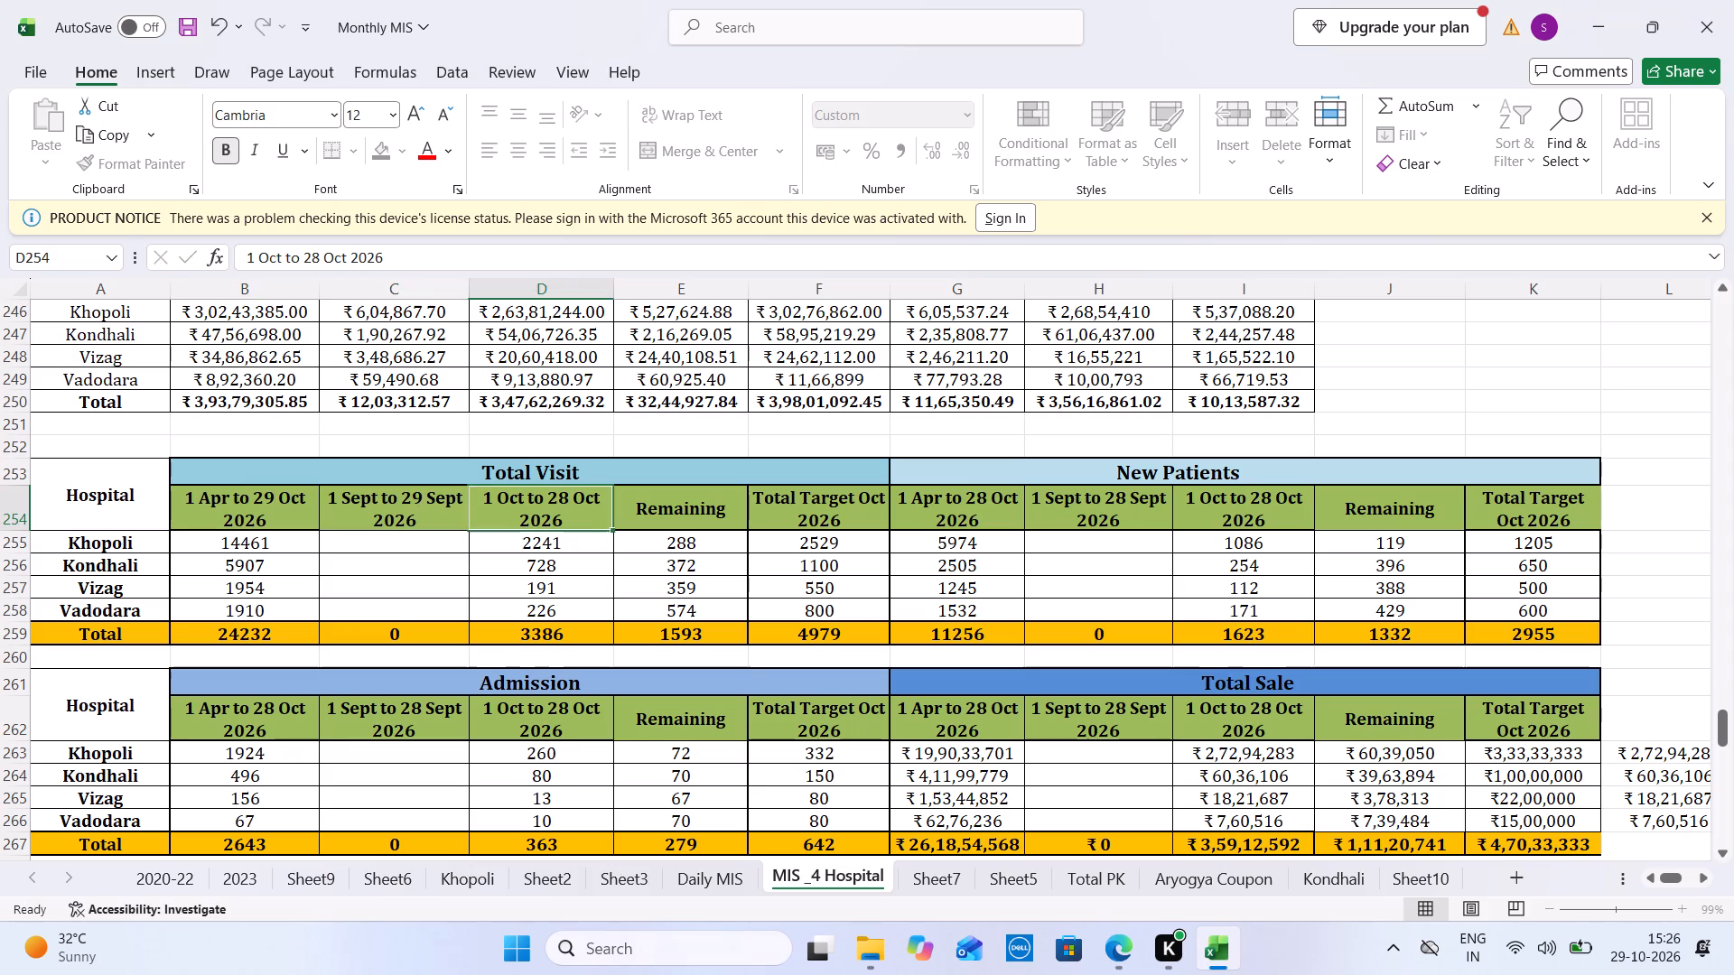
pyautogui.press('Right')
pyautogui.press('BackSpace')
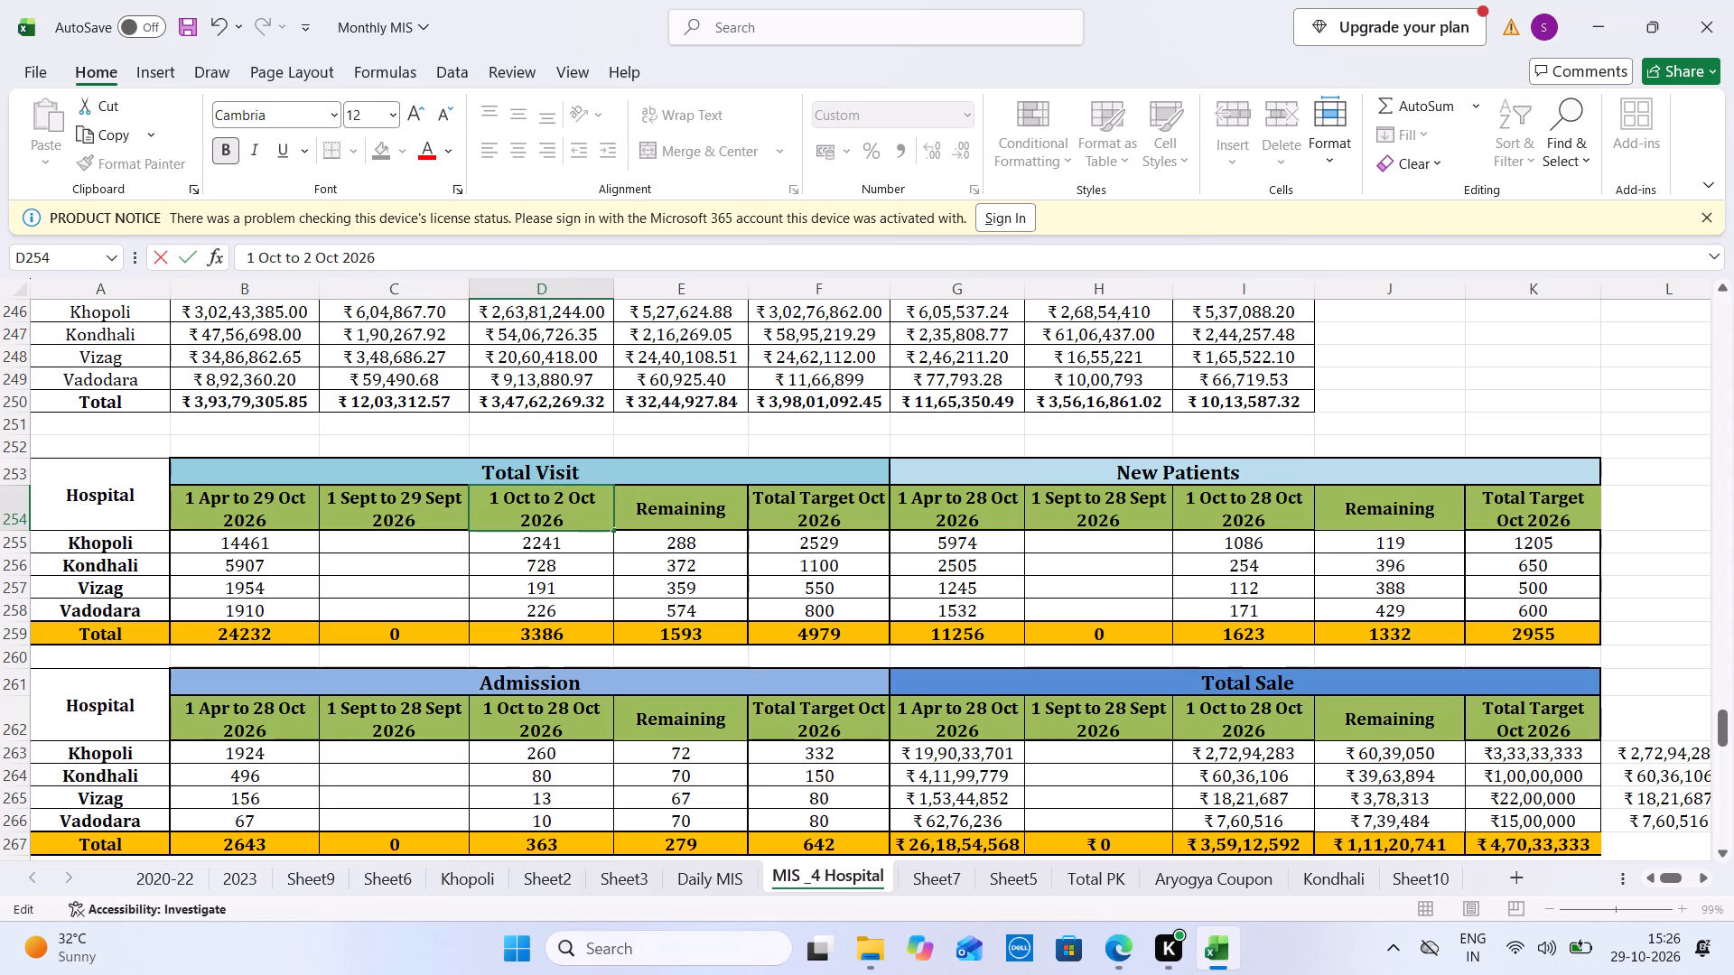
pyautogui.press('9')
pyautogui.click(769, 693)
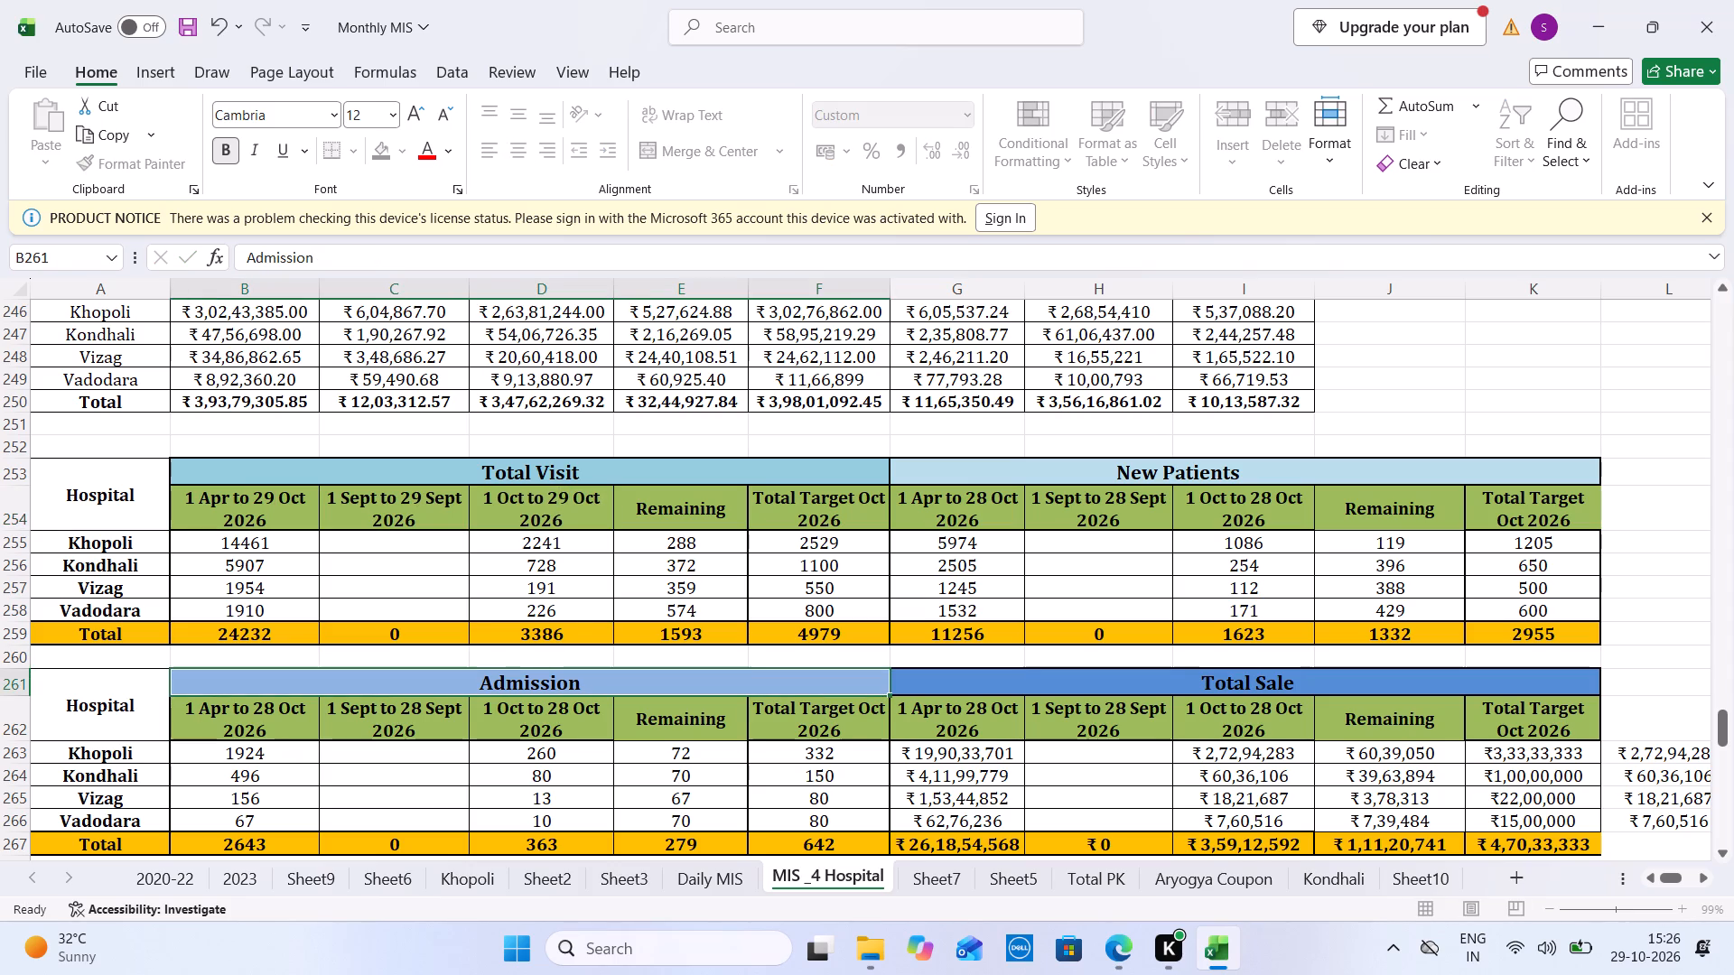
# Copy the three Total Visit date-range headings over the matching headings under New Patients, Admission and Total Sale.
pyautogui.moveTo(238, 505); pyautogui.dragTo(592, 513)
pyautogui.hotkey('ctrl', 'c')
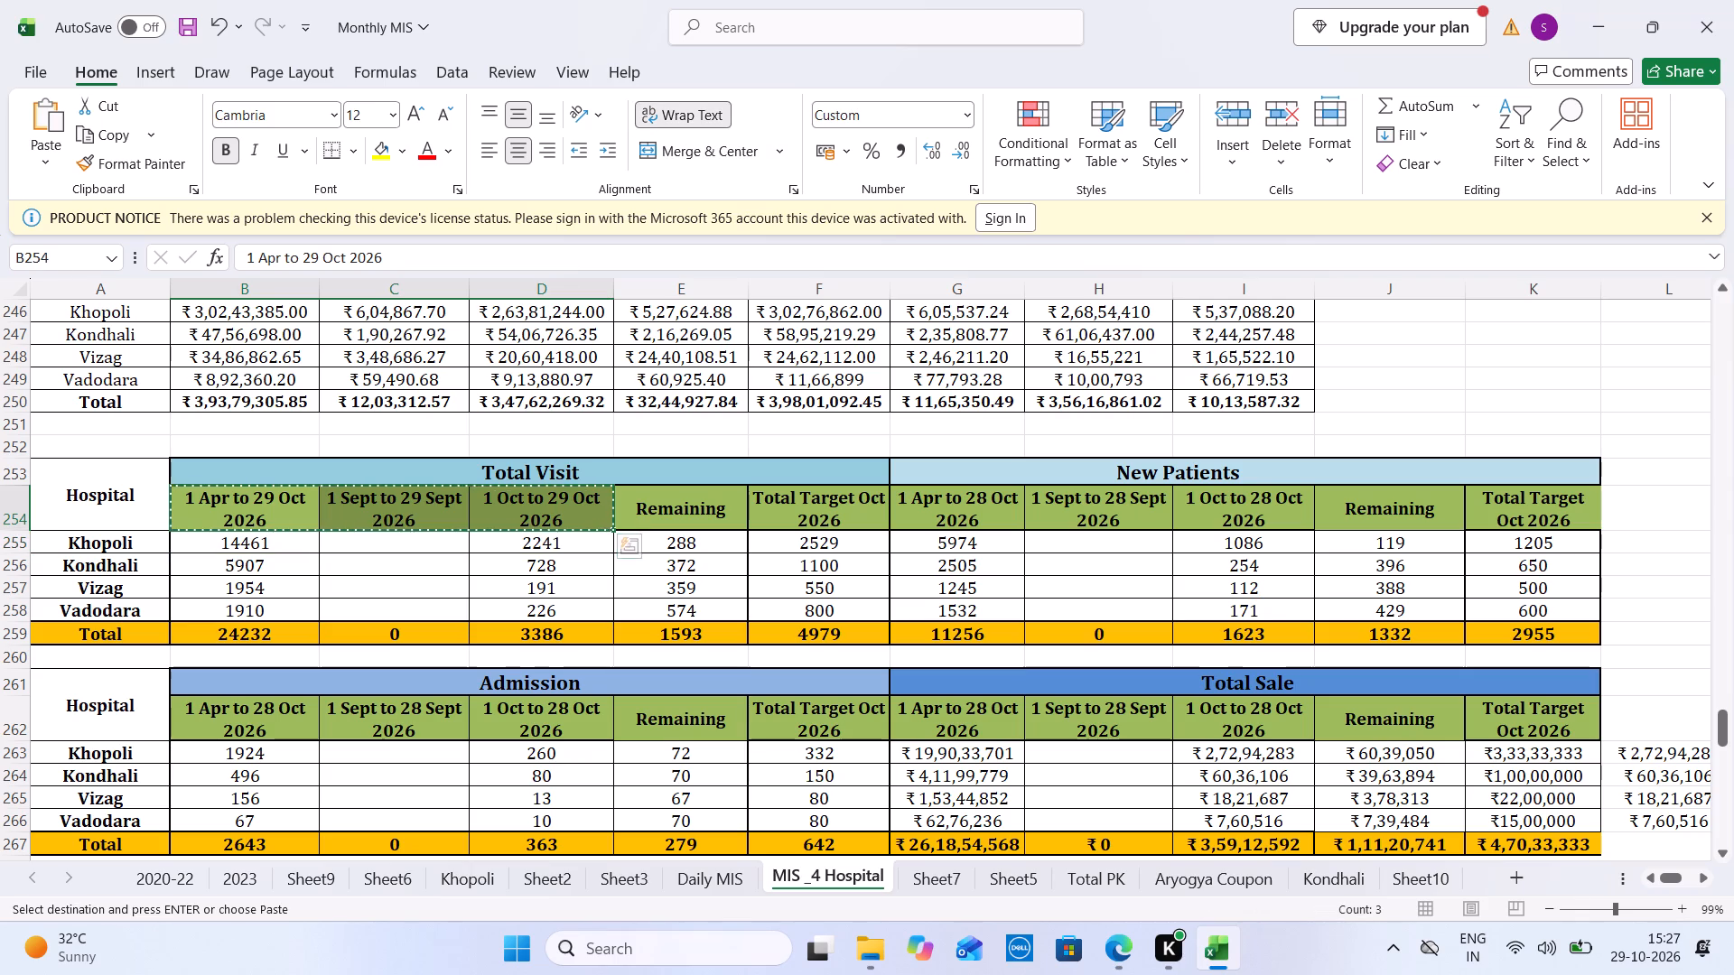
pyautogui.click(993, 509)
pyautogui.hotkey('ctrl', 'v')
pyautogui.click(296, 701)
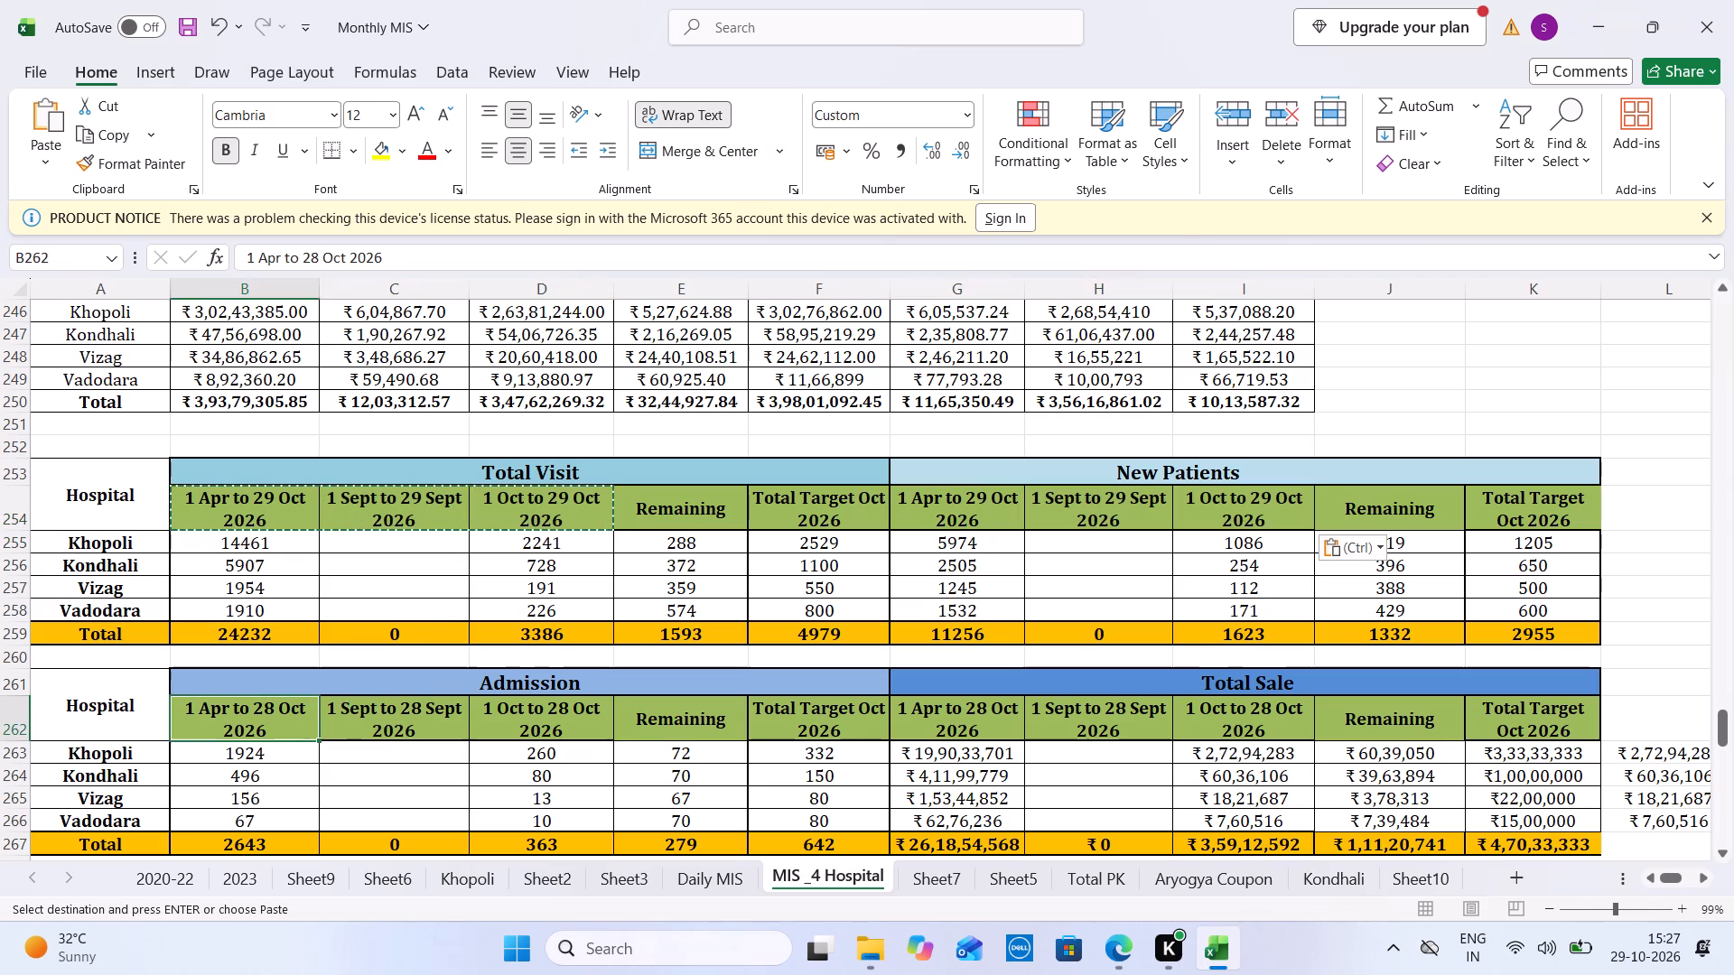
pyautogui.hotkey('ctrl', 'v')
pyautogui.click(1002, 710)
pyautogui.hotkey('ctrl', 'v')
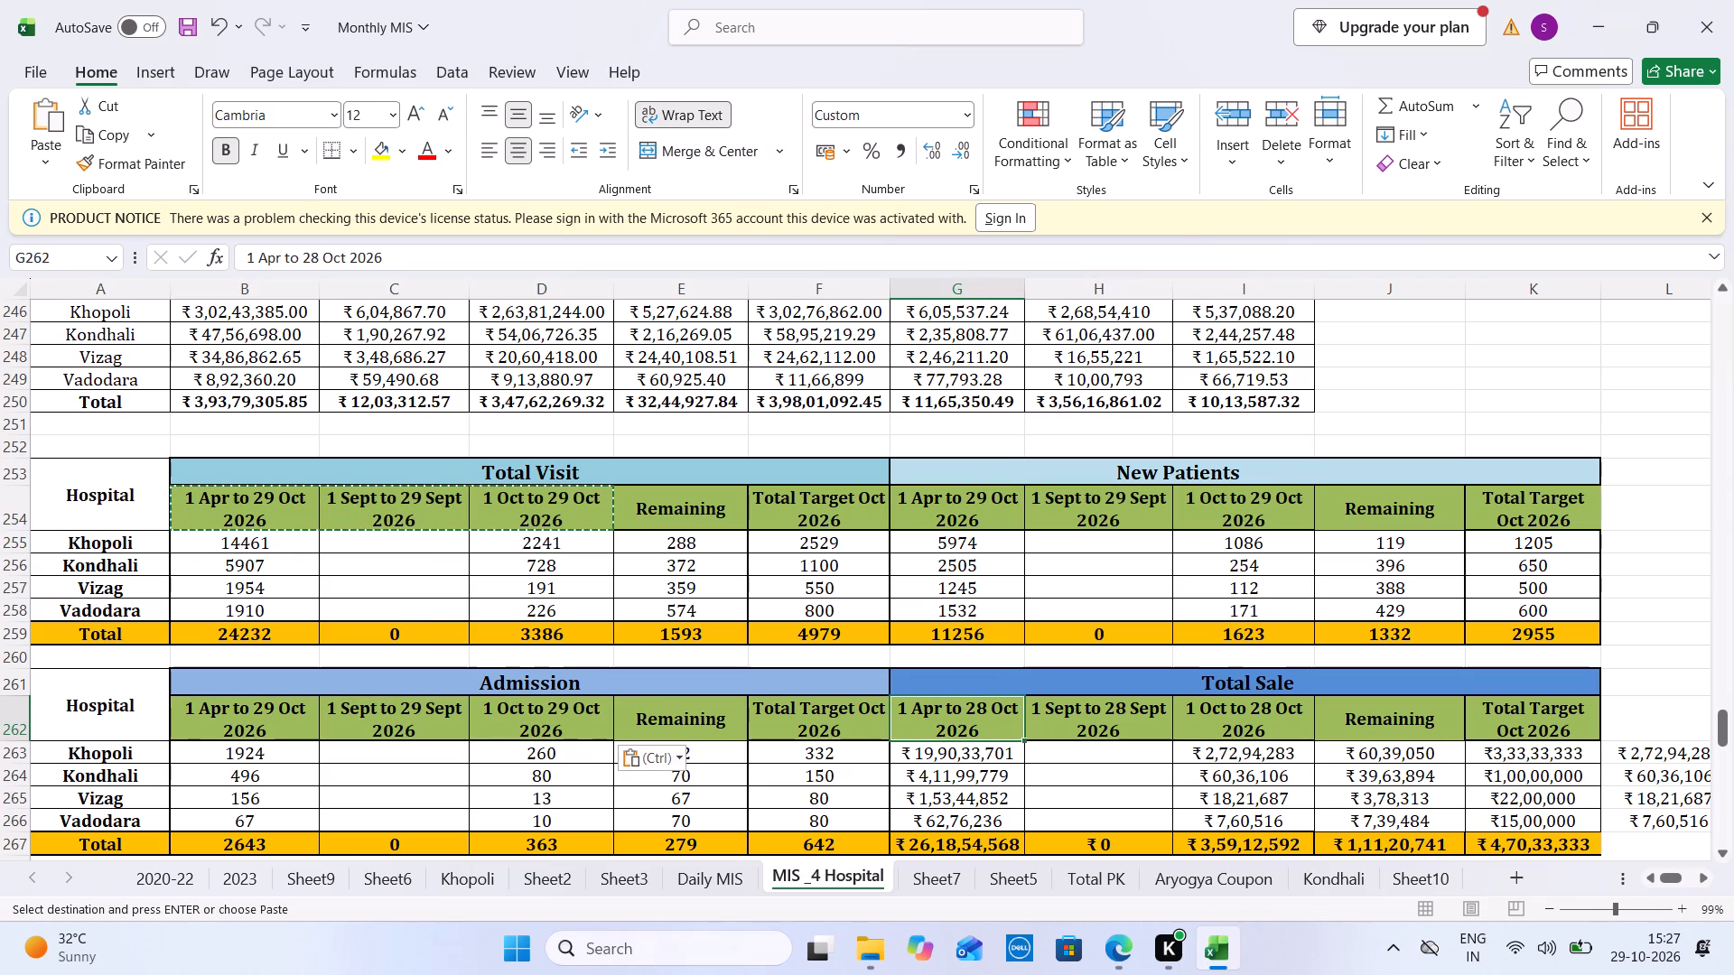
# Paste the three copied date-range headings over the Total Sale headings and save the workbook.
pyautogui.hotkey('ctrl', 'v')
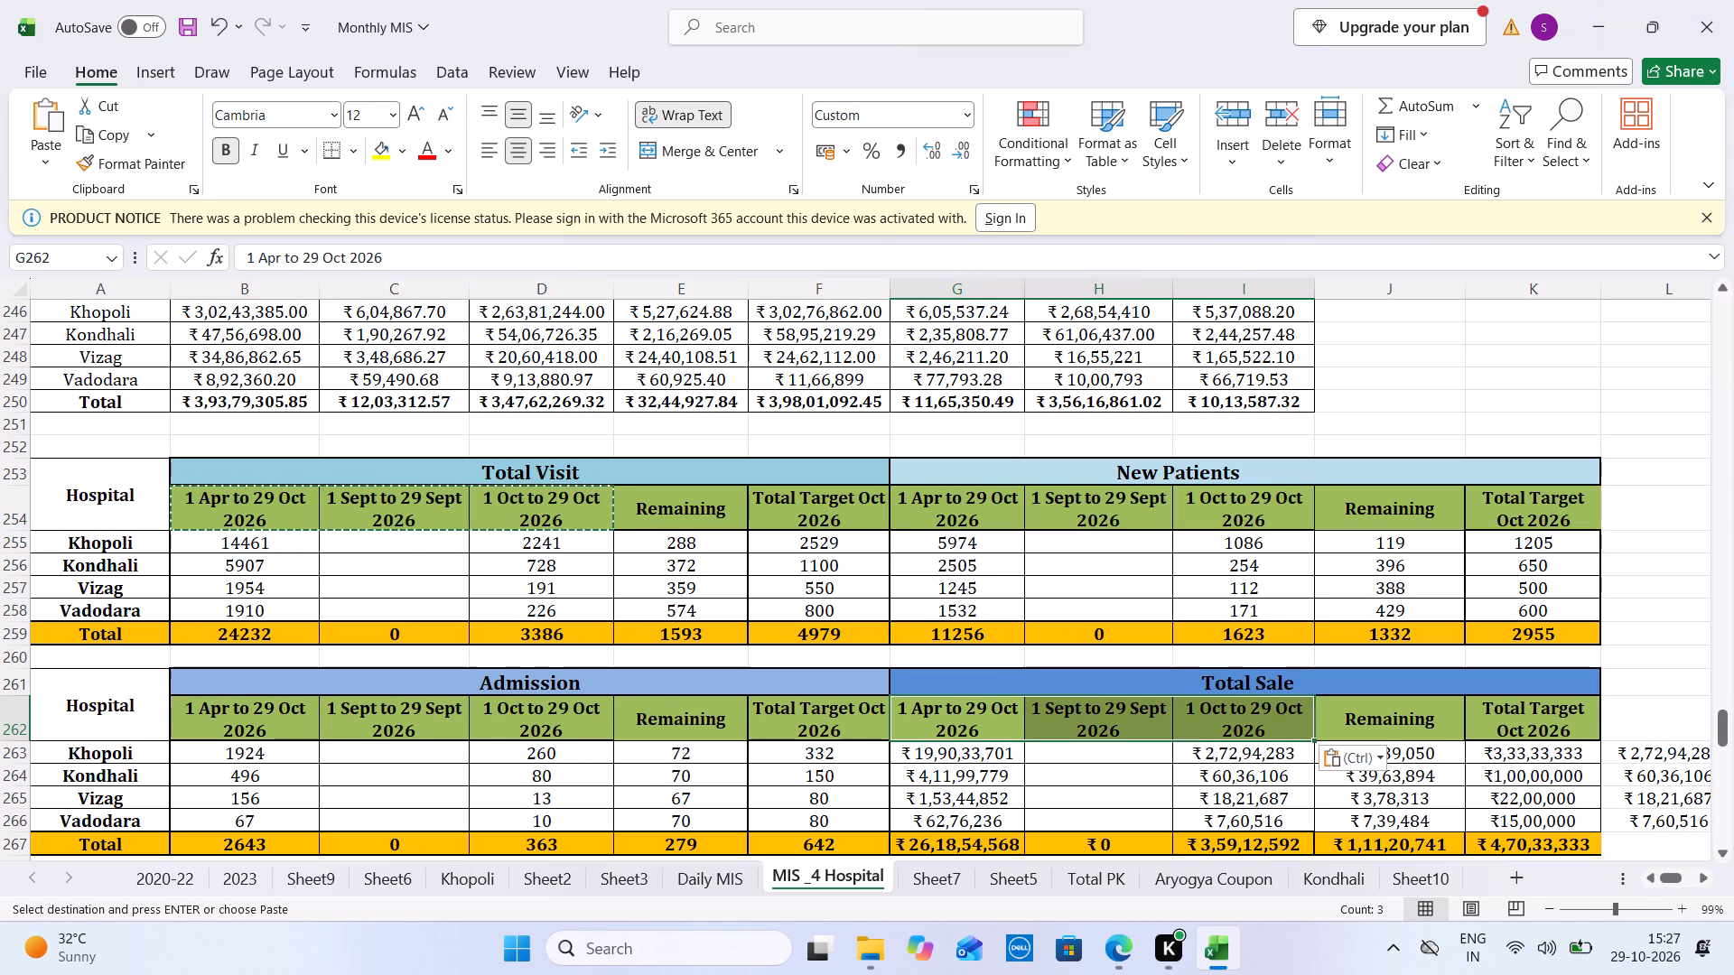
pyautogui.click(378, 570)
pyautogui.hotkey('ctrl', 's')
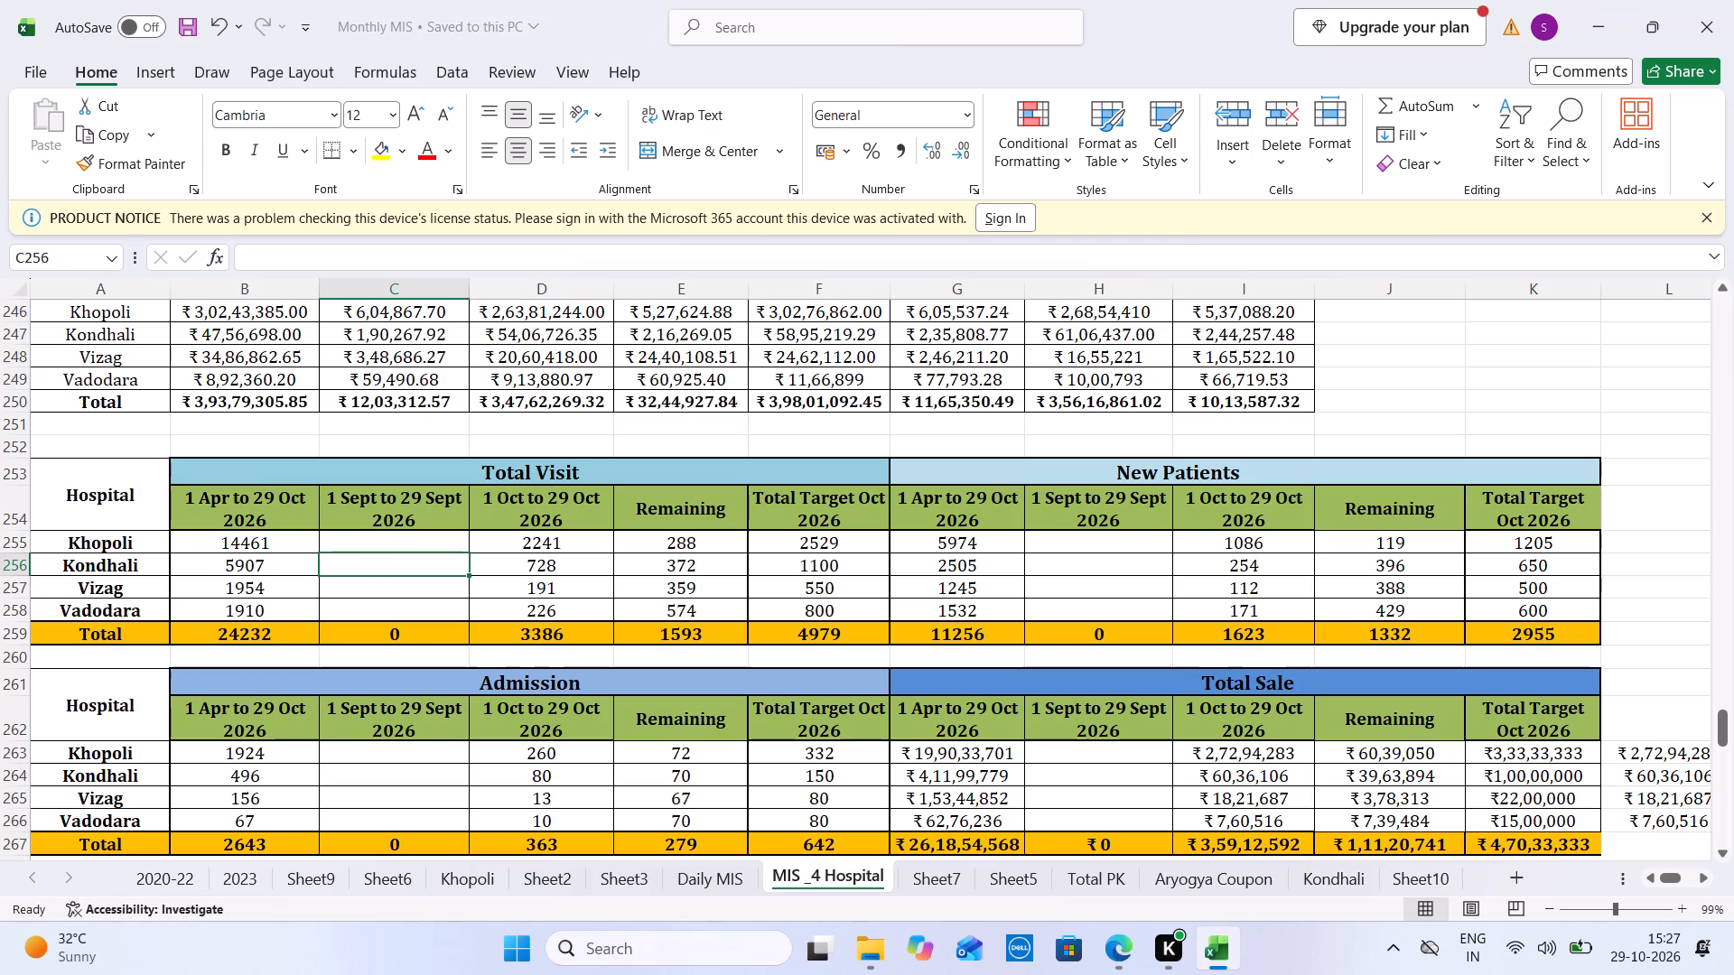
# Look through the monthly comparison tables below Total Sale, from the collection and budget tables to Occupancy Ratio and Ticket Size.
pyautogui.press('Down')
pyautogui.press('Down')
pyautogui.press('Down')
pyautogui.press('Down')
pyautogui.press('Down')
pyautogui.press('Down')
pyautogui.press('Down')
pyautogui.press('Down')
pyautogui.press('Down')
pyautogui.press('Down')
pyautogui.press('Down')
pyautogui.press('Down')
pyautogui.press('Down')
pyautogui.press('Down')
pyautogui.press('Down')
pyautogui.press('Down')
pyautogui.press('Down')
pyautogui.press('Down')
pyautogui.press('Down')
pyautogui.press('Down')
pyautogui.press('Down')
pyautogui.press('Down')
pyautogui.press('Down')
pyautogui.press('Down')
pyautogui.press('Down')
pyautogui.press('Down')
pyautogui.press('Down')
pyautogui.press('Down')
pyautogui.press('Down')
pyautogui.press('Down')
pyautogui.press('Down')
pyautogui.press('Down')
pyautogui.press('Down')
pyautogui.press('Down')
pyautogui.press('Down')
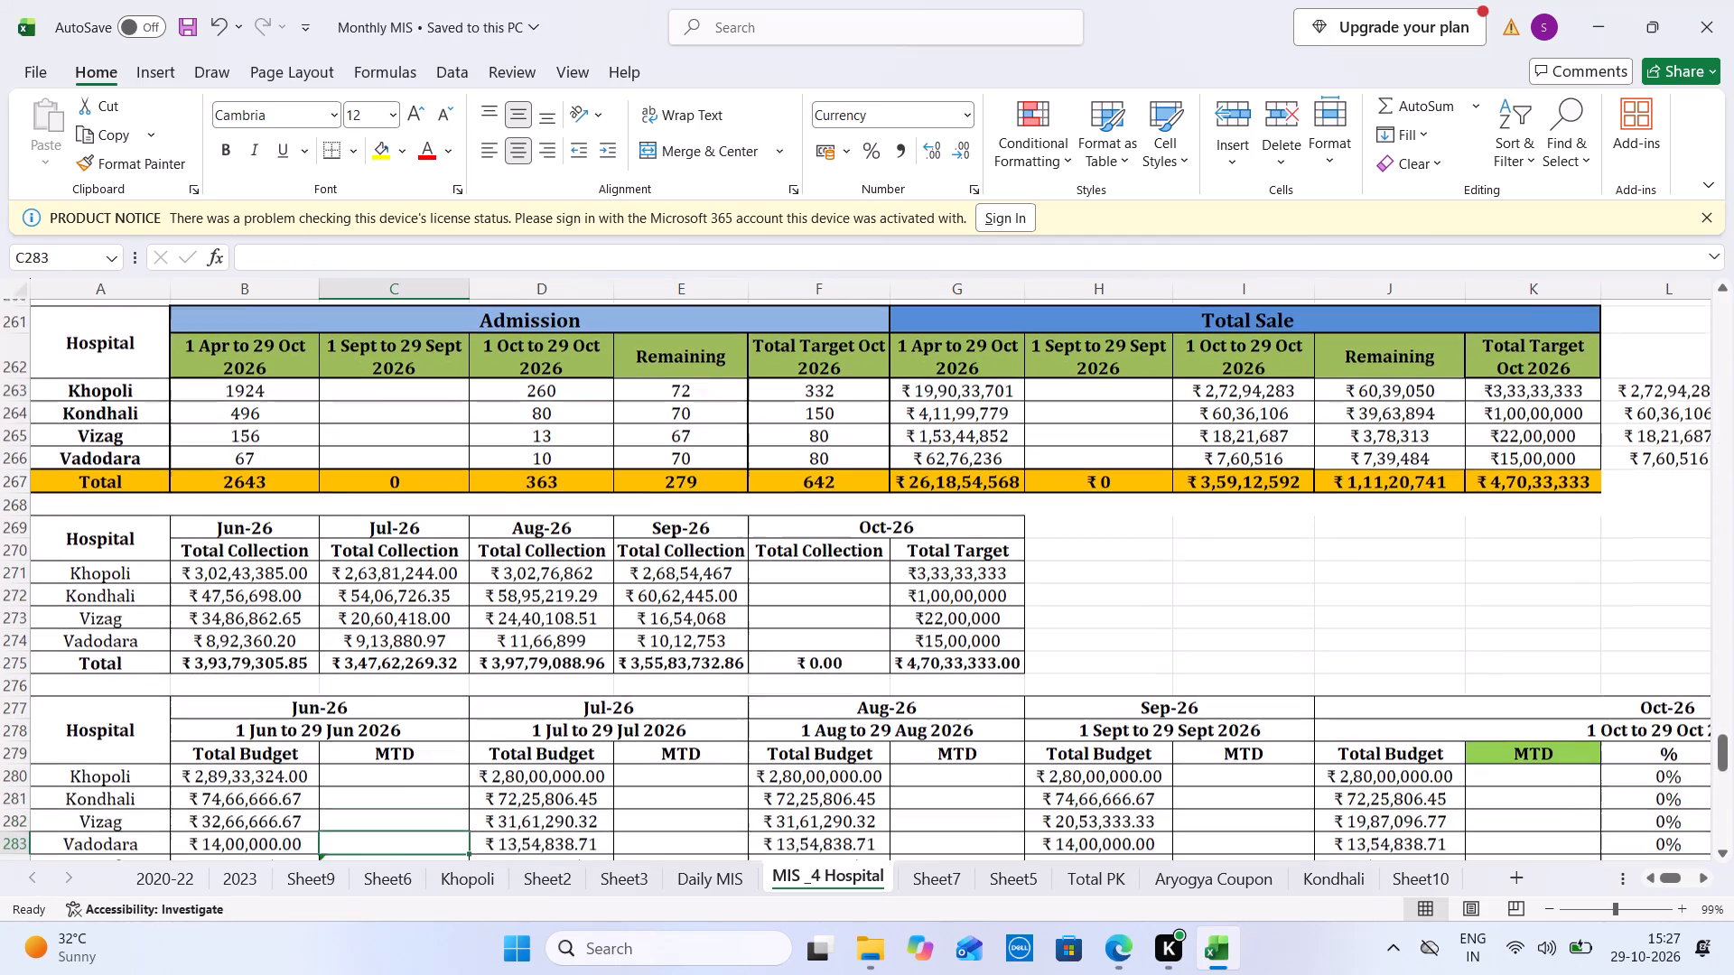
pyautogui.press('Down')
pyautogui.press('Down')
pyautogui.press('Down')
pyautogui.press('Down')
pyautogui.press('Down')
pyautogui.press('Down')
pyautogui.press('Down')
pyautogui.press('Down')
pyautogui.press('Down')
pyautogui.press('Down')
pyautogui.press('Down')
pyautogui.press('Down')
pyautogui.press('Down')
pyautogui.press('Down')
pyautogui.press('Down')
pyautogui.press('Down')
pyautogui.press('Down')
pyautogui.press('Down')
pyautogui.press('Down')
pyautogui.press('Down')
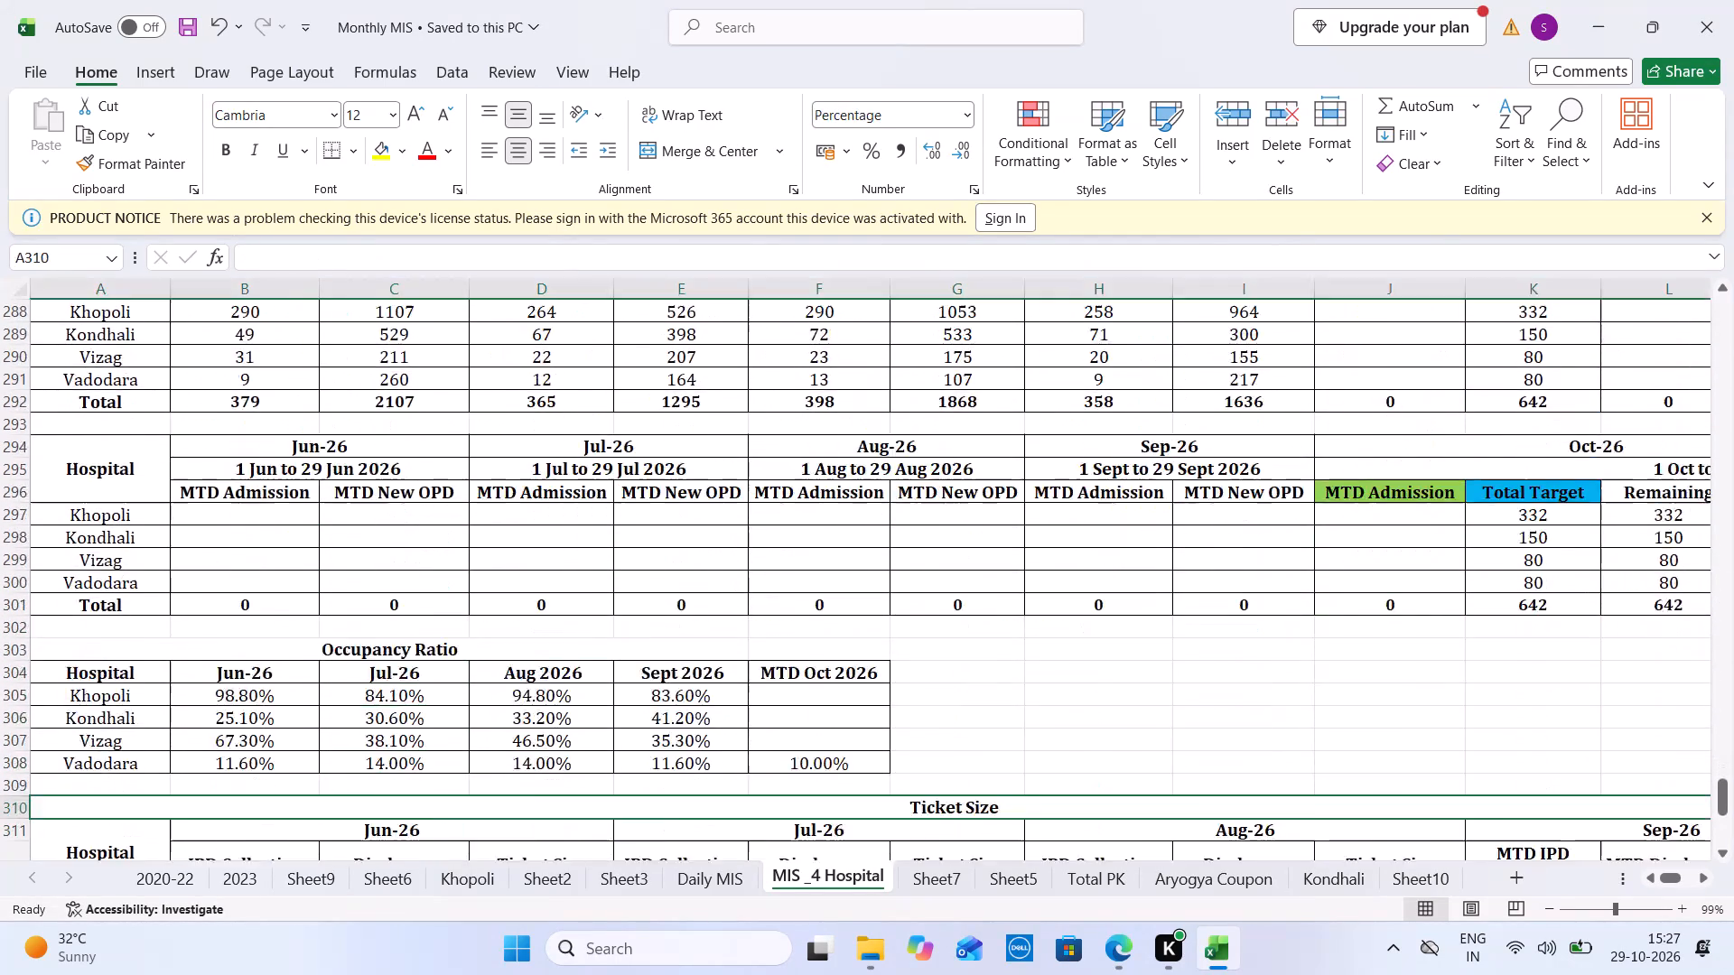
pyautogui.press('Down')
pyautogui.press('Up')
pyautogui.press('Up')
pyautogui.press('Up')
pyautogui.press('Up')
pyautogui.press('Up')
pyautogui.press('Up')
pyautogui.press('Up')
pyautogui.press('Up')
pyautogui.press('Up')
pyautogui.press('Up')
pyautogui.press('Up')
pyautogui.press('Up')
pyautogui.press('Up')
pyautogui.press('Up')
pyautogui.press('Up')
pyautogui.press('Up')
pyautogui.press('Up')
pyautogui.press('Up')
pyautogui.press('Up')
pyautogui.press('Up')
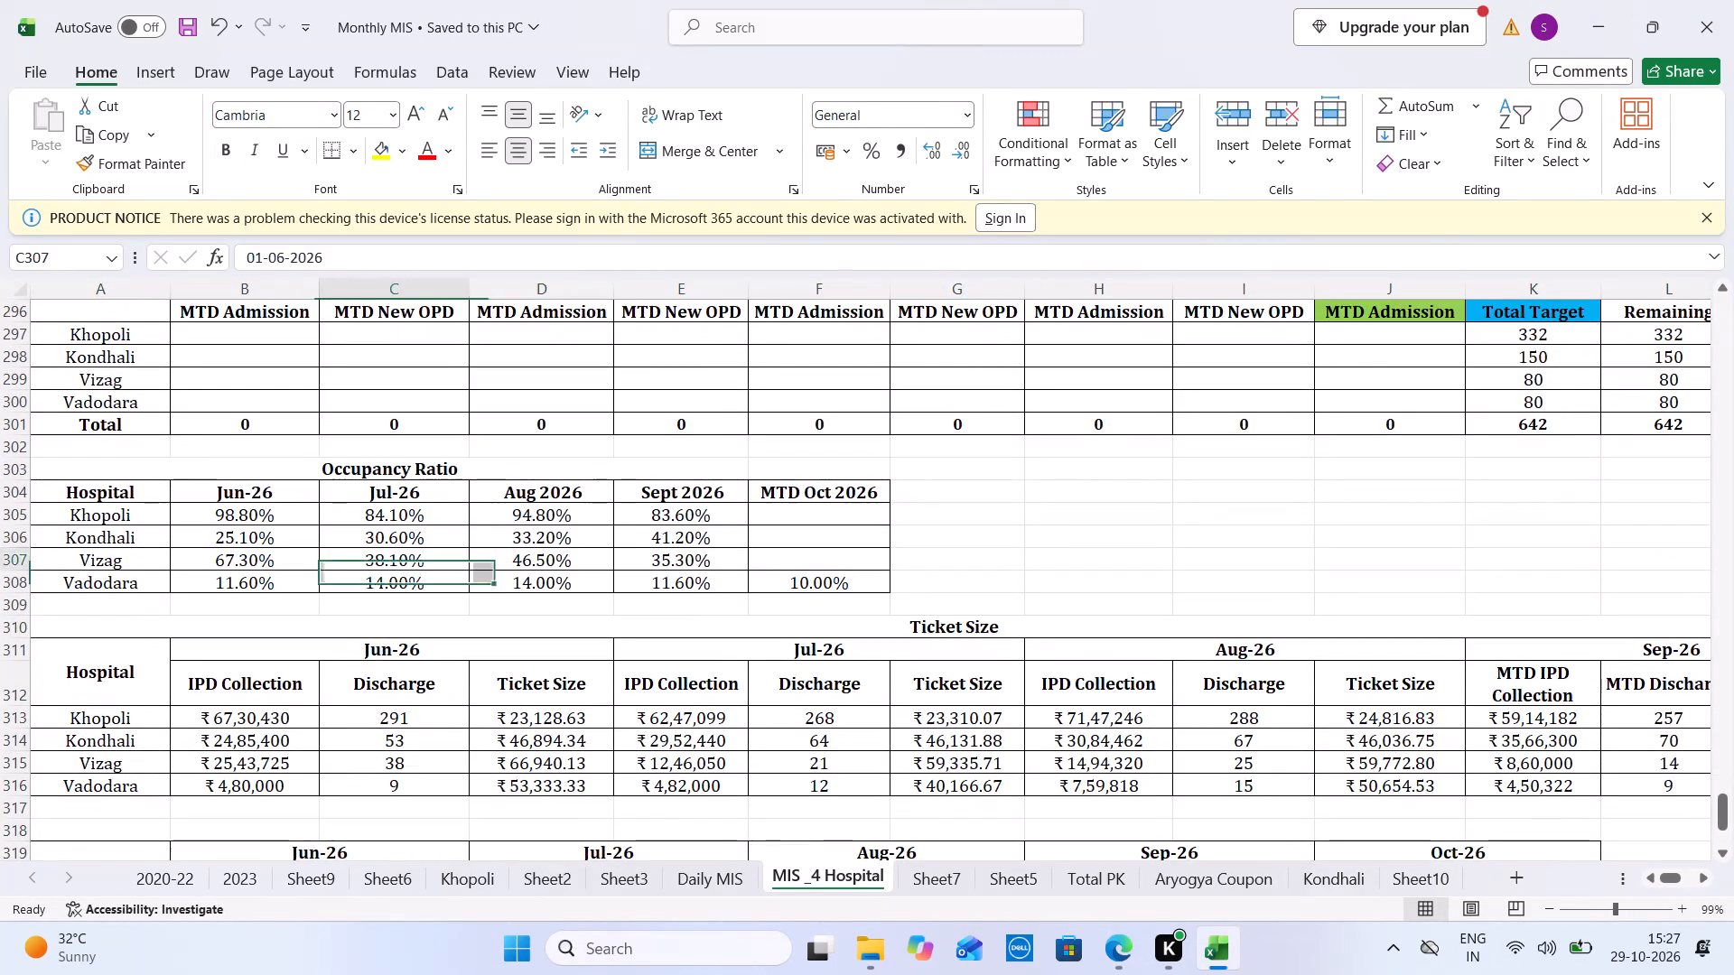
pyautogui.press('Up')
pyautogui.press('Up')
pyautogui.press('Up')
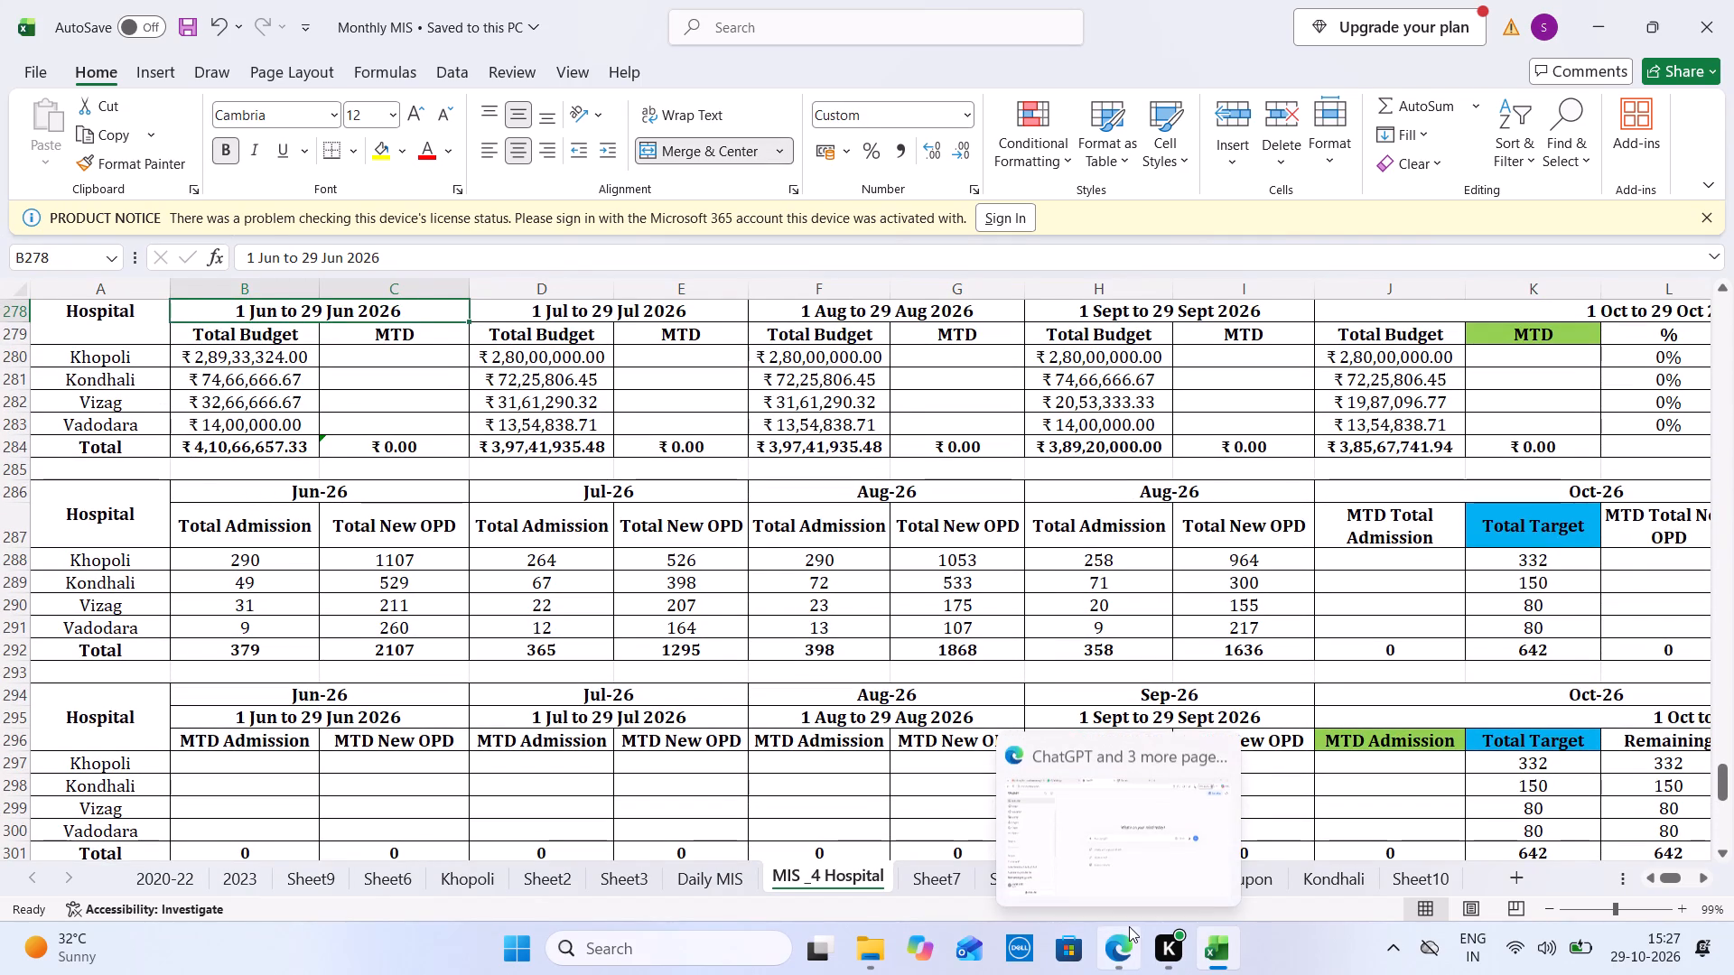
# Switch to File Explorer and open the OPD Sheet Vadodara workbook from Local Disk (D:), Download, desktop, Vizag.
pyautogui.click(862, 949)
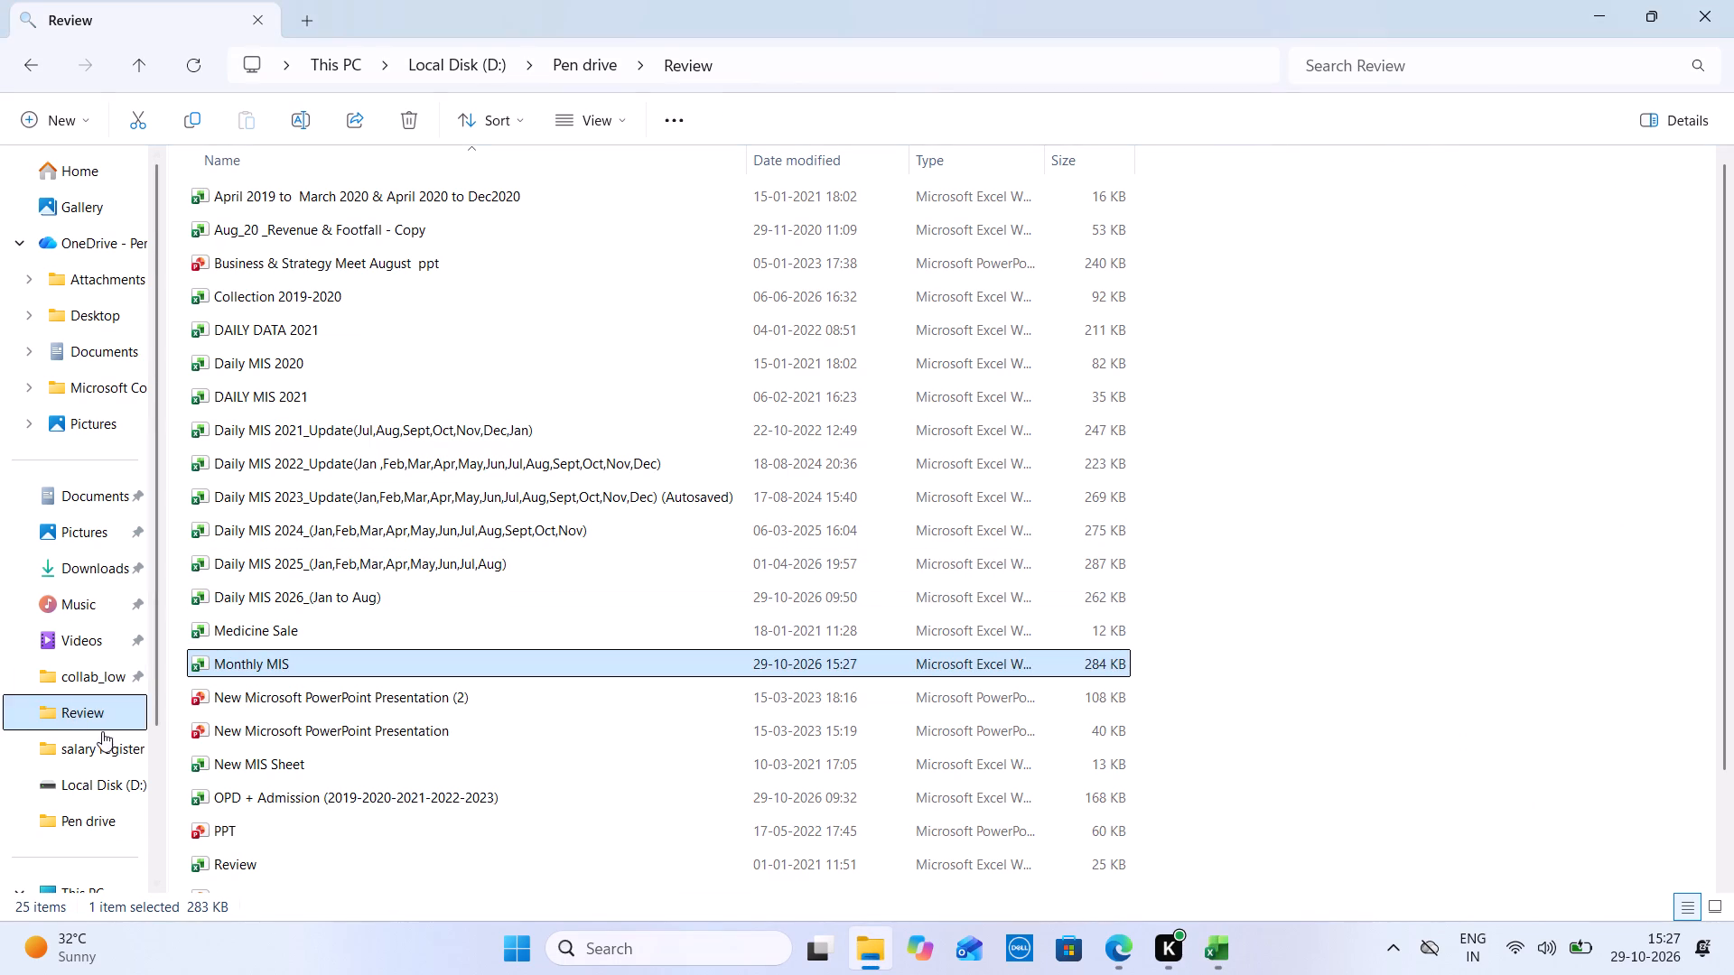
pyautogui.click(116, 811)
pyautogui.click(132, 778)
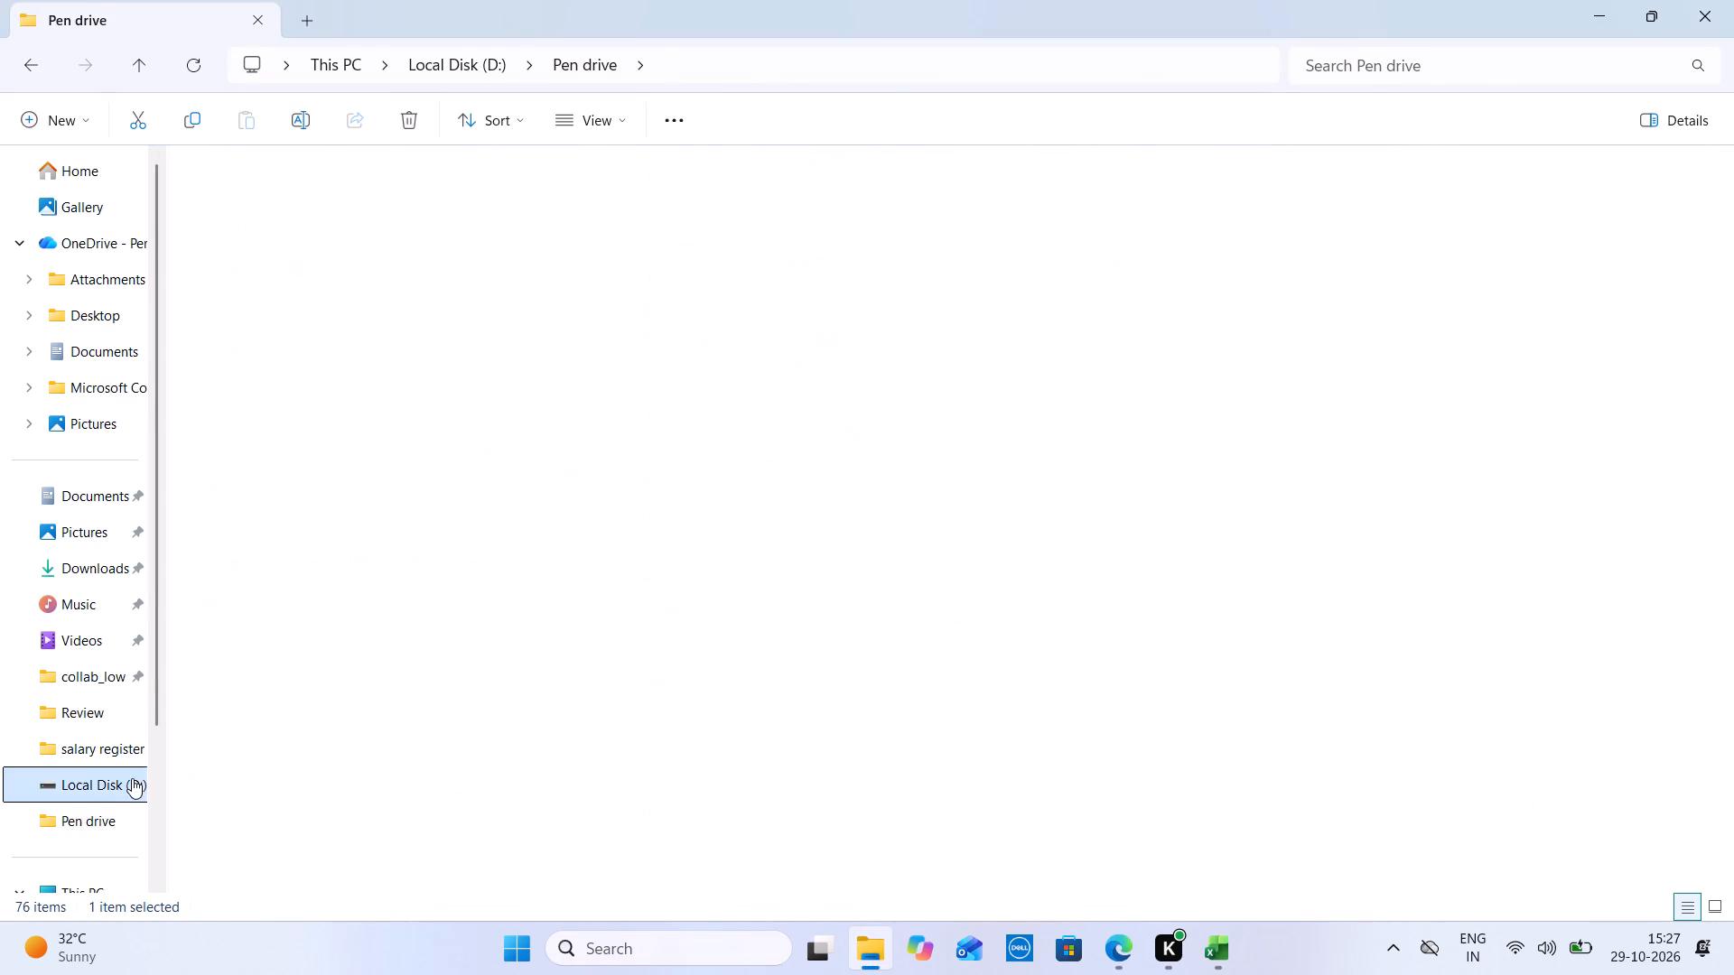
pyautogui.doubleClick(243, 238)
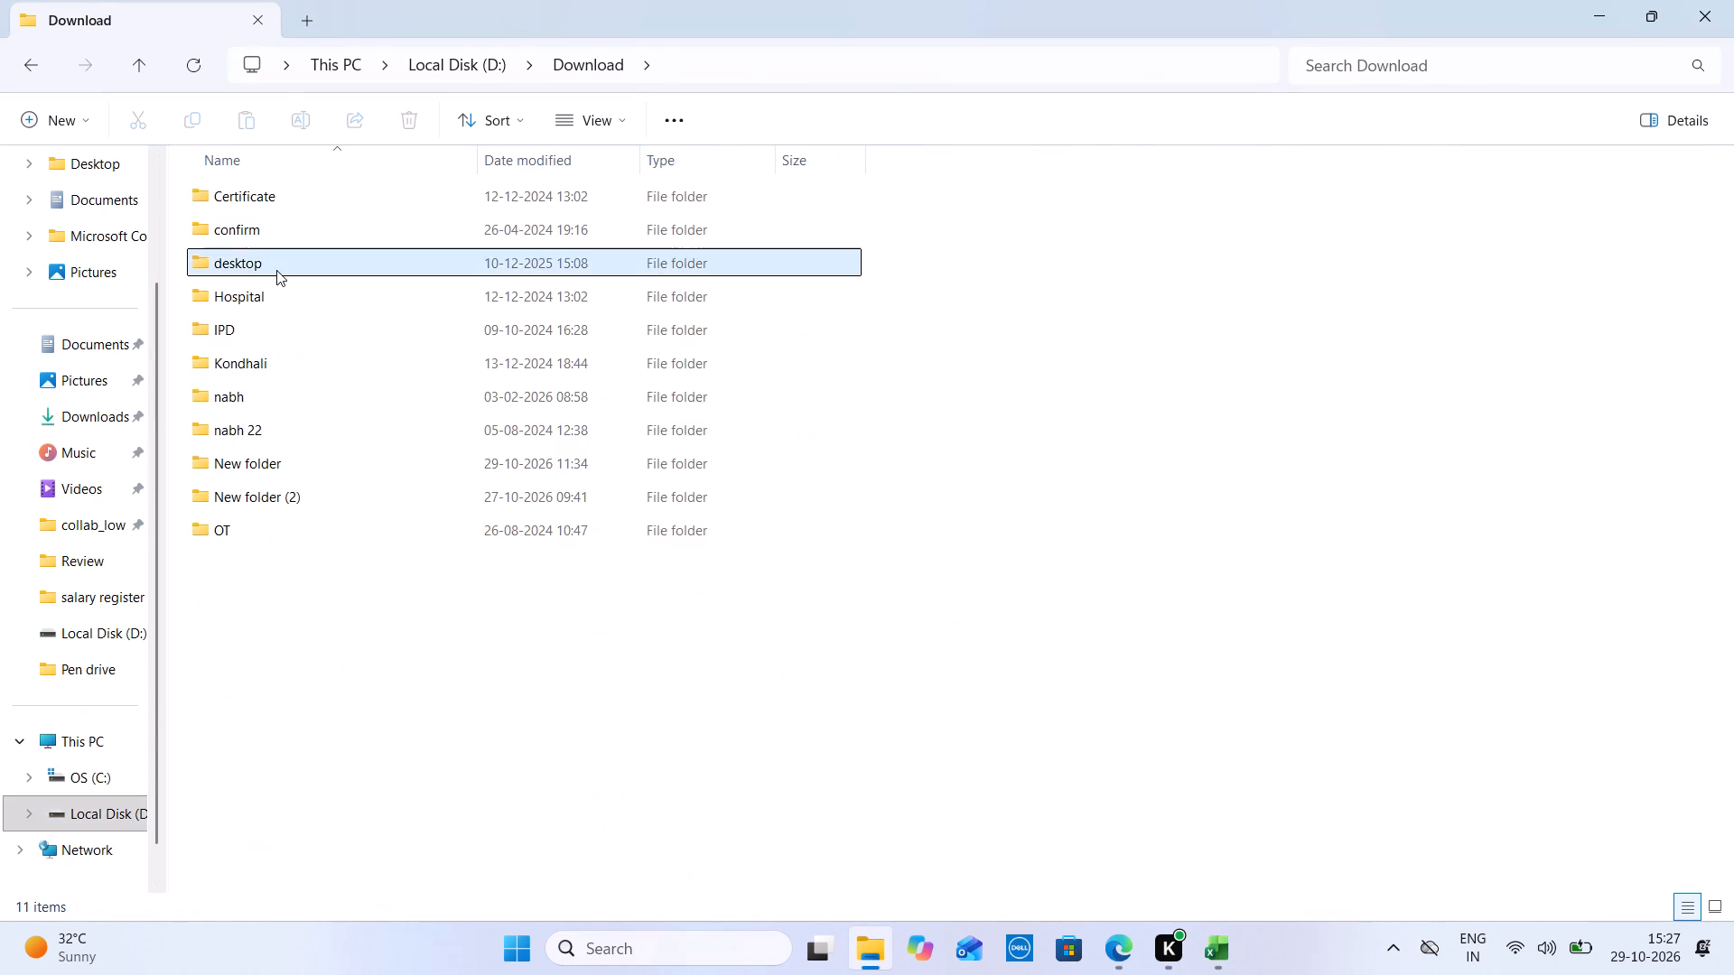
pyautogui.doubleClick(276, 270)
pyautogui.doubleClick(264, 499)
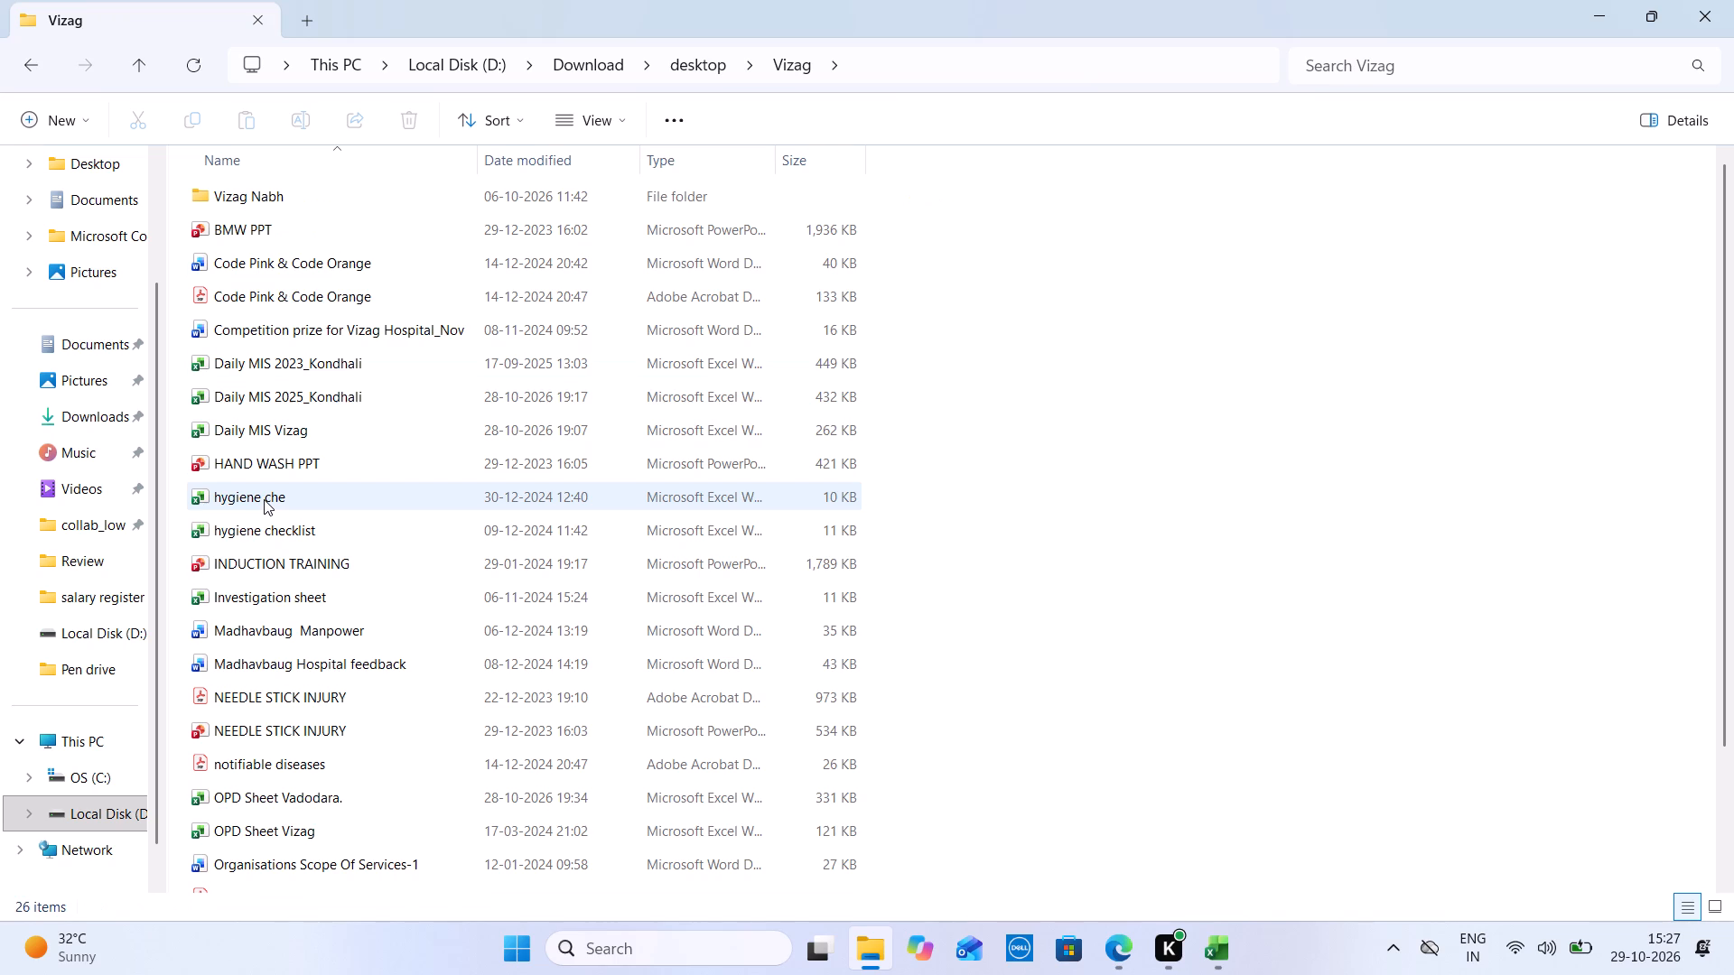
pyautogui.doubleClick(319, 794)
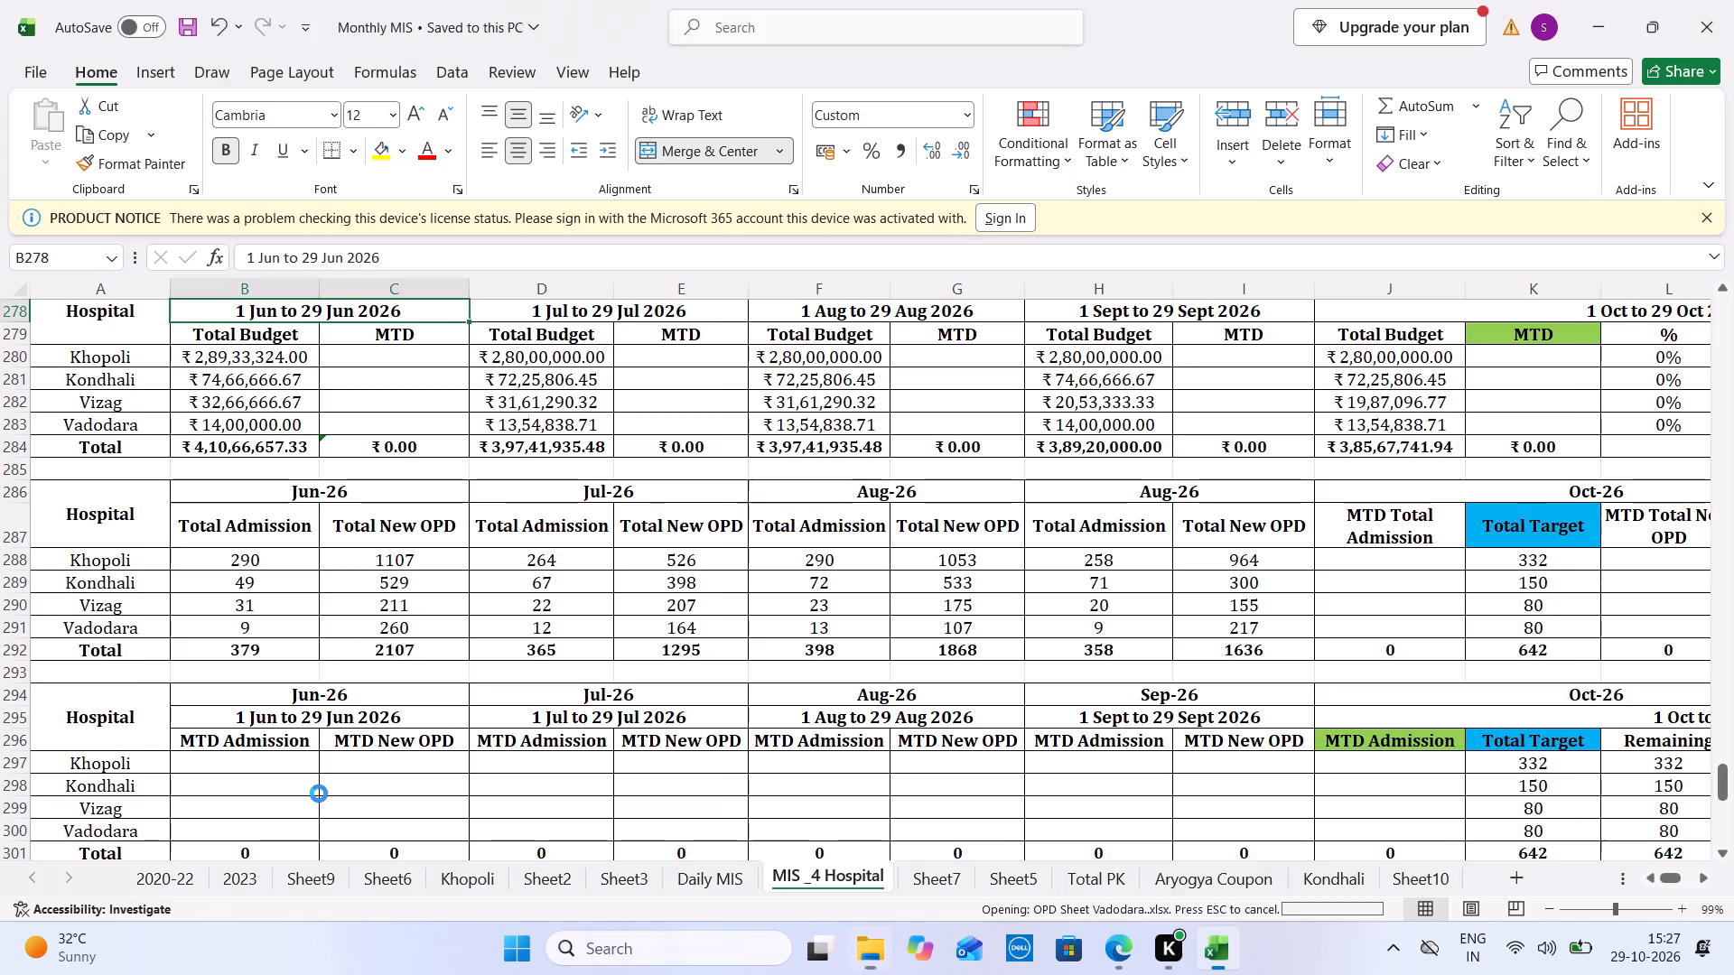
# Sum Vadodara's New OPD for 1 to 29 June 2026 and enter 255 as its Jun-26 MTD New OPD in Monthly MIS.
pyautogui.click(986, 894)
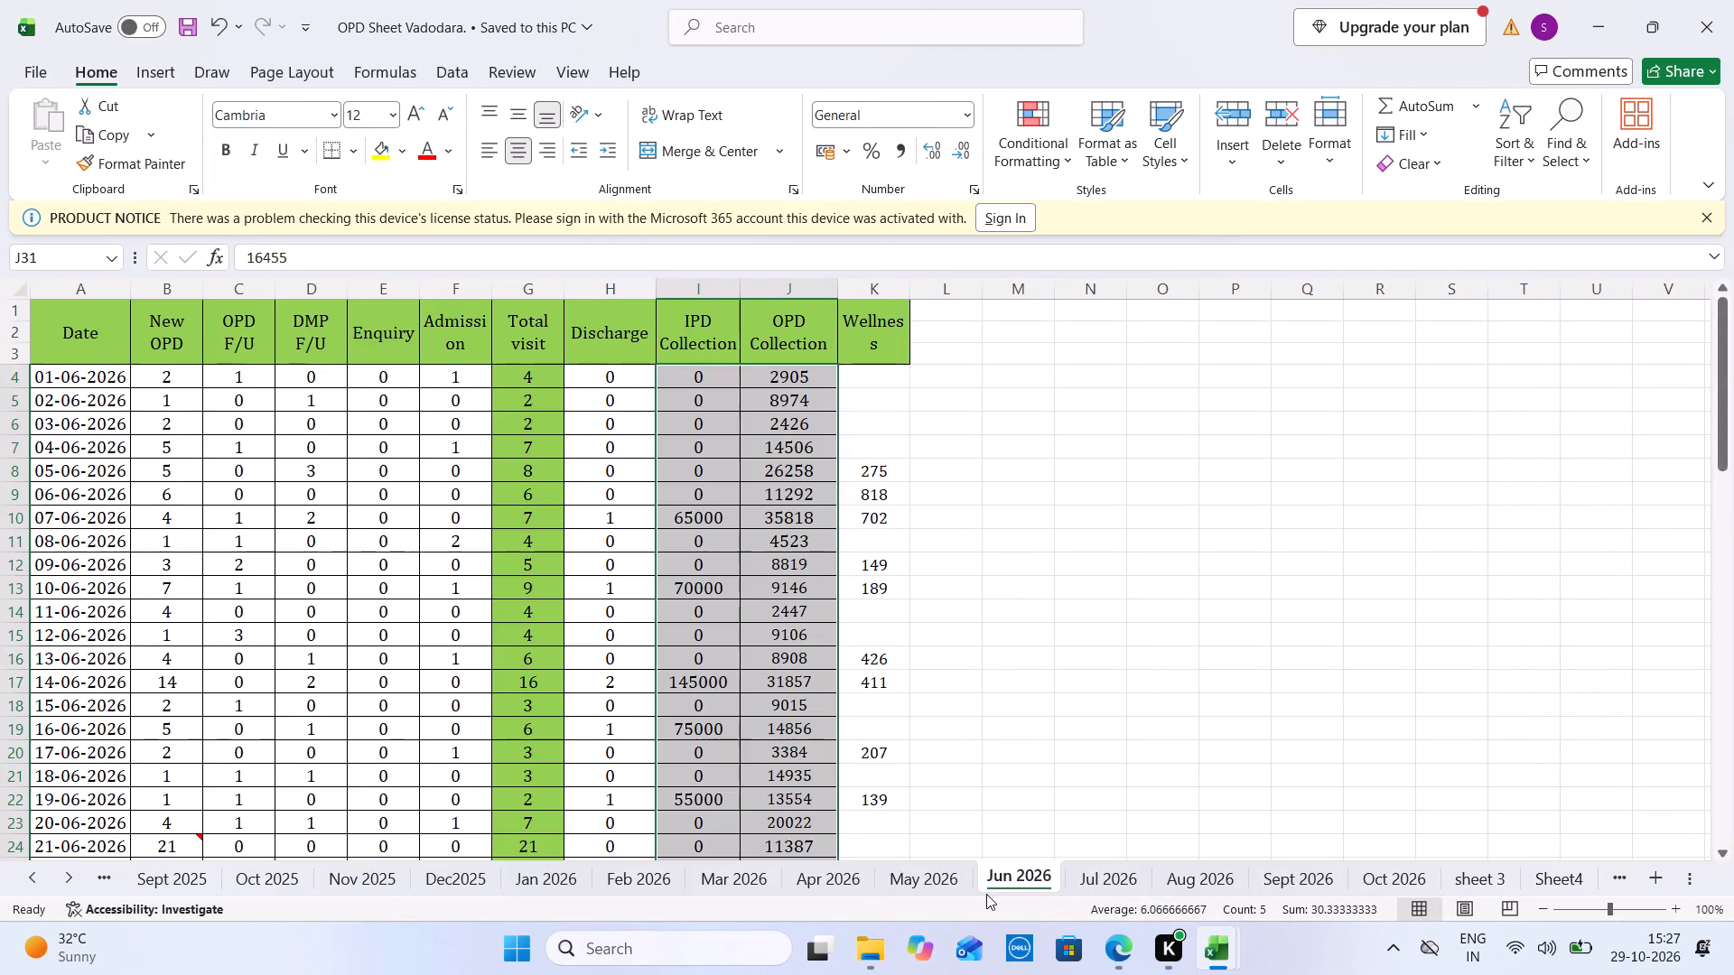
pyautogui.moveTo(181, 373); pyautogui.dragTo(144, 893)
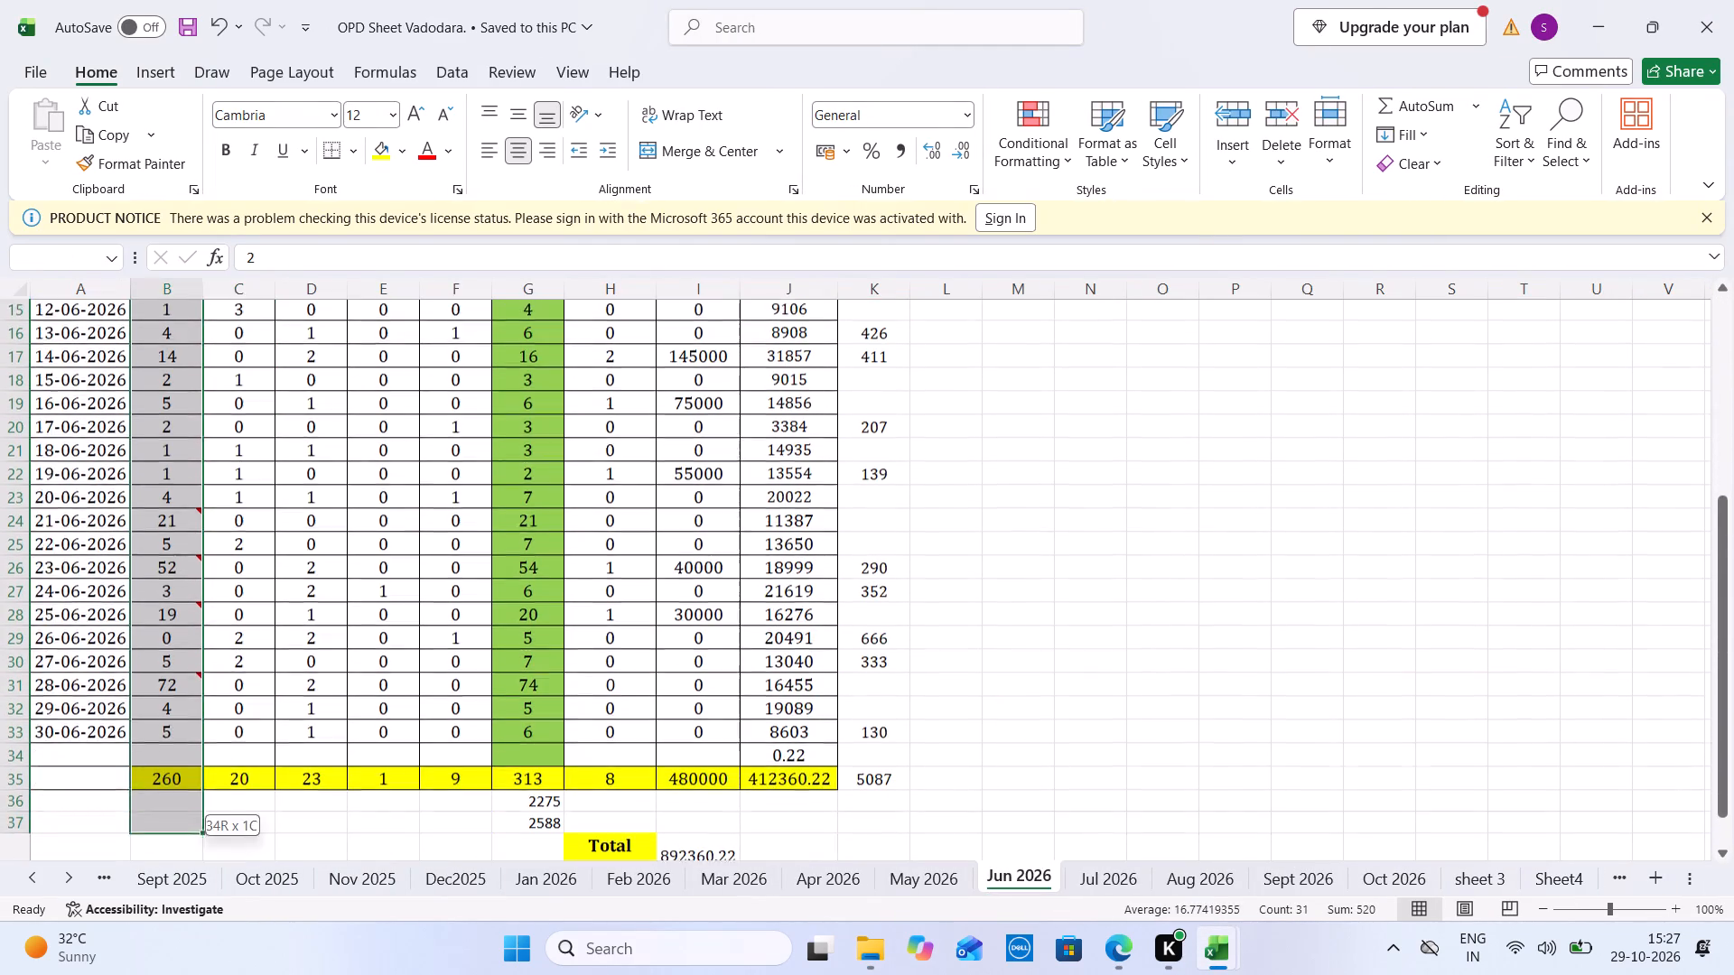
pyautogui.moveTo(144, 893); pyautogui.dragTo(177, 681)
pyautogui.hotkey('ctrl', 'Tab')
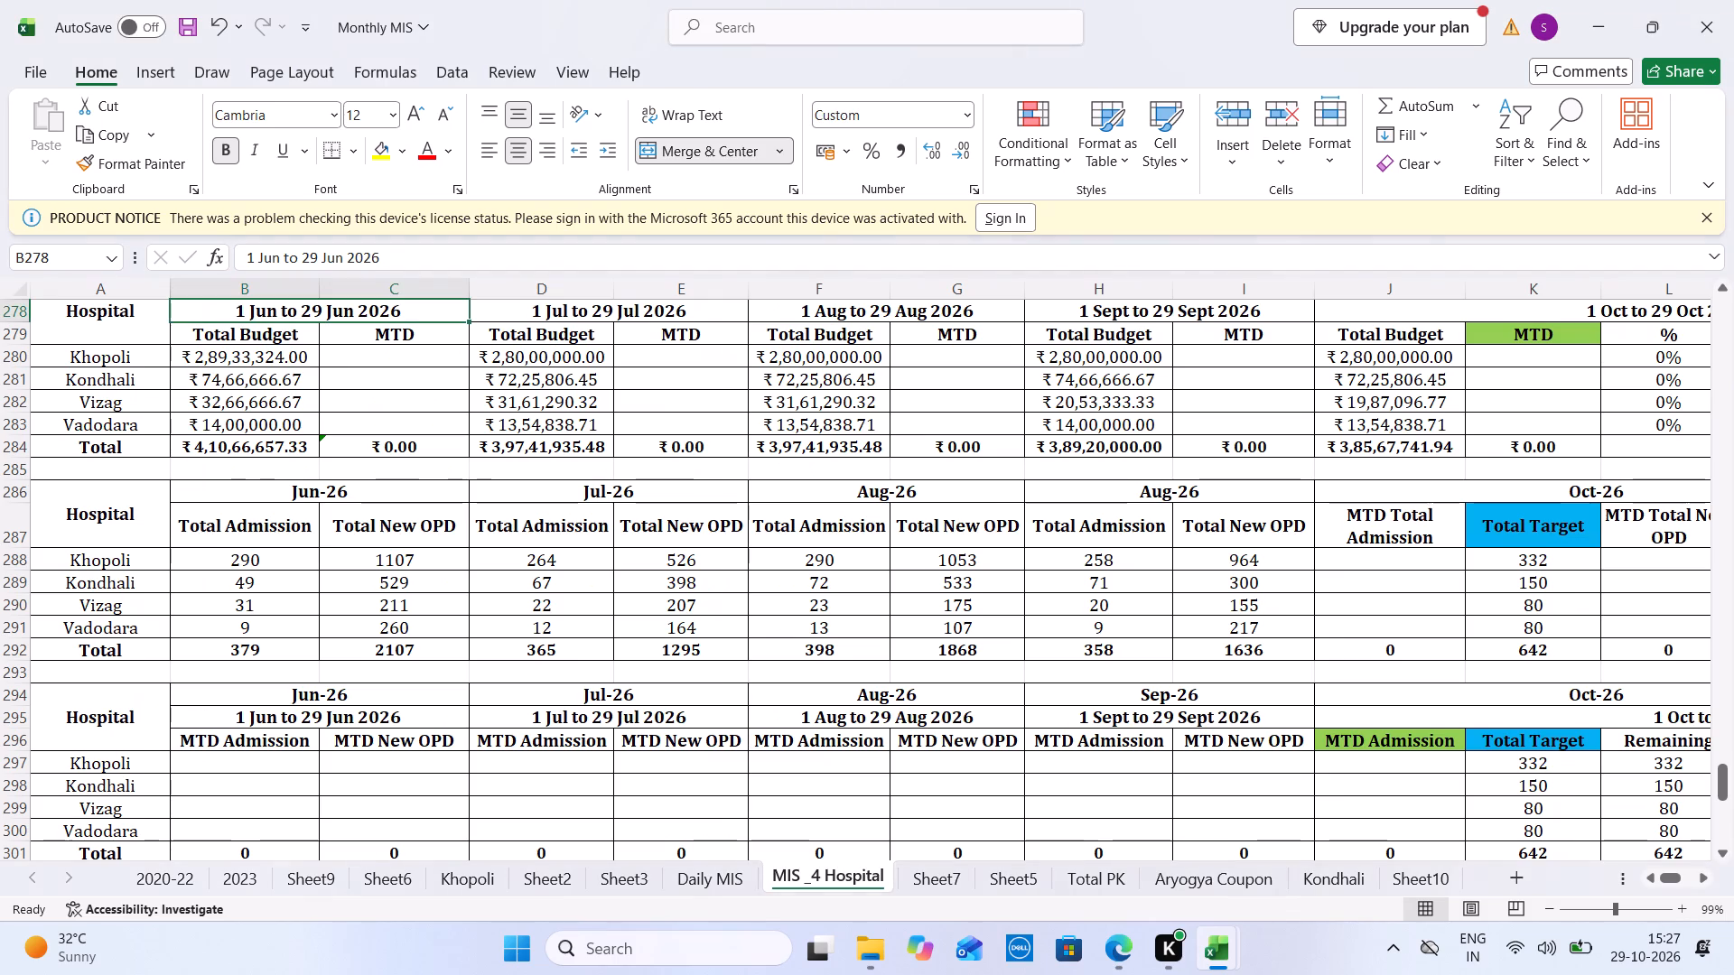
pyautogui.click(392, 816)
pyautogui.press('Down')
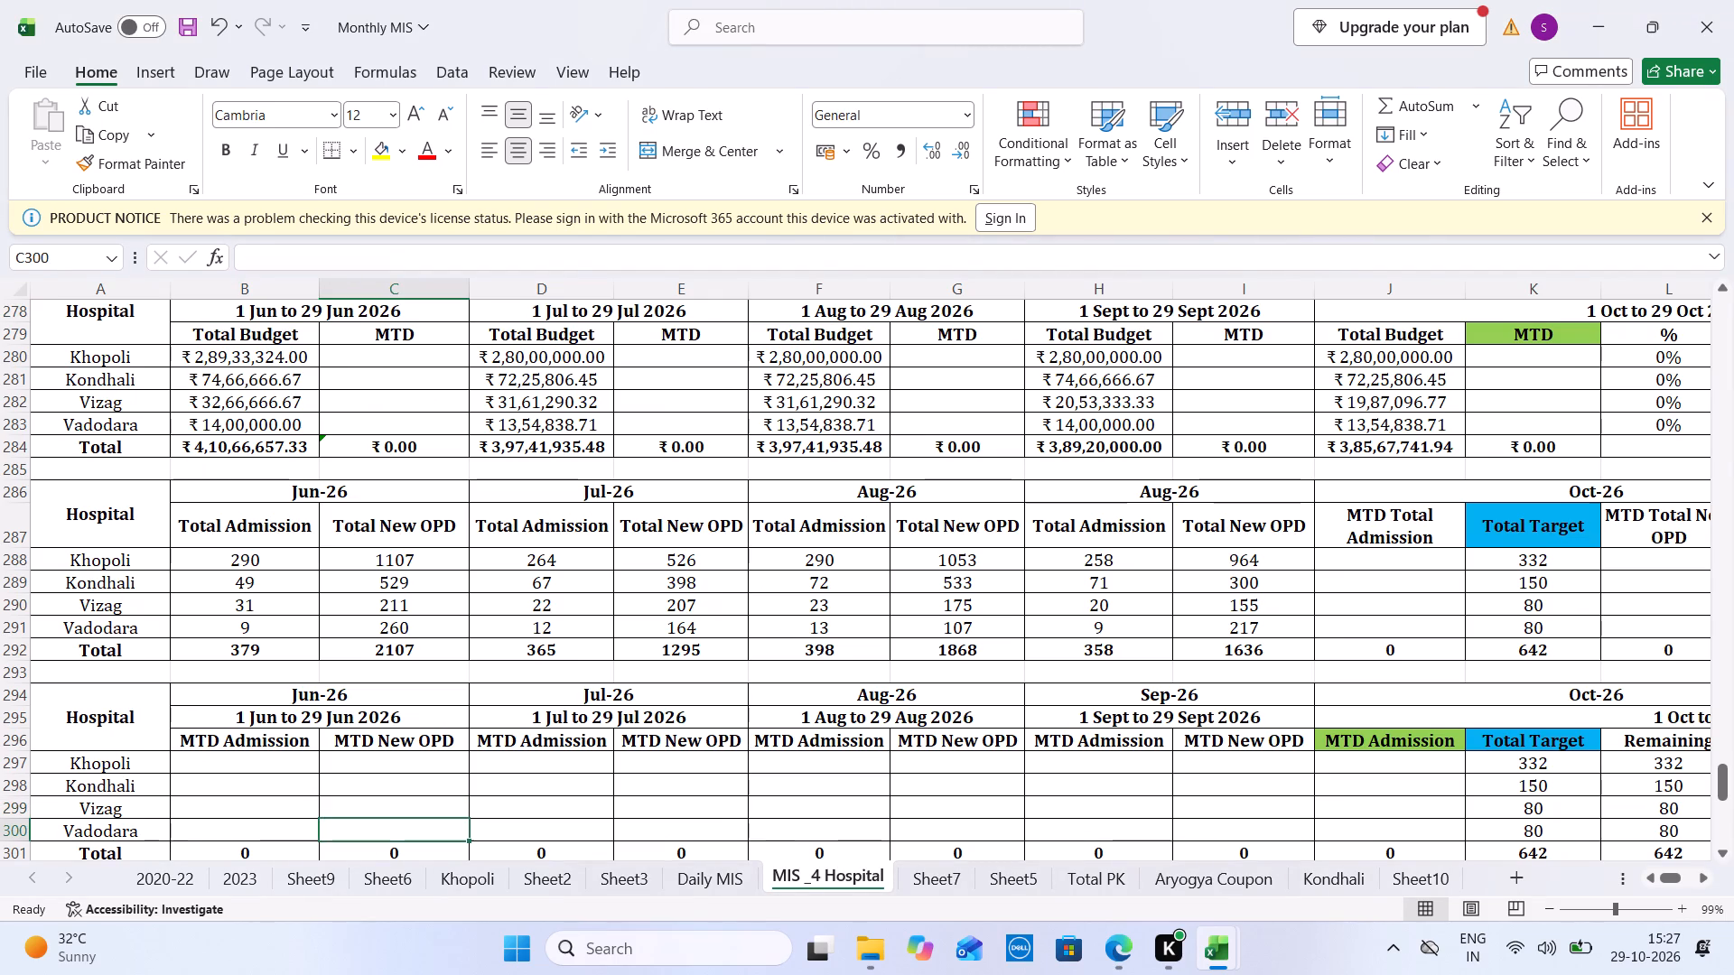
pyautogui.write('255')
pyautogui.hotkey('ctrl', 'Tab')
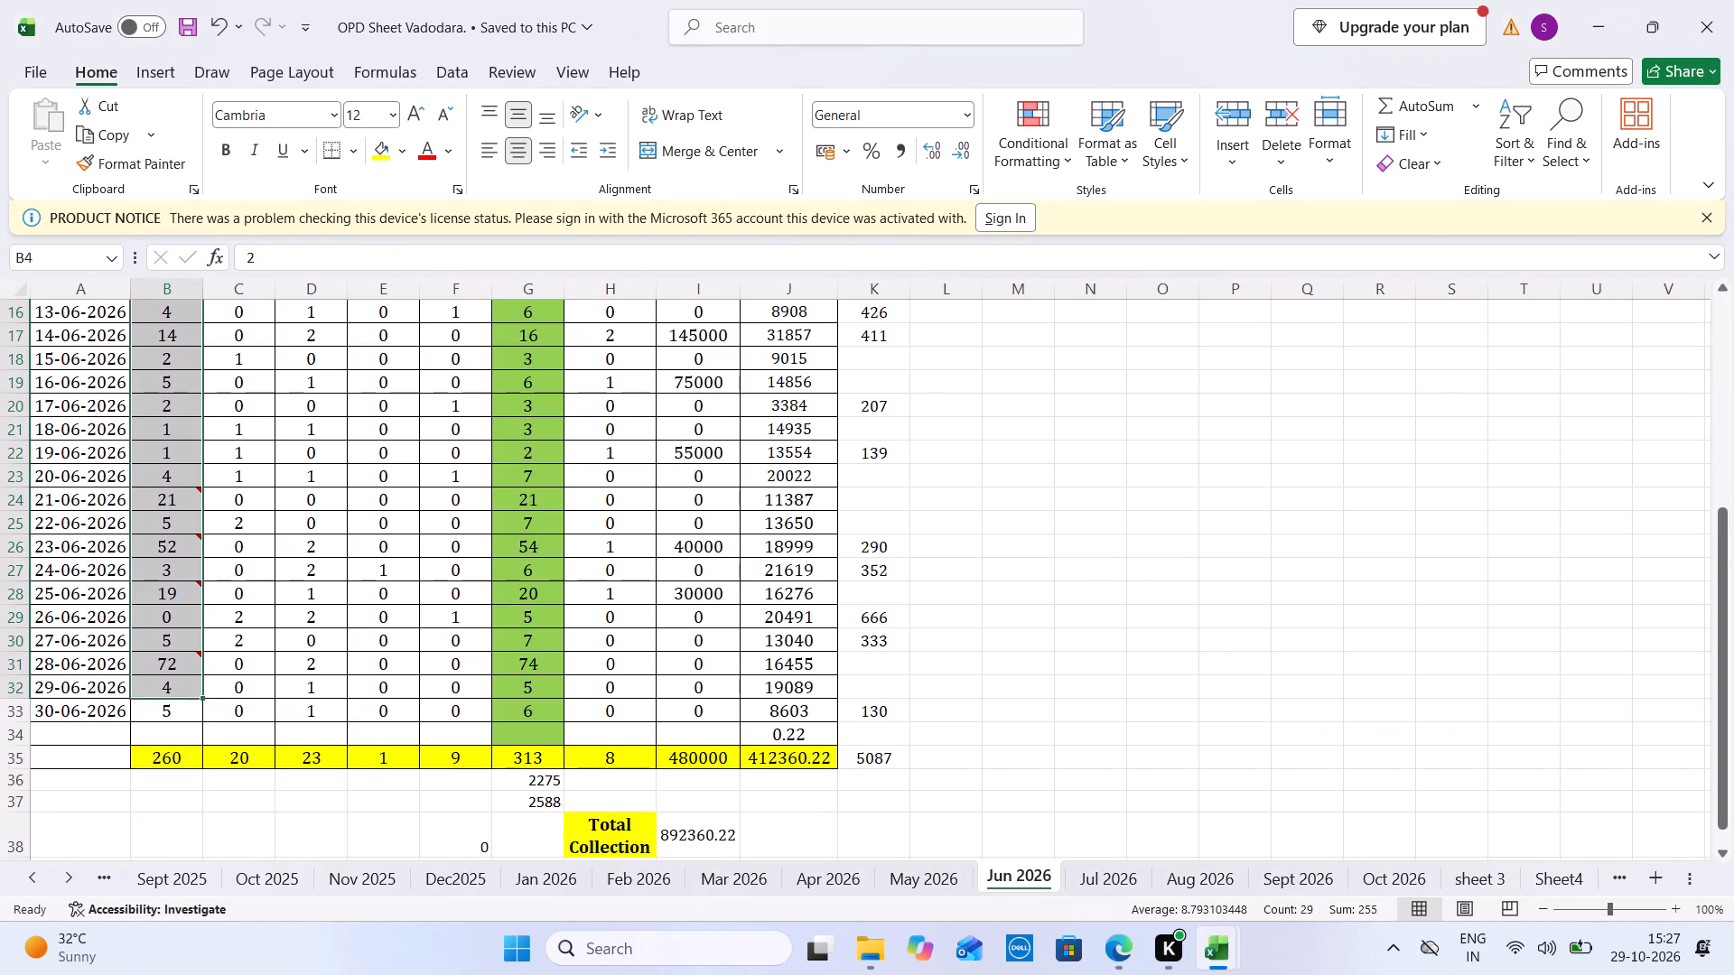
# Sum Vadodara's admissions for 1 to 29 June 2026 and enter 9 as its Jun-26 MTD Admission in Monthly MIS.
pyautogui.moveTo(477, 683); pyautogui.dragTo(453, 376)
pyautogui.hotkey('ctrl', 'Tab')
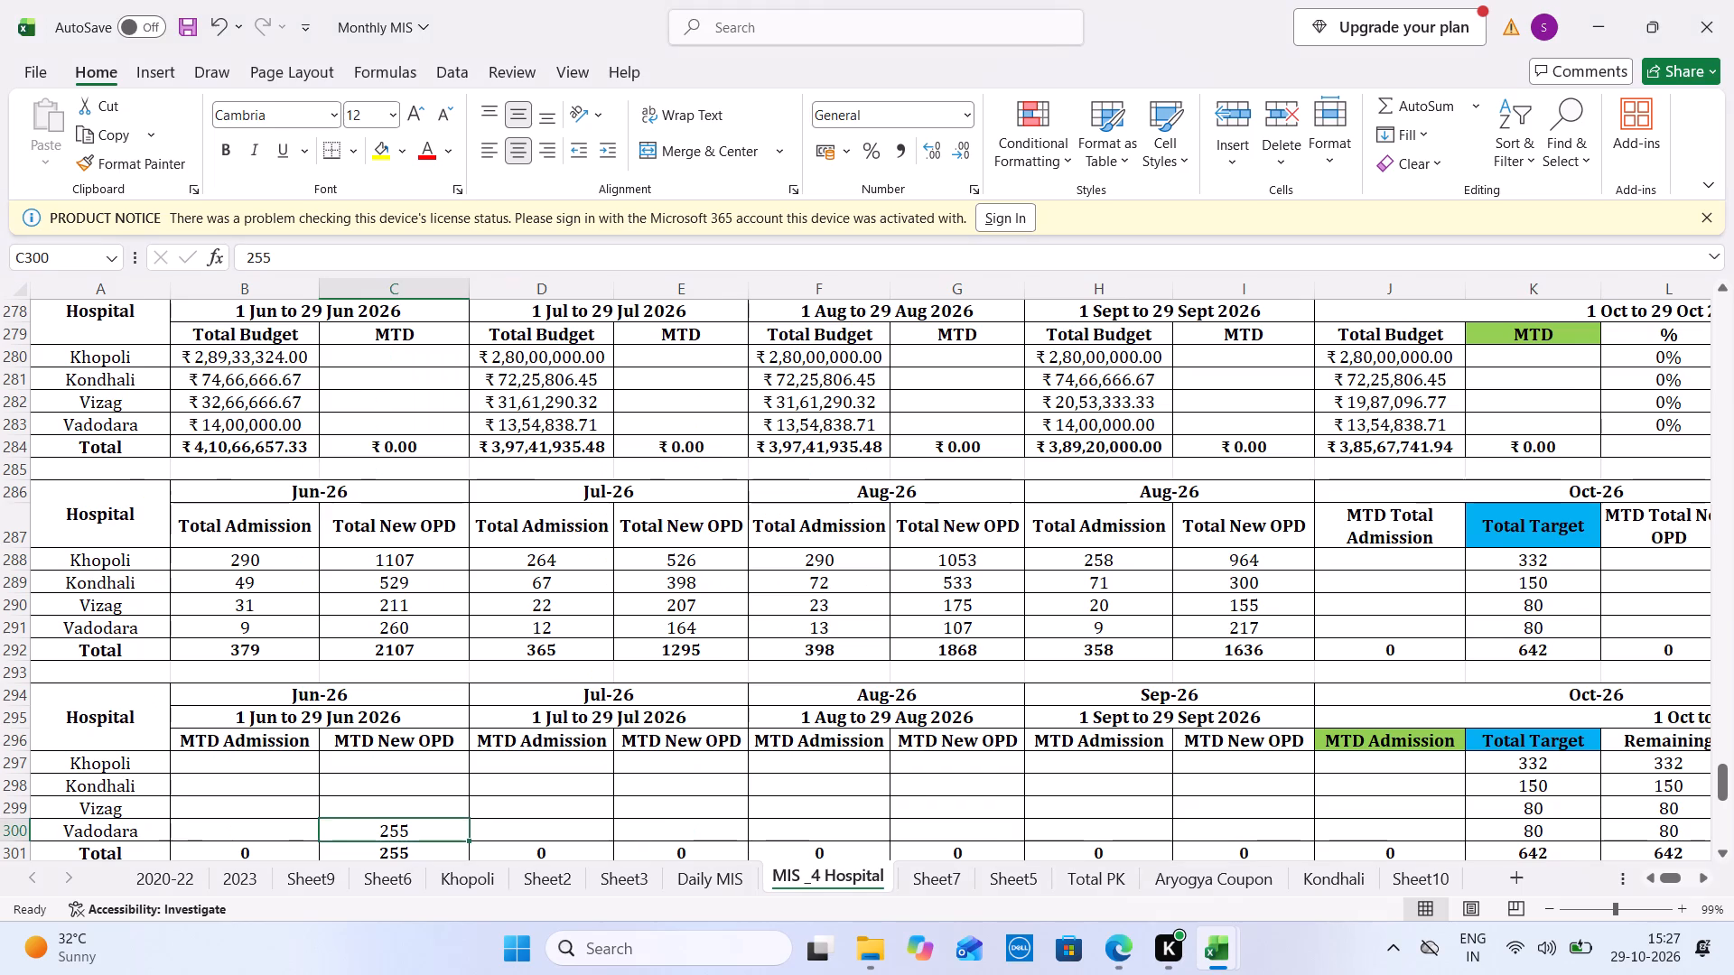
pyautogui.click(288, 825)
pyautogui.press('9')
pyautogui.hotkey('ctrl', 'Tab')
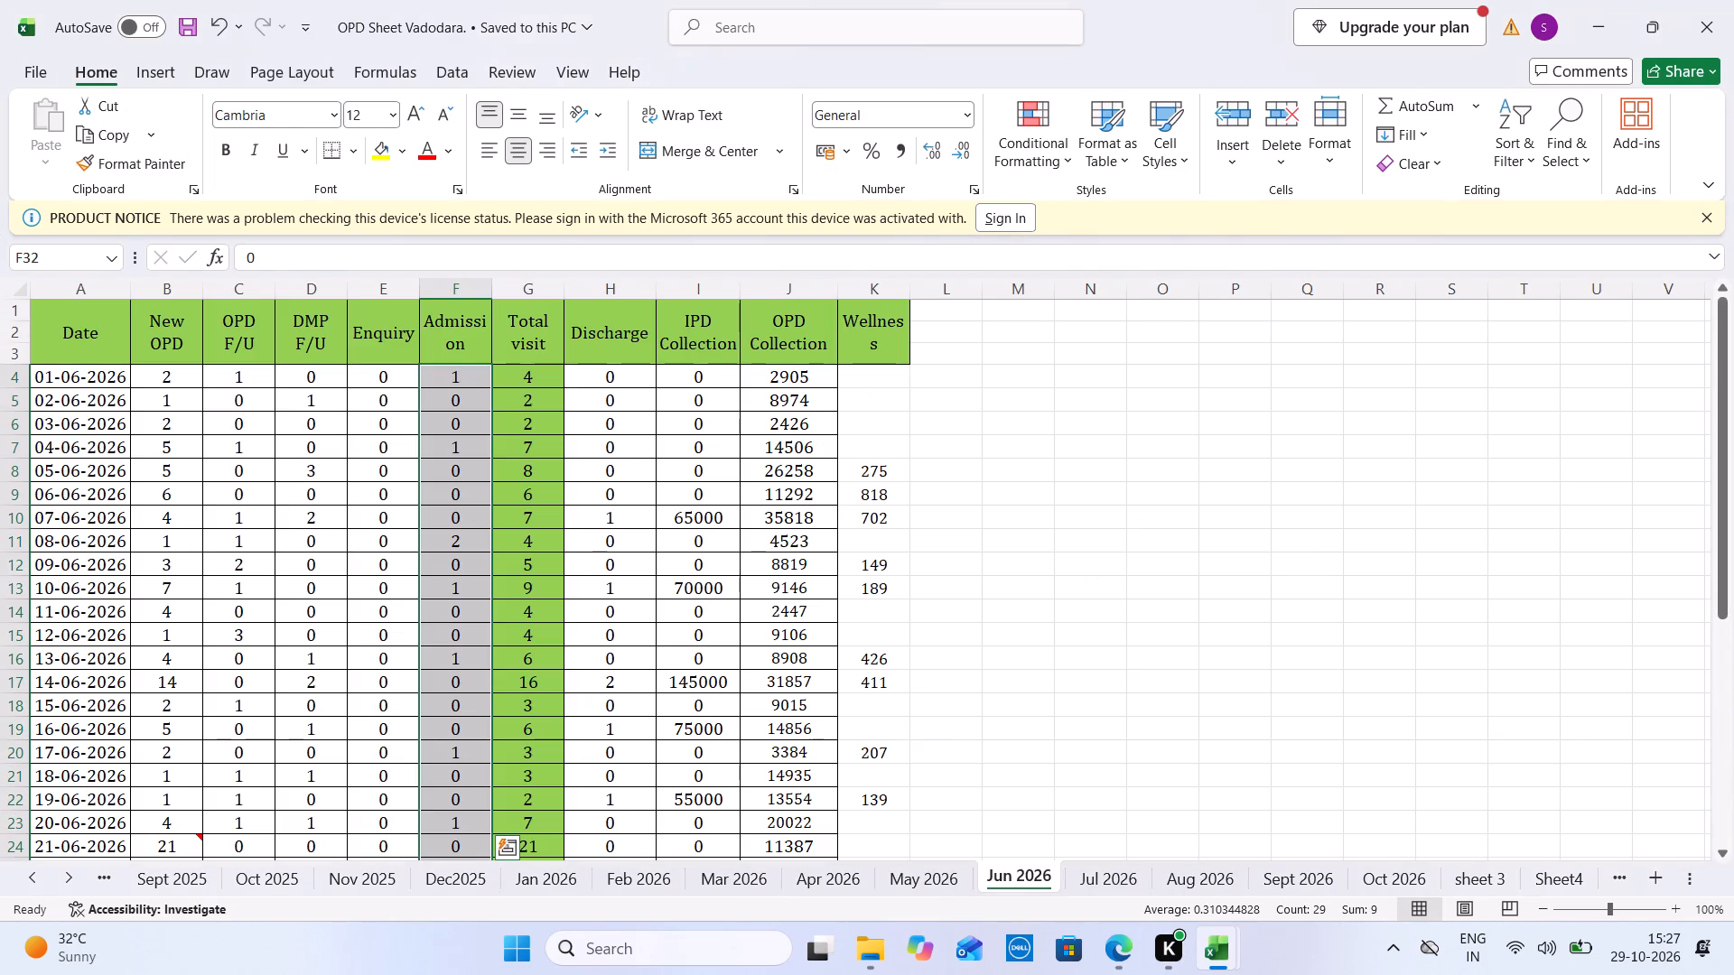
# Sum Vadodara's IPD and OPD collections for 1 to 29 June 2026 and enter 883757 as its Jun-26 MTD beside Total Budget.
pyautogui.moveTo(713, 376); pyautogui.dragTo(758, 839)
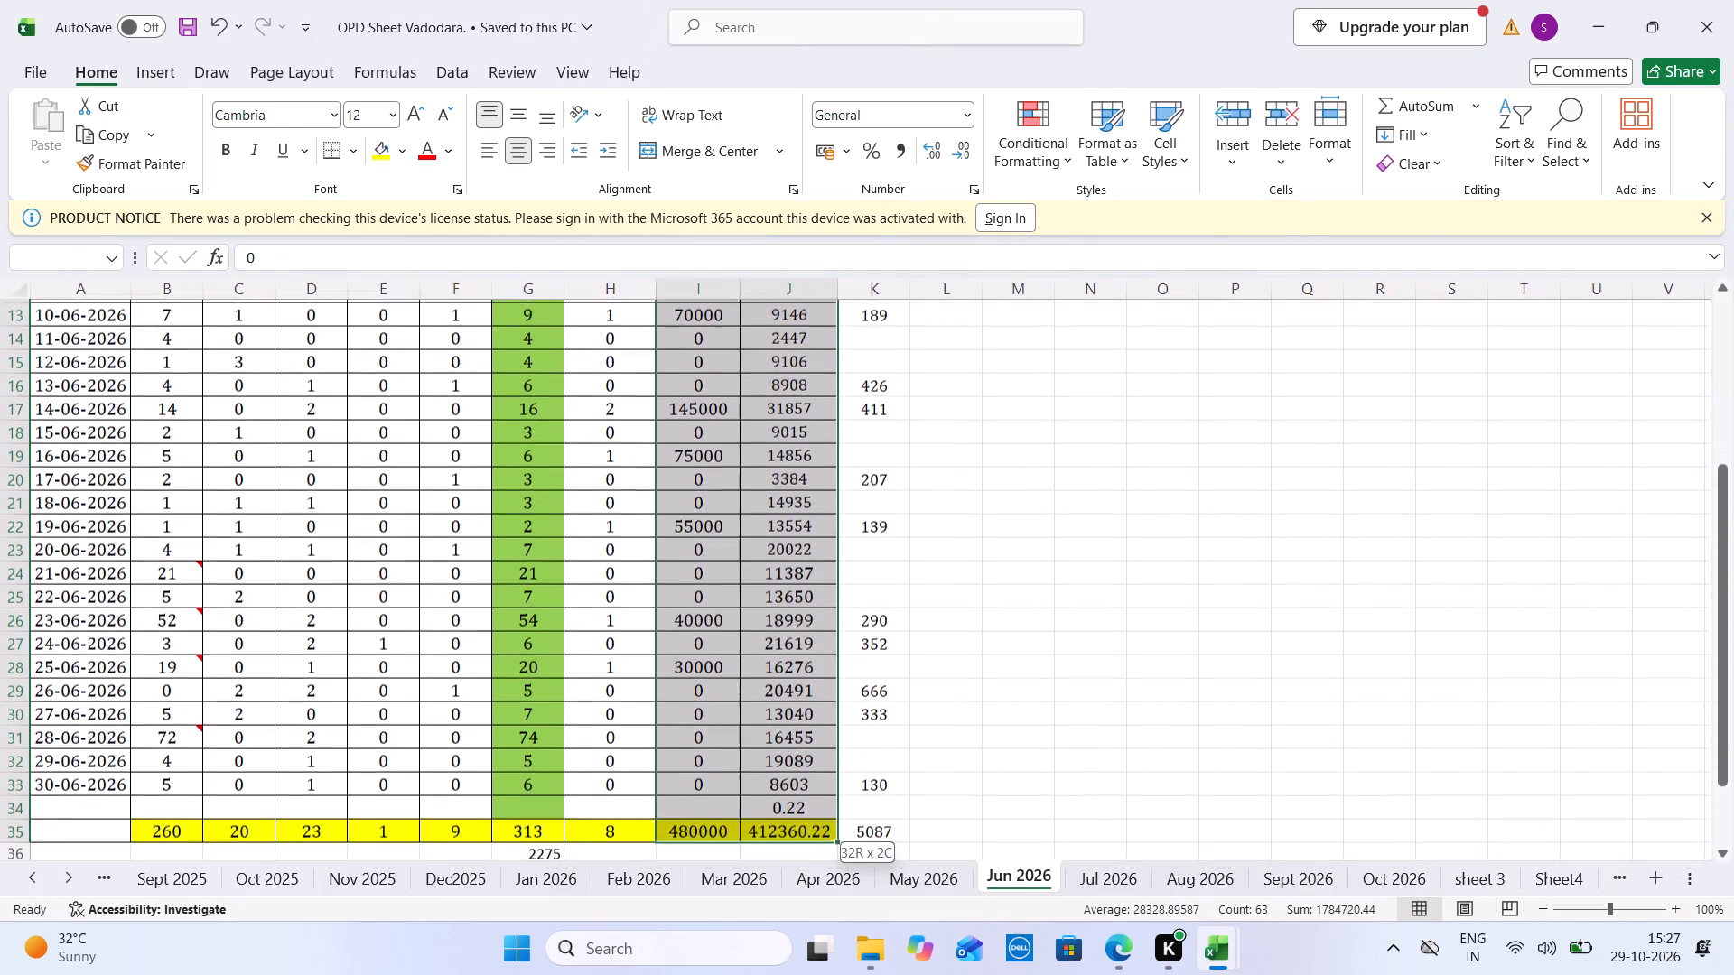
pyautogui.moveTo(758, 839); pyautogui.dragTo(779, 776)
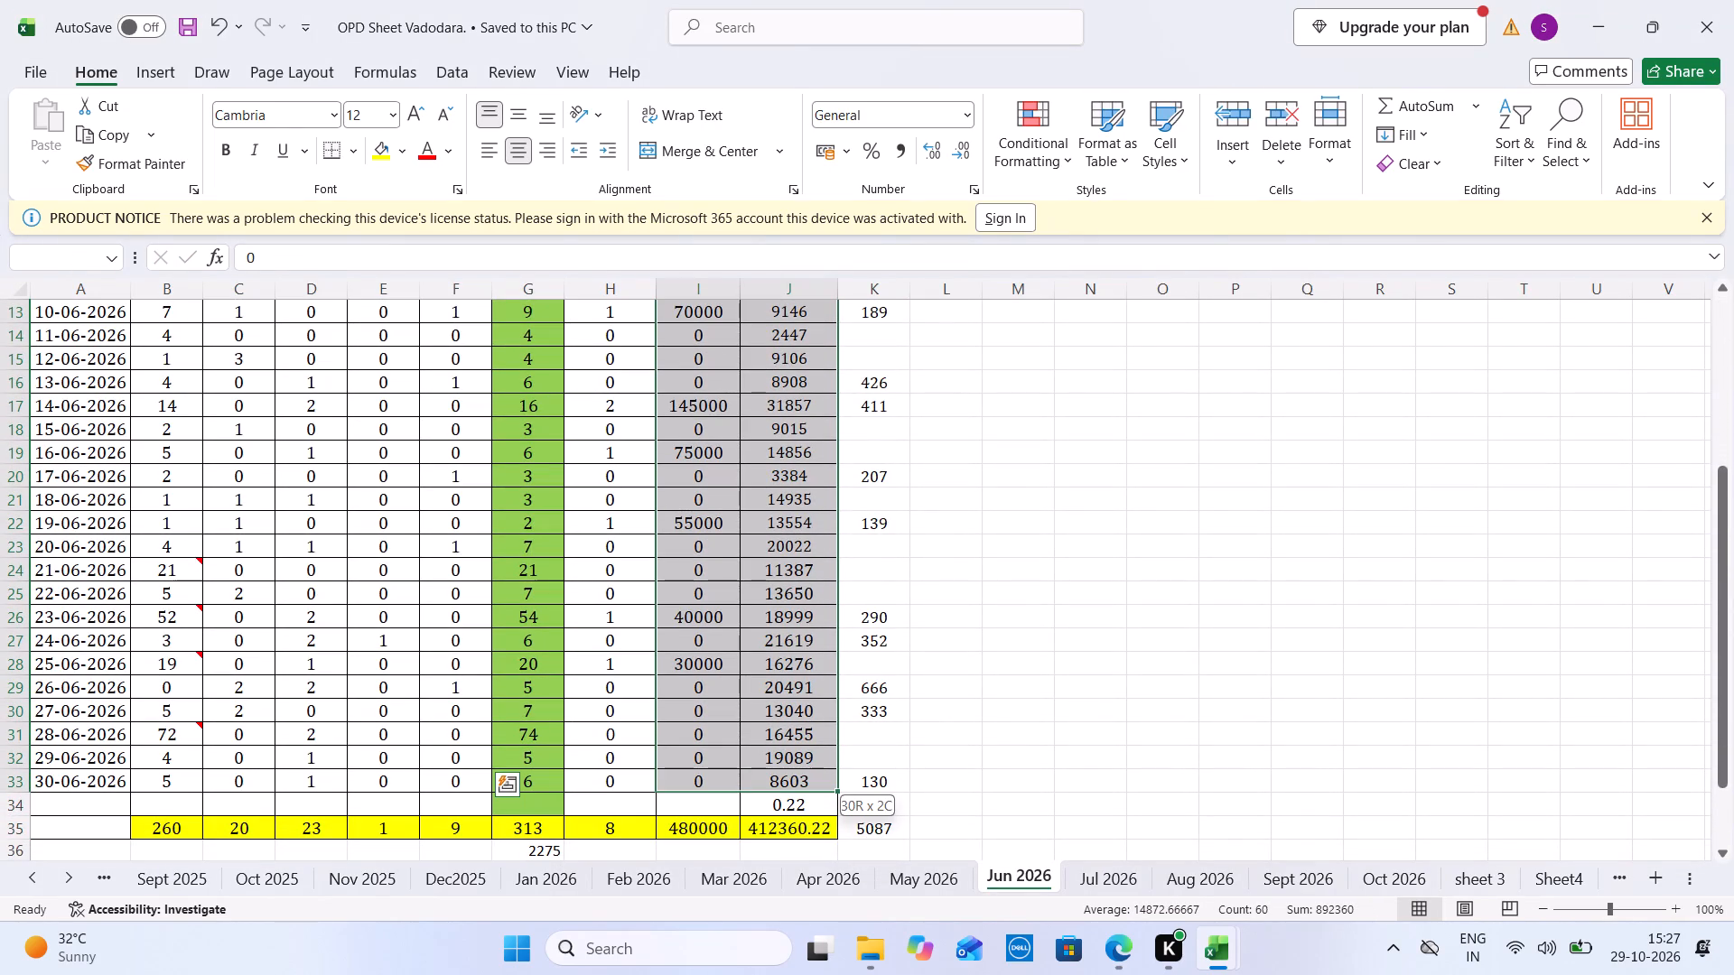
pyautogui.moveTo(779, 776); pyautogui.dragTo(782, 750)
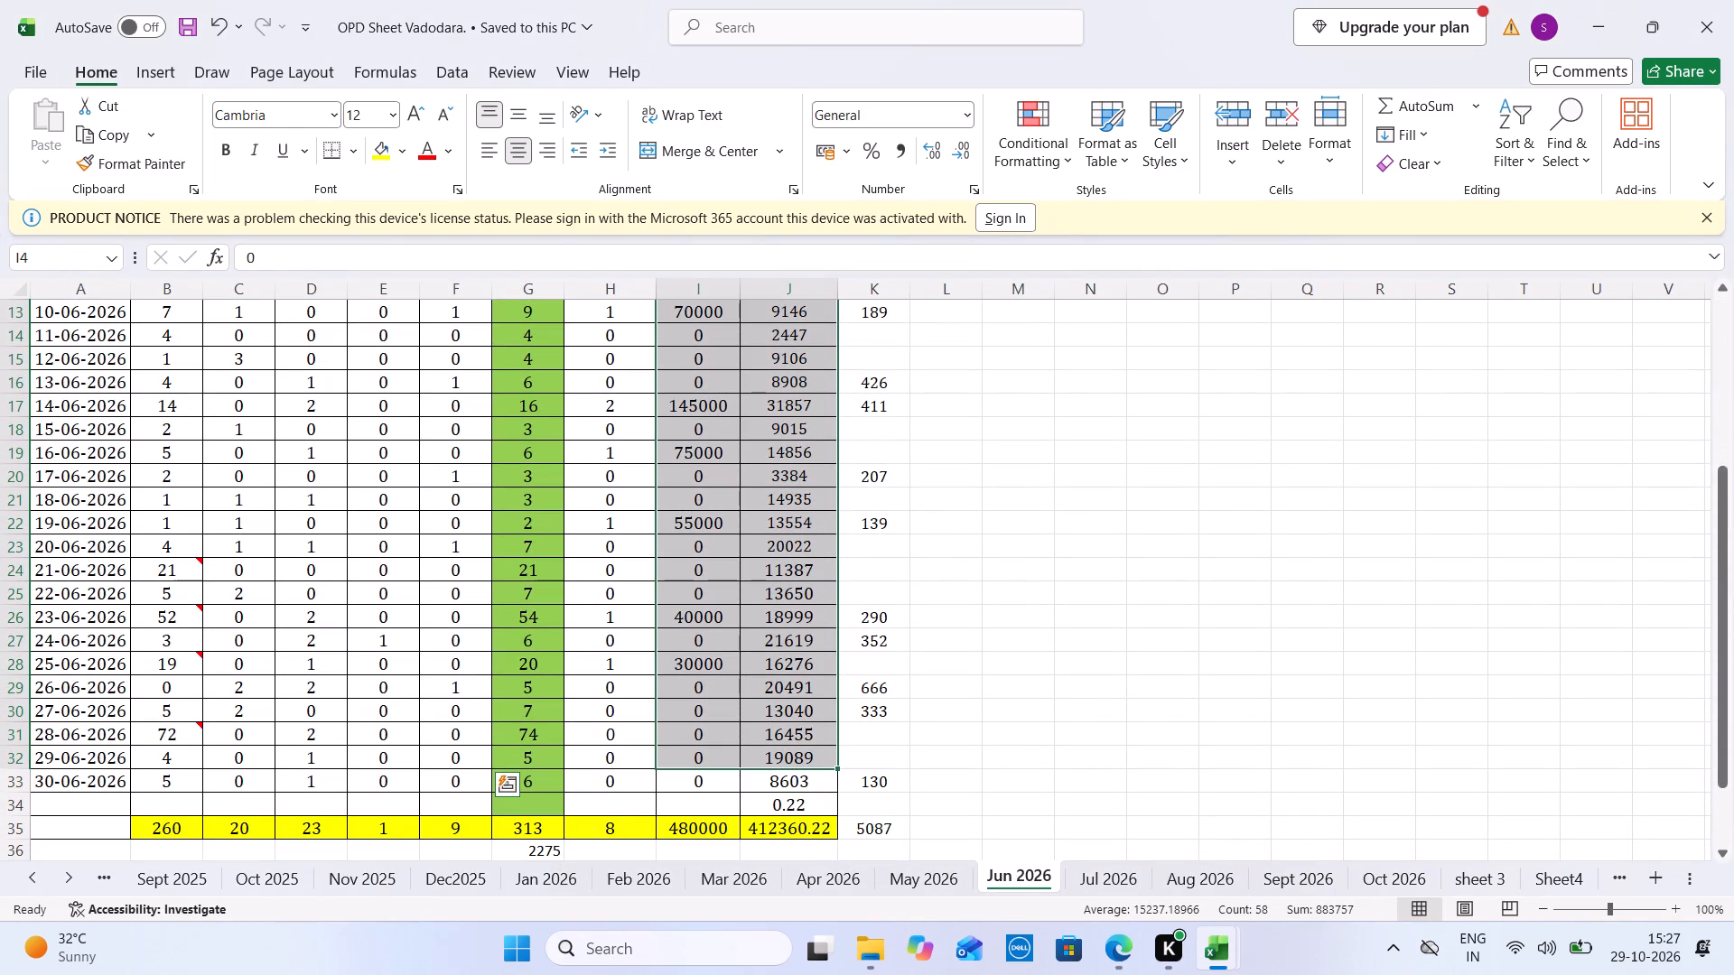
pyautogui.hotkey('ctrl', 'Tab')
pyautogui.click(374, 432)
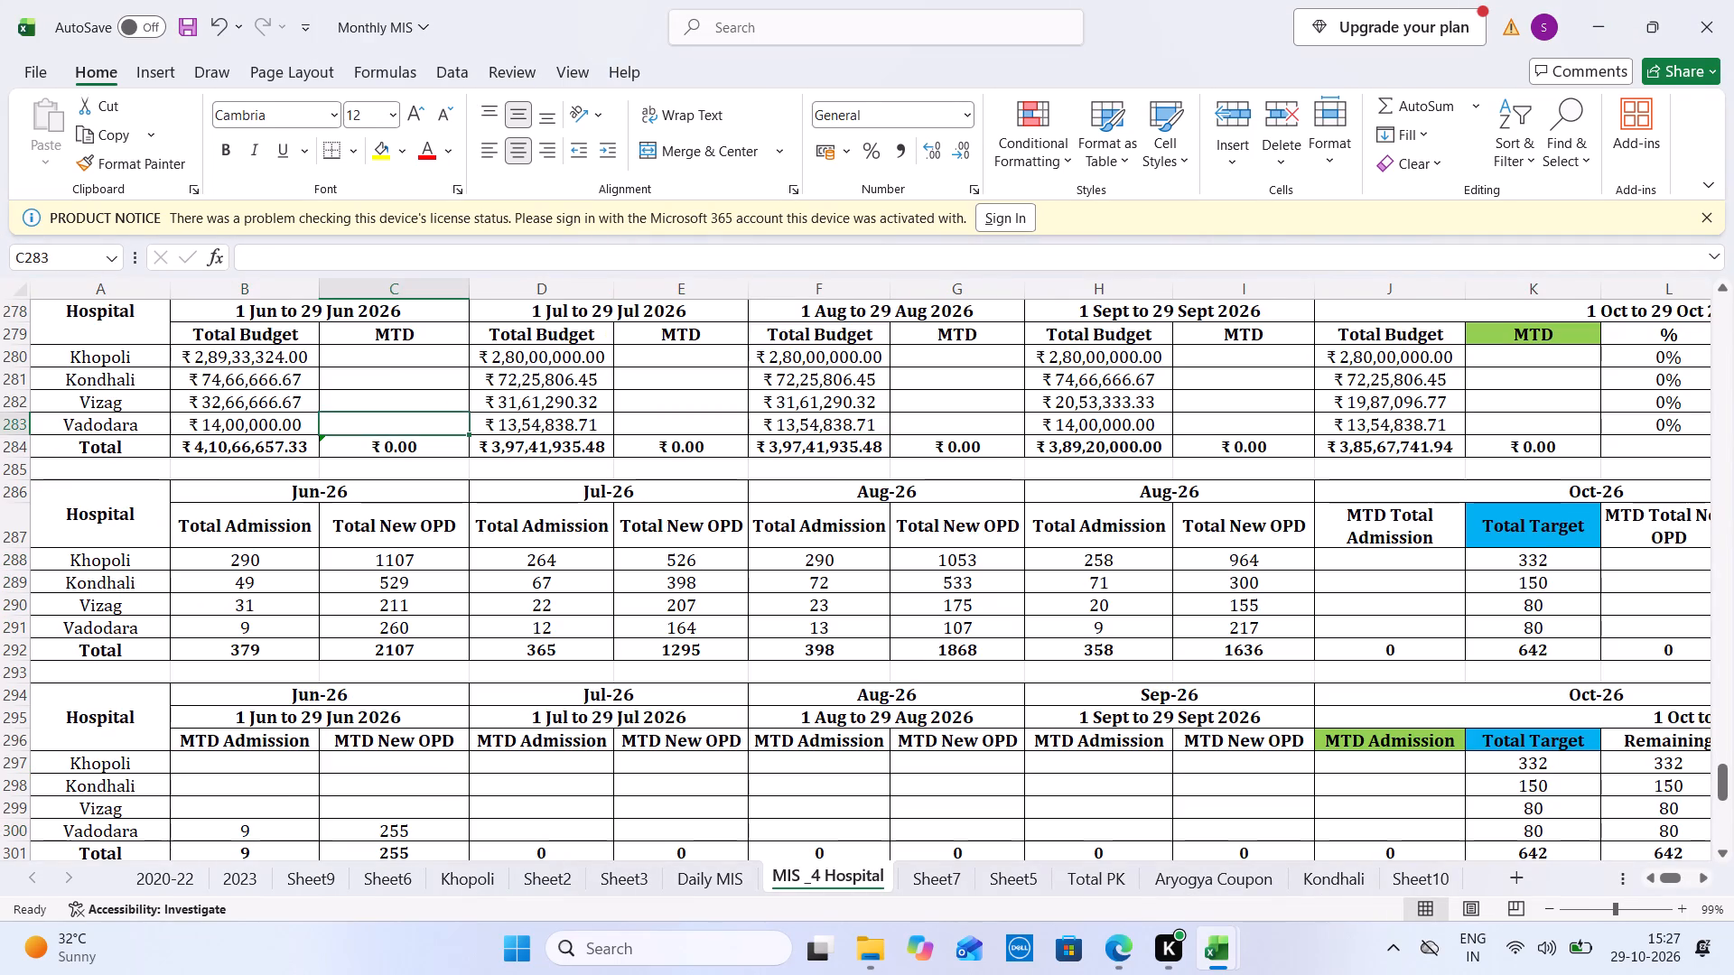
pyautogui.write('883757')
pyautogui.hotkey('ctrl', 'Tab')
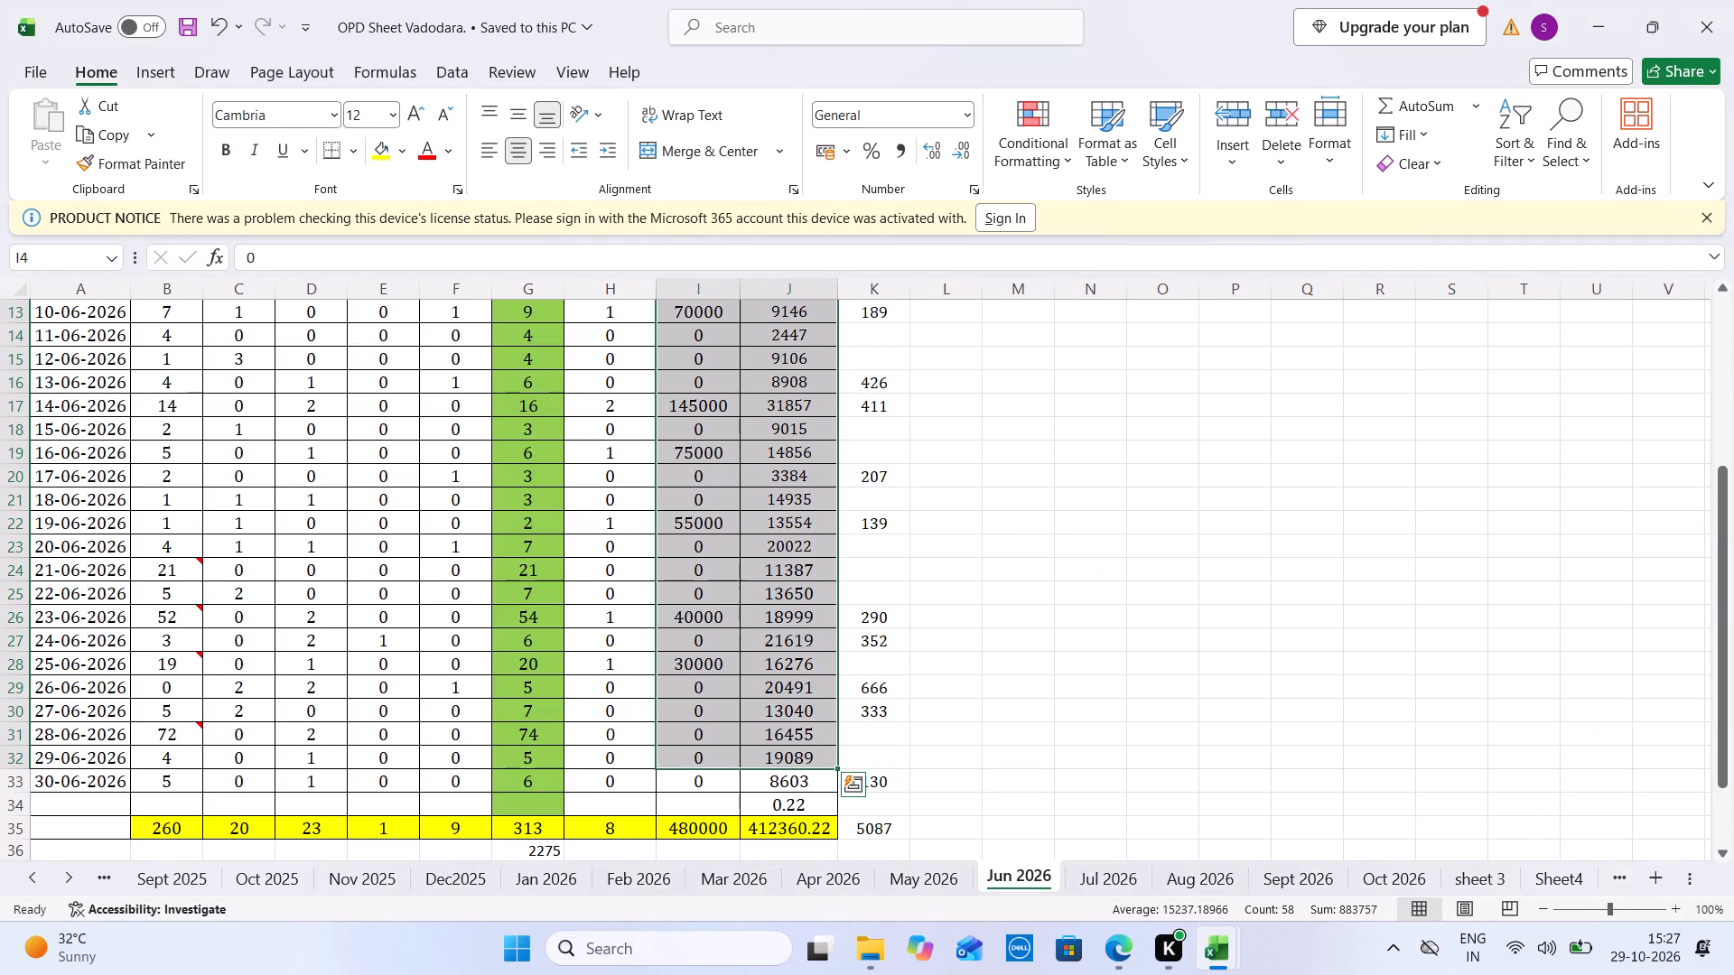
# Sum New OPD for 1 to 29 July on Vadodara's Jul 2026 sheet and enter 160 as its Jul-26 MTD New OPD in Monthly MIS.
pyautogui.click(1095, 882)
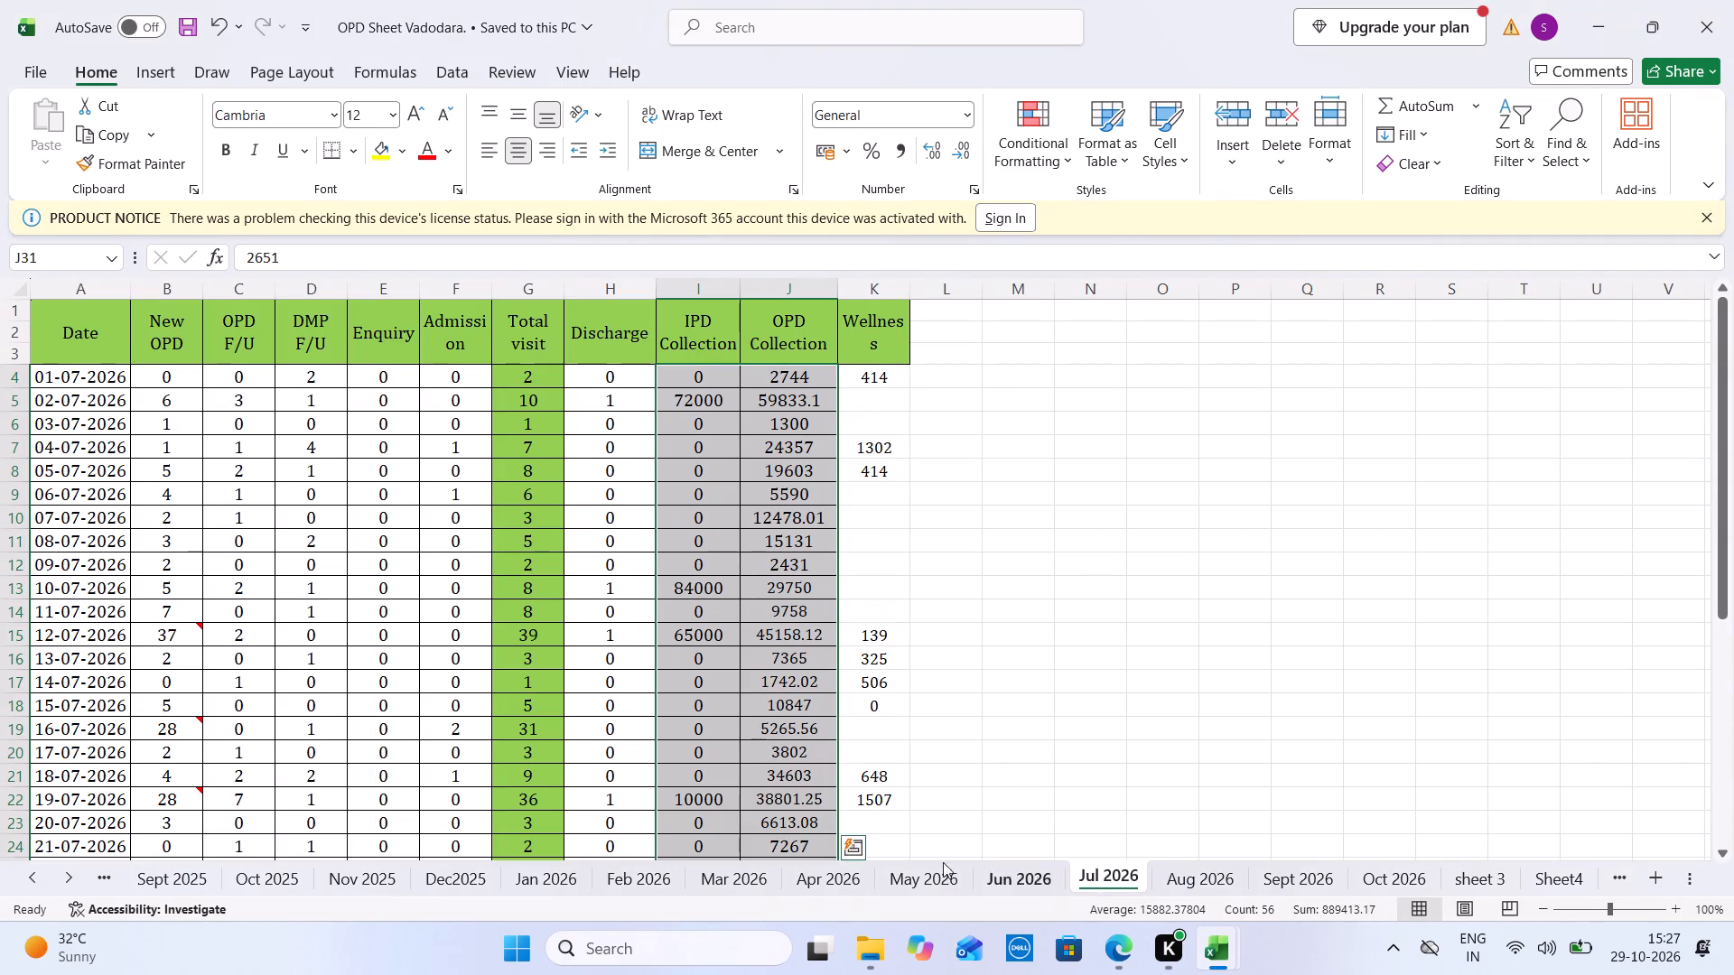
pyautogui.moveTo(191, 370); pyautogui.dragTo(158, 774)
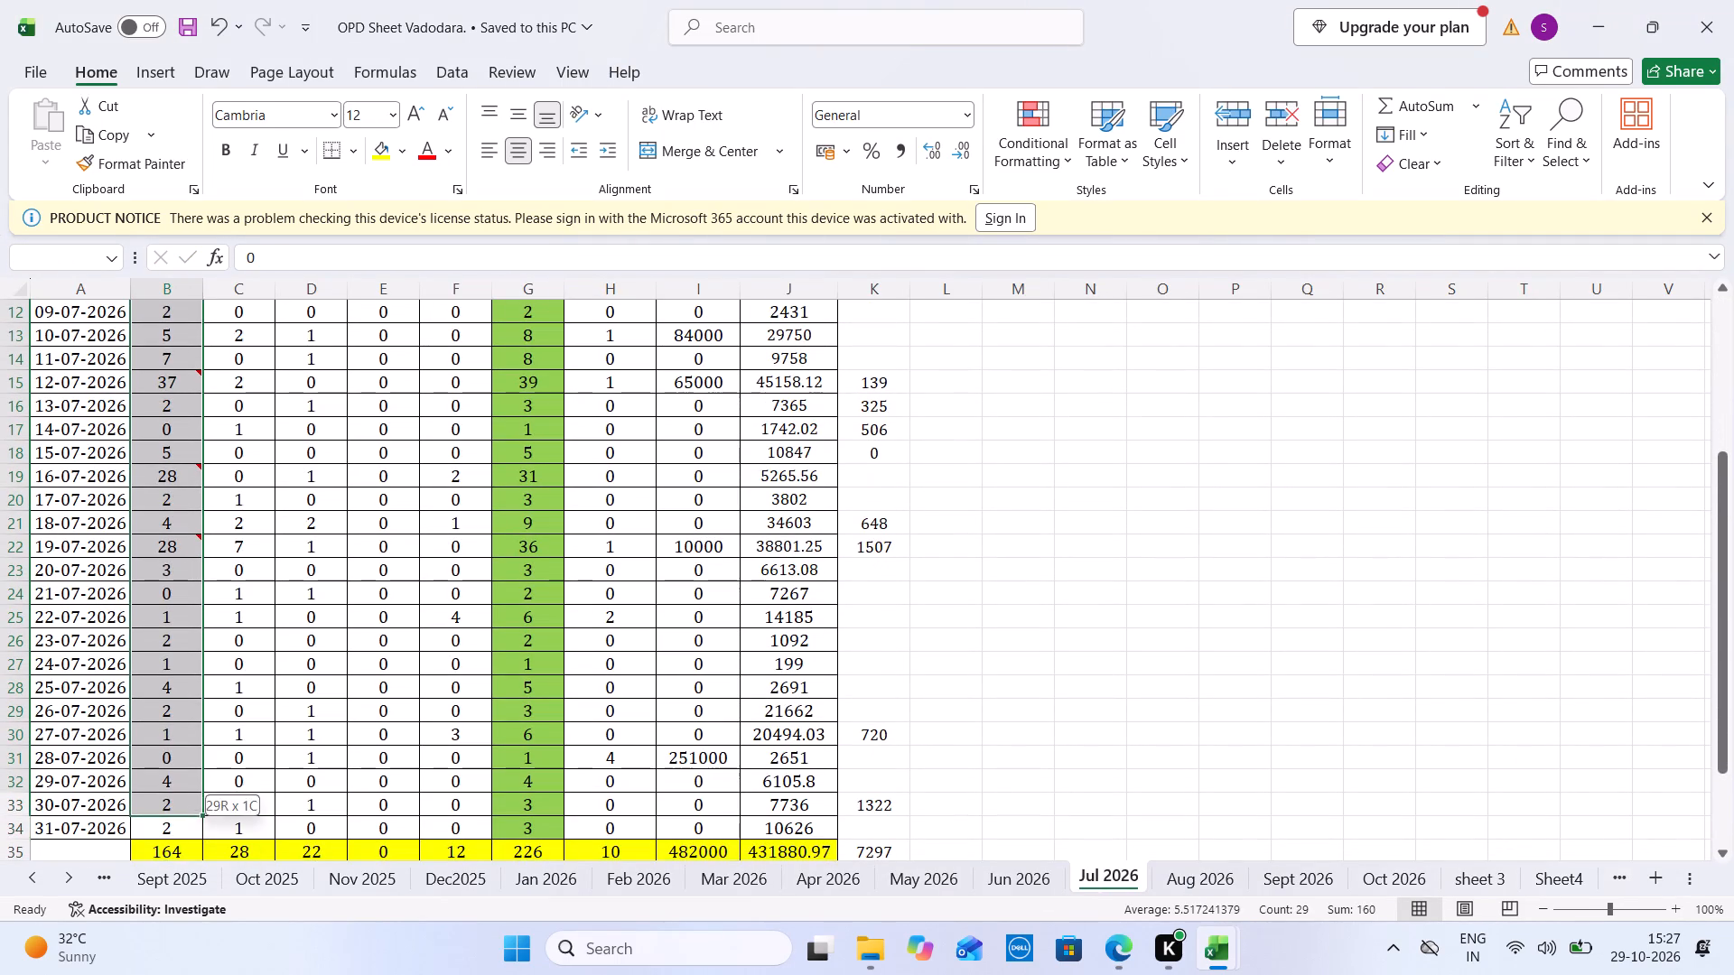
pyautogui.moveTo(158, 774); pyautogui.dragTo(161, 778)
pyautogui.hotkey('ctrl', 'Tab')
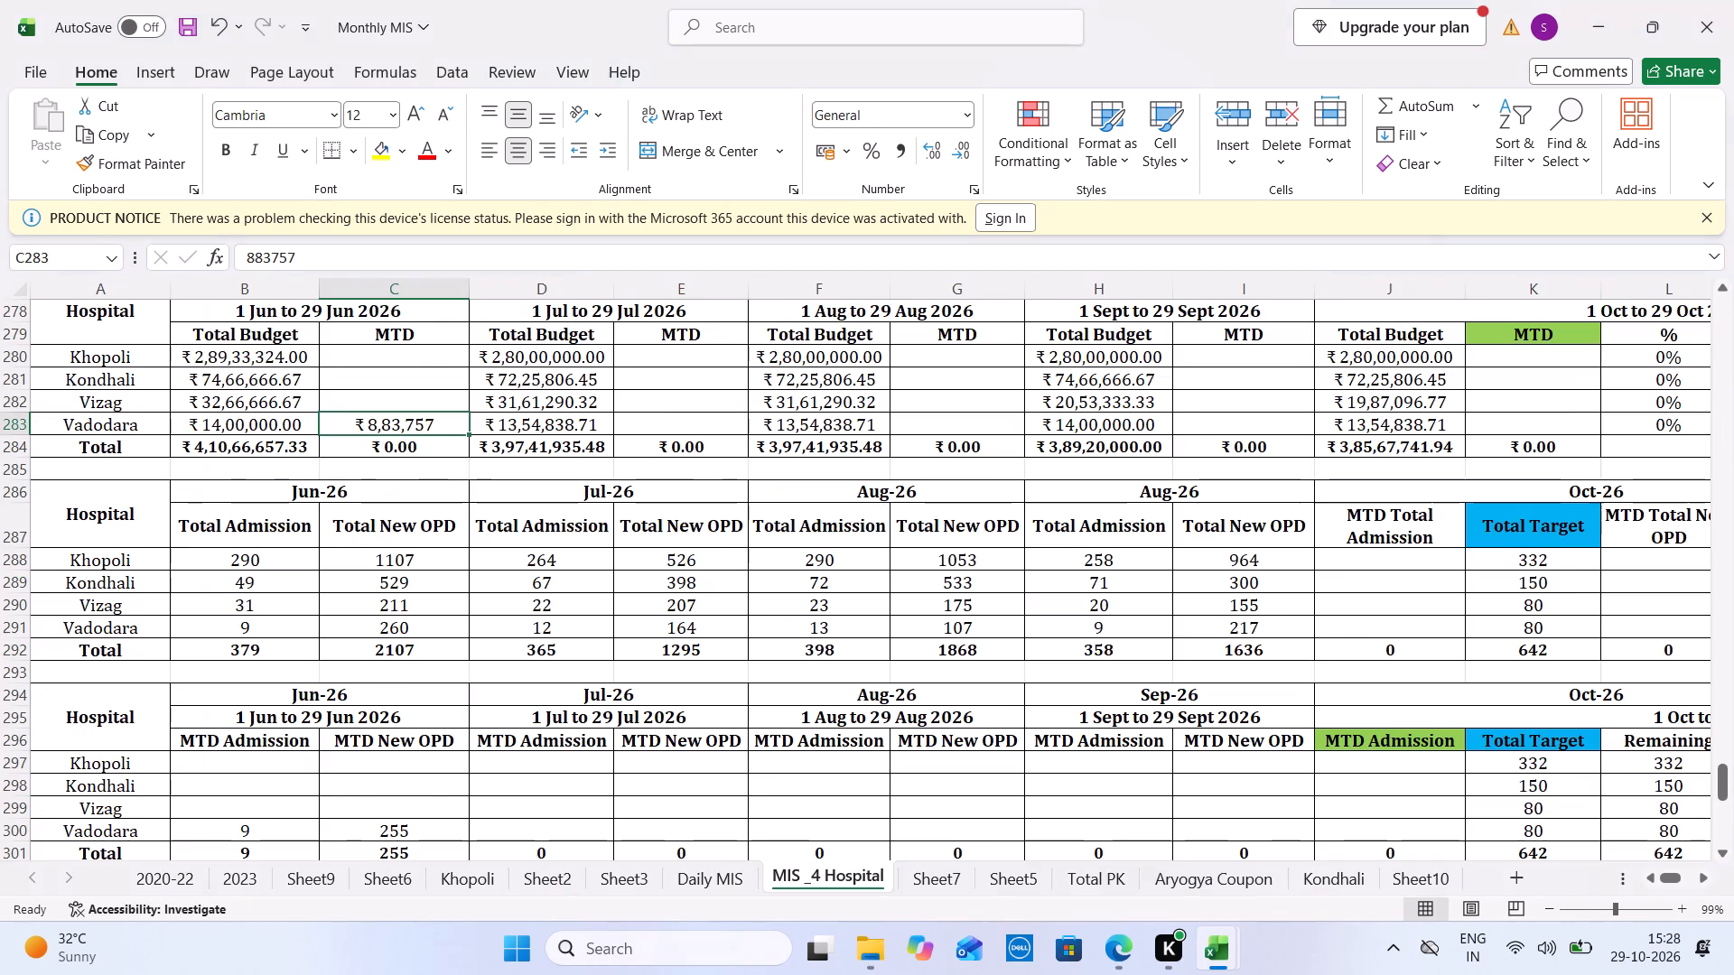
pyautogui.click(679, 834)
pyautogui.write('160')
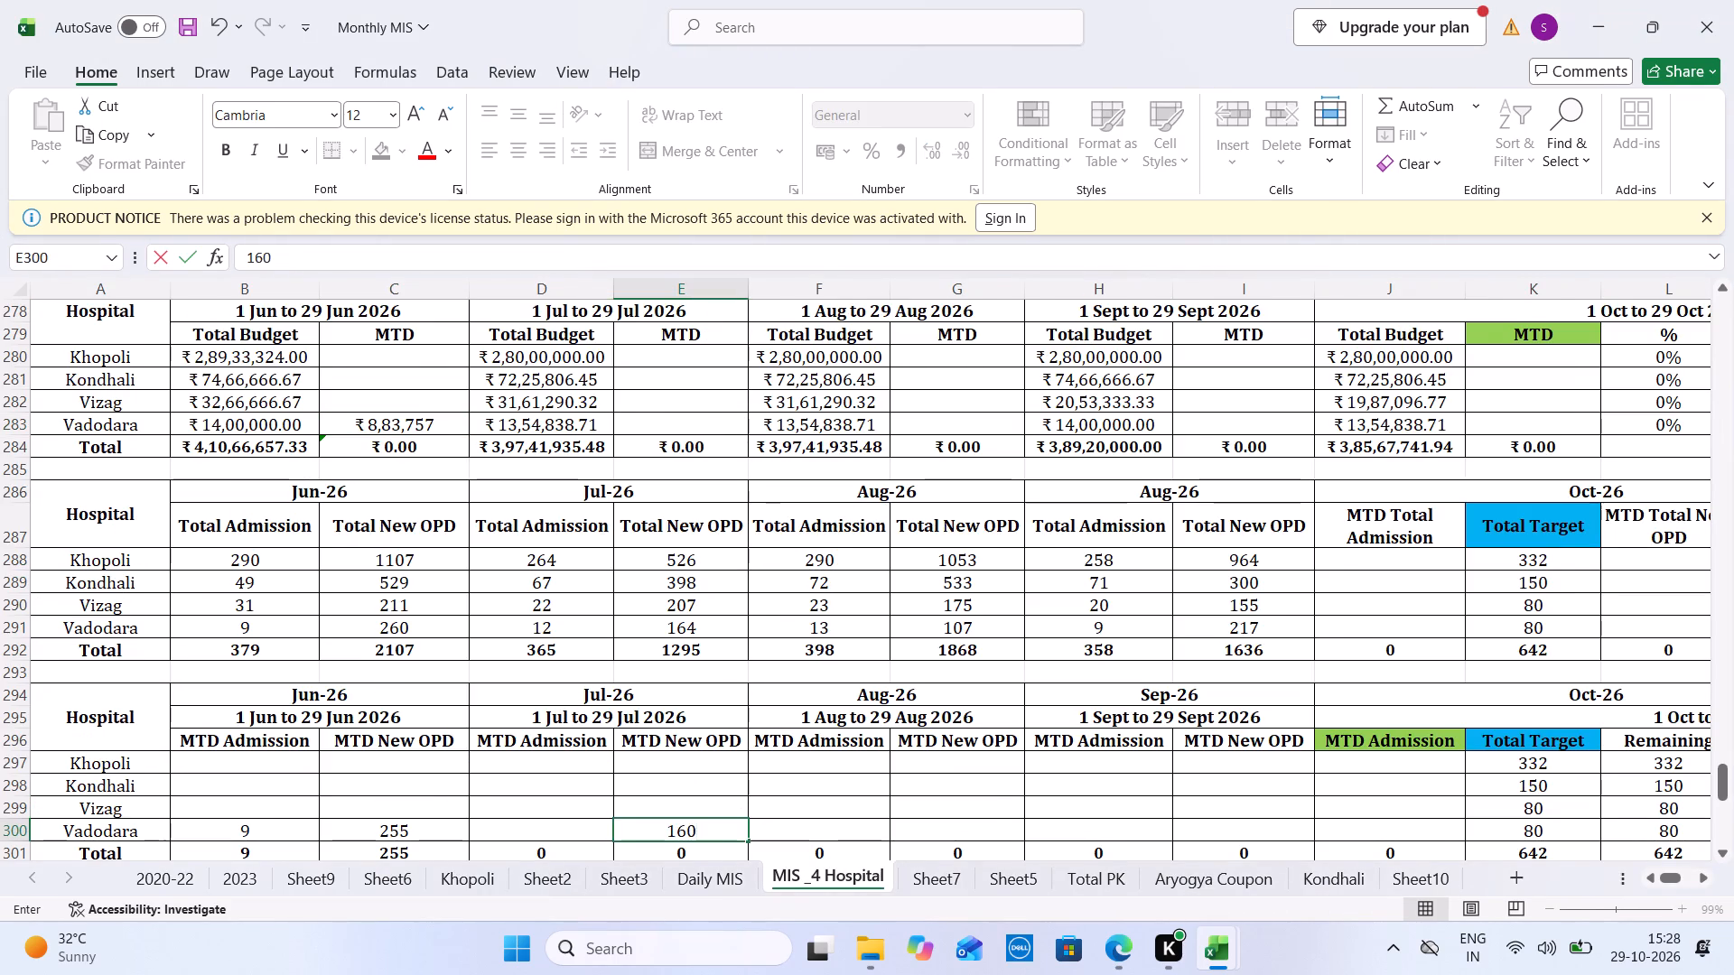
pyautogui.hotkey('ctrl', 'Tab')
# Sum Vadodara's admissions for 1 to 29 July 2026 and enter 12 as its Jul-26 MTD Admission in Monthly MIS.
pyautogui.moveTo(451, 785); pyautogui.dragTo(431, 292)
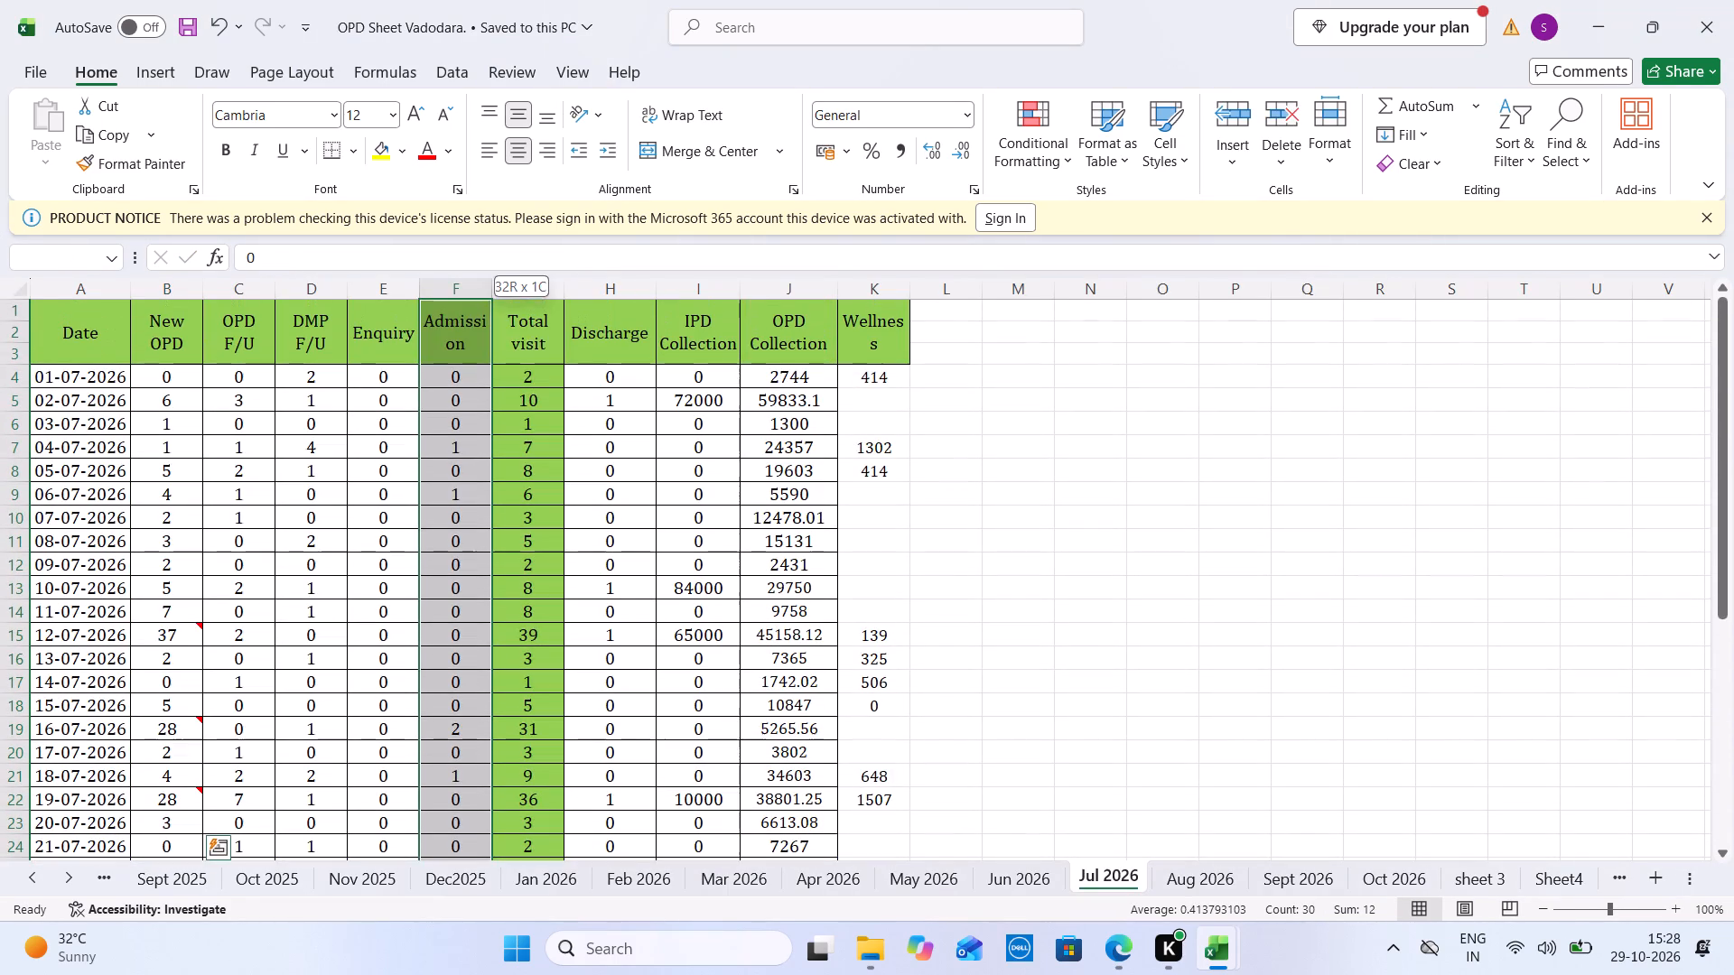
pyautogui.moveTo(431, 292); pyautogui.dragTo(436, 383)
pyautogui.hotkey('ctrl', 'Tab')
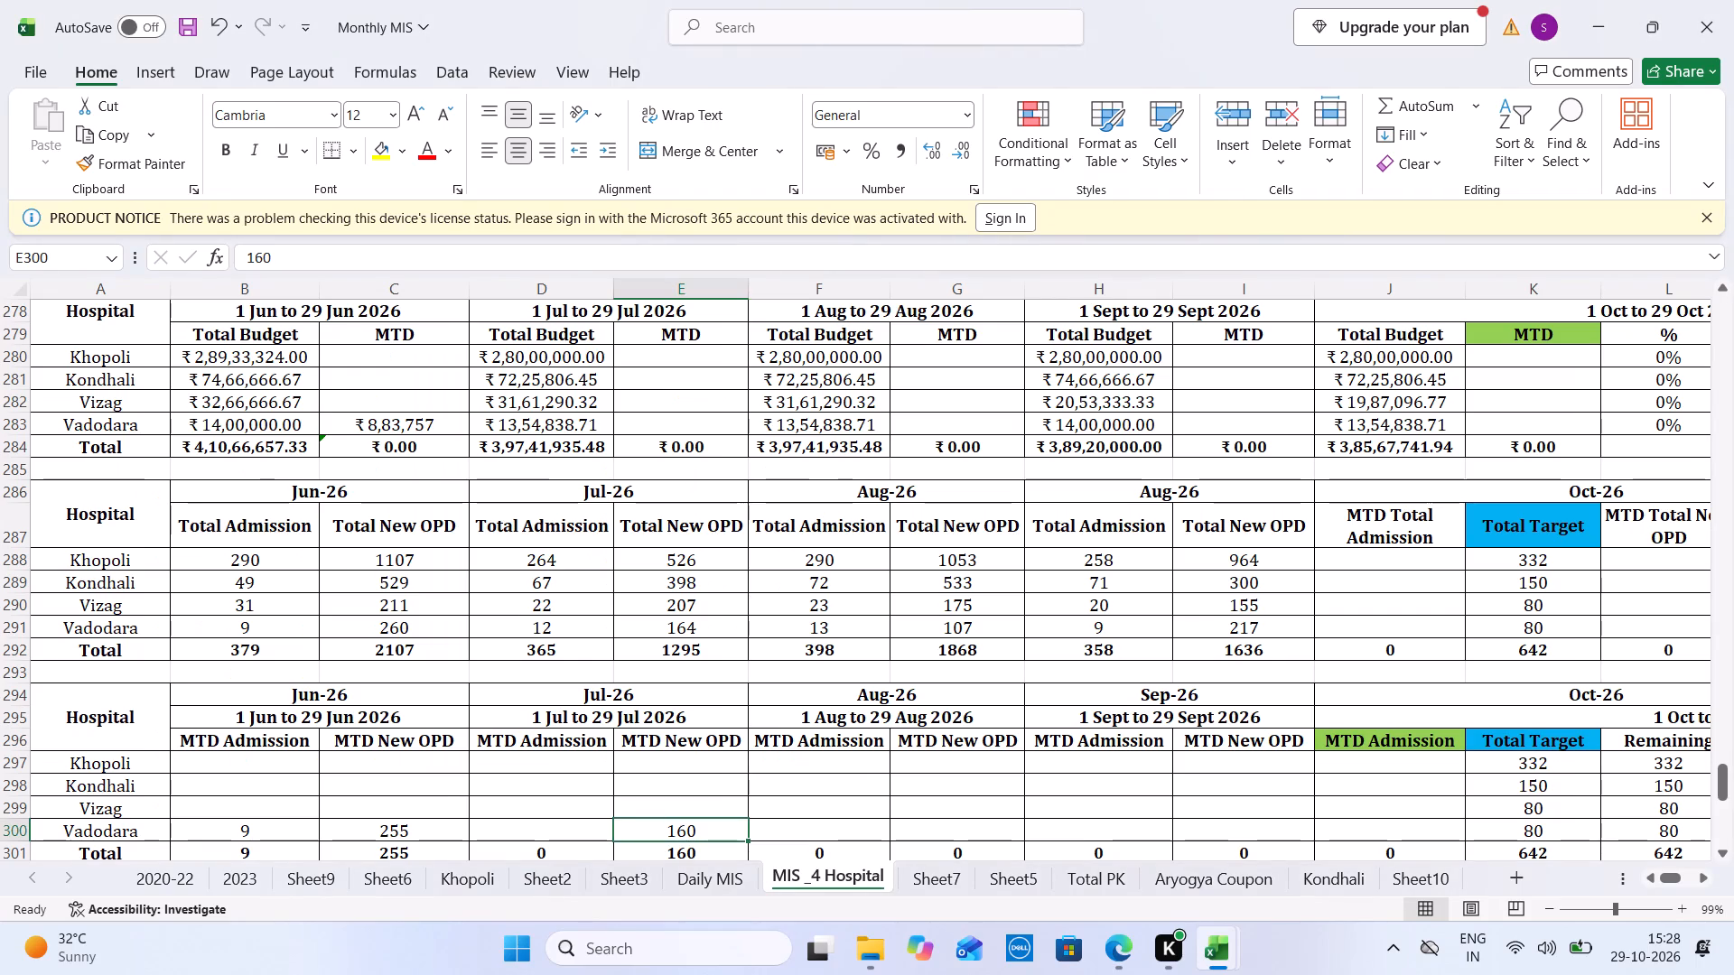
pyautogui.click(581, 839)
pyautogui.write('12')
pyautogui.hotkey('ctrl', 'Tab')
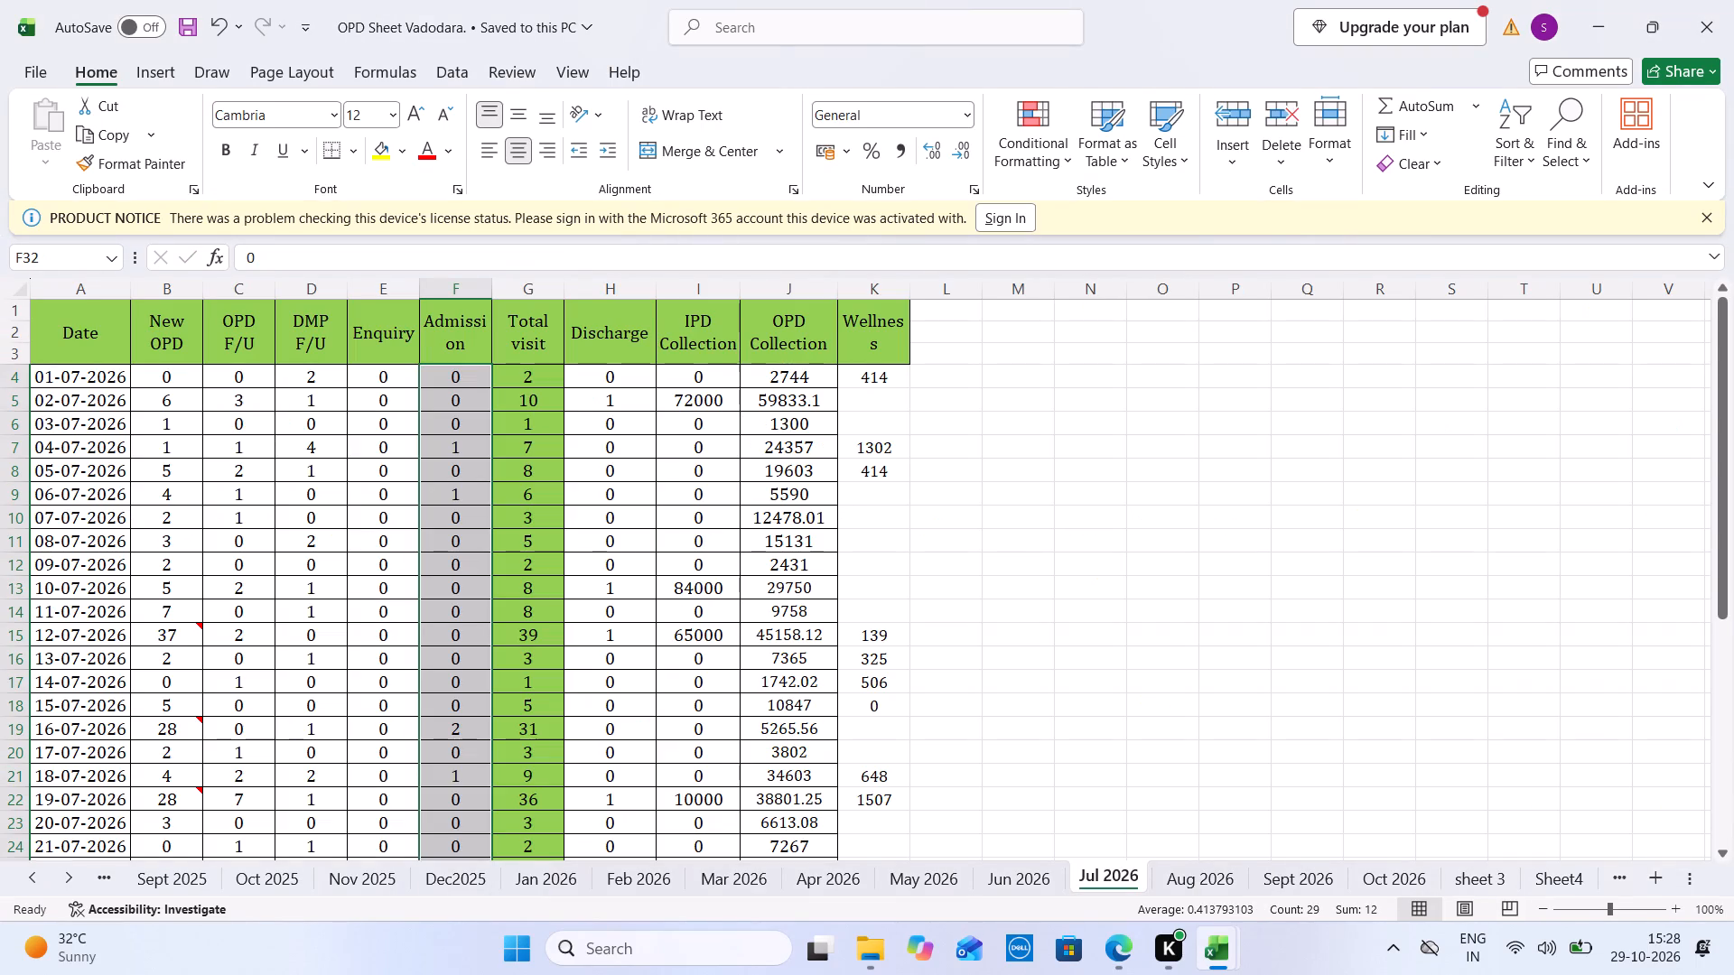
# Sum Vadodara's IPD and OPD collections for 1 to 29 July 2026 and enter 895518.17 as its Jul-26 MTD beside Total Budget.
pyautogui.moveTo(697, 372); pyautogui.dragTo(767, 783)
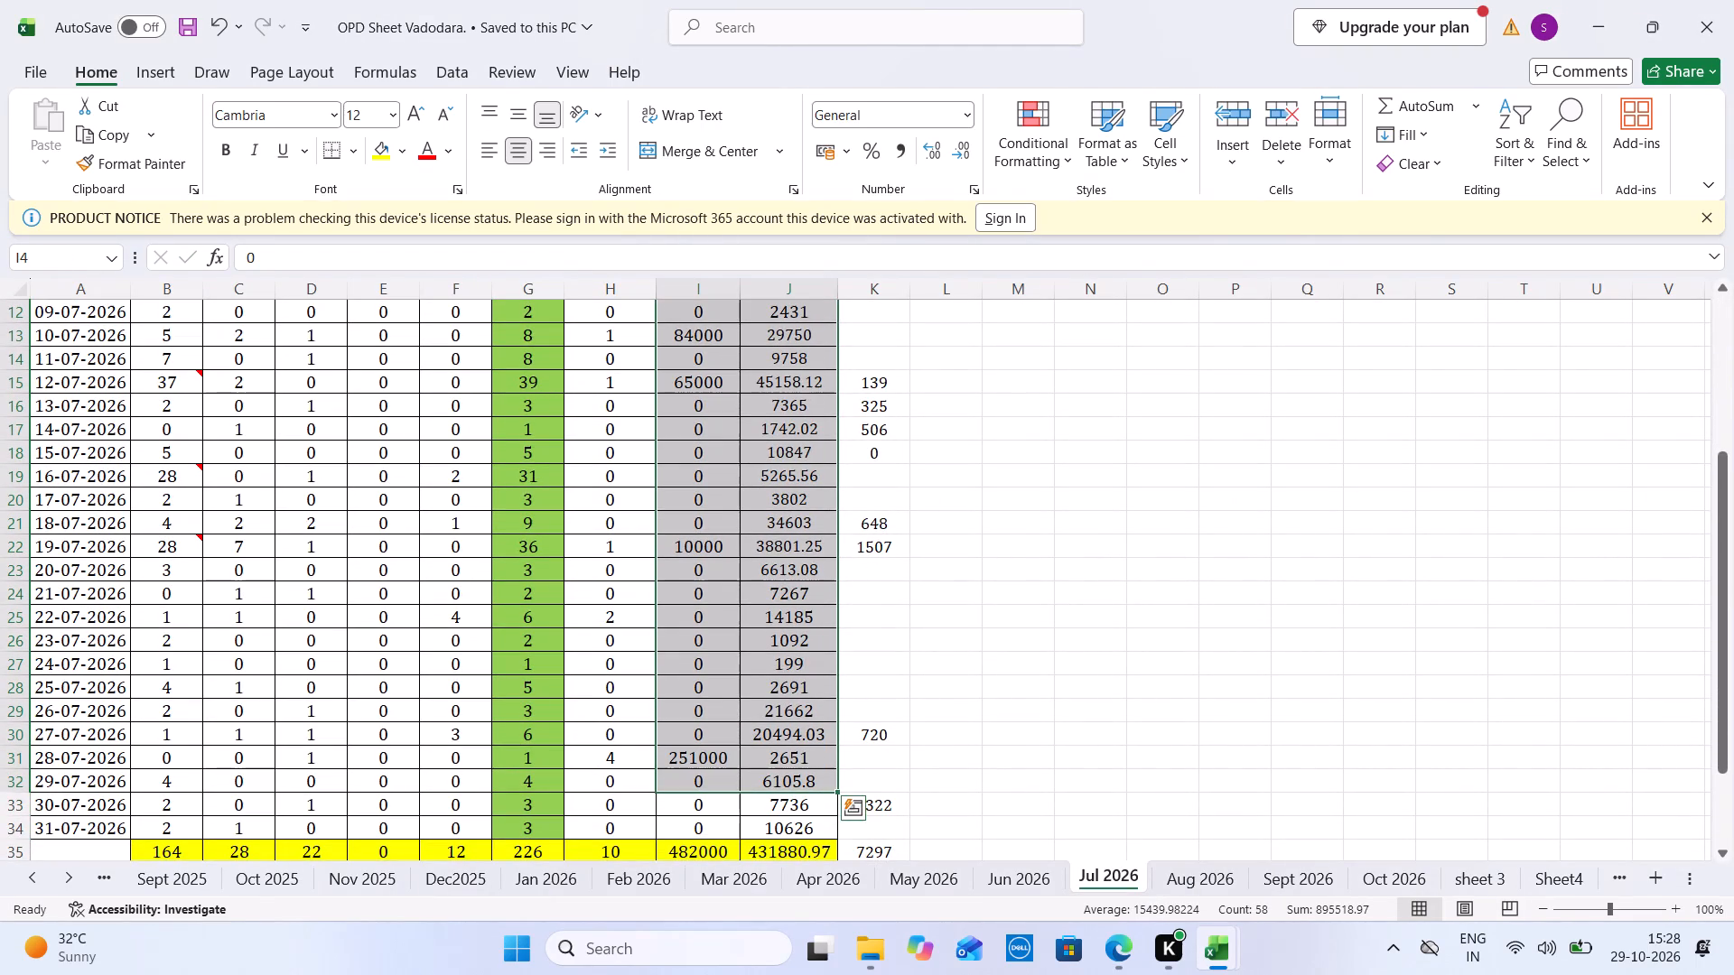
pyautogui.hotkey('ctrl', 'Tab')
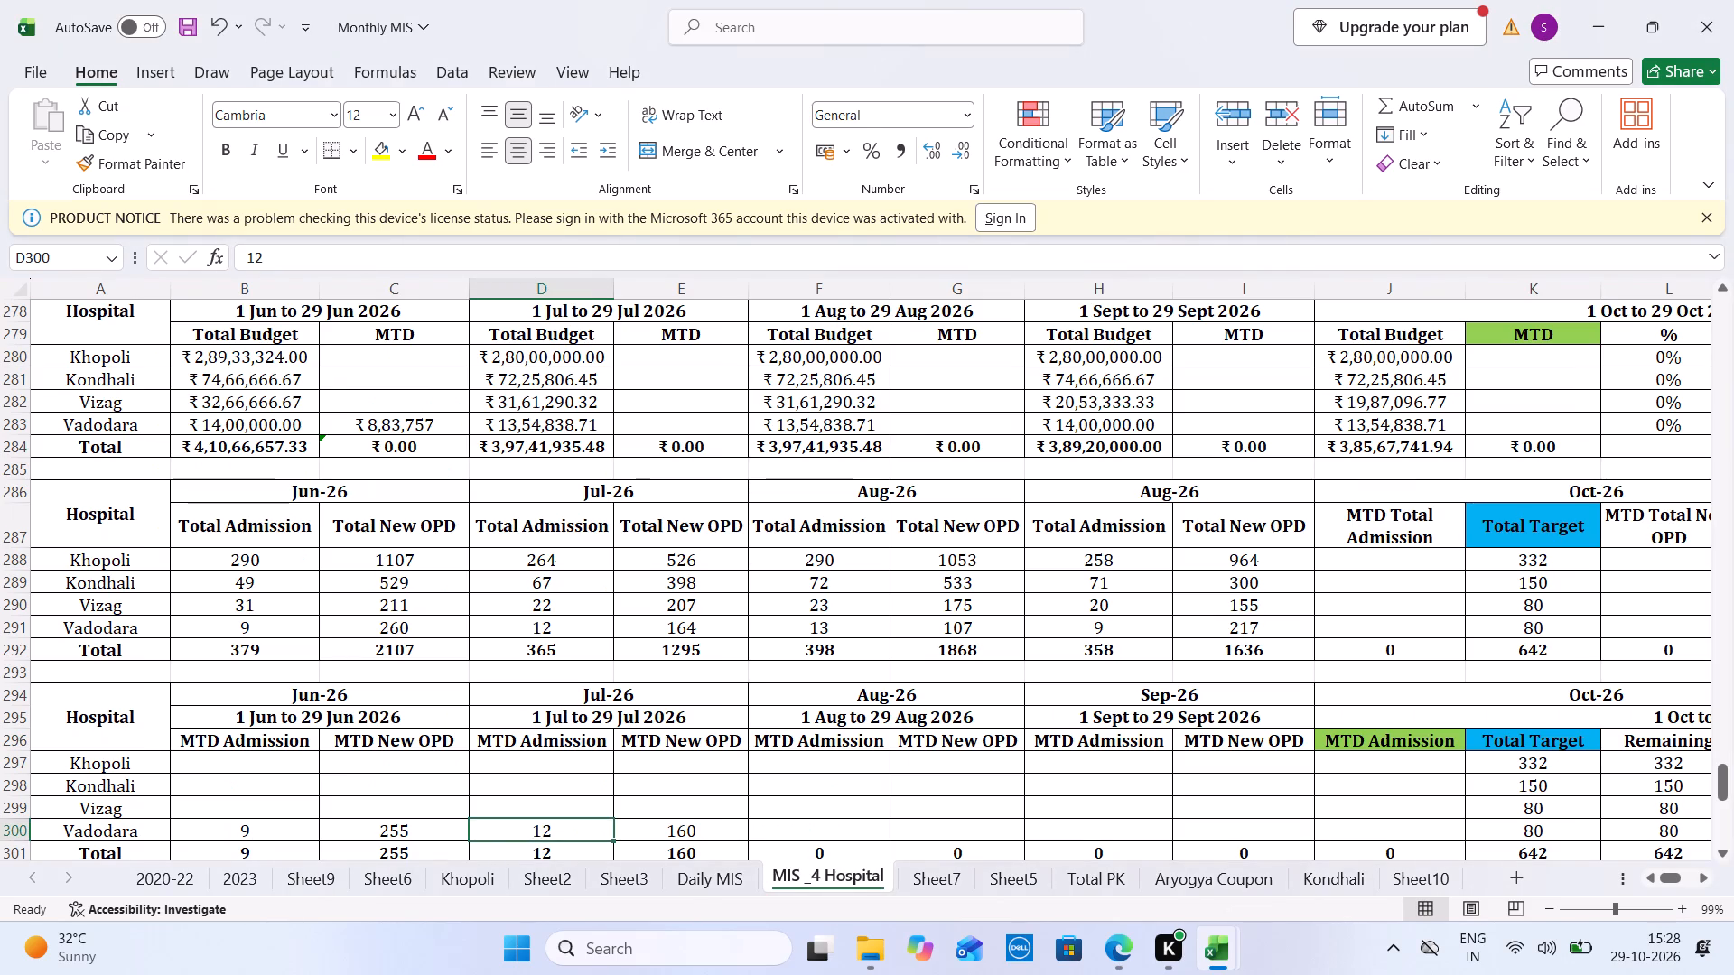
pyautogui.click(732, 423)
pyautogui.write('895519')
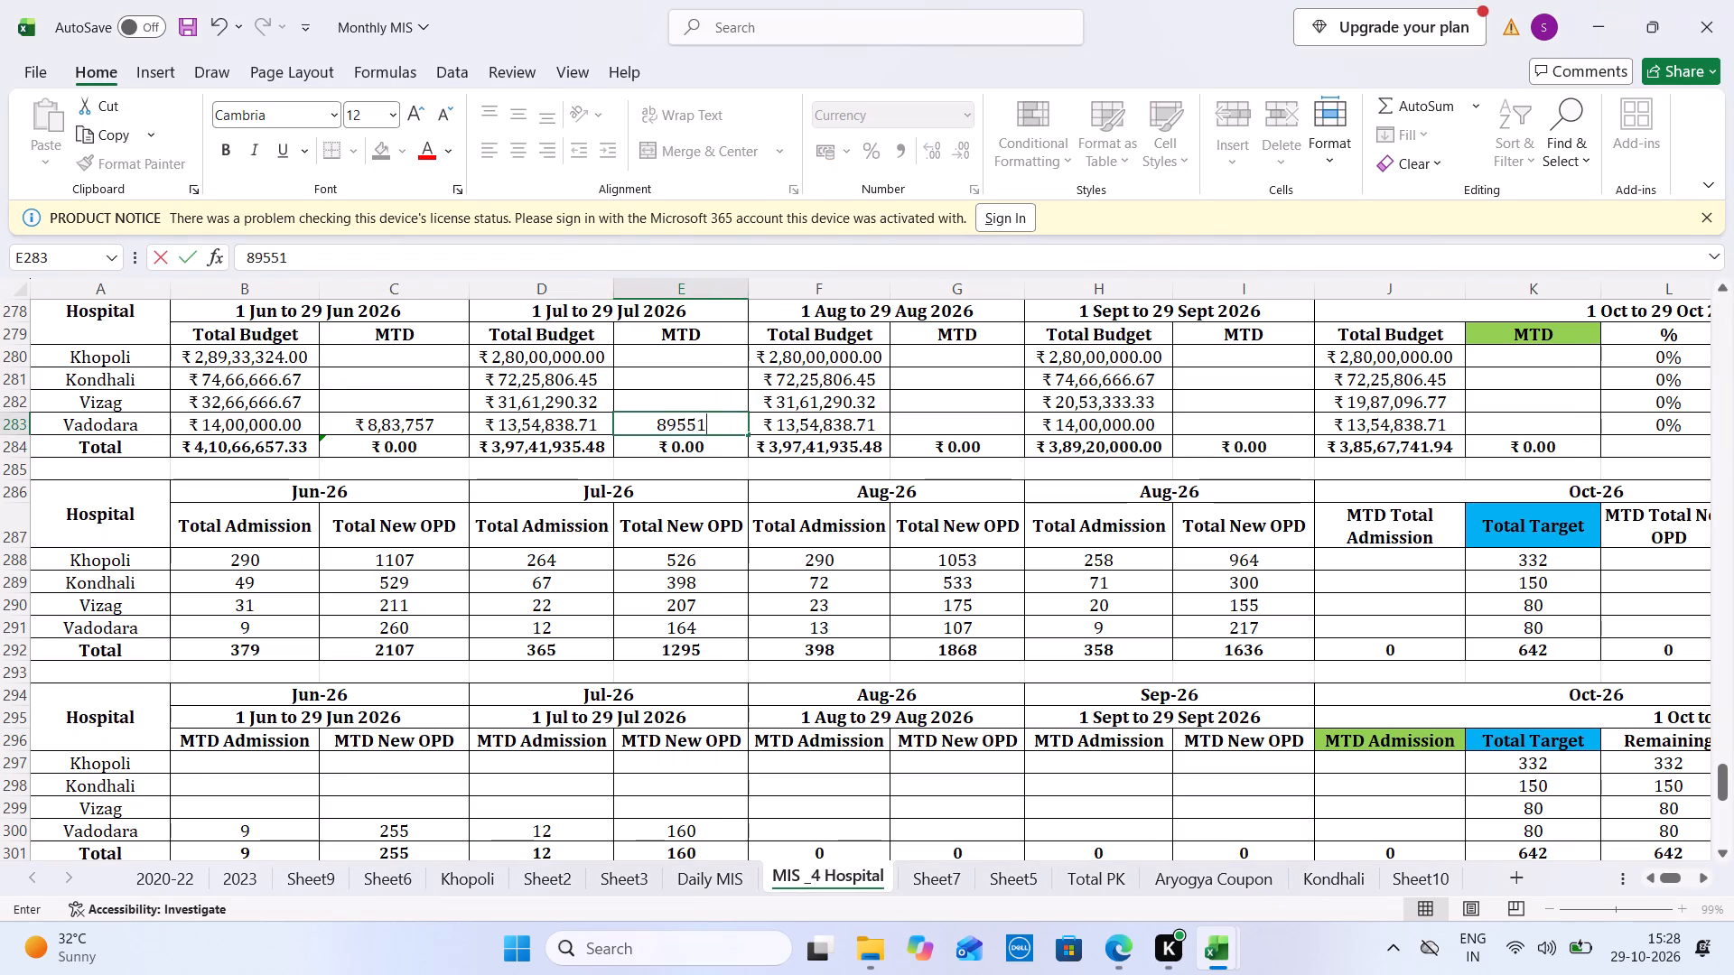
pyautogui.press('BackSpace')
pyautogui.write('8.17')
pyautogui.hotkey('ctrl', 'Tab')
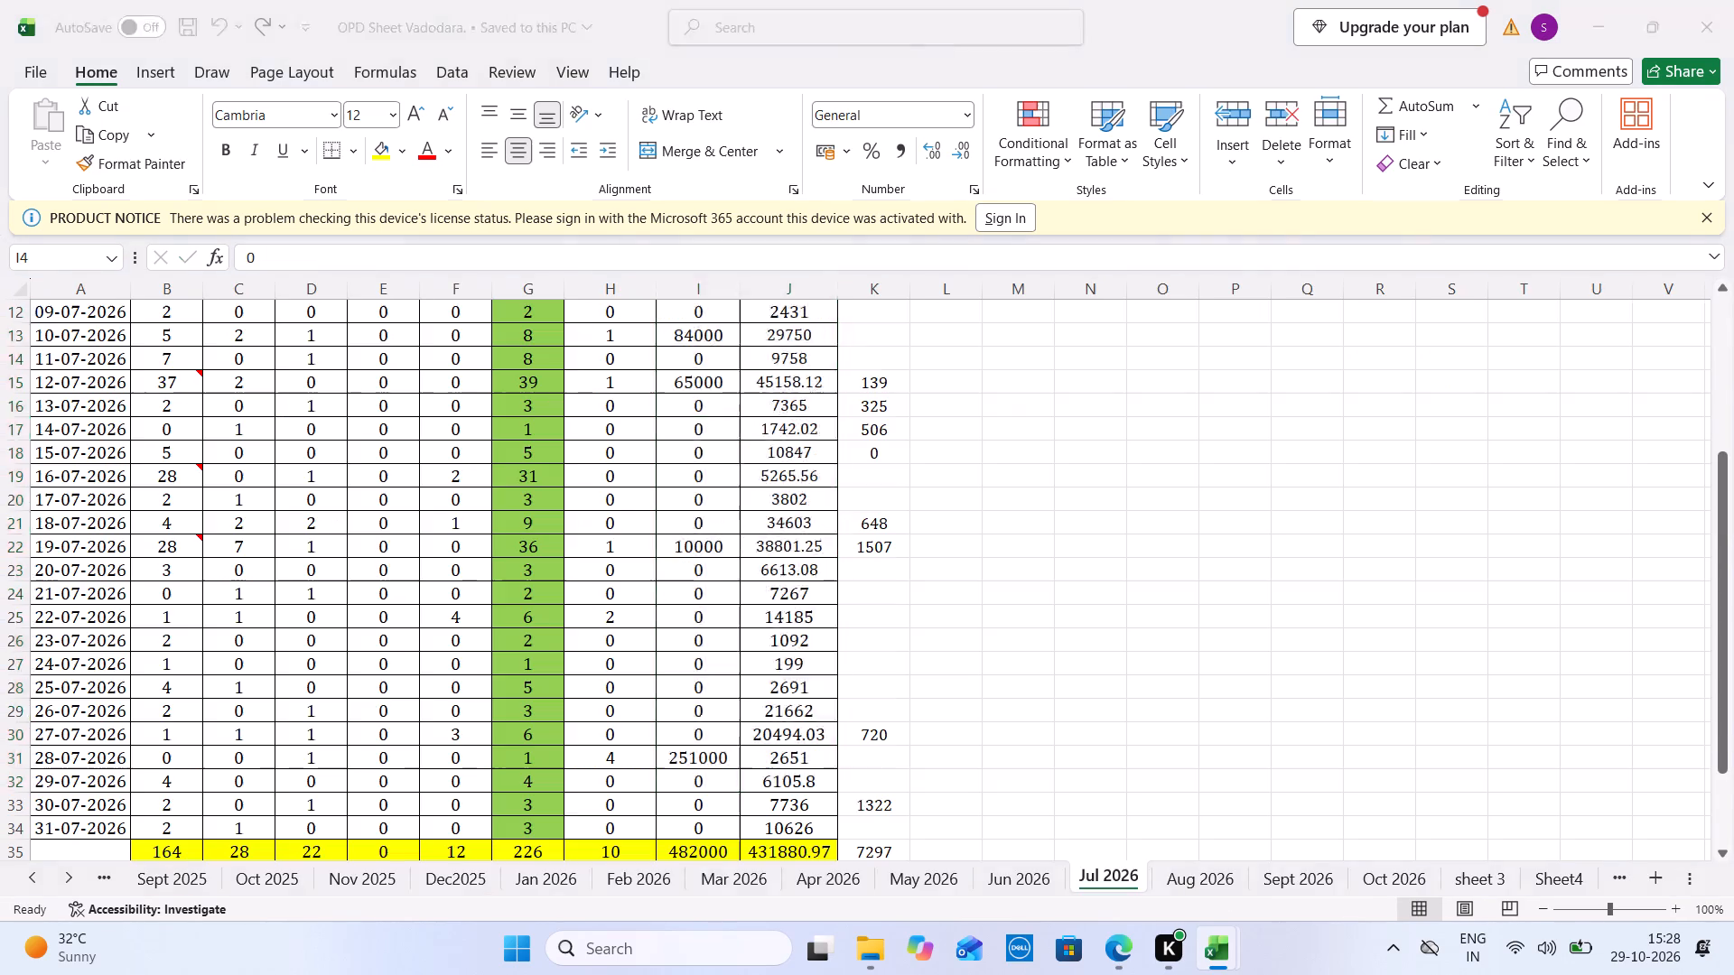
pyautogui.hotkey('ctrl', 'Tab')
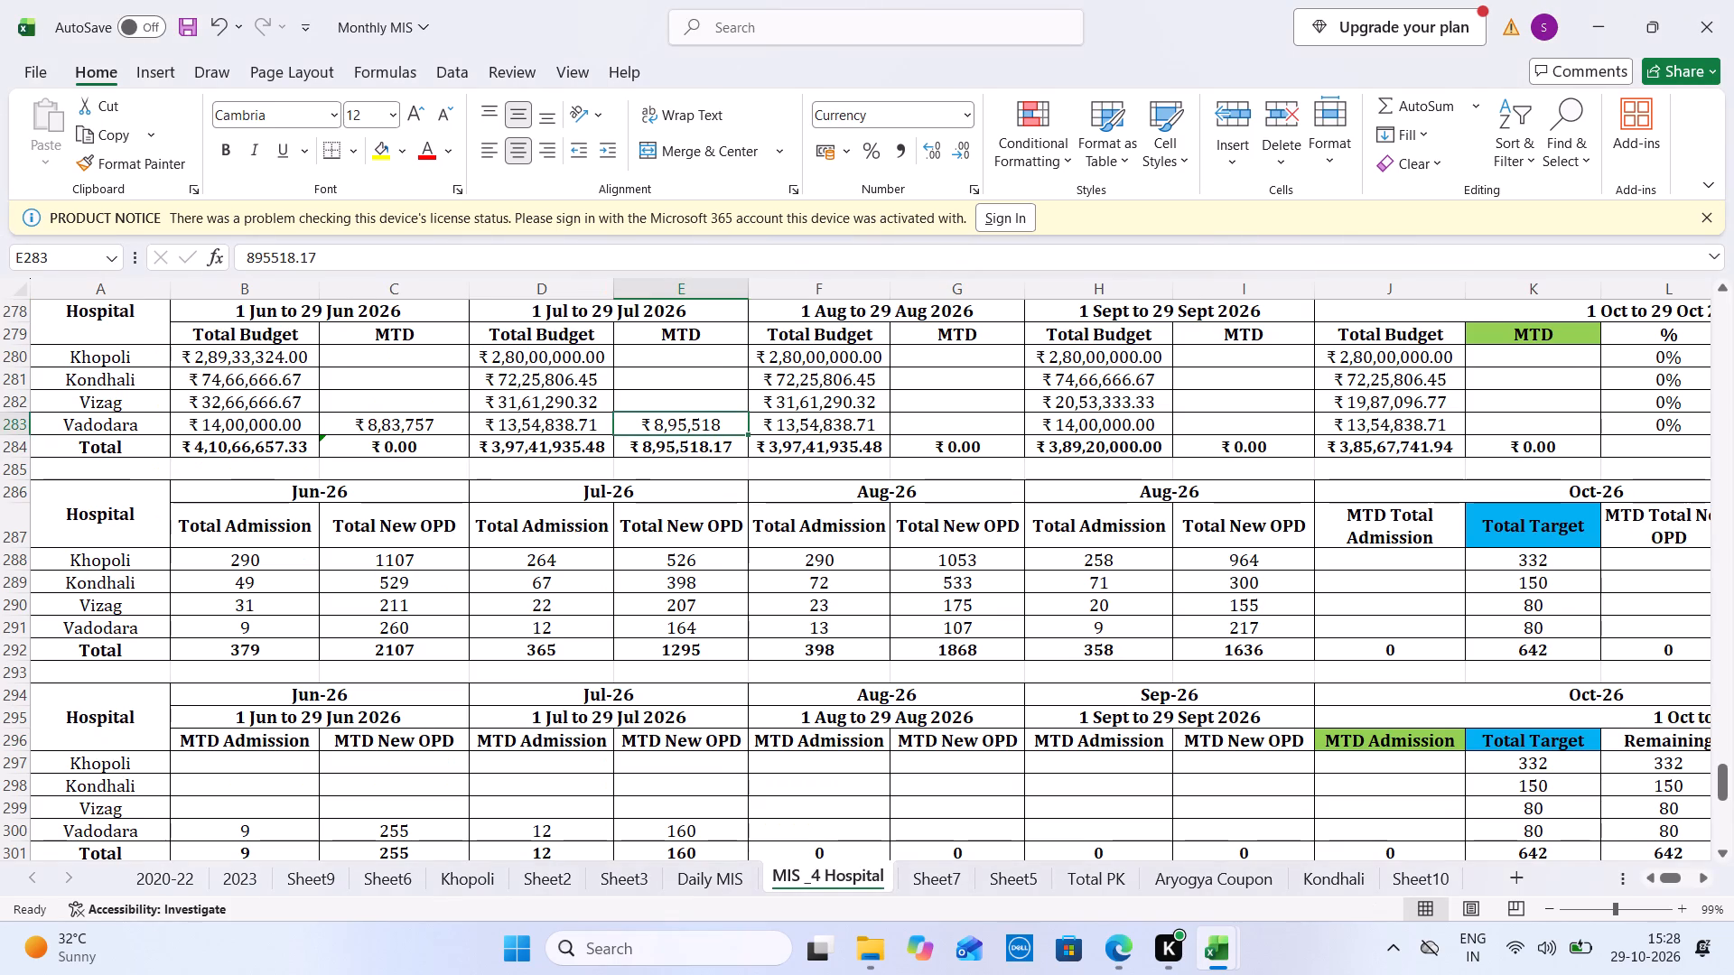
# Correct Vadodara's Jul-26 MTD collection beside Total Budget to 895518.97.
pyautogui.doubleClick(744, 423)
pyautogui.press('Insert')
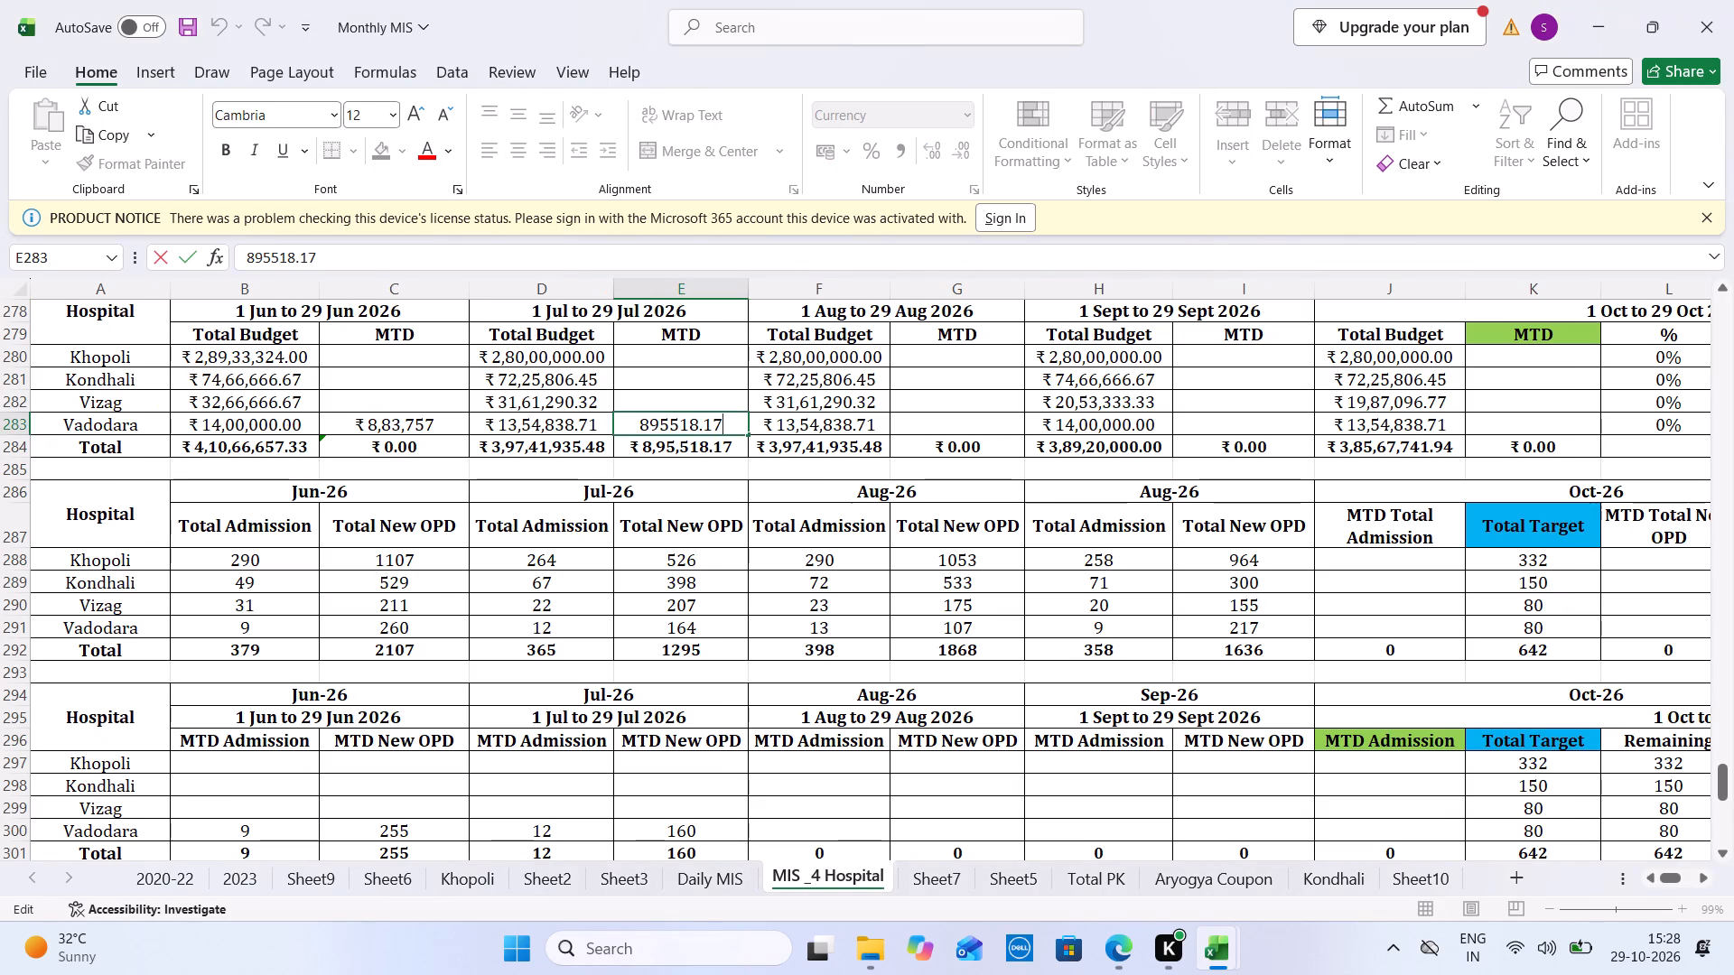
pyautogui.press('BackSpace')
pyautogui.press('BackSpace')
pyautogui.write('97')
pyautogui.press('Tab')
# Sum New OPD for 1 to 29 August on Vadodara's Aug 2026 sheet and enter 96 as its Aug-26 MTD New OPD in Monthly MIS.
pyautogui.hotkey('ctrl', 'Tab')
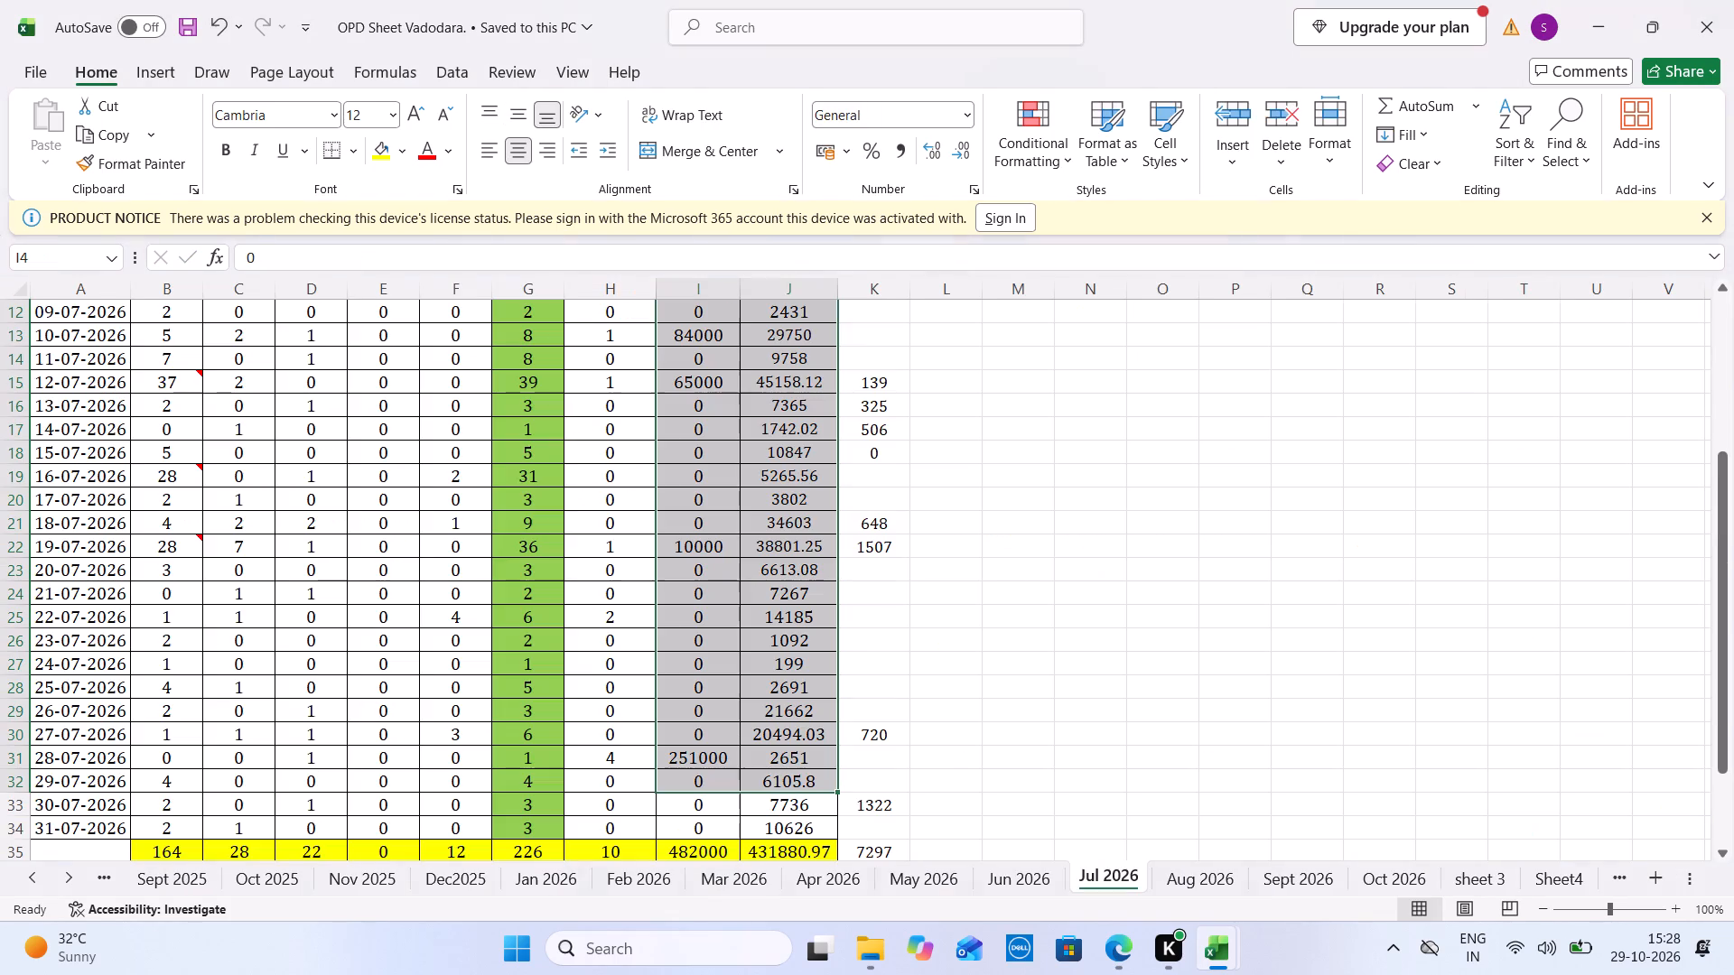
pyautogui.click(1193, 880)
pyautogui.moveTo(180, 378); pyautogui.dragTo(138, 753)
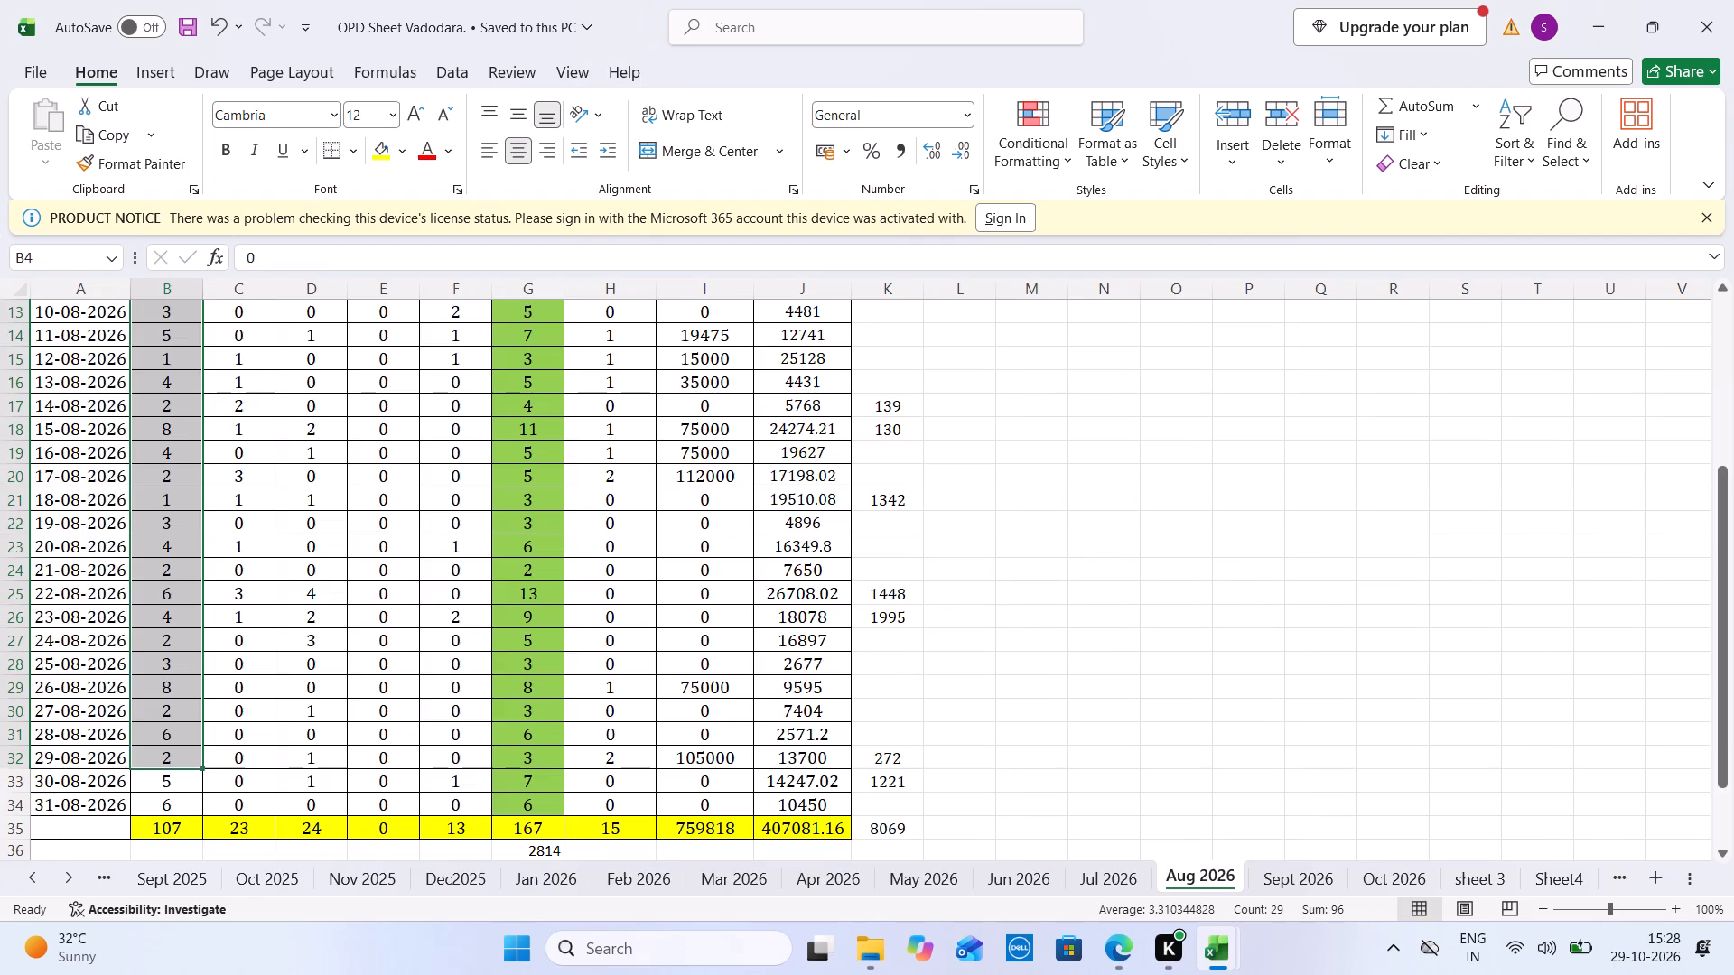
pyautogui.hotkey('ctrl', 'Tab')
pyautogui.click(936, 831)
pyautogui.write('96')
# Sum Vadodara's admissions for 1 to 29 August 2026 and enter 12 as its Aug-26 MTD Admission in Monthly MIS.
pyautogui.hotkey('ctrl', 'Tab')
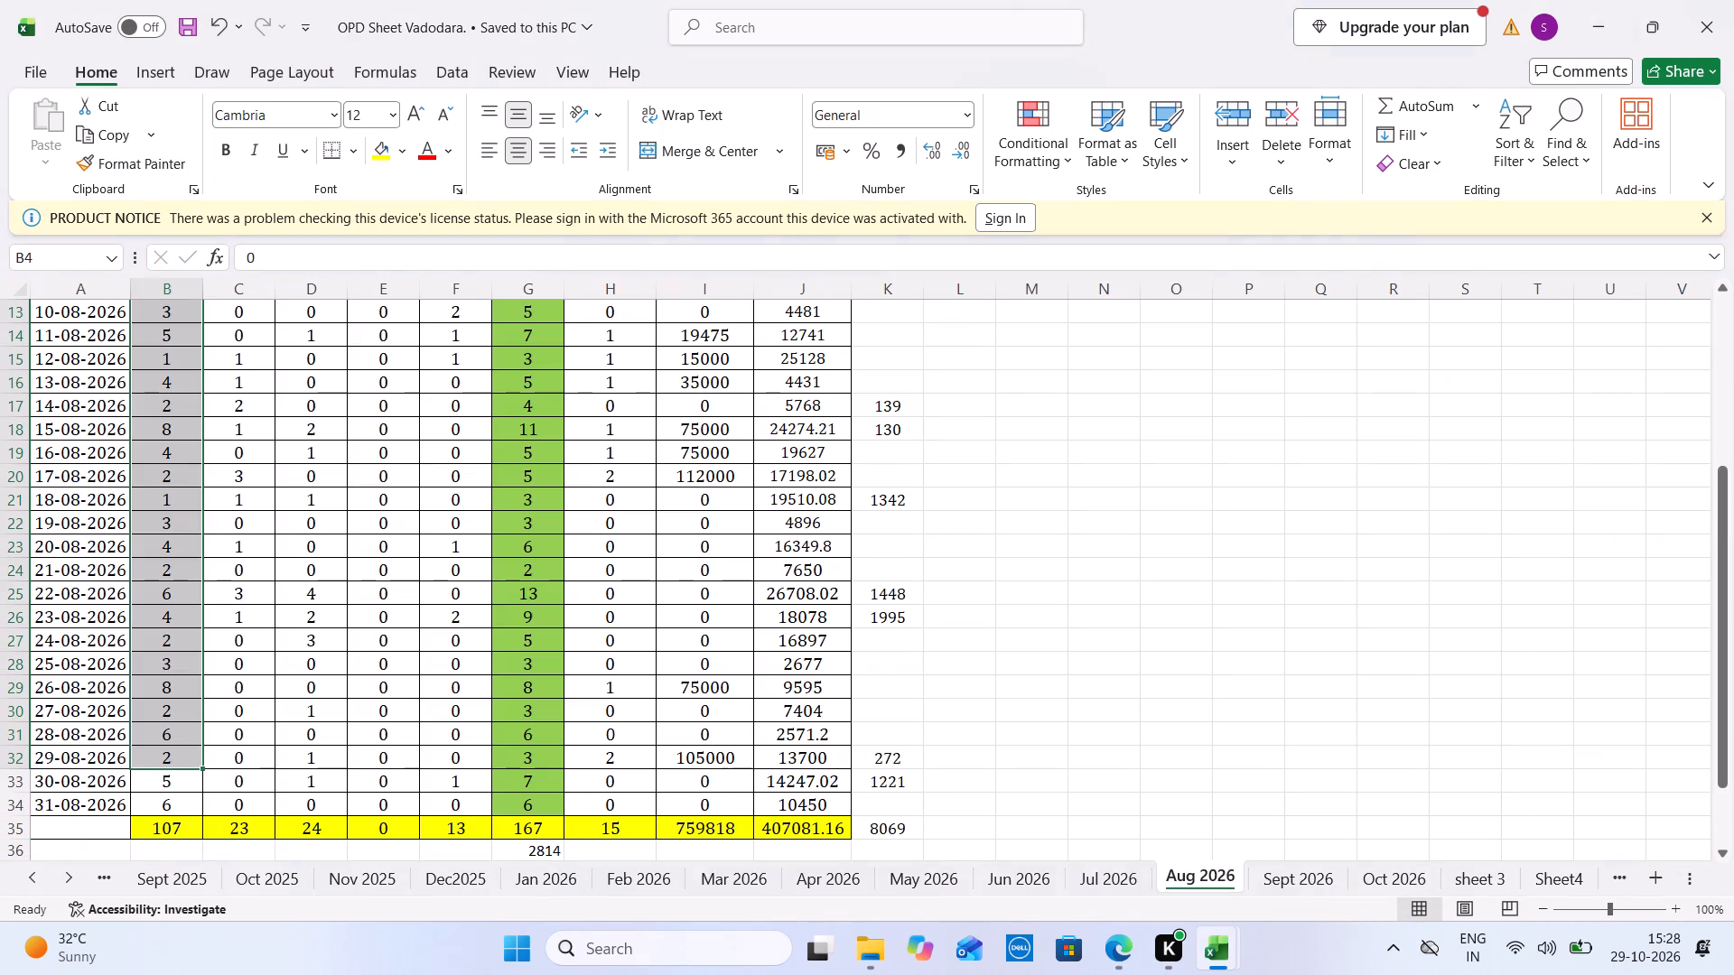
pyautogui.moveTo(438, 747); pyautogui.dragTo(445, 341)
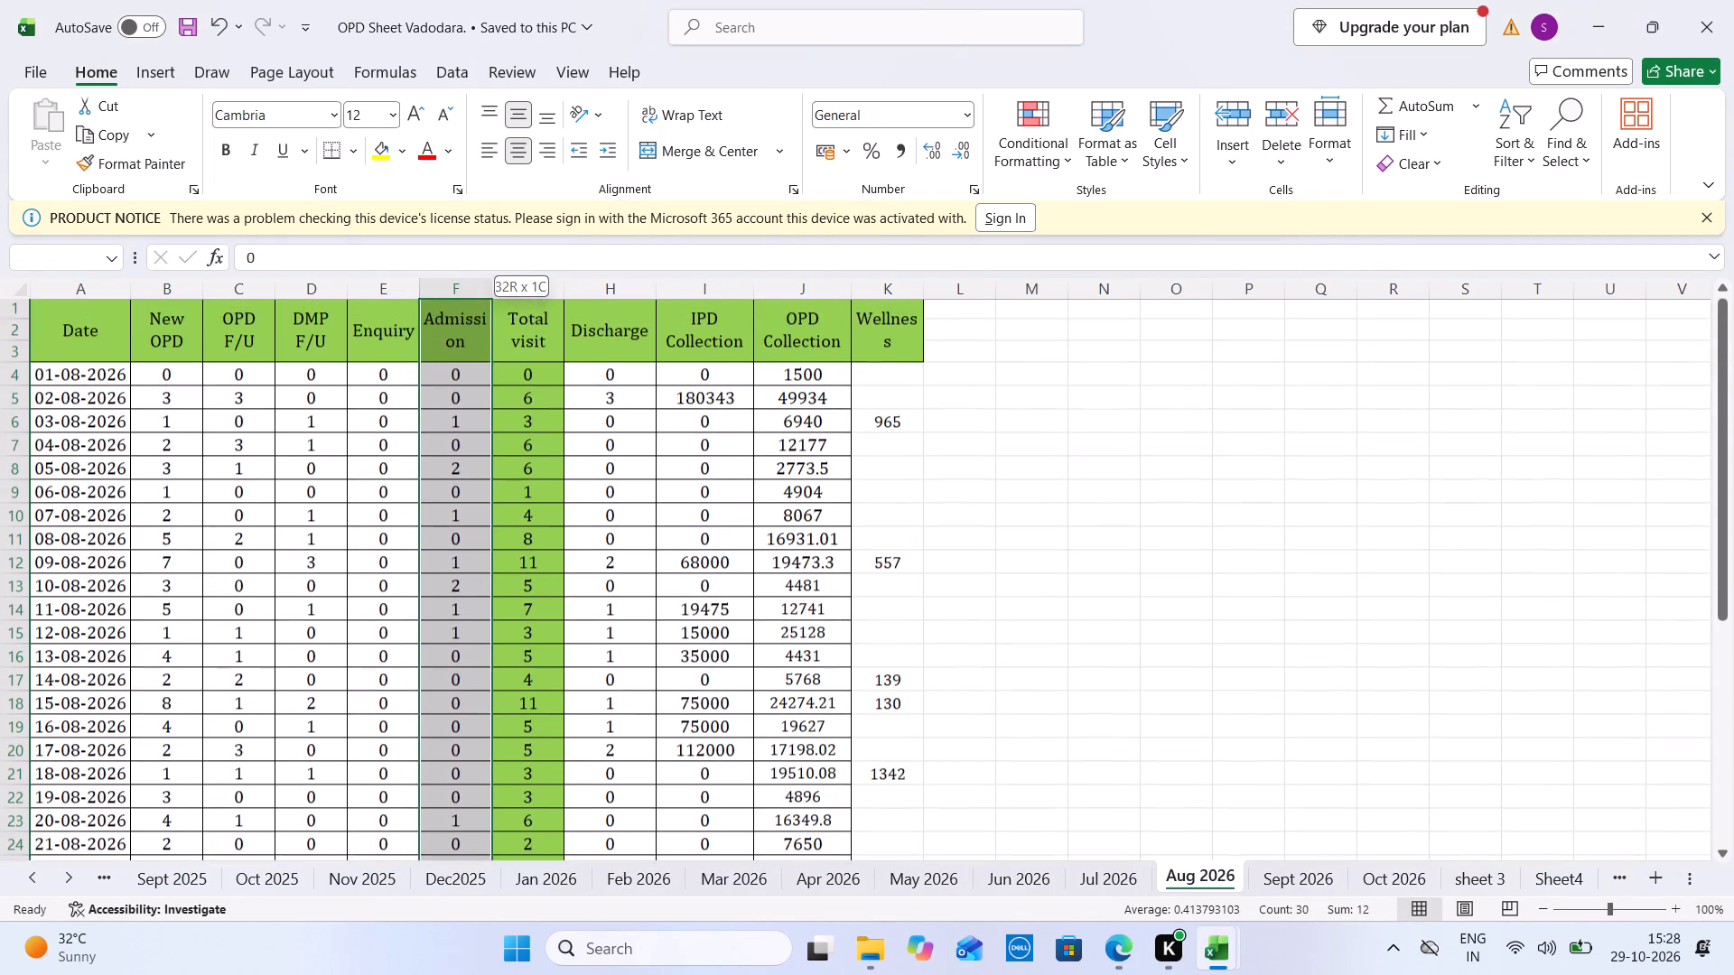
pyautogui.moveTo(445, 341); pyautogui.dragTo(442, 371)
pyautogui.hotkey('ctrl', 'Tab')
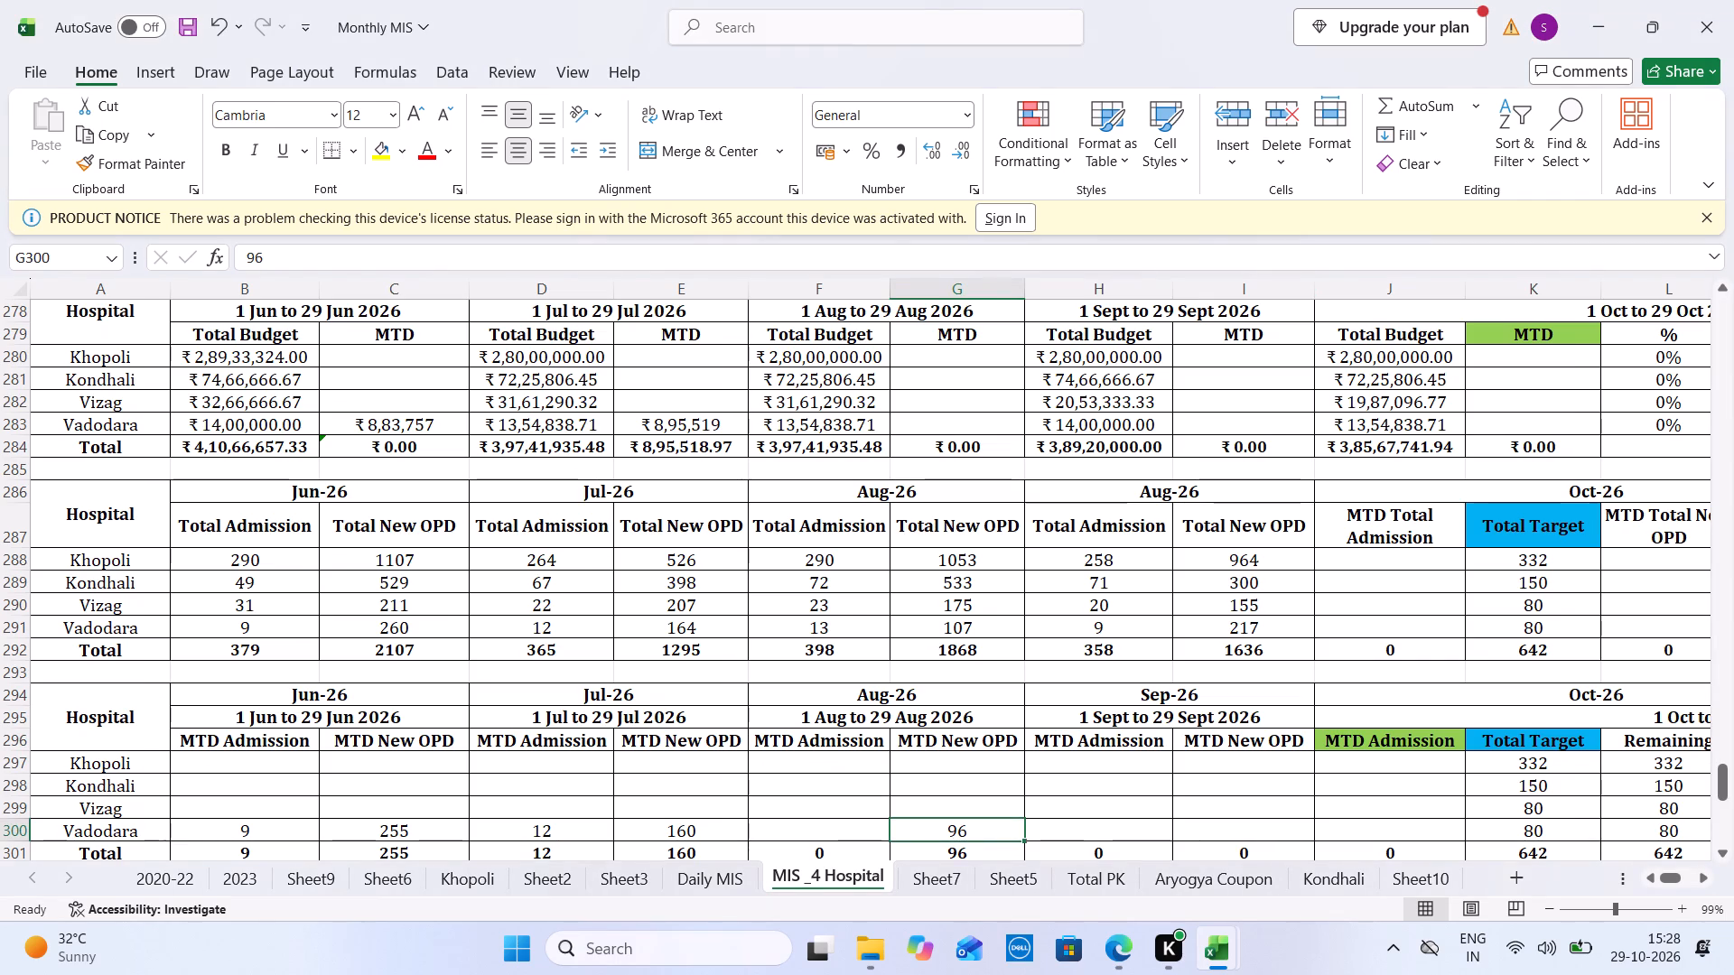
pyautogui.click(848, 843)
pyautogui.press('Up')
pyautogui.write('12')
# Sum Vadodara's IPD and OPD collections for 1 to 29 August 2026 and enter 1142202.14 as its Aug-26 MTD beside Total Budget.
pyautogui.hotkey('ctrl', 'Tab')
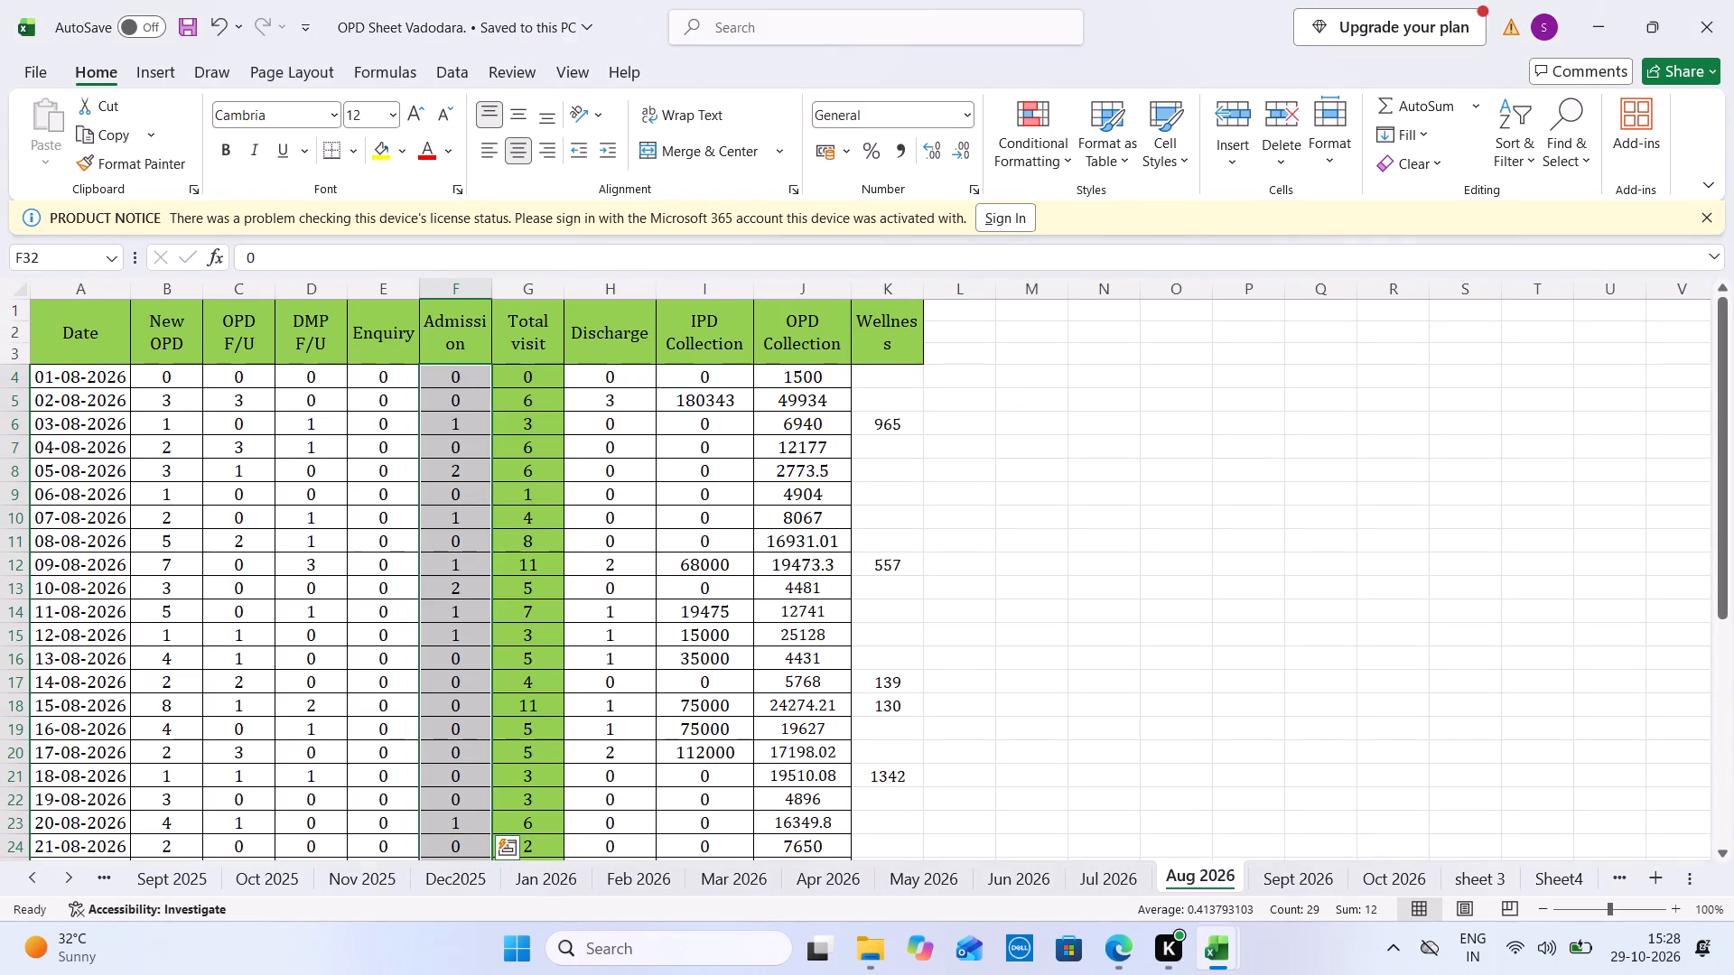
pyautogui.moveTo(732, 374); pyautogui.dragTo(812, 757)
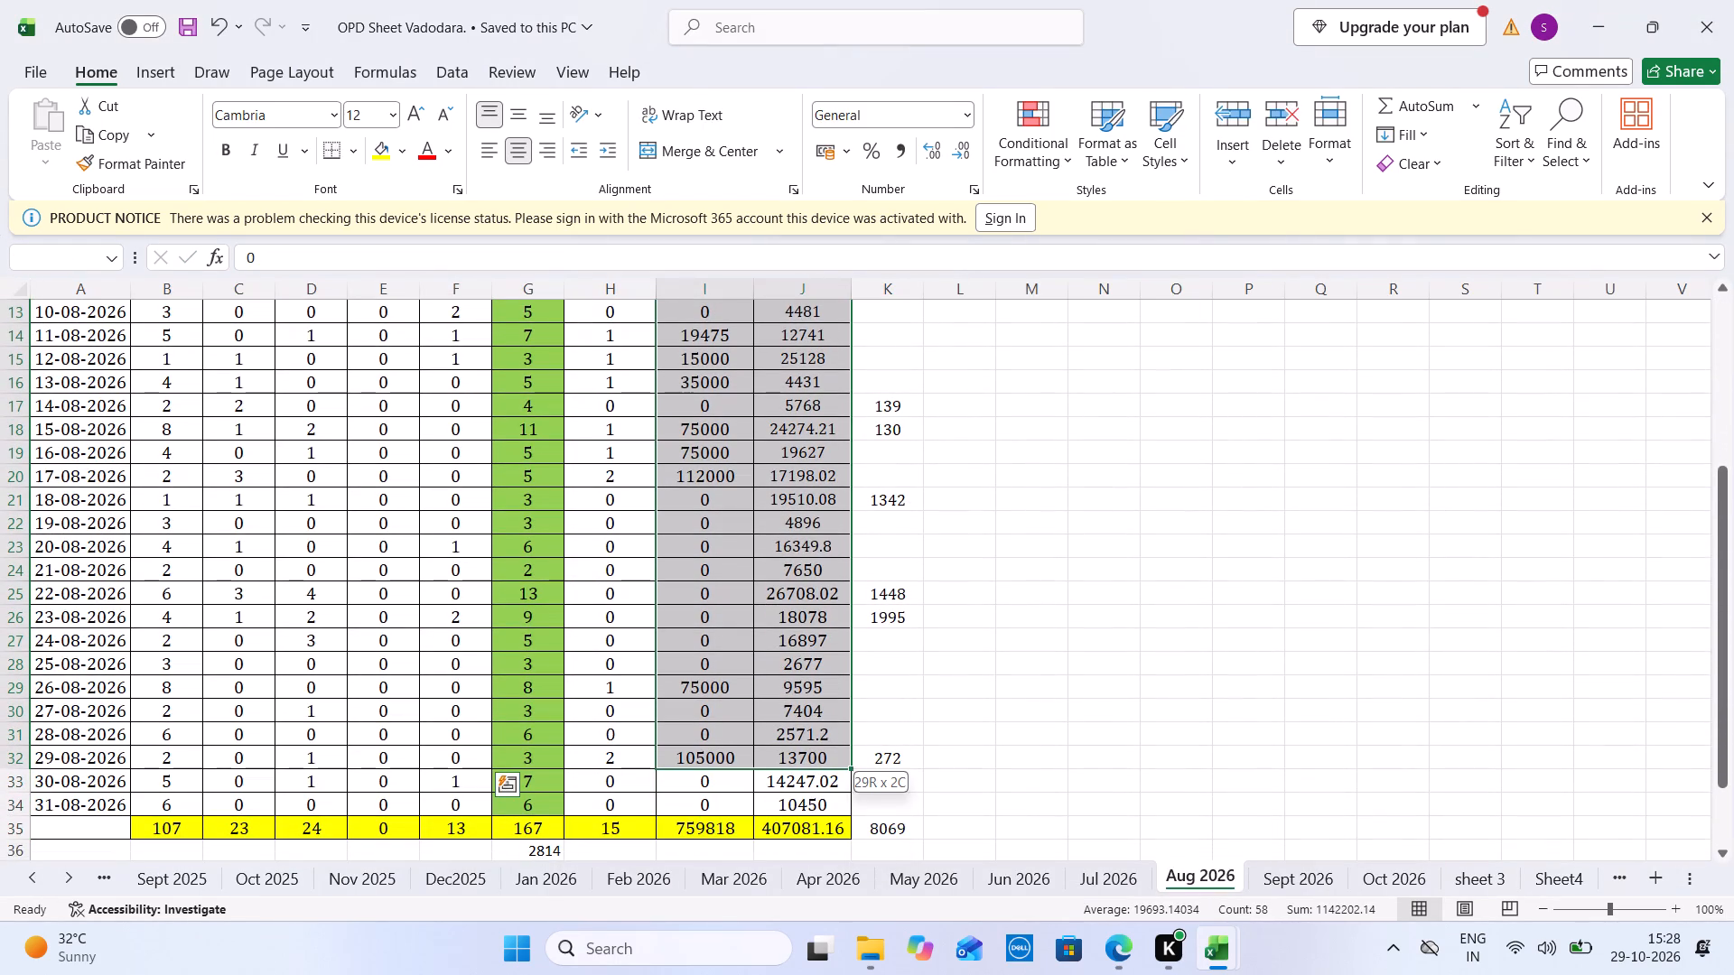
pyautogui.moveTo(812, 757); pyautogui.dragTo(812, 755)
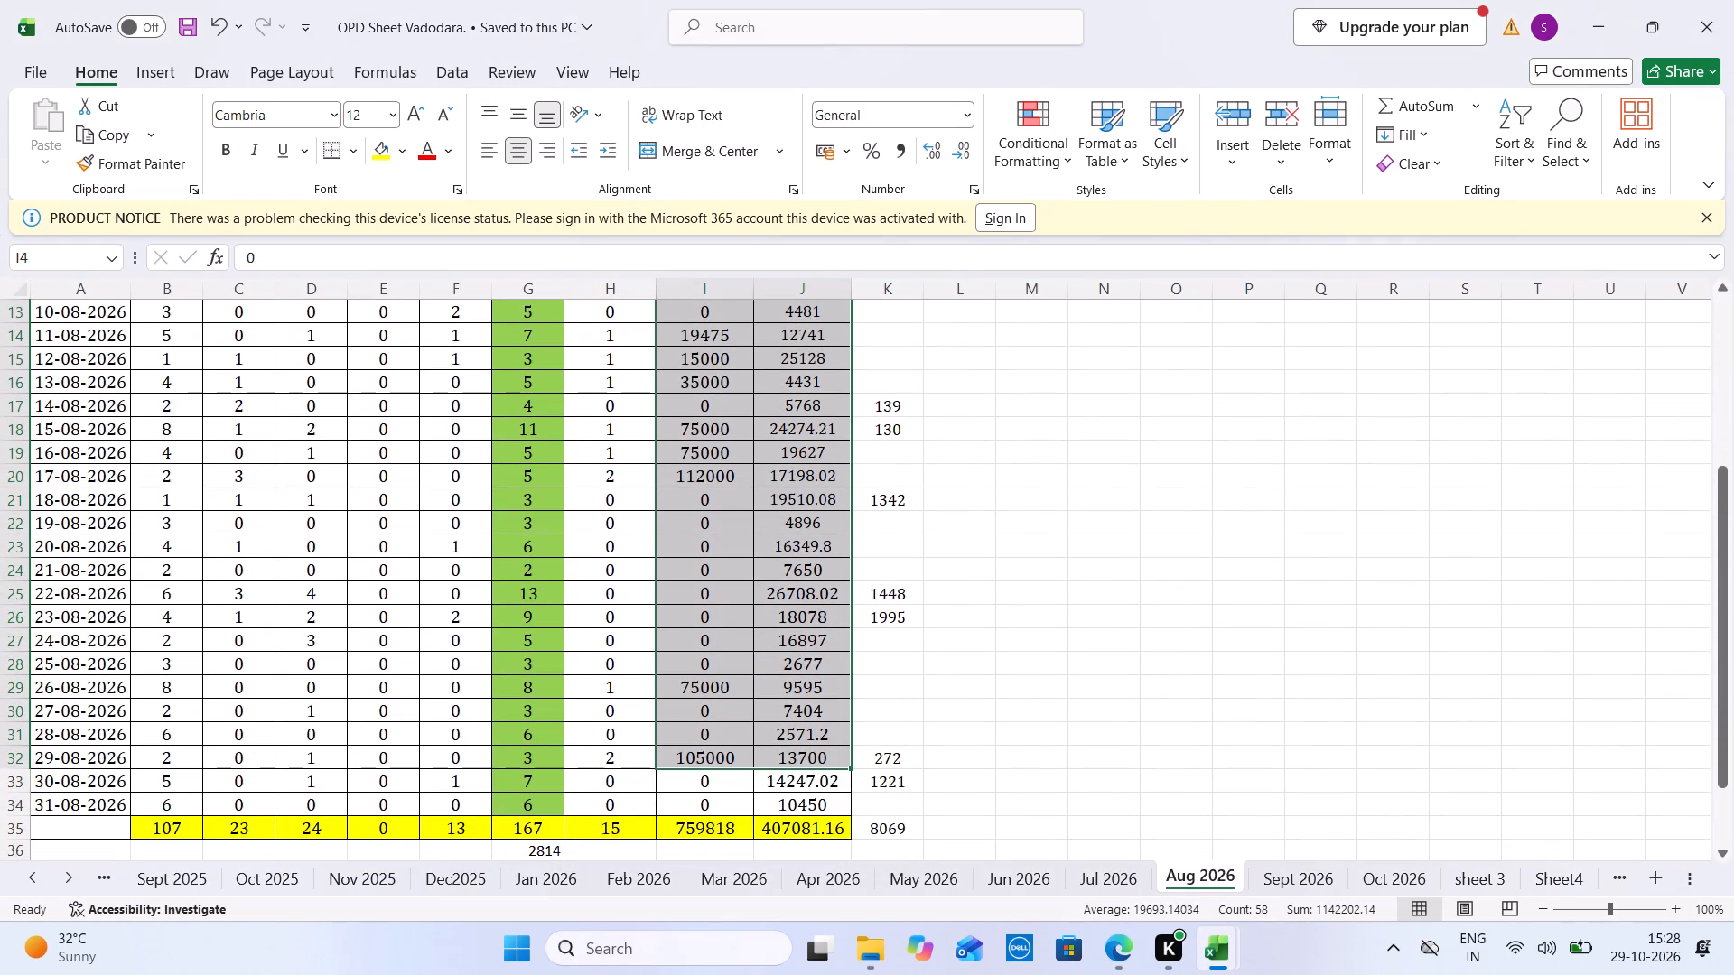
pyautogui.hotkey('ctrl', 'Tab')
pyautogui.click(999, 423)
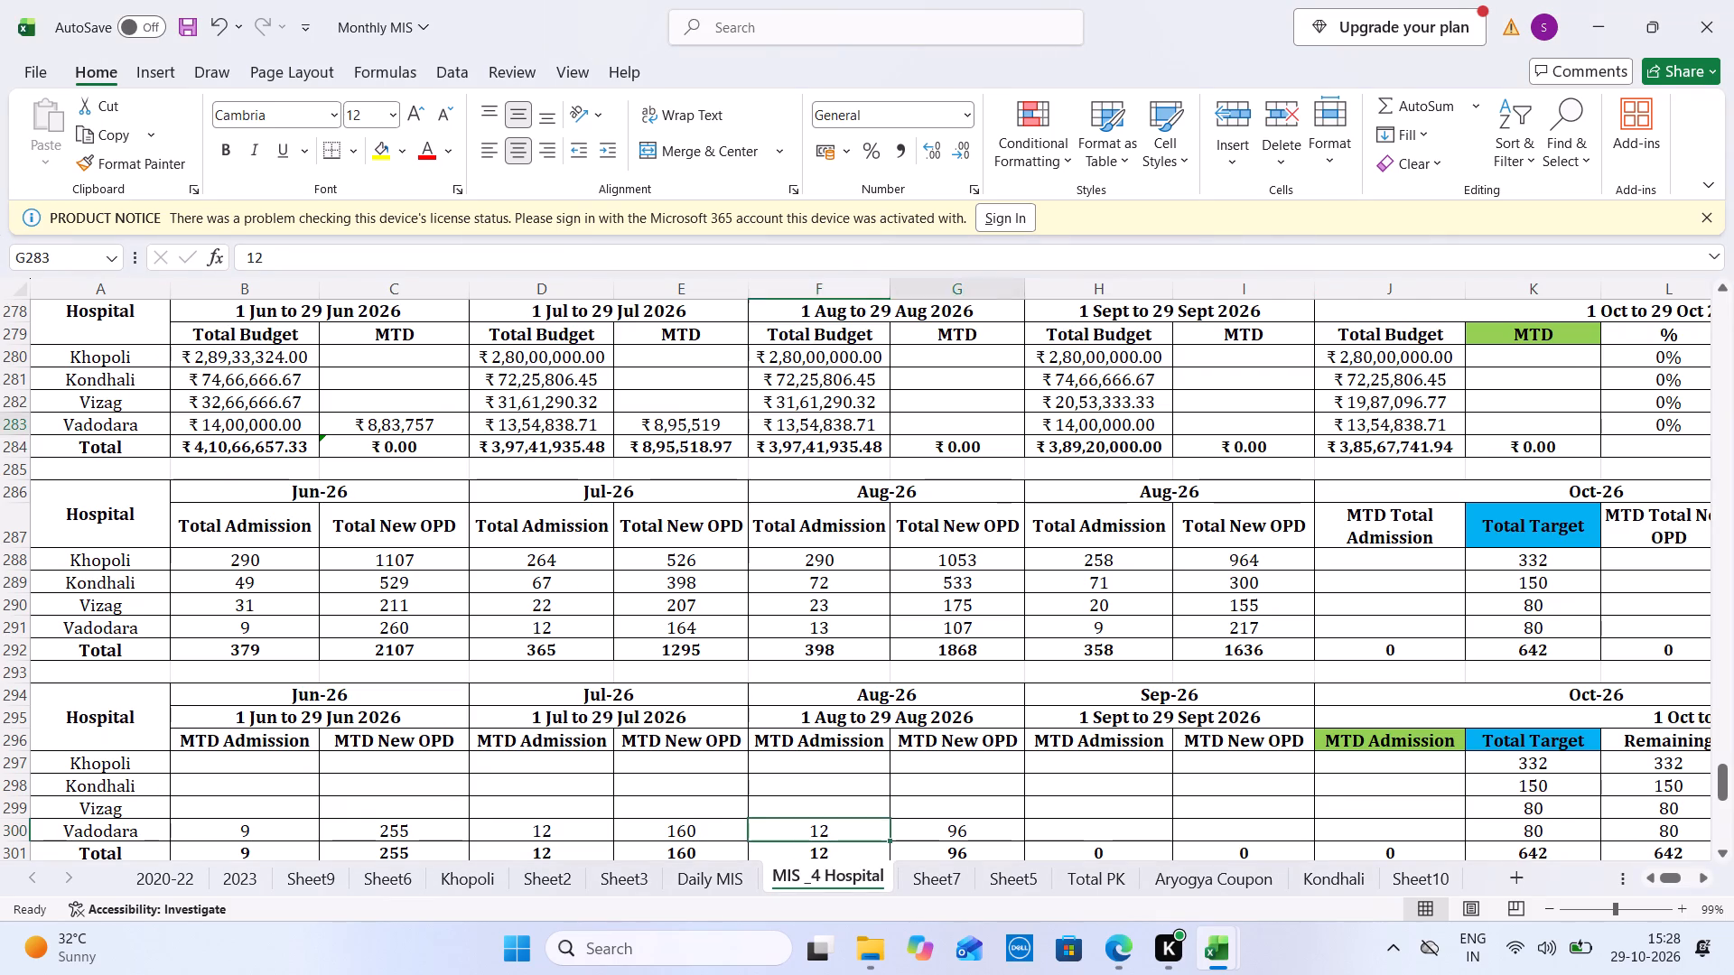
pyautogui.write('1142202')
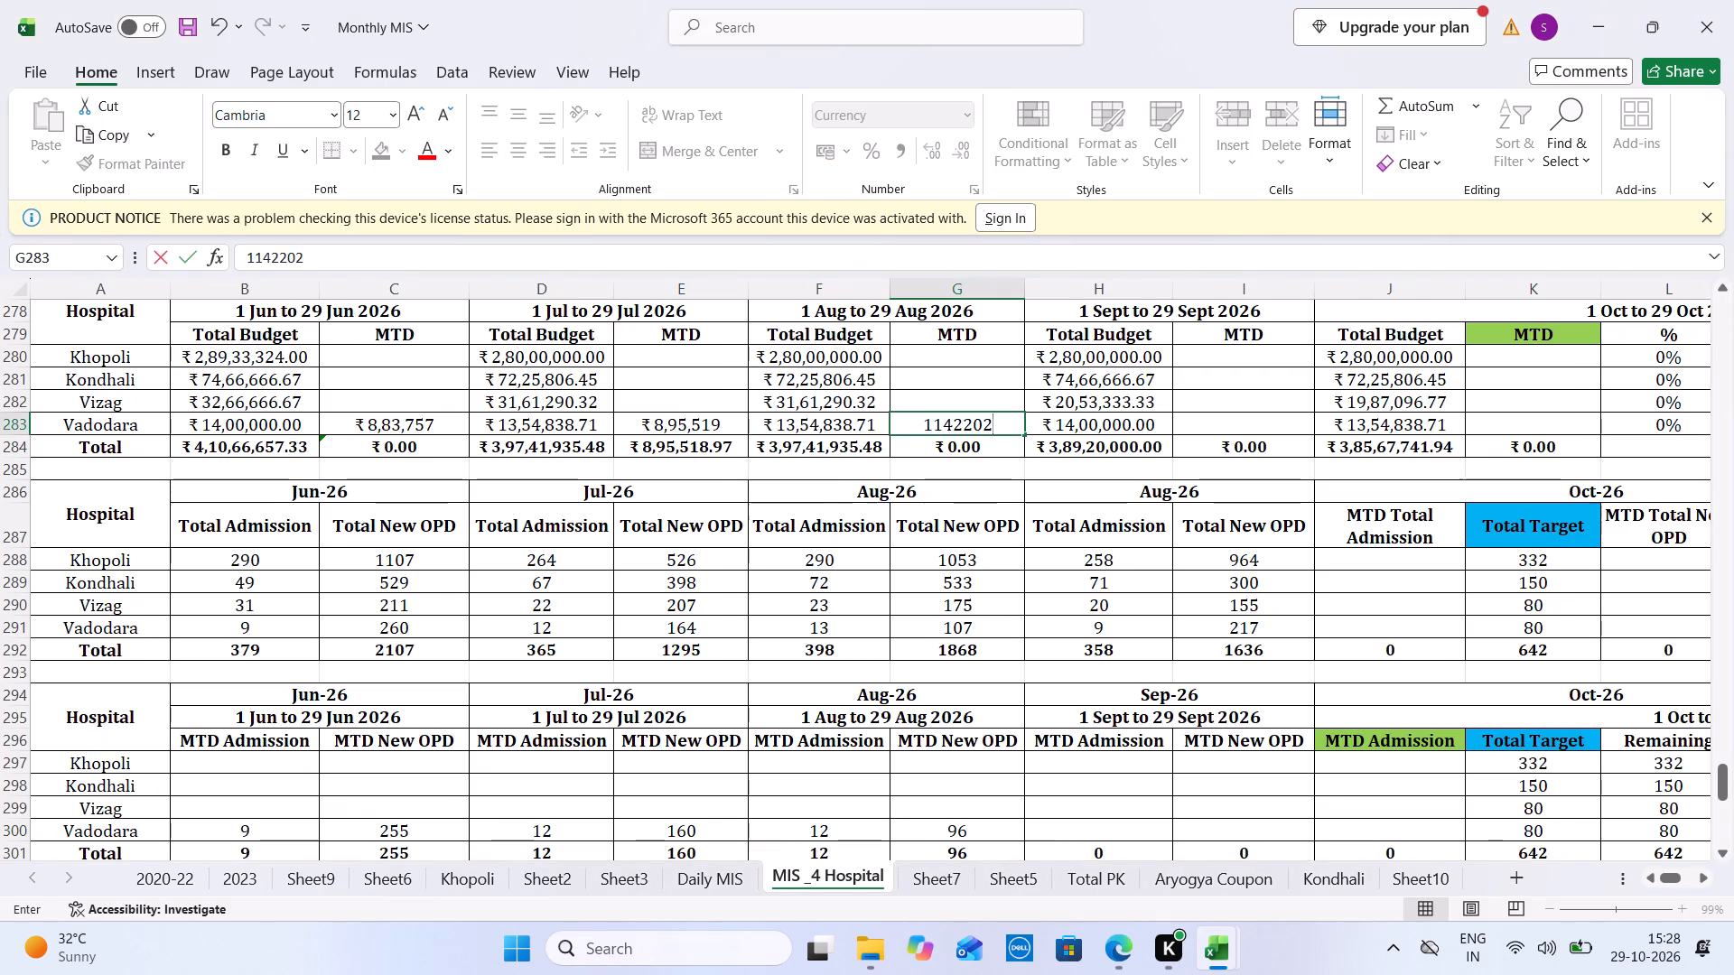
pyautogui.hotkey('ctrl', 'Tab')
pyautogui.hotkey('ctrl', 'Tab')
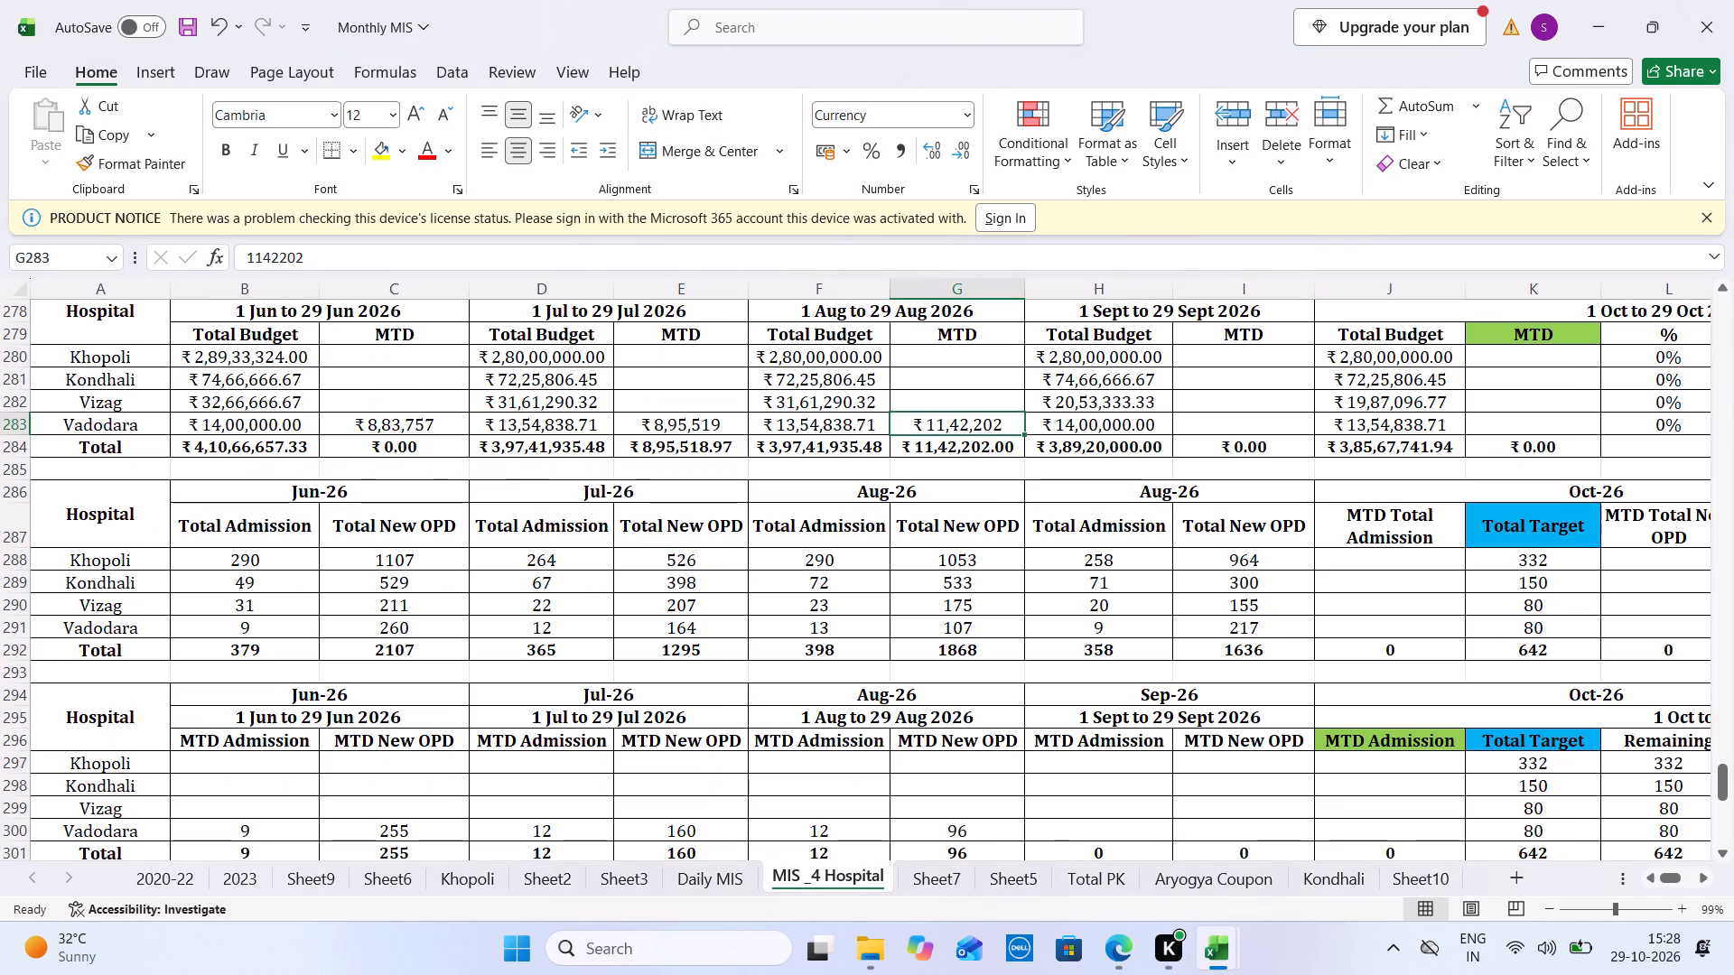
pyautogui.doubleClick(1012, 423)
pyautogui.write('.14')
# Sum New OPD for 1 to 29 September on Vadodara's Sept 2026 sheet and enter 187 as its Sep-26 MTD New OPD in Monthly MIS.
pyautogui.hotkey('ctrl', 'Tab')
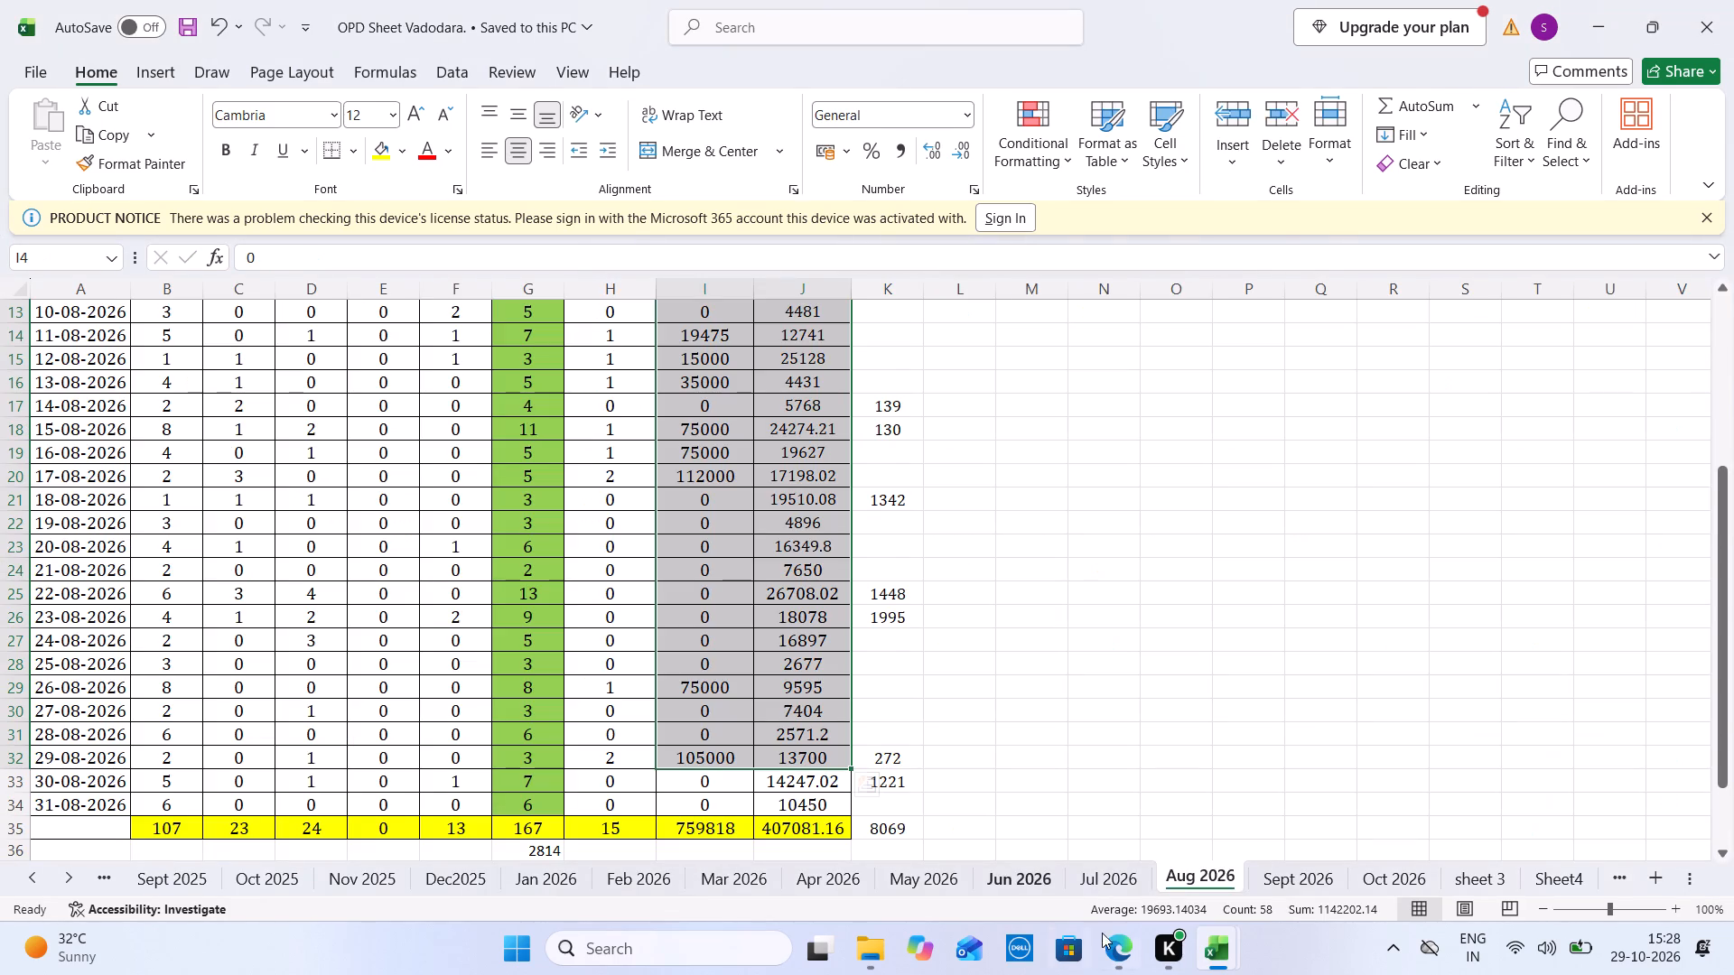
pyautogui.click(1258, 875)
pyautogui.moveTo(172, 376); pyautogui.dragTo(181, 974)
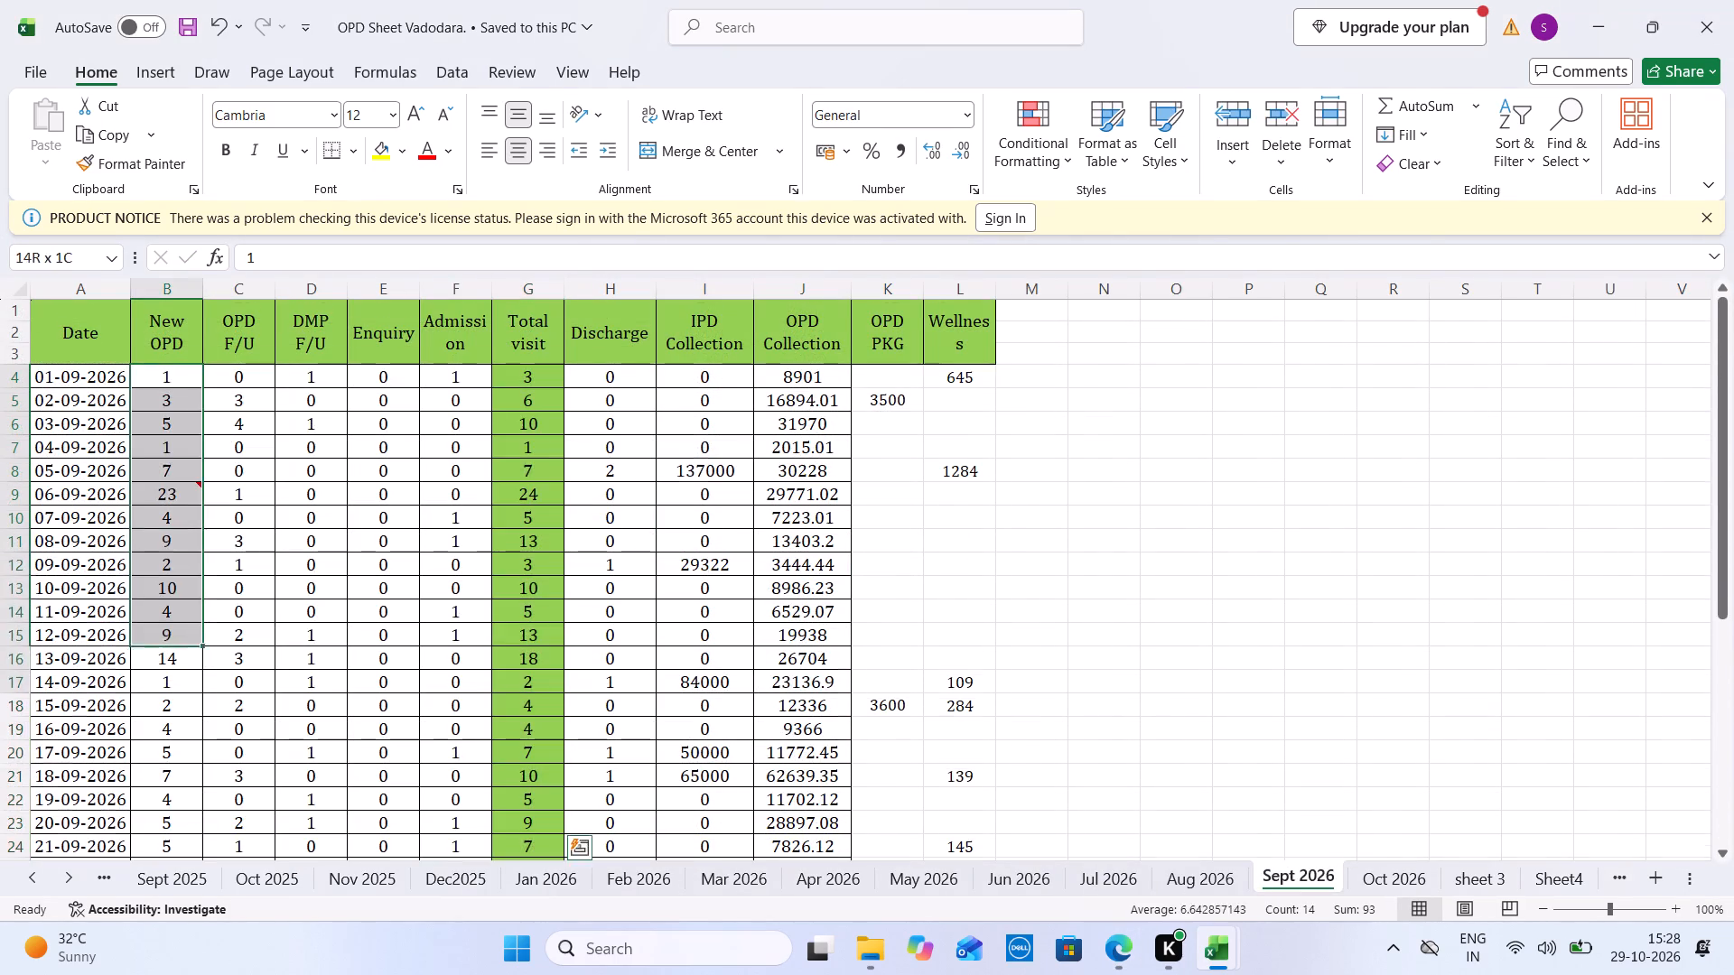
pyautogui.moveTo(181, 974); pyautogui.dragTo(172, 753)
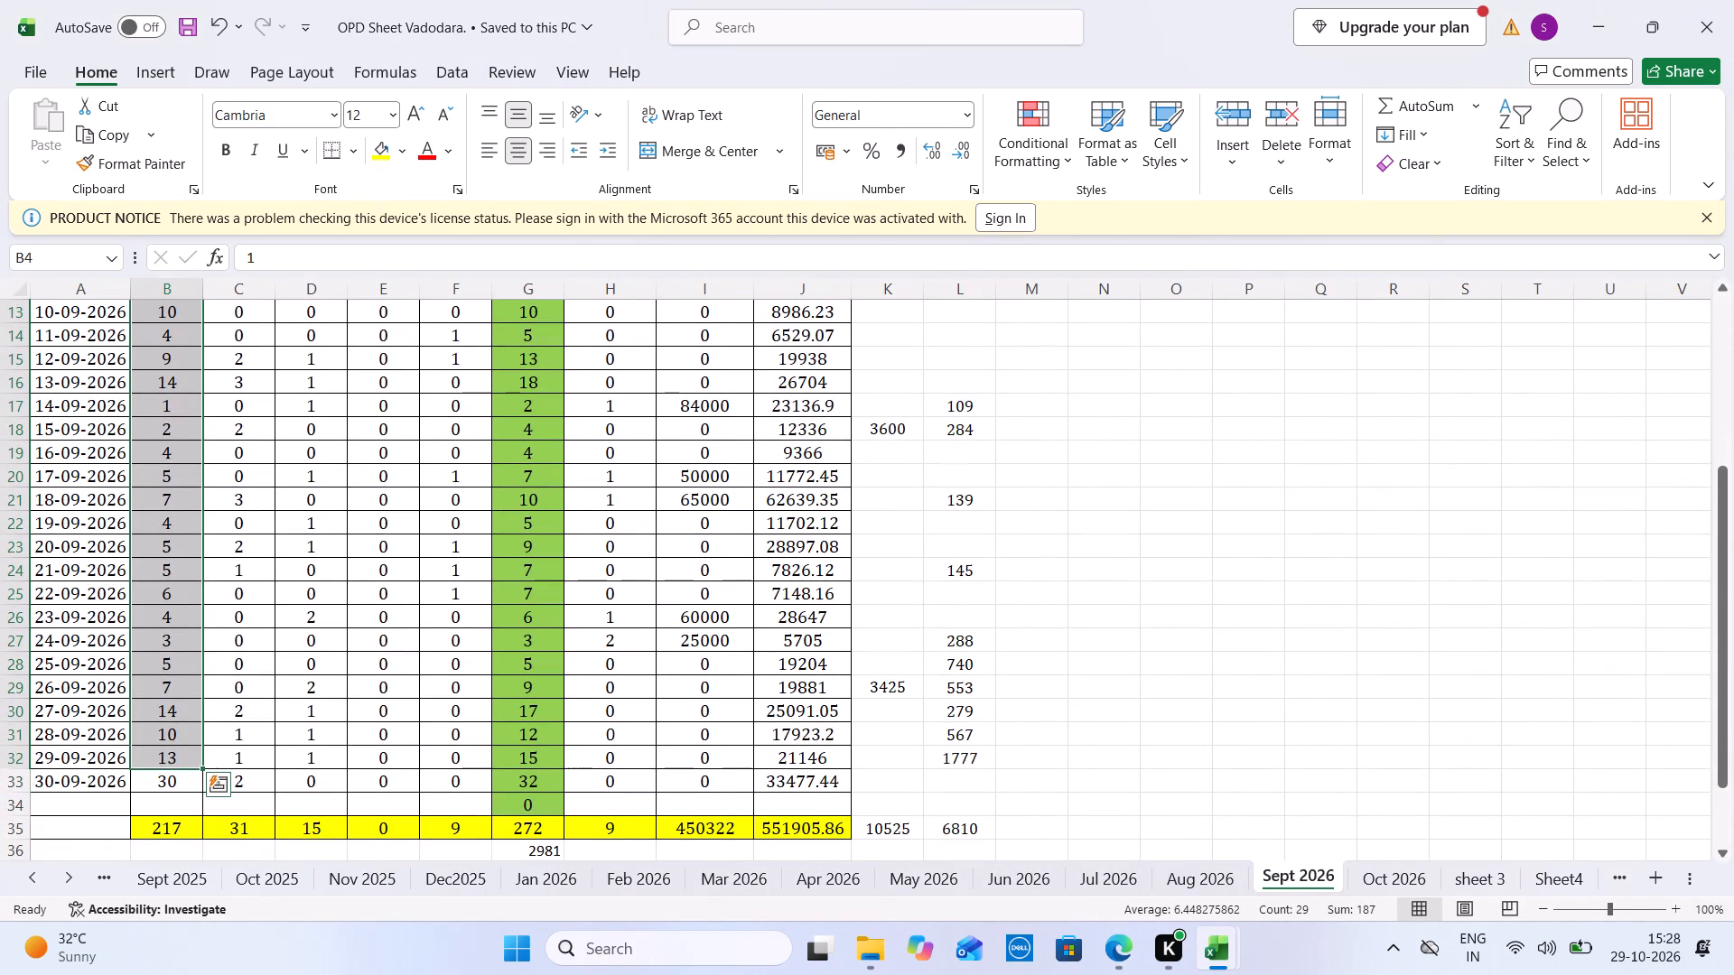
pyautogui.hotkey('ctrl', 'Tab')
pyautogui.click(1215, 829)
pyautogui.write('187')
# Sum Vadodara's admissions for 1 to 29 September 2026 and enter 9 as its Sep-26 MTD Admission in Monthly MIS.
pyautogui.hotkey('ctrl', 'Tab')
pyautogui.moveTo(475, 757); pyautogui.dragTo(443, 271)
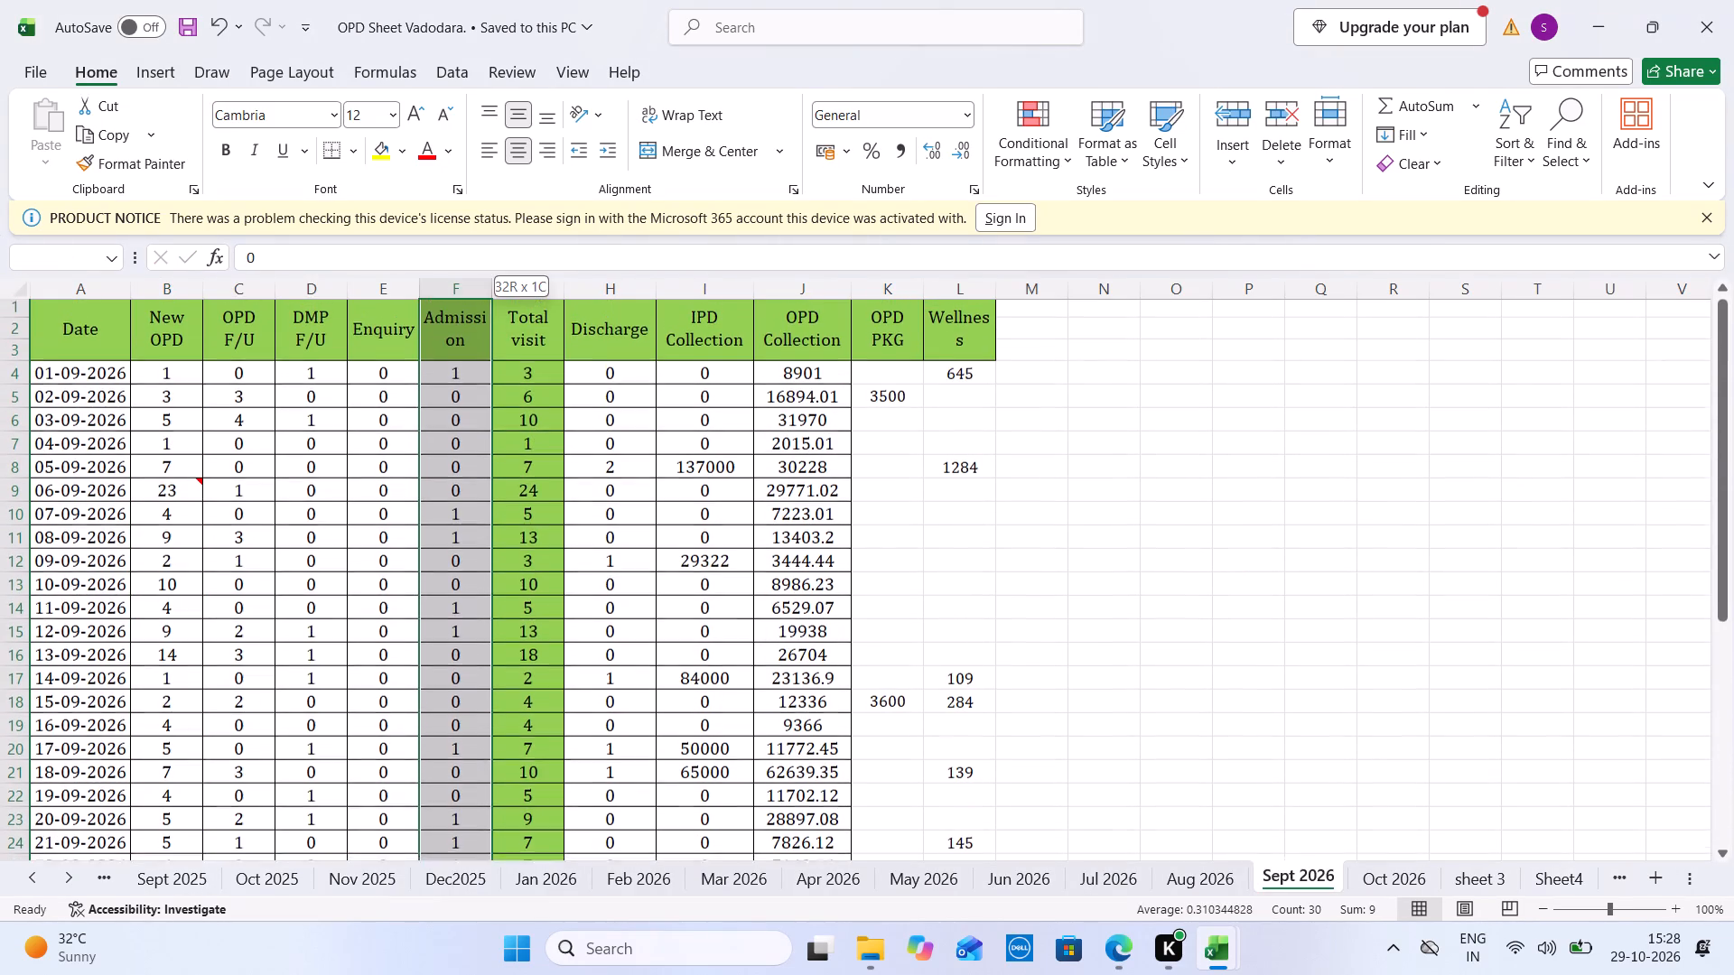
pyautogui.moveTo(443, 271); pyautogui.dragTo(446, 374)
pyautogui.hotkey('ctrl', 'Tab')
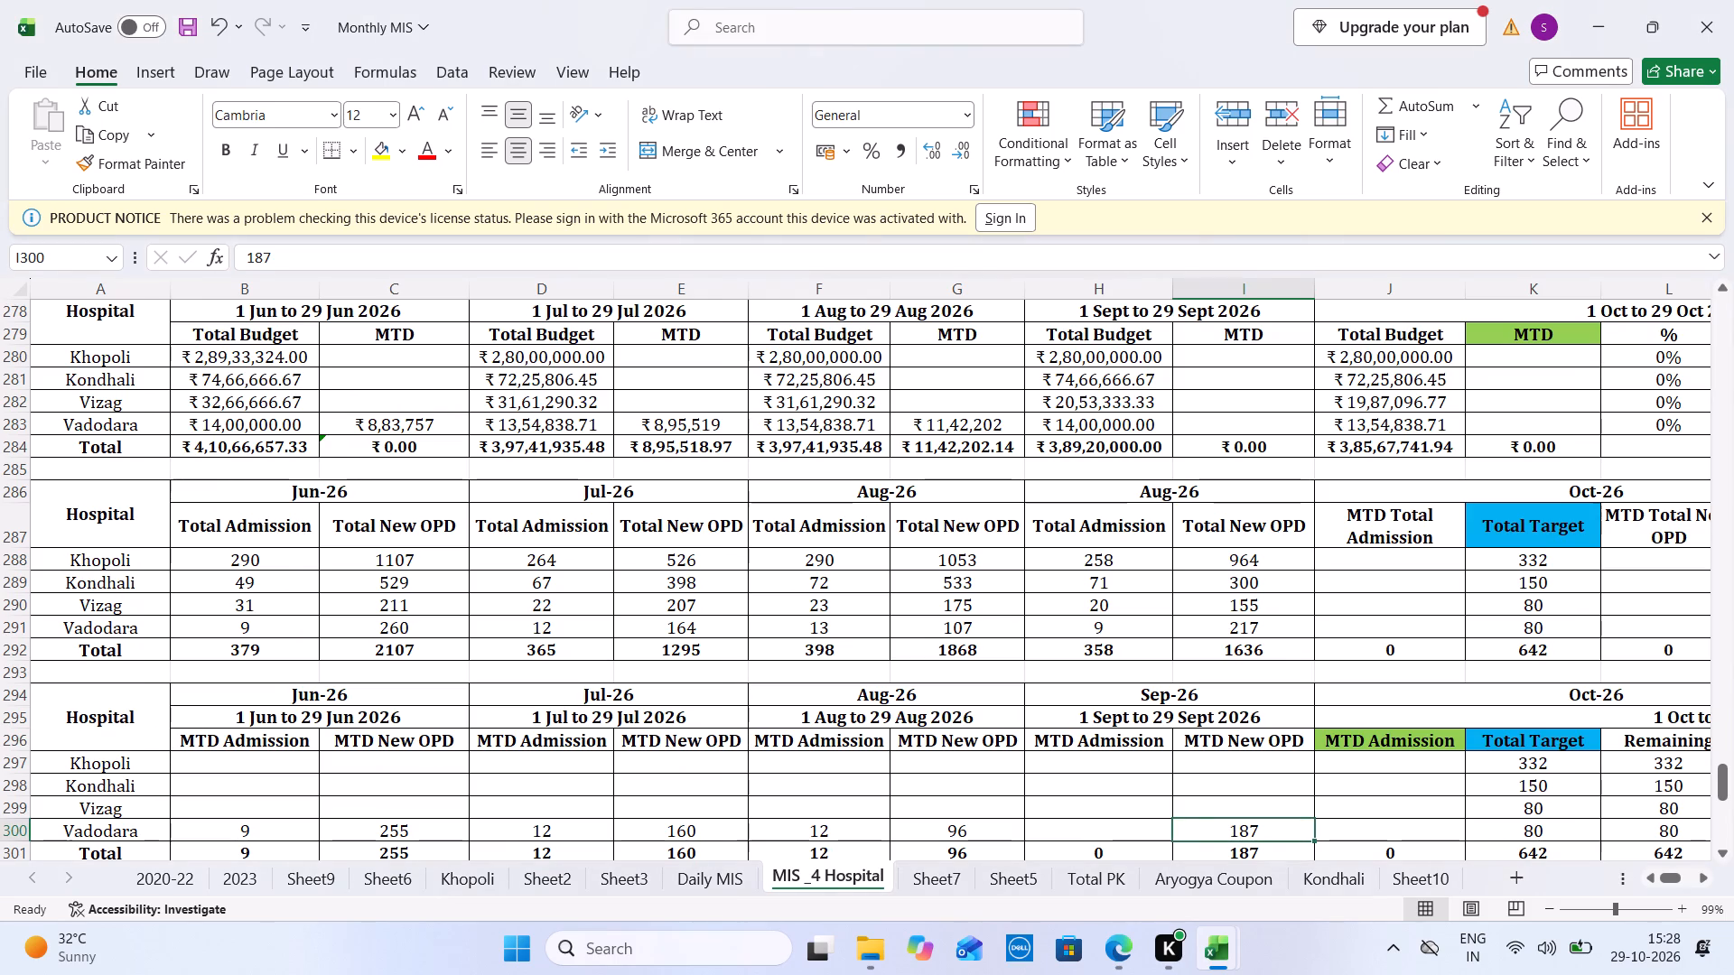
pyautogui.click(1096, 832)
pyautogui.press('9')
# Sum Vadodara's IPD, OPD and OPD PKG collections for 1 to 29 September 2026 and enter 979275.42 as its Sep-26 MTD beside Total Budget.
pyautogui.hotkey('ctrl', 'Tab')
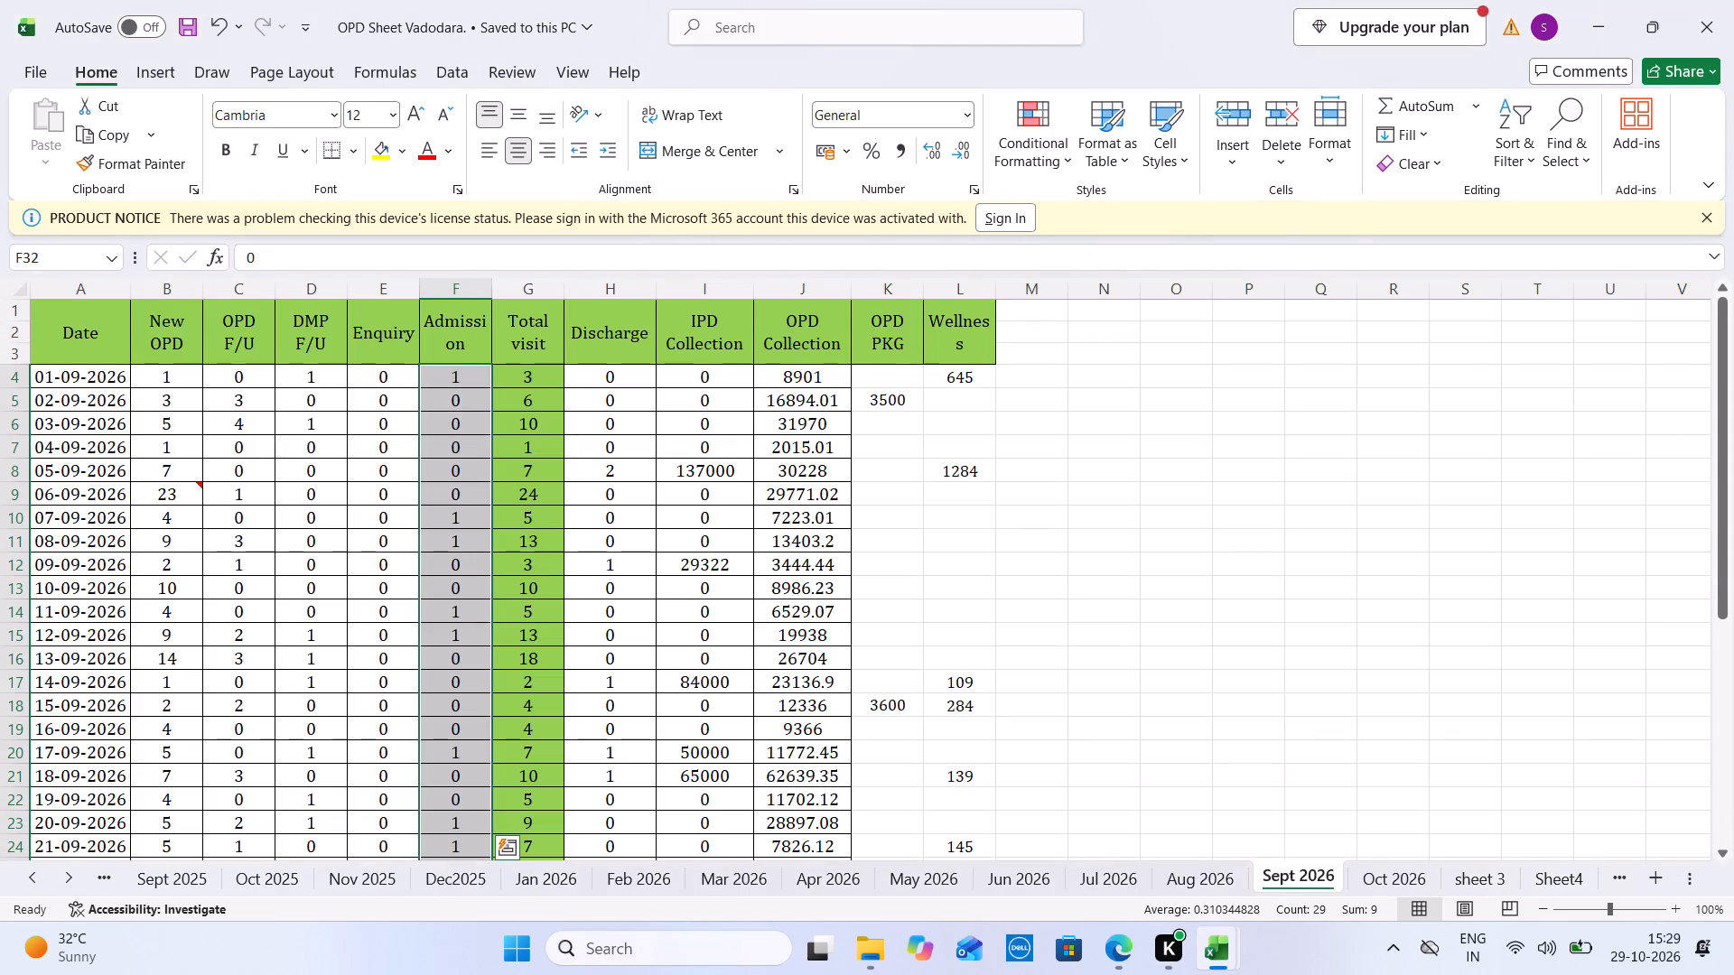
pyautogui.moveTo(719, 373); pyautogui.dragTo(890, 766)
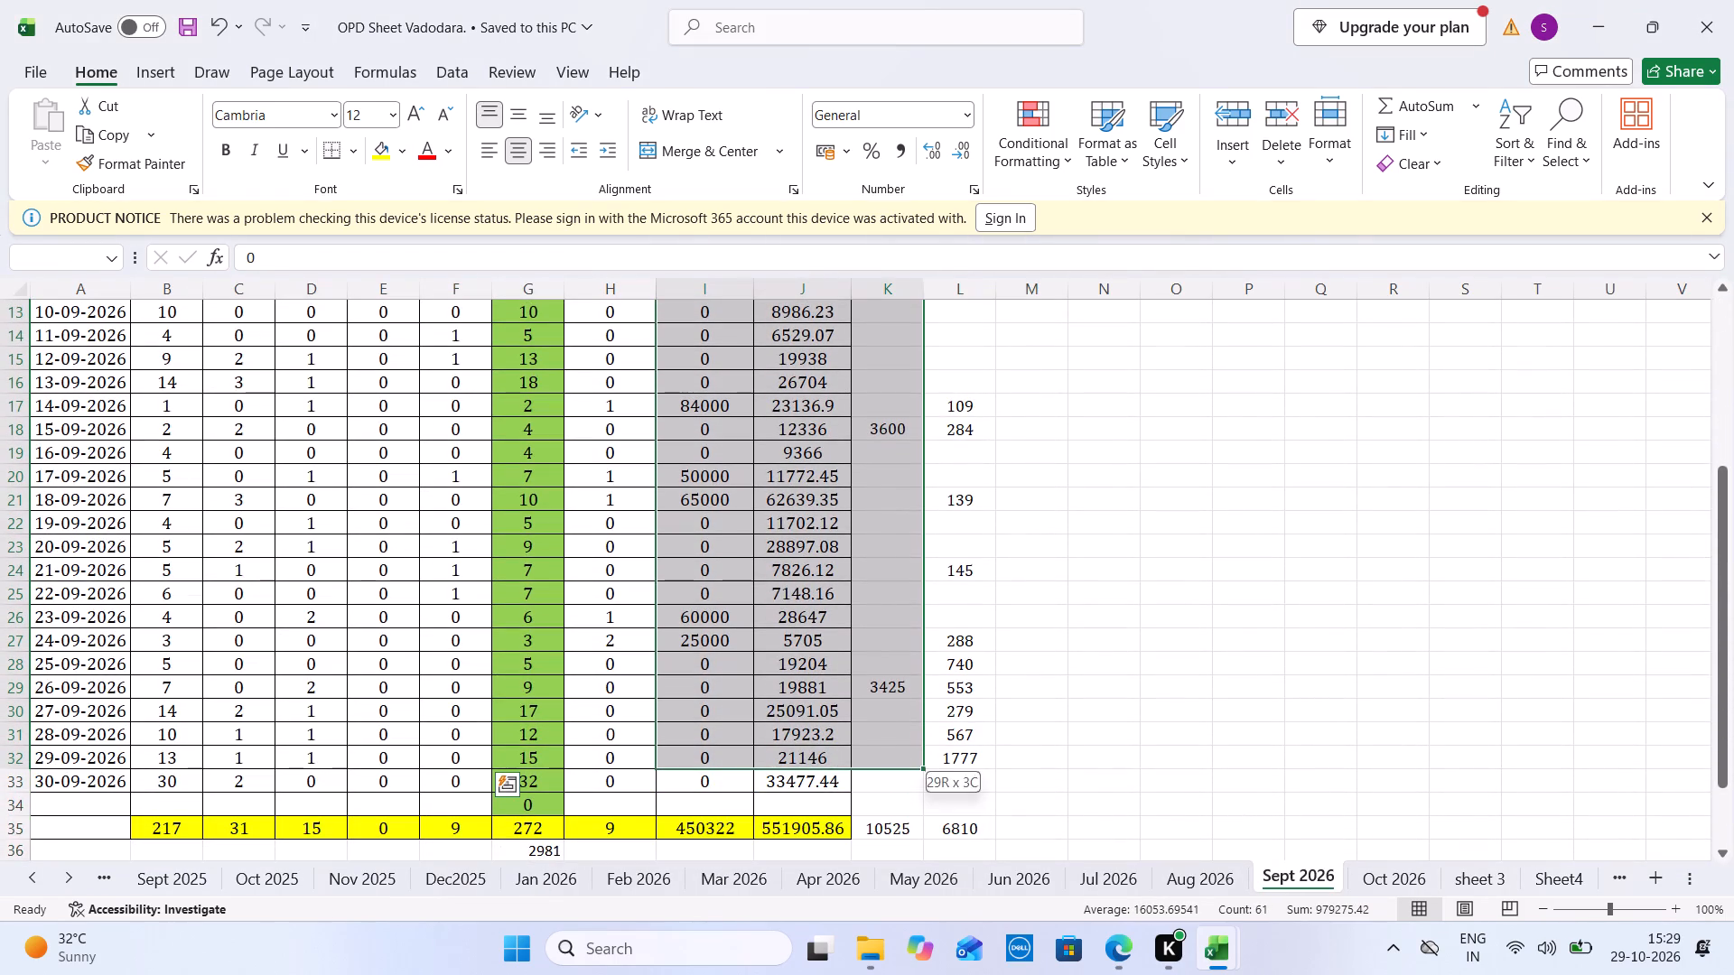
pyautogui.moveTo(890, 766); pyautogui.dragTo(890, 760)
pyautogui.hotkey('ctrl', 'Tab')
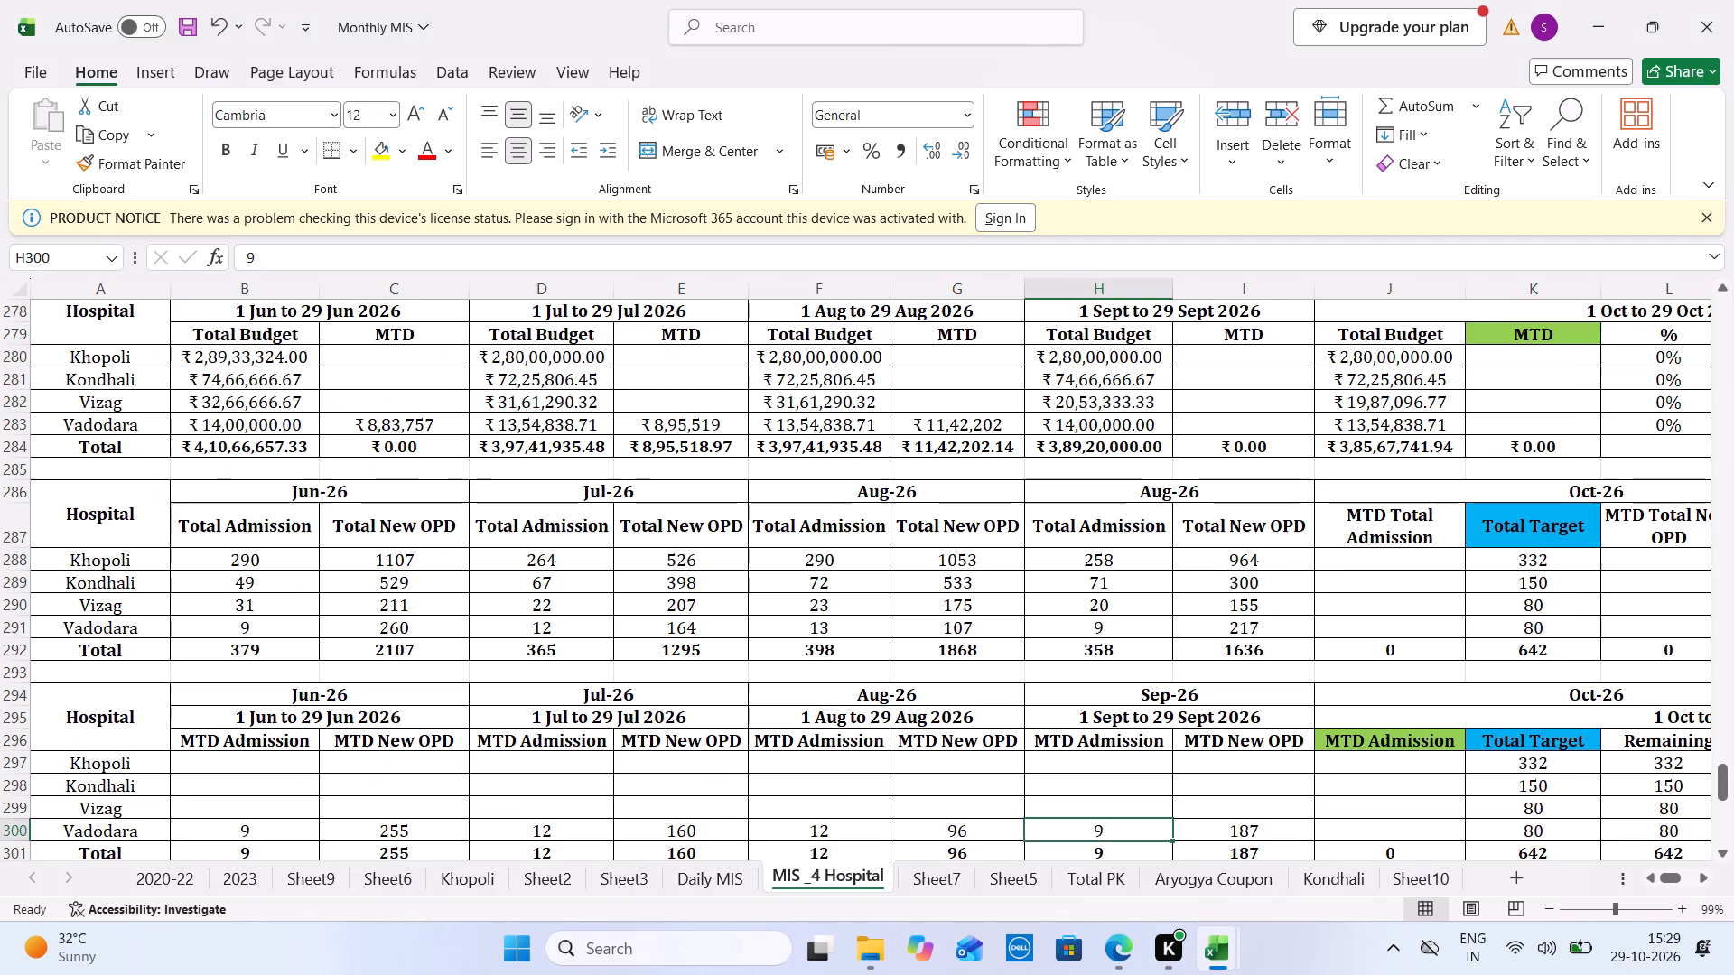
pyautogui.click(1273, 423)
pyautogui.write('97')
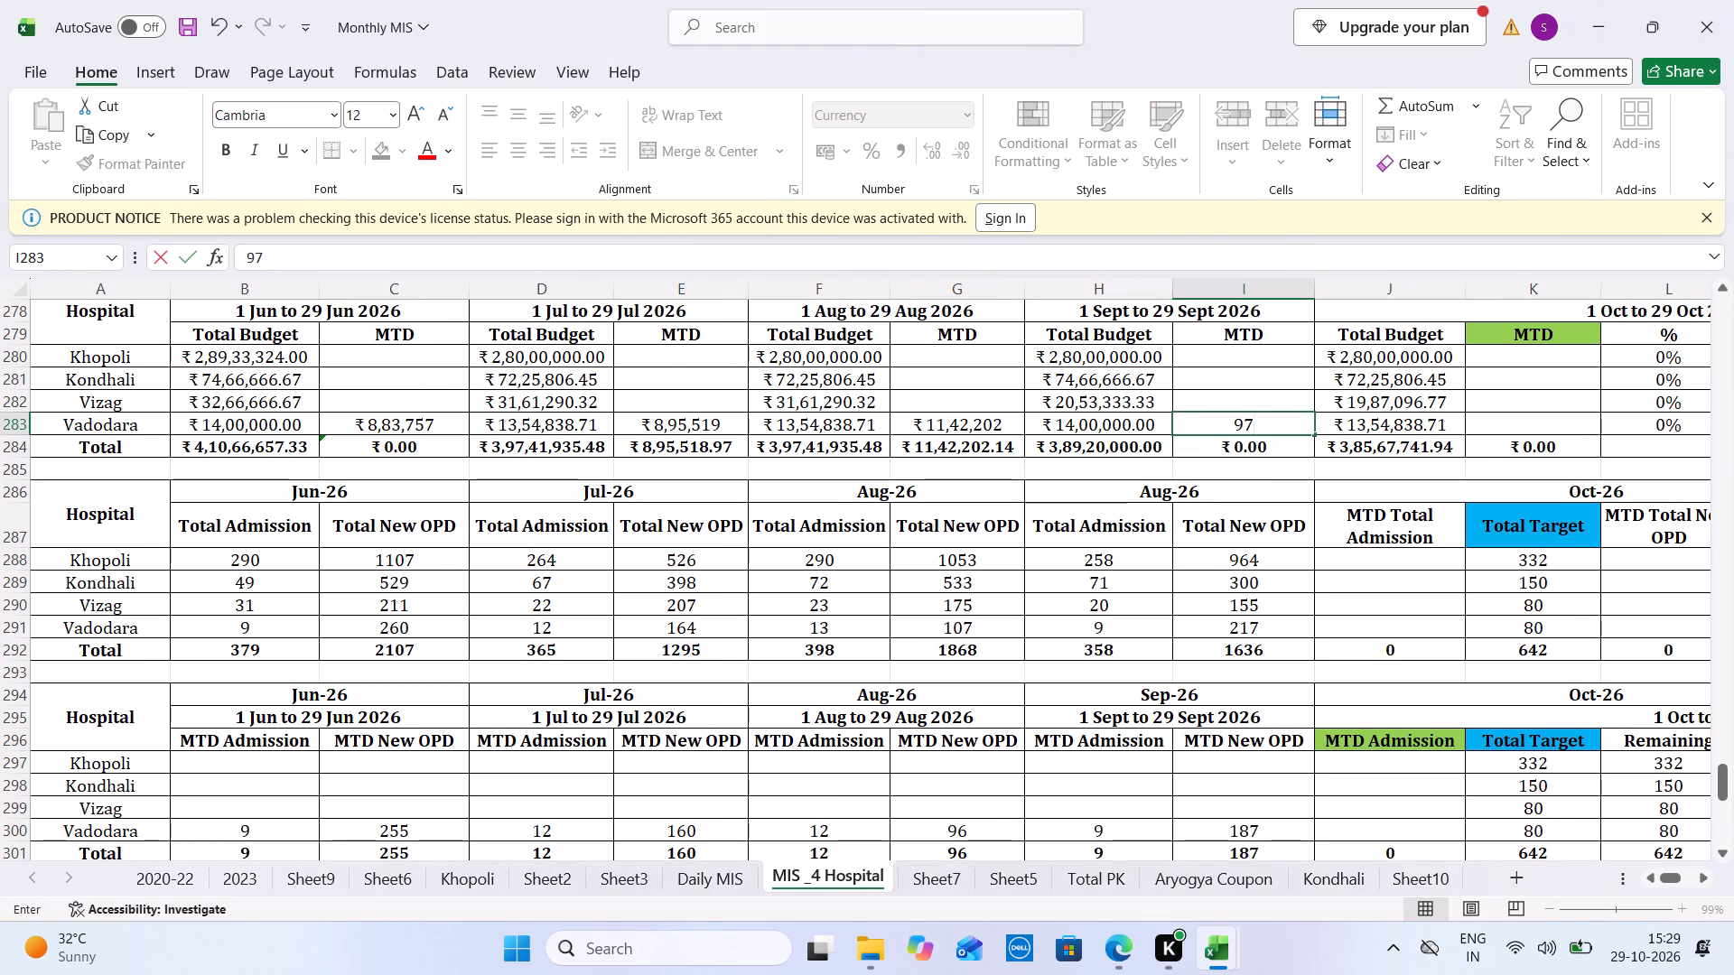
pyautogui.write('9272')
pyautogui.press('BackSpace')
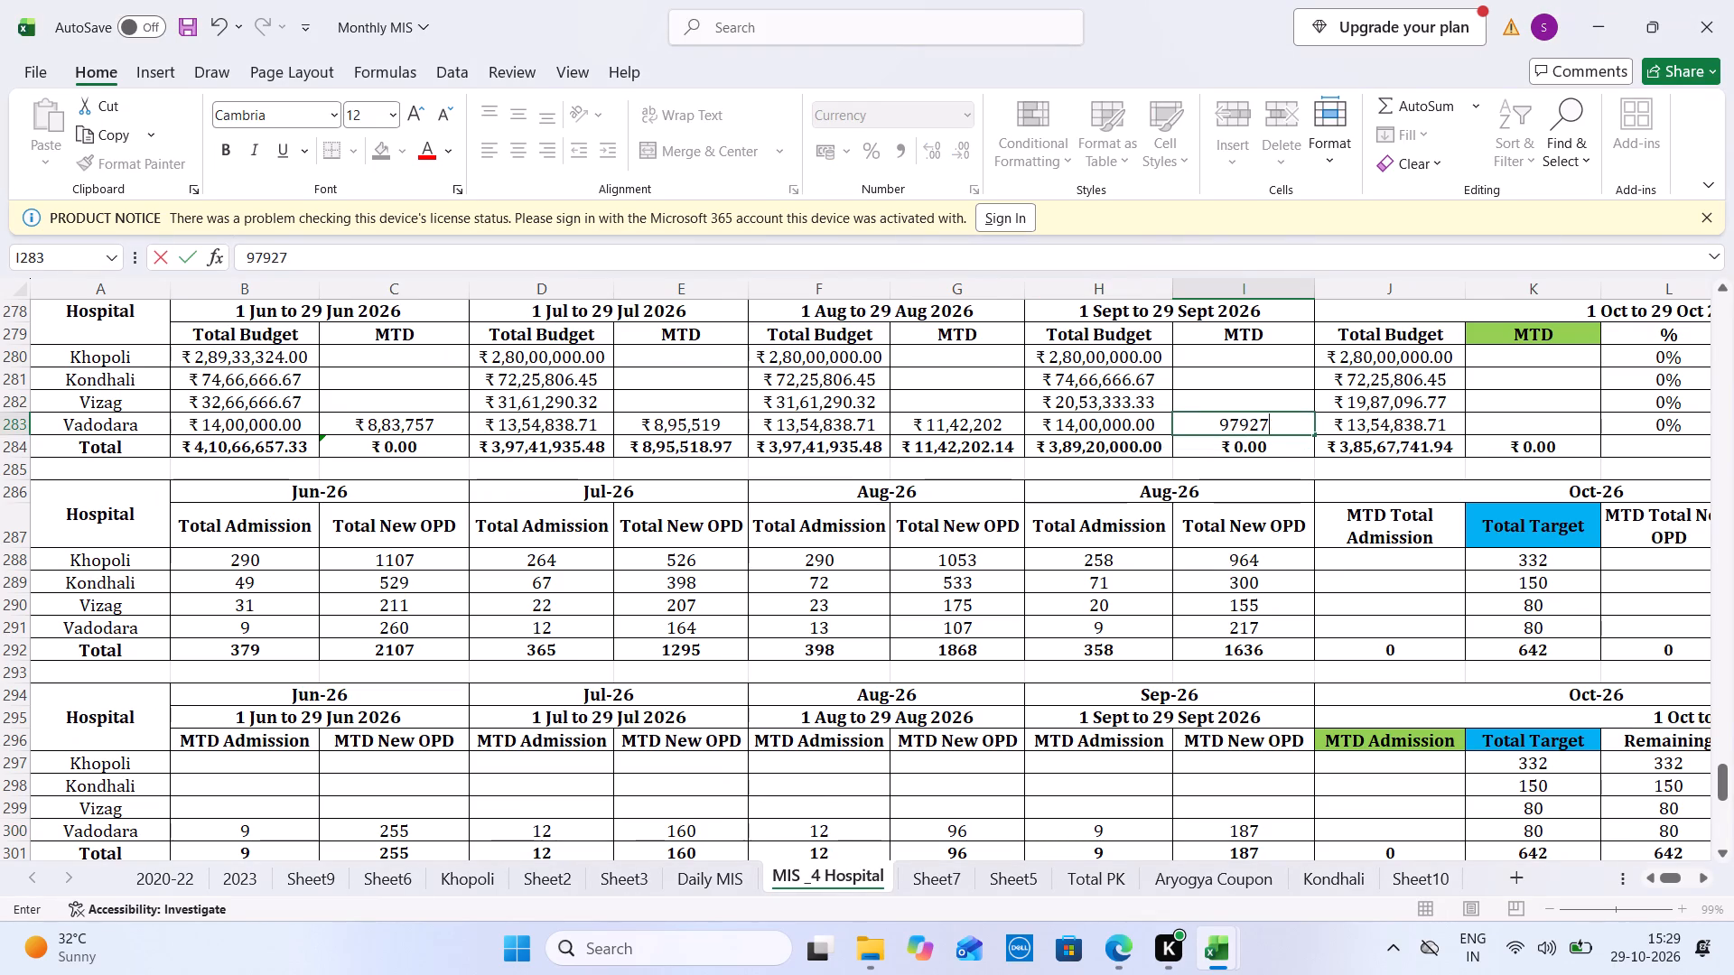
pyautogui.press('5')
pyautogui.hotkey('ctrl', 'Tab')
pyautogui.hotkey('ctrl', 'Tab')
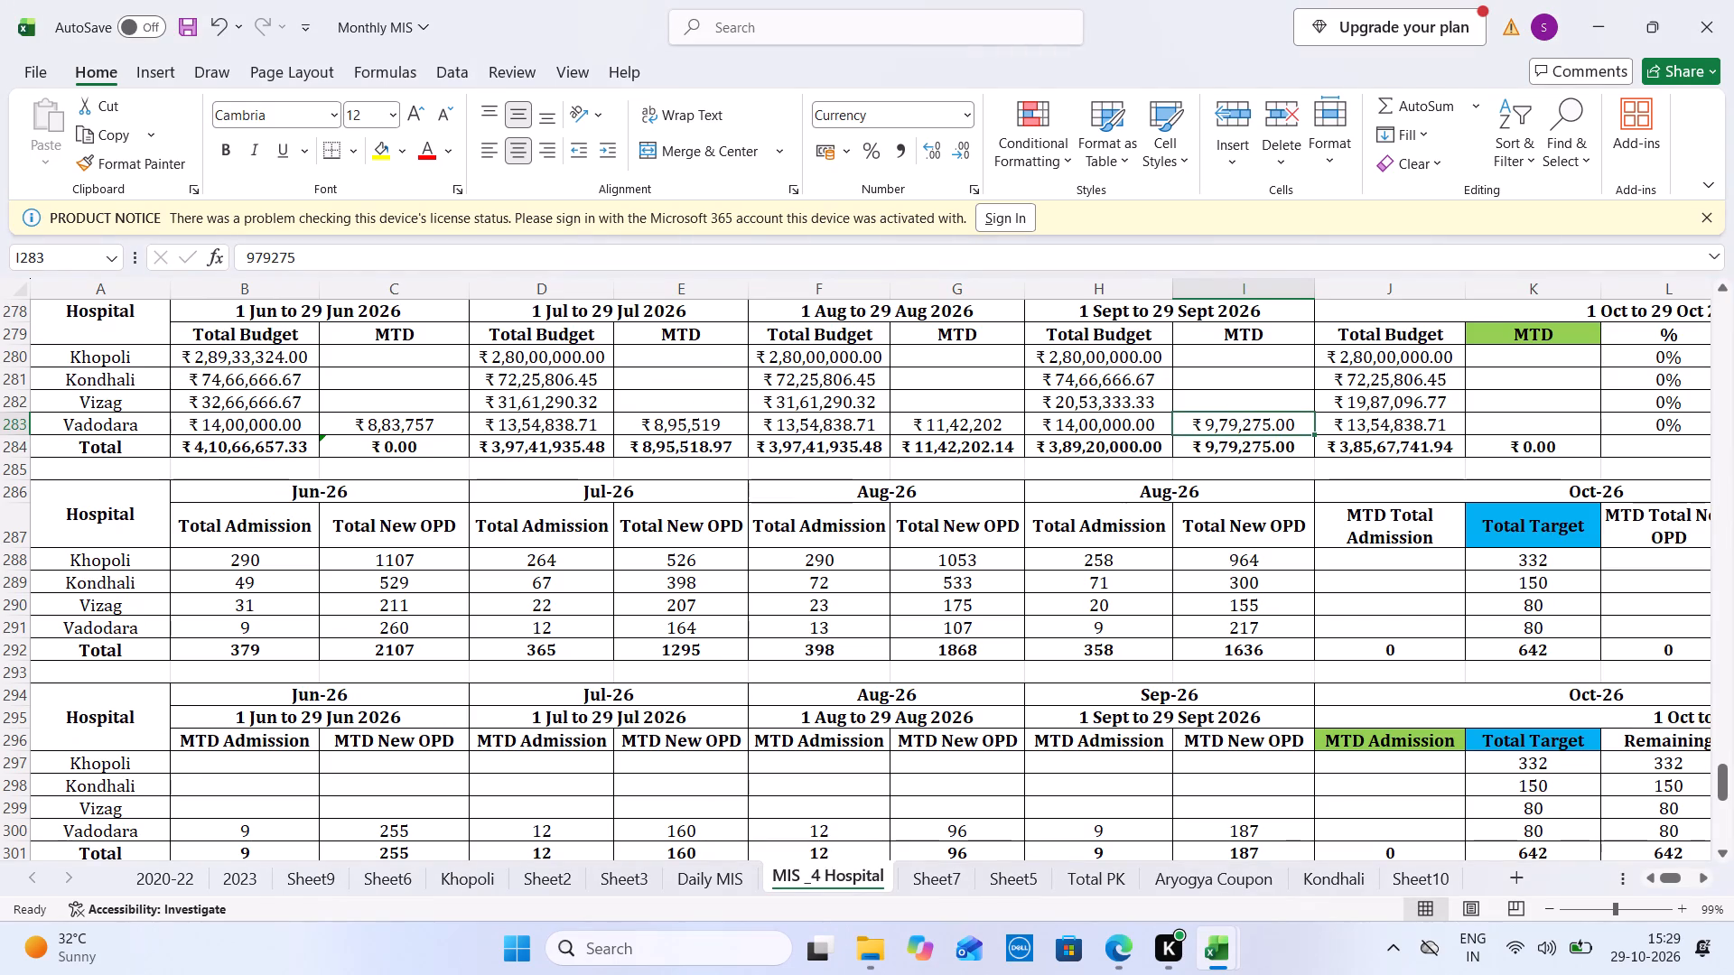
pyautogui.doubleClick(1302, 424)
pyautogui.write('.42')
# Sum Total visit for 1 to 29 September on Vadodara's Sept 2026 sheet and return to Monthly MIS.
pyautogui.hotkey('ctrl', 'Tab')
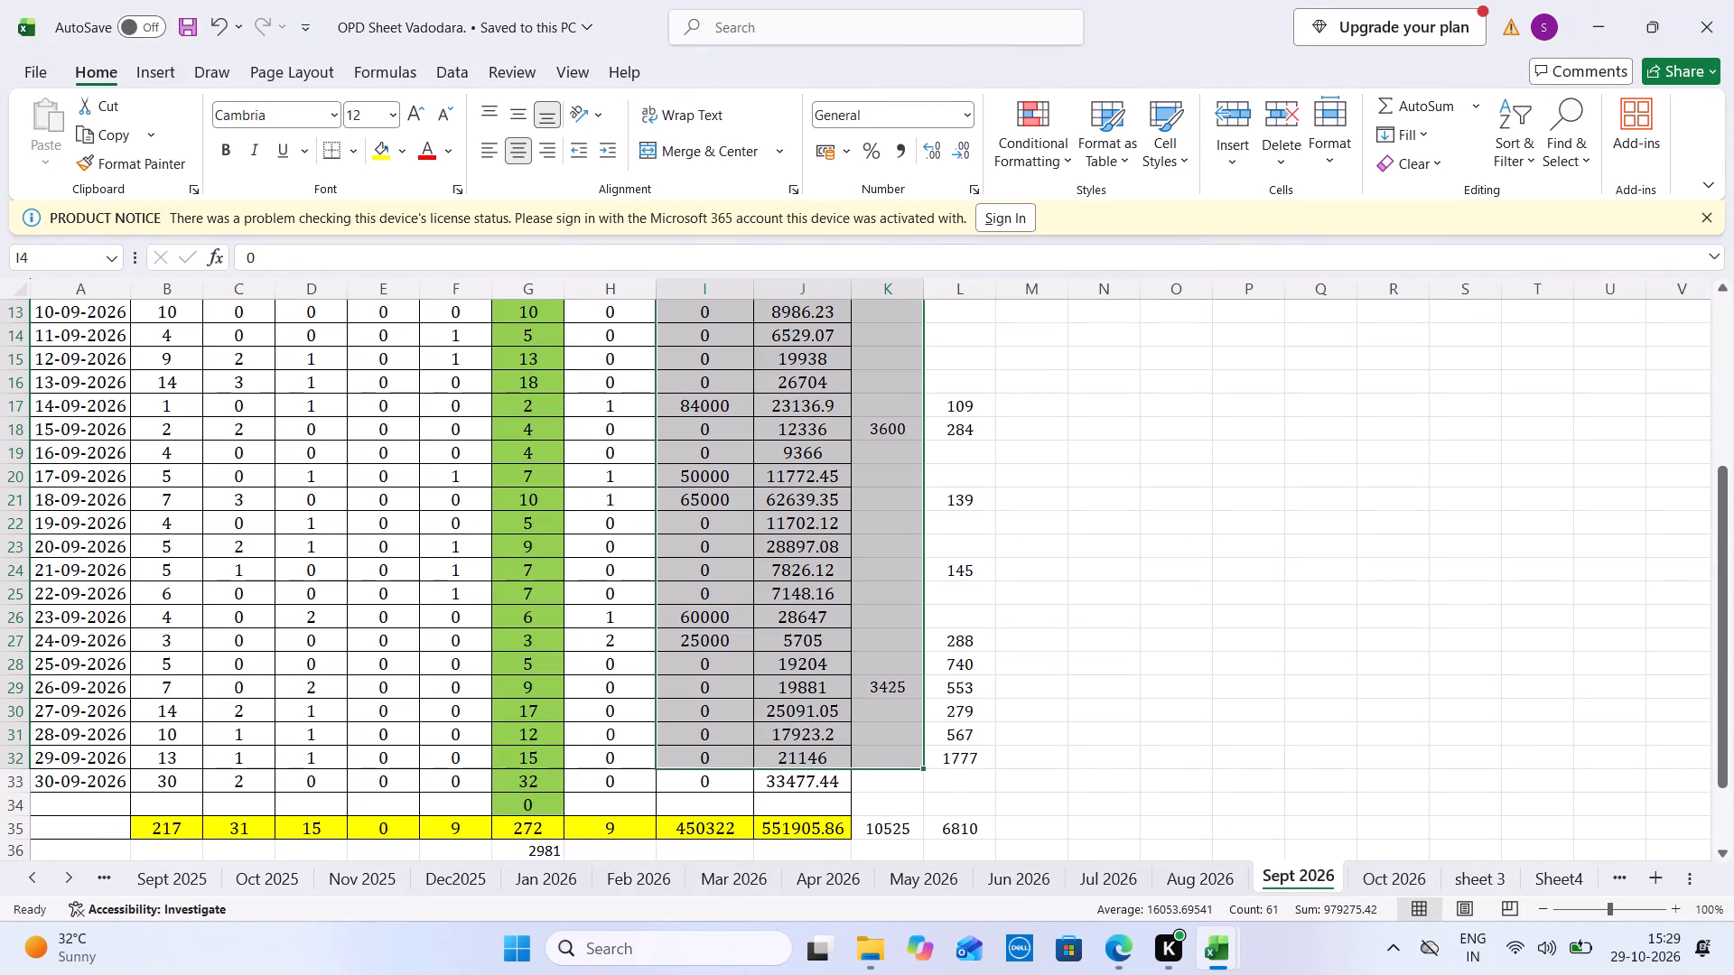
pyautogui.moveTo(545, 756); pyautogui.dragTo(510, 376)
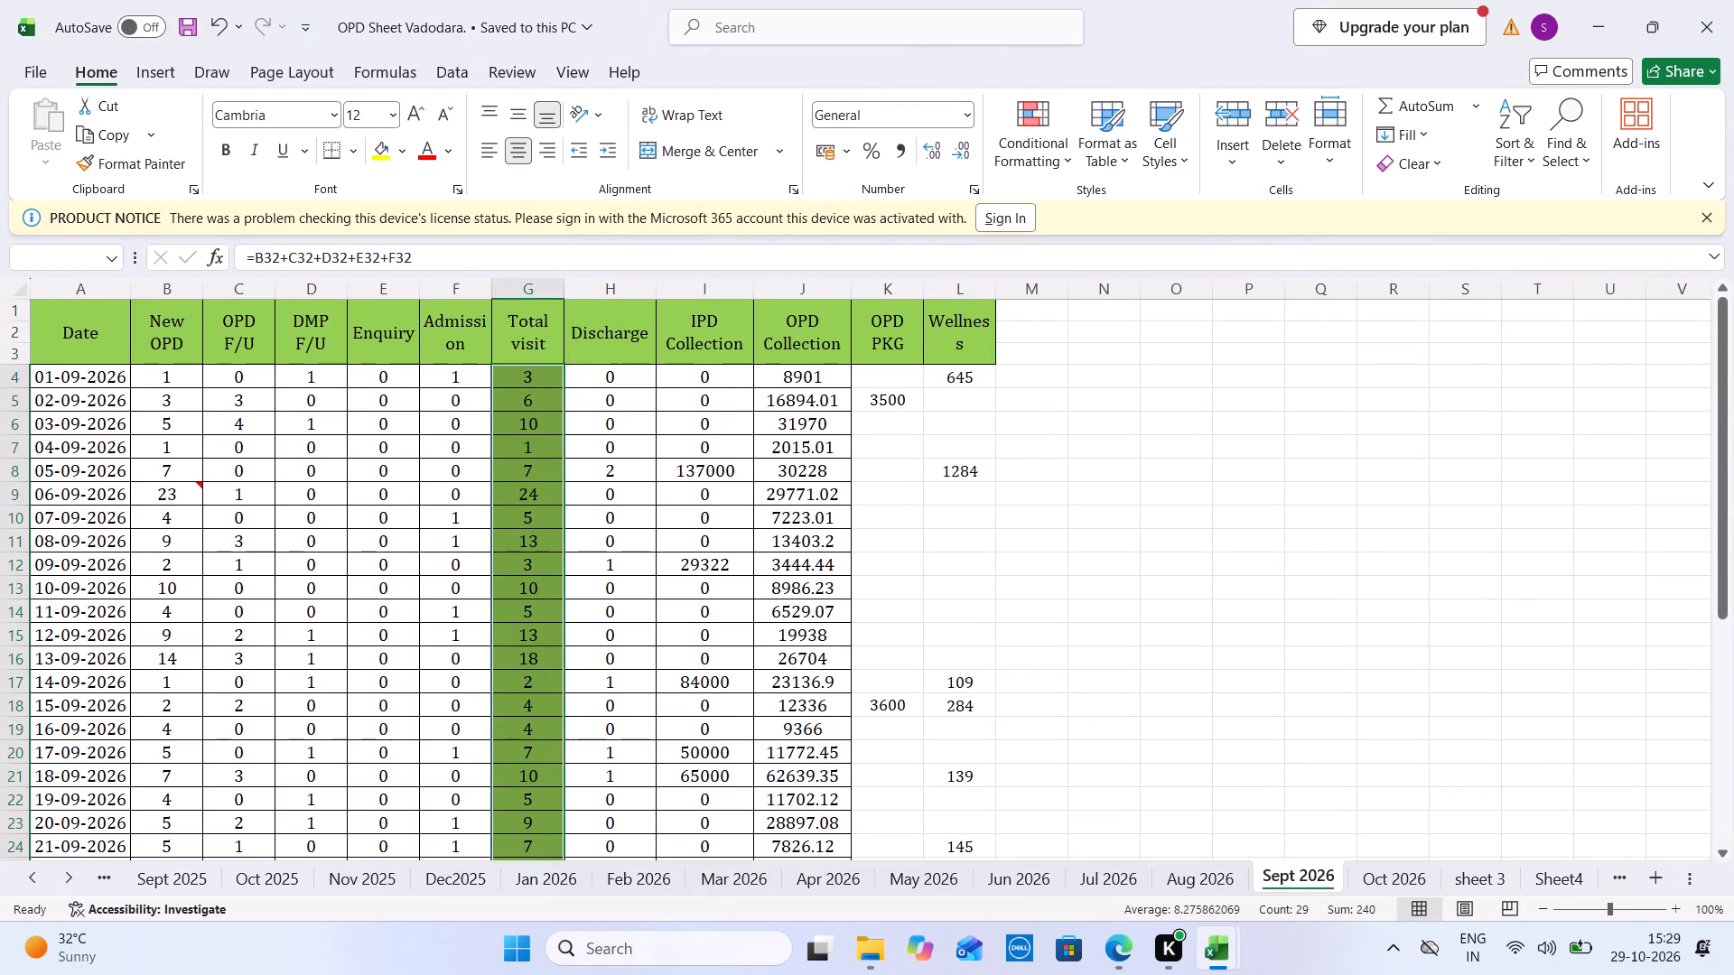
pyautogui.hotkey('ctrl', 'Tab')
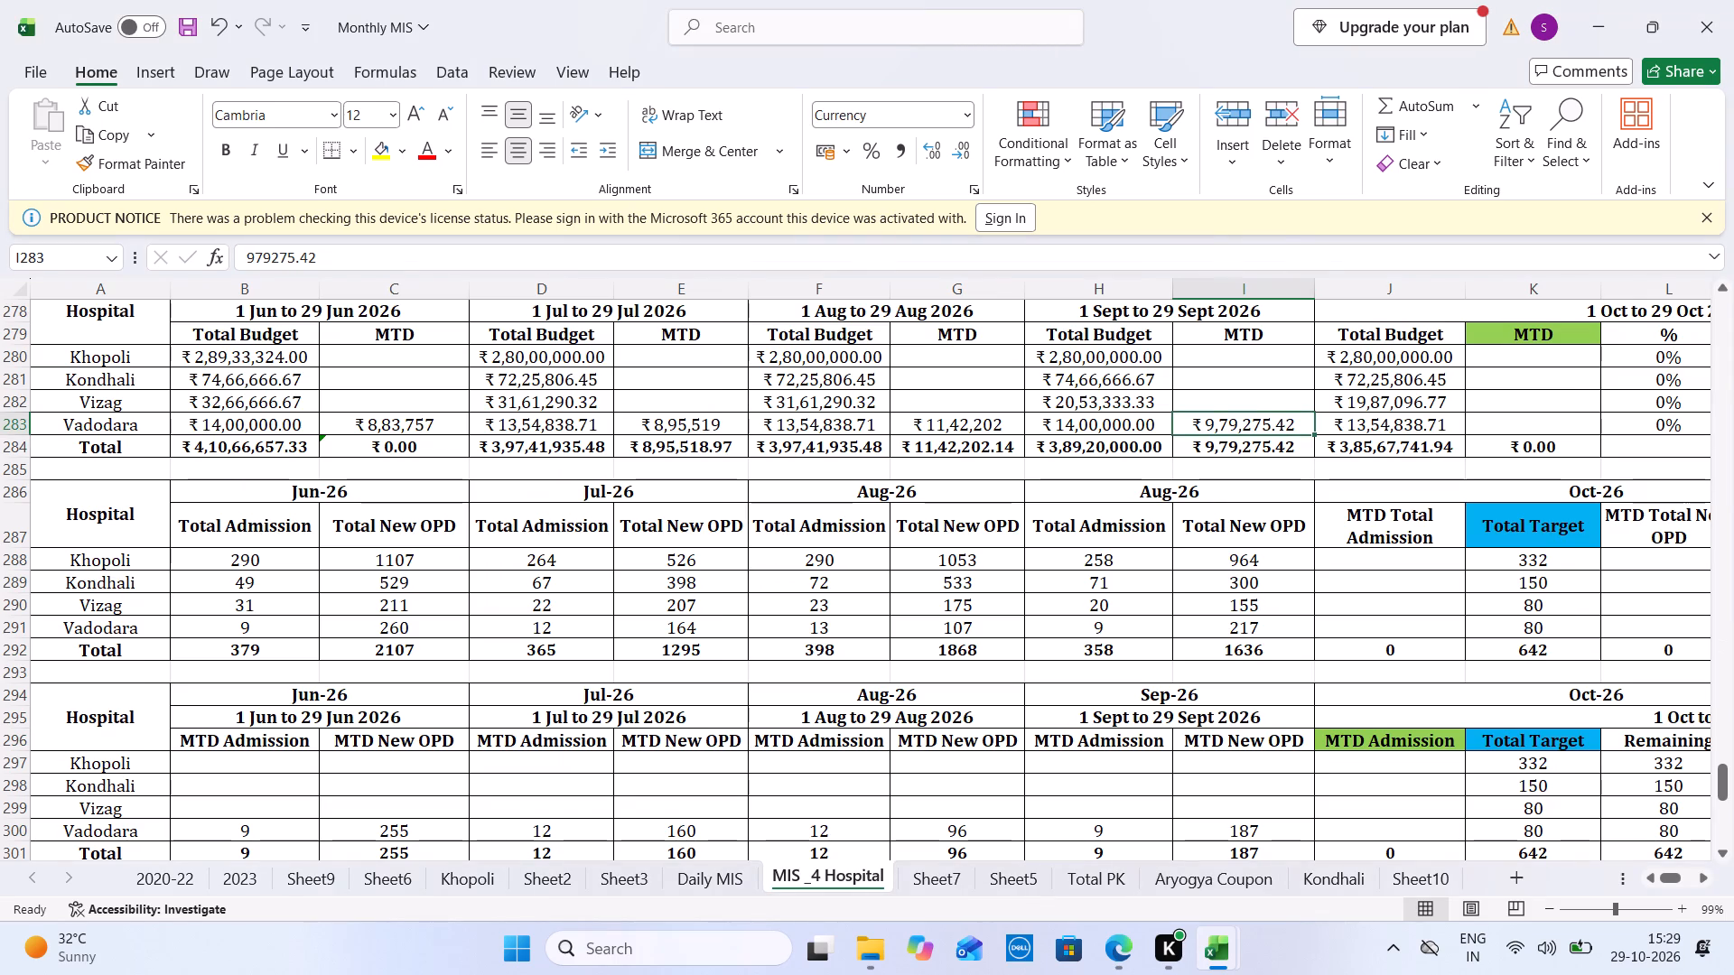
# Copy Vadodara's Sep-26 MTD collection into its 1 Sept to 29 Sept 2026 cell under Total Sale.
pyautogui.hotkey('ctrl', 'c')
pyautogui.press('Up')
pyautogui.press('Up')
pyautogui.press('Up')
pyautogui.press('Up')
pyautogui.press('Up')
pyautogui.press('Up')
pyautogui.press('Up')
pyautogui.press('Up')
pyautogui.press('Up')
pyautogui.press('Up')
pyautogui.press('Up')
pyautogui.press('Up')
pyautogui.press('Up')
pyautogui.press('Up')
pyautogui.press('Up')
pyautogui.press('Up')
pyautogui.press('Up')
pyautogui.press('Up')
pyautogui.press('Up')
pyautogui.press('Up')
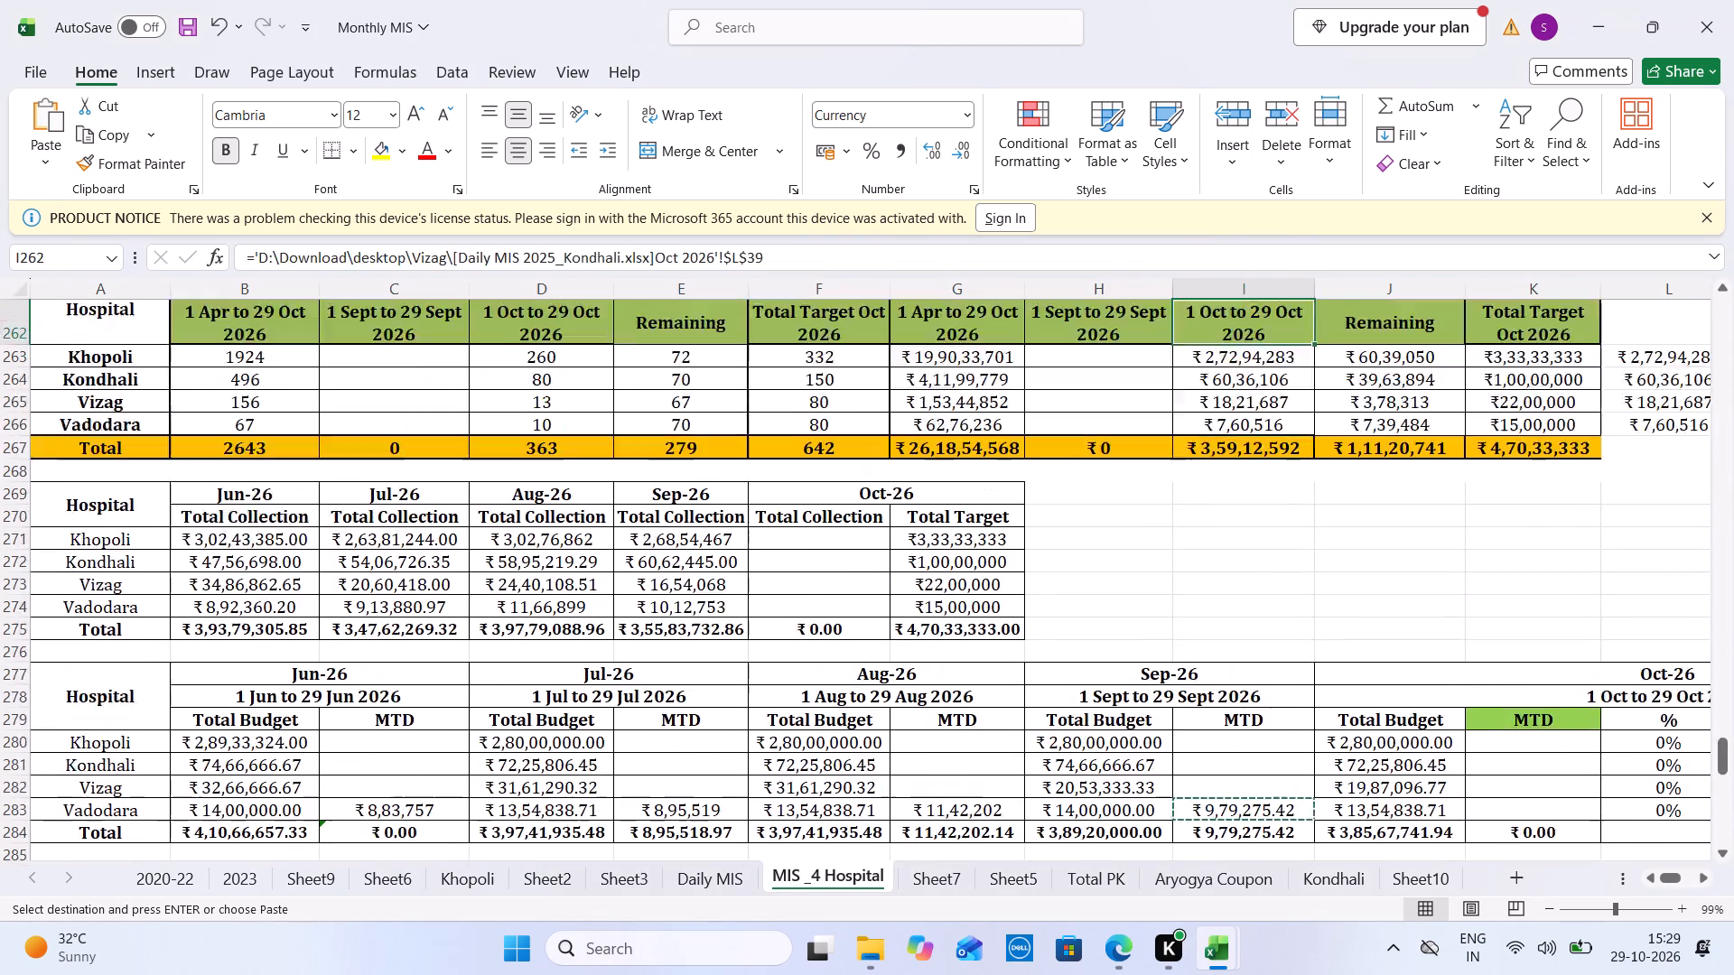
pyautogui.click(1146, 683)
pyautogui.hotkey('ctrl', 'v')
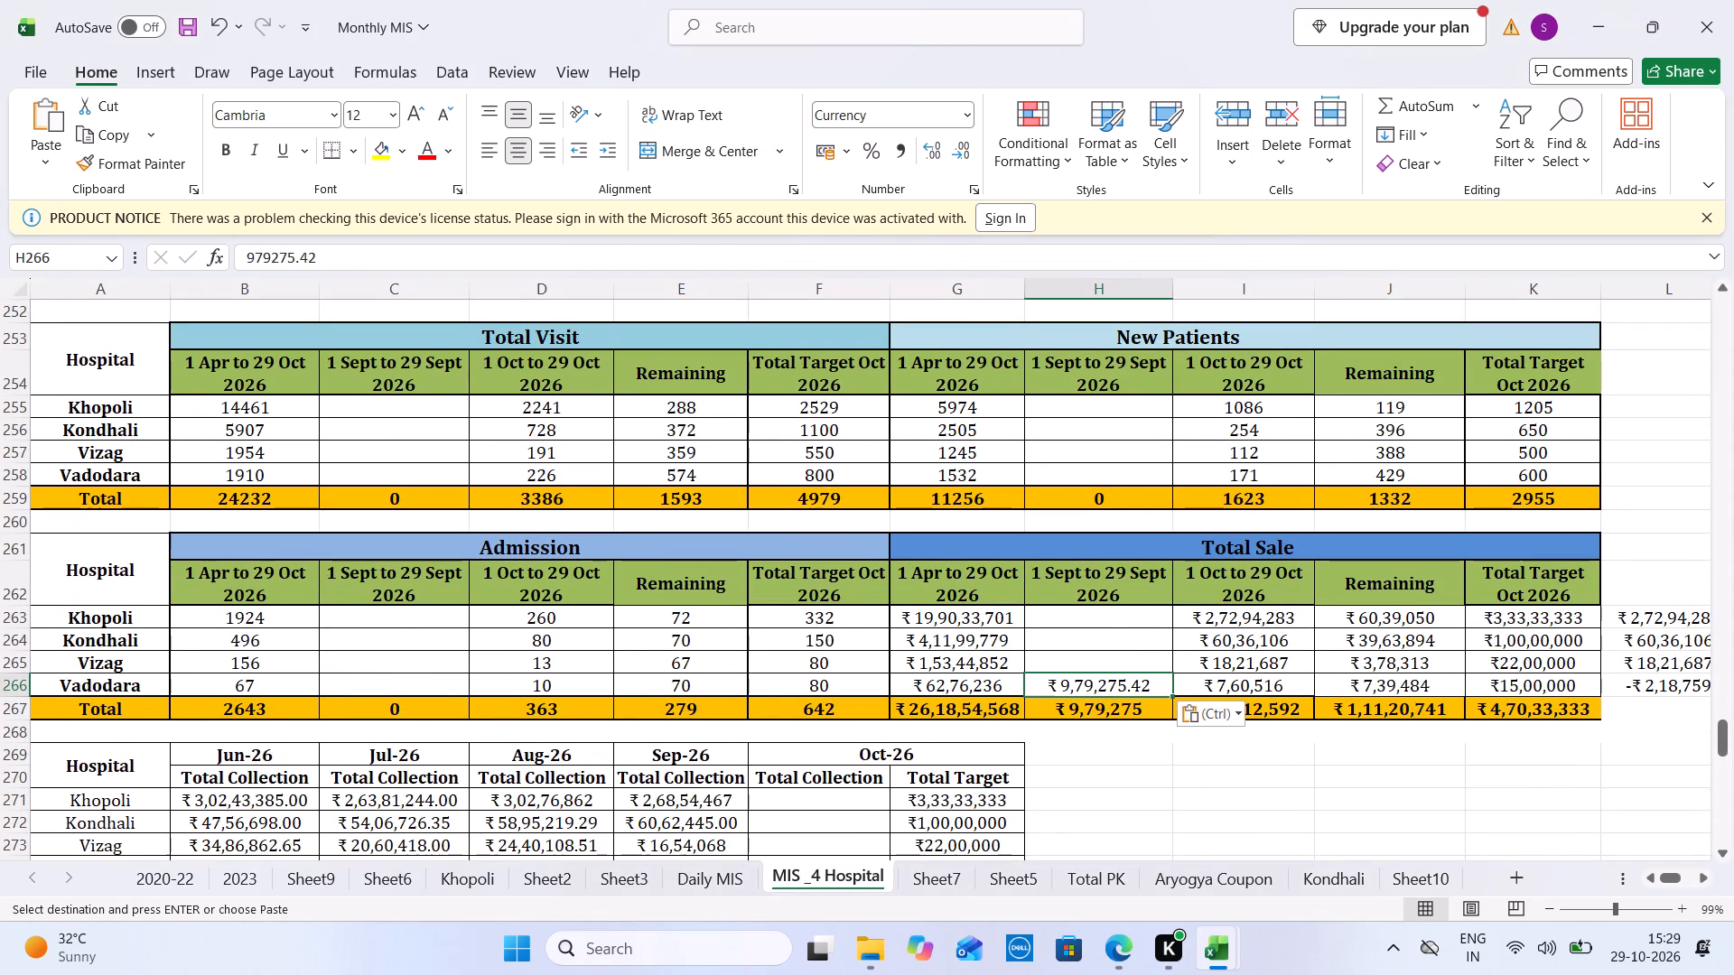
# Enter Vadodara's 1 Sept to 29 Sept 2026 figures as 187 New Patients, 240 Total Visit and 9 Admission, and save Monthly MIS.
pyautogui.click(1165, 467)
pyautogui.write('187')
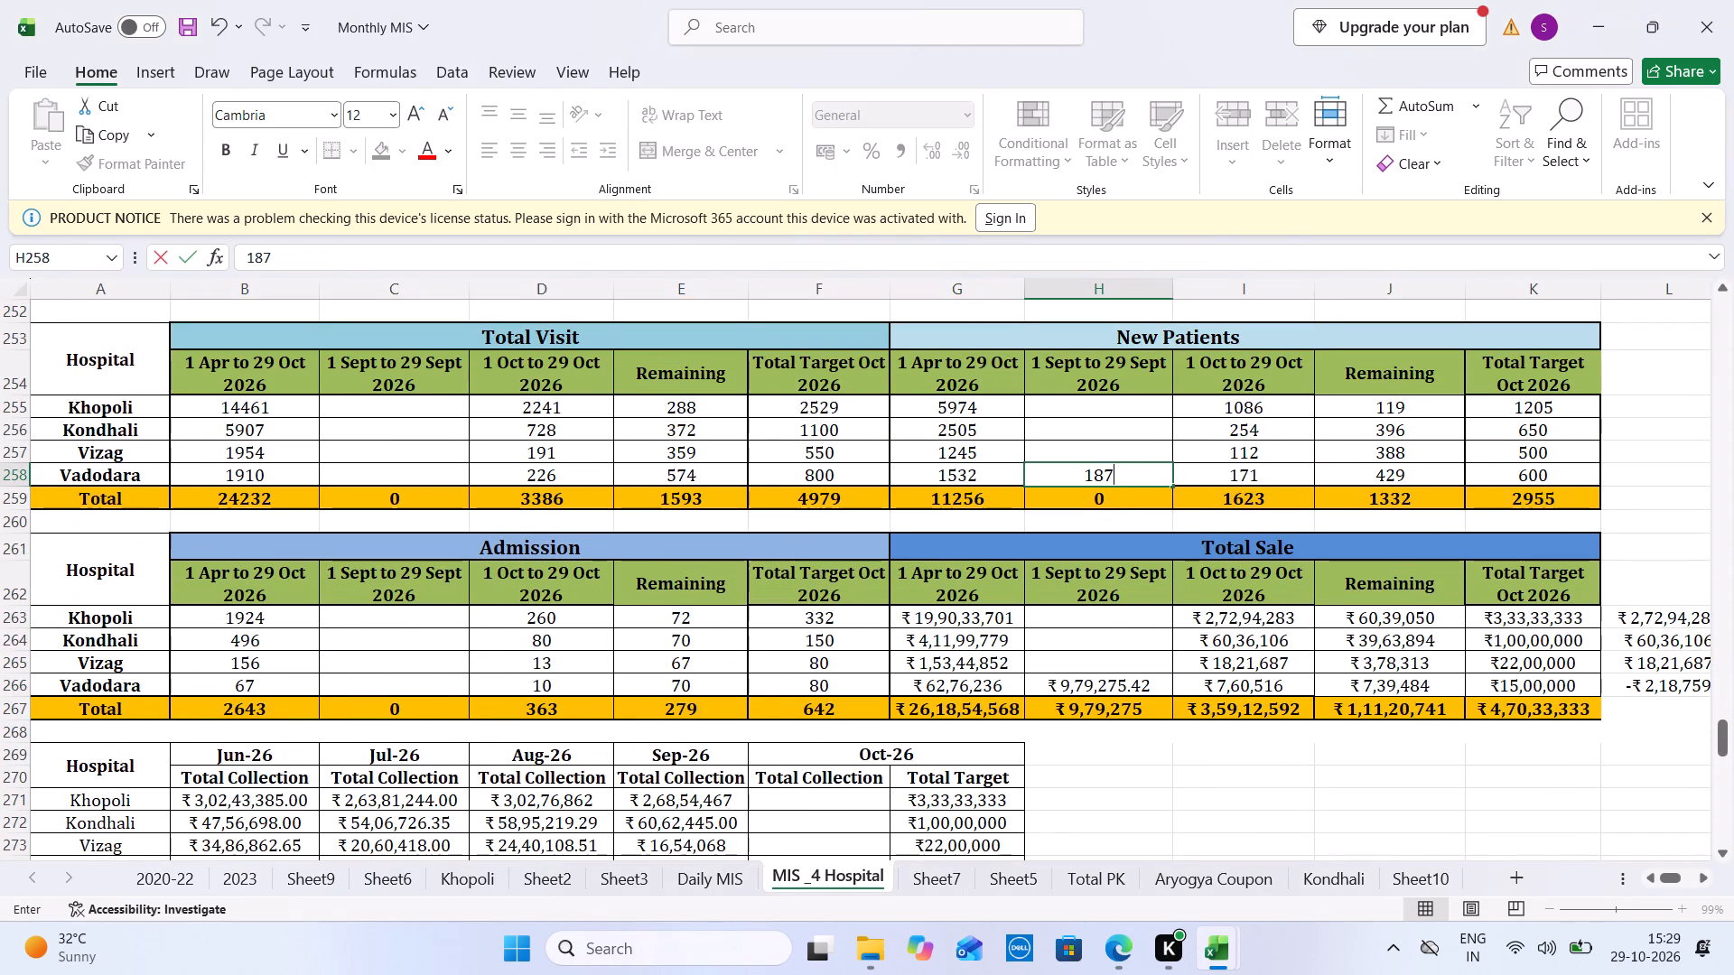
pyautogui.click(420, 474)
pyautogui.write('240')
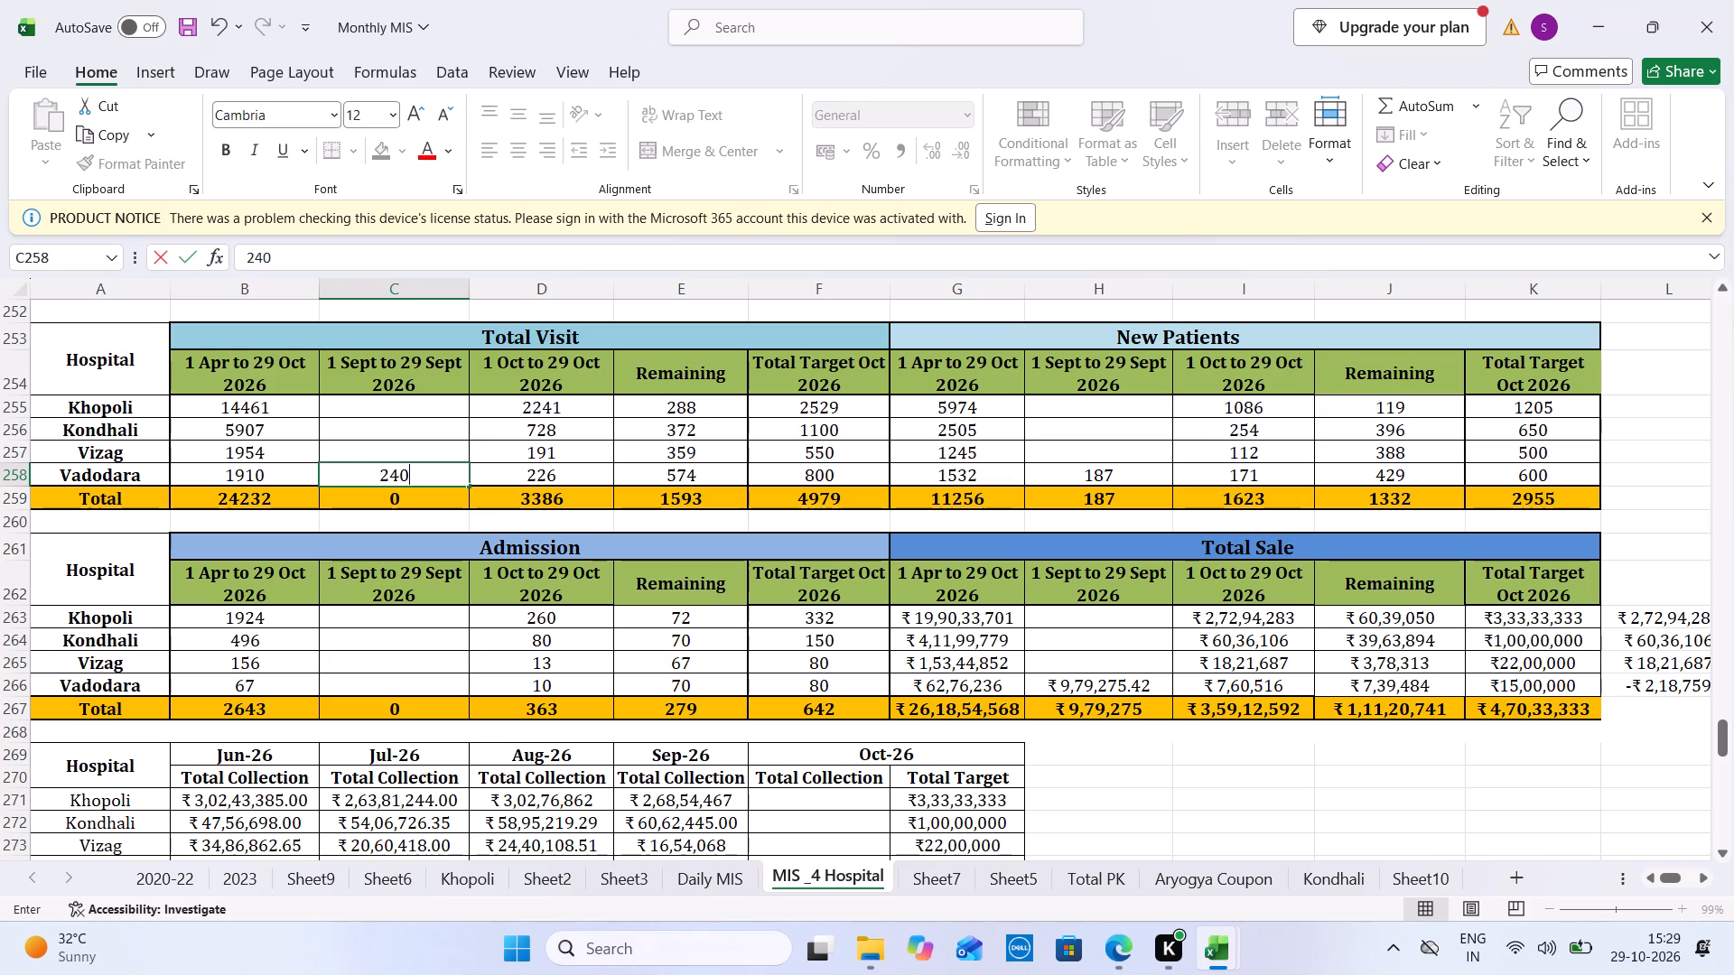
pyautogui.click(446, 676)
pyautogui.press('9')
pyautogui.hotkey('ctrl', 's')
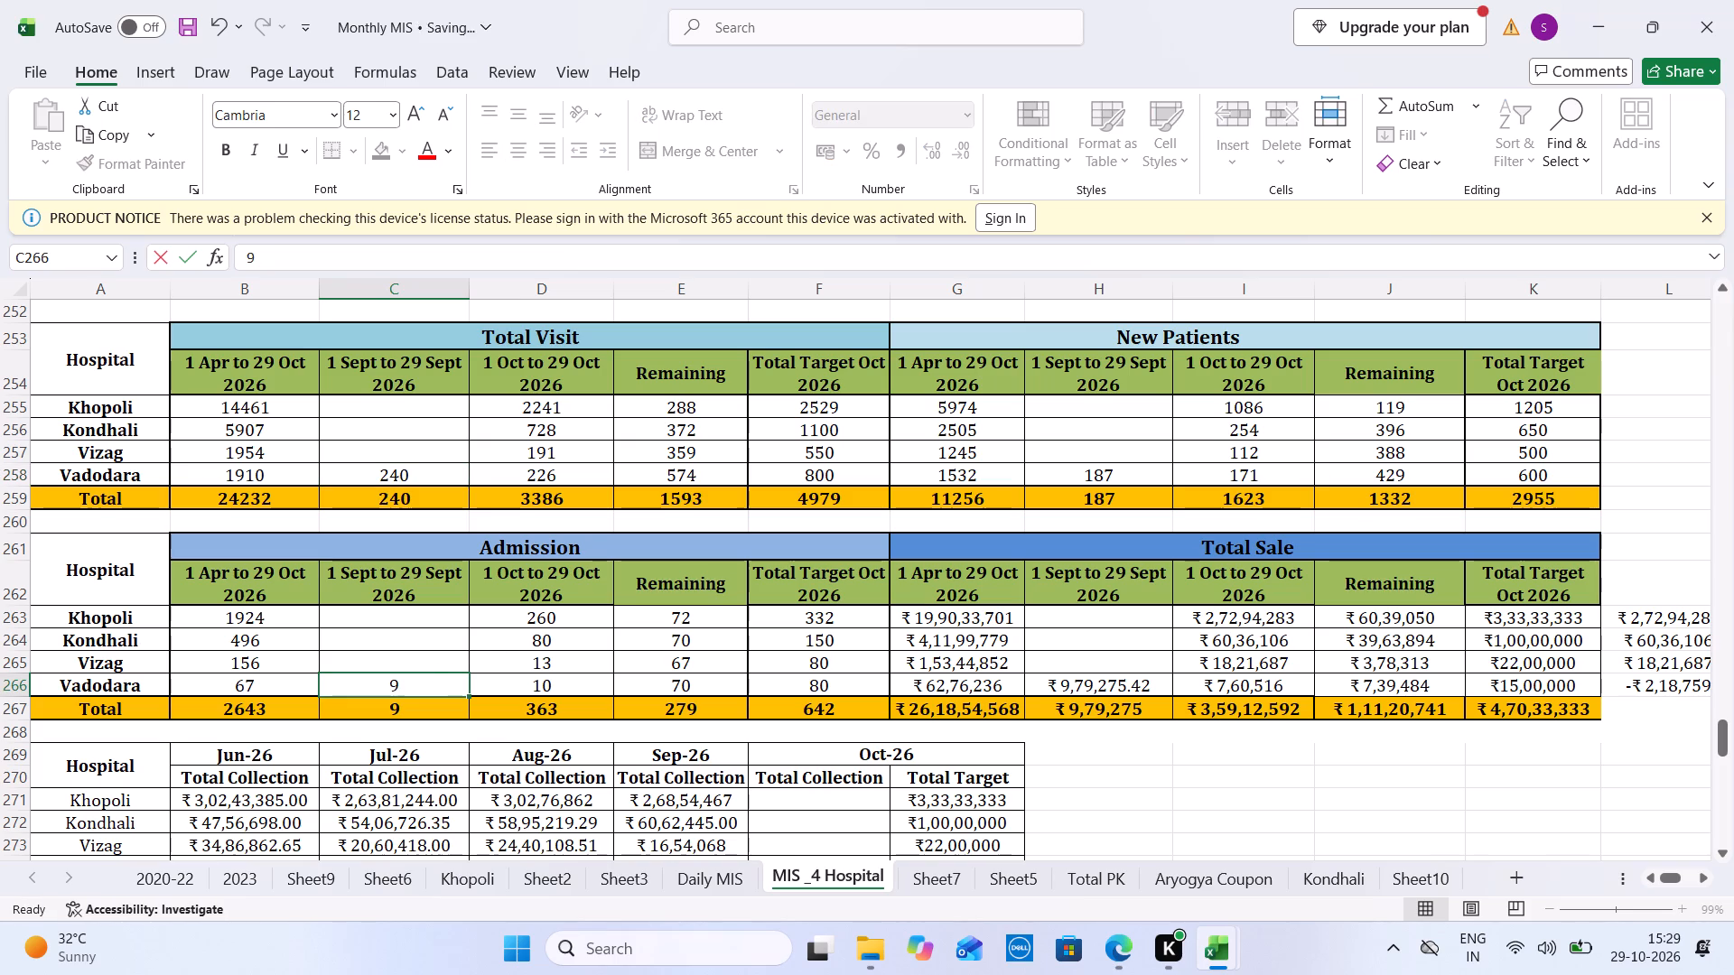
# Close the OPD Sheet Vadodara workbook and open the Daily MIS Vizag workbook from File Explorer.
pyautogui.hotkey('ctrl', 'Tab')
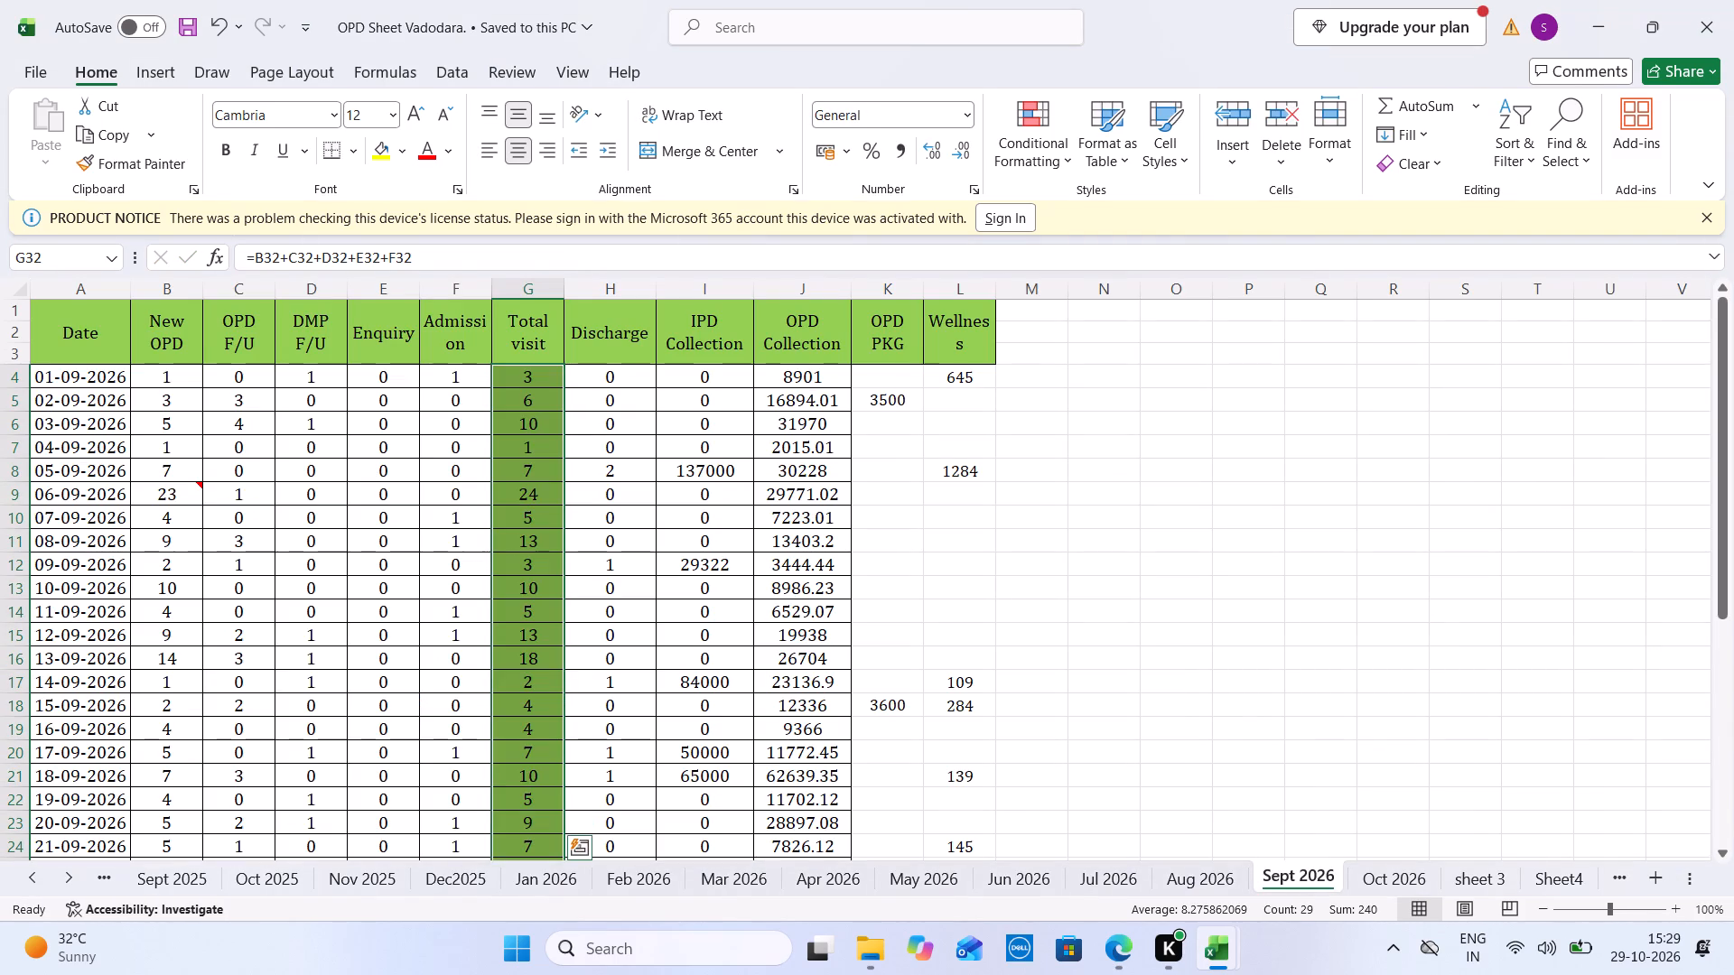
pyautogui.click(1733, 0)
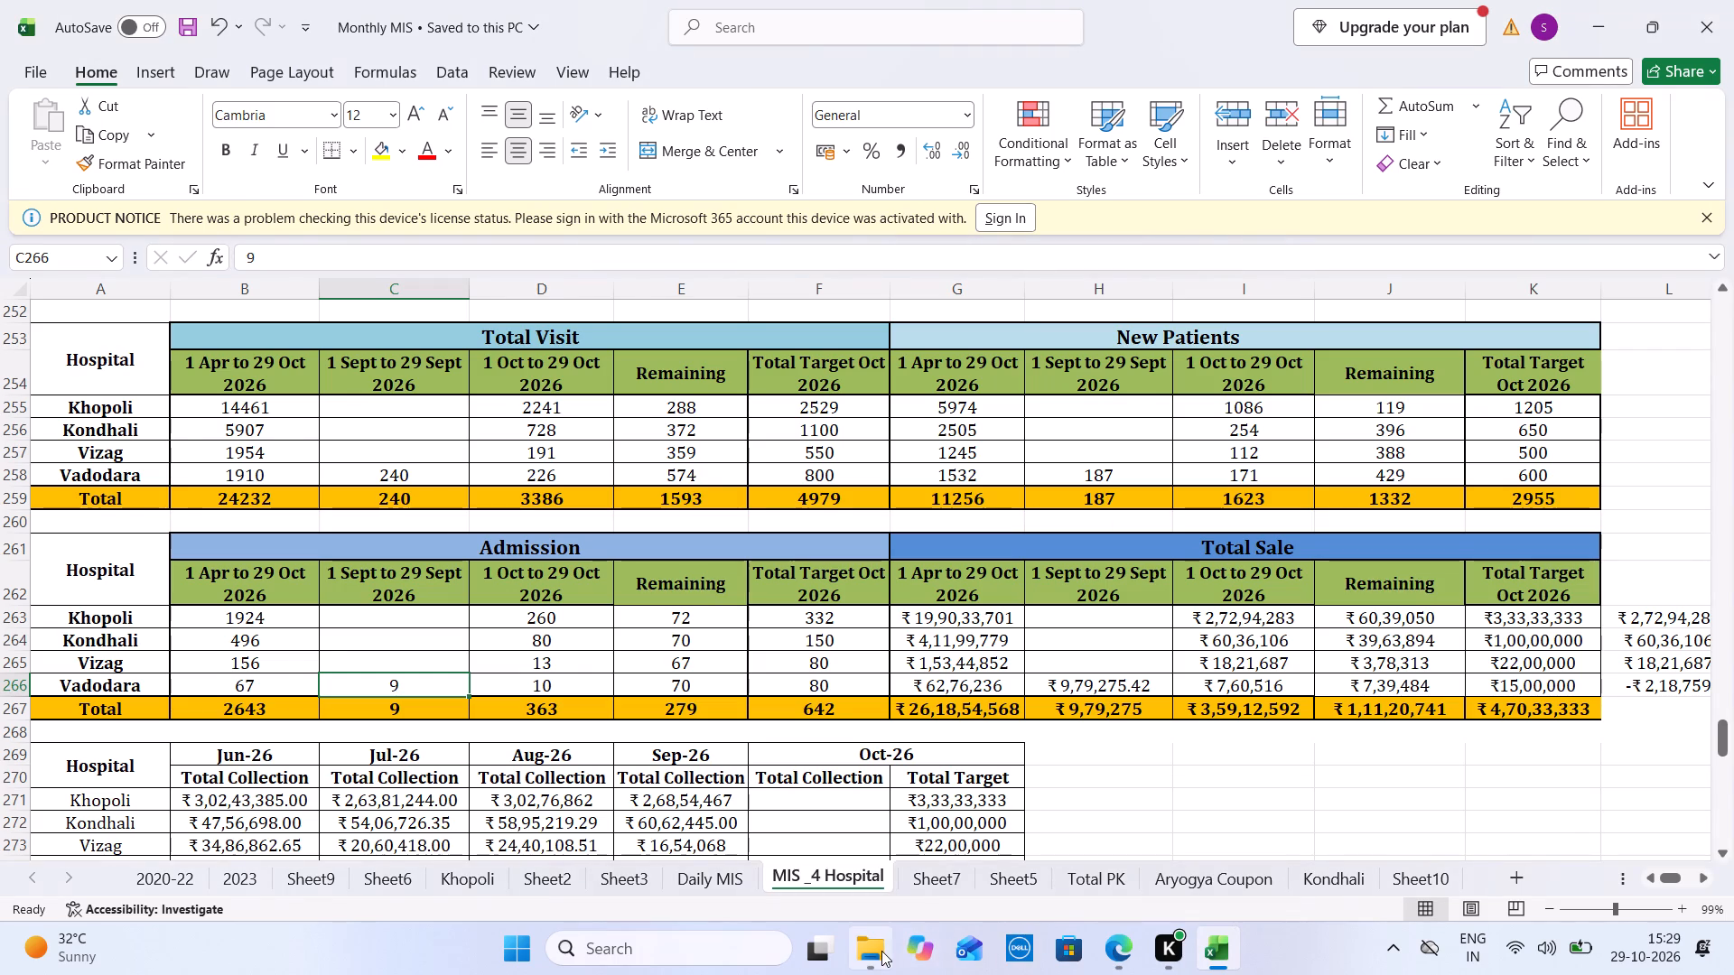
pyautogui.click(881, 951)
pyautogui.doubleClick(324, 423)
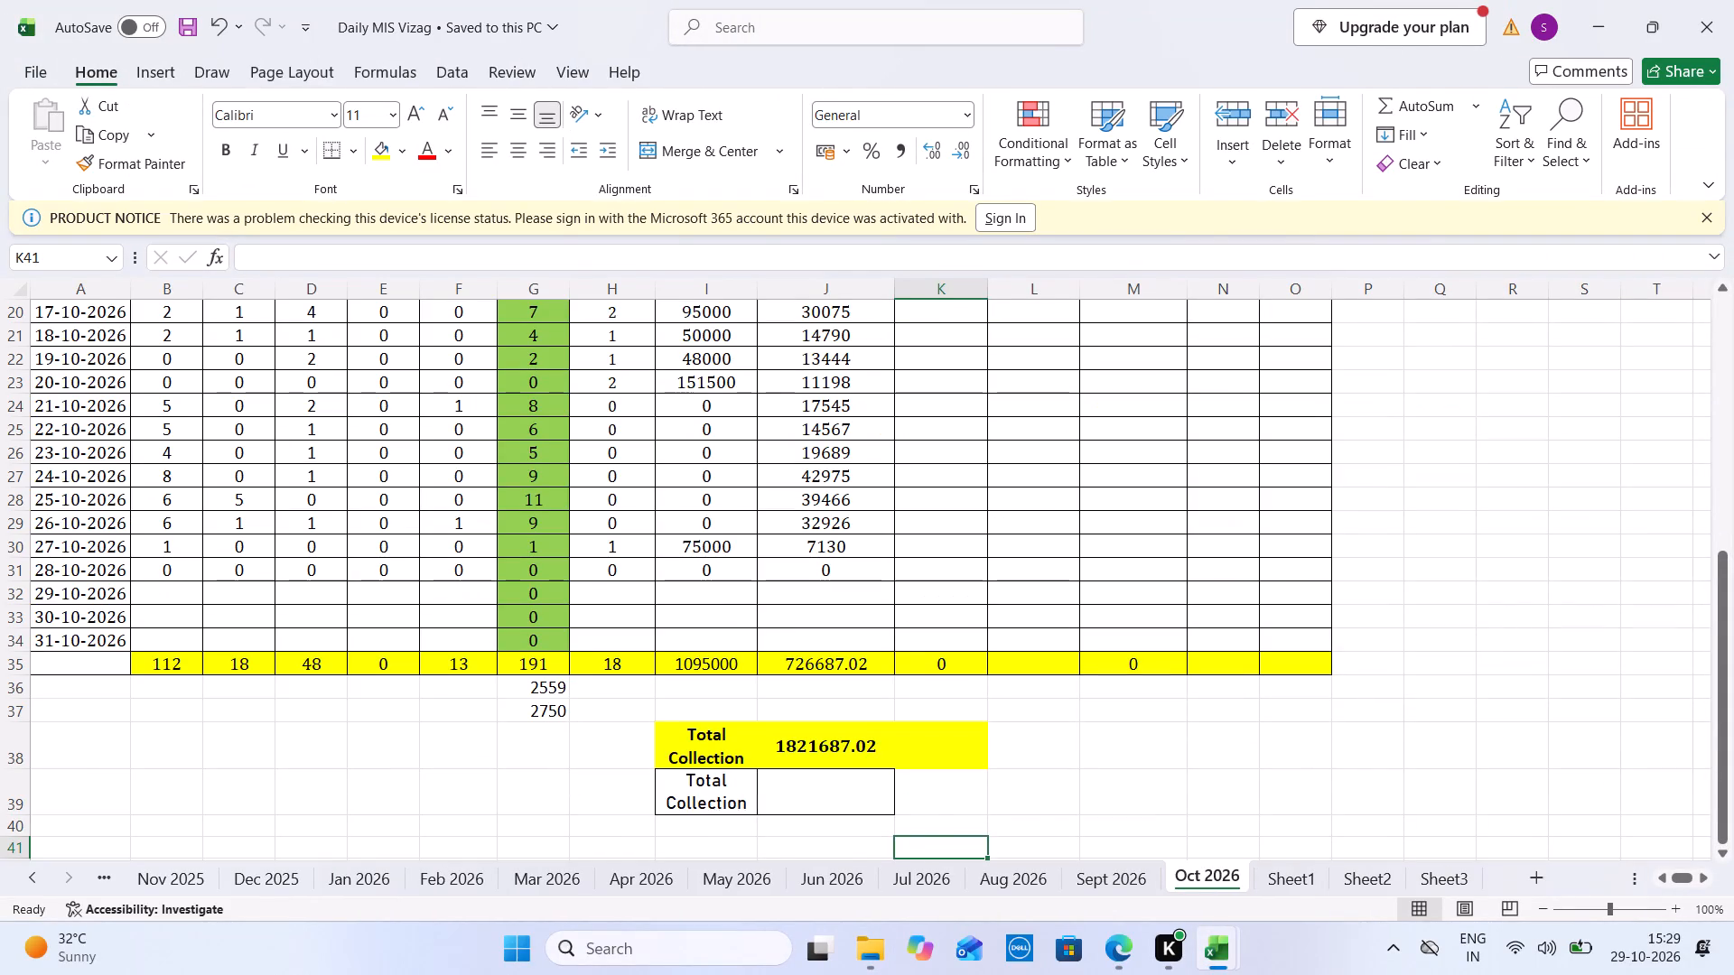
# Sum New OPD for 1 to 29 June on Vizag's Jun 2026 sheet and enter 204 as Vizag's Jun-26 MTD New OPD in Monthly MIS.
pyautogui.click(858, 871)
pyautogui.moveTo(156, 378); pyautogui.dragTo(214, 854)
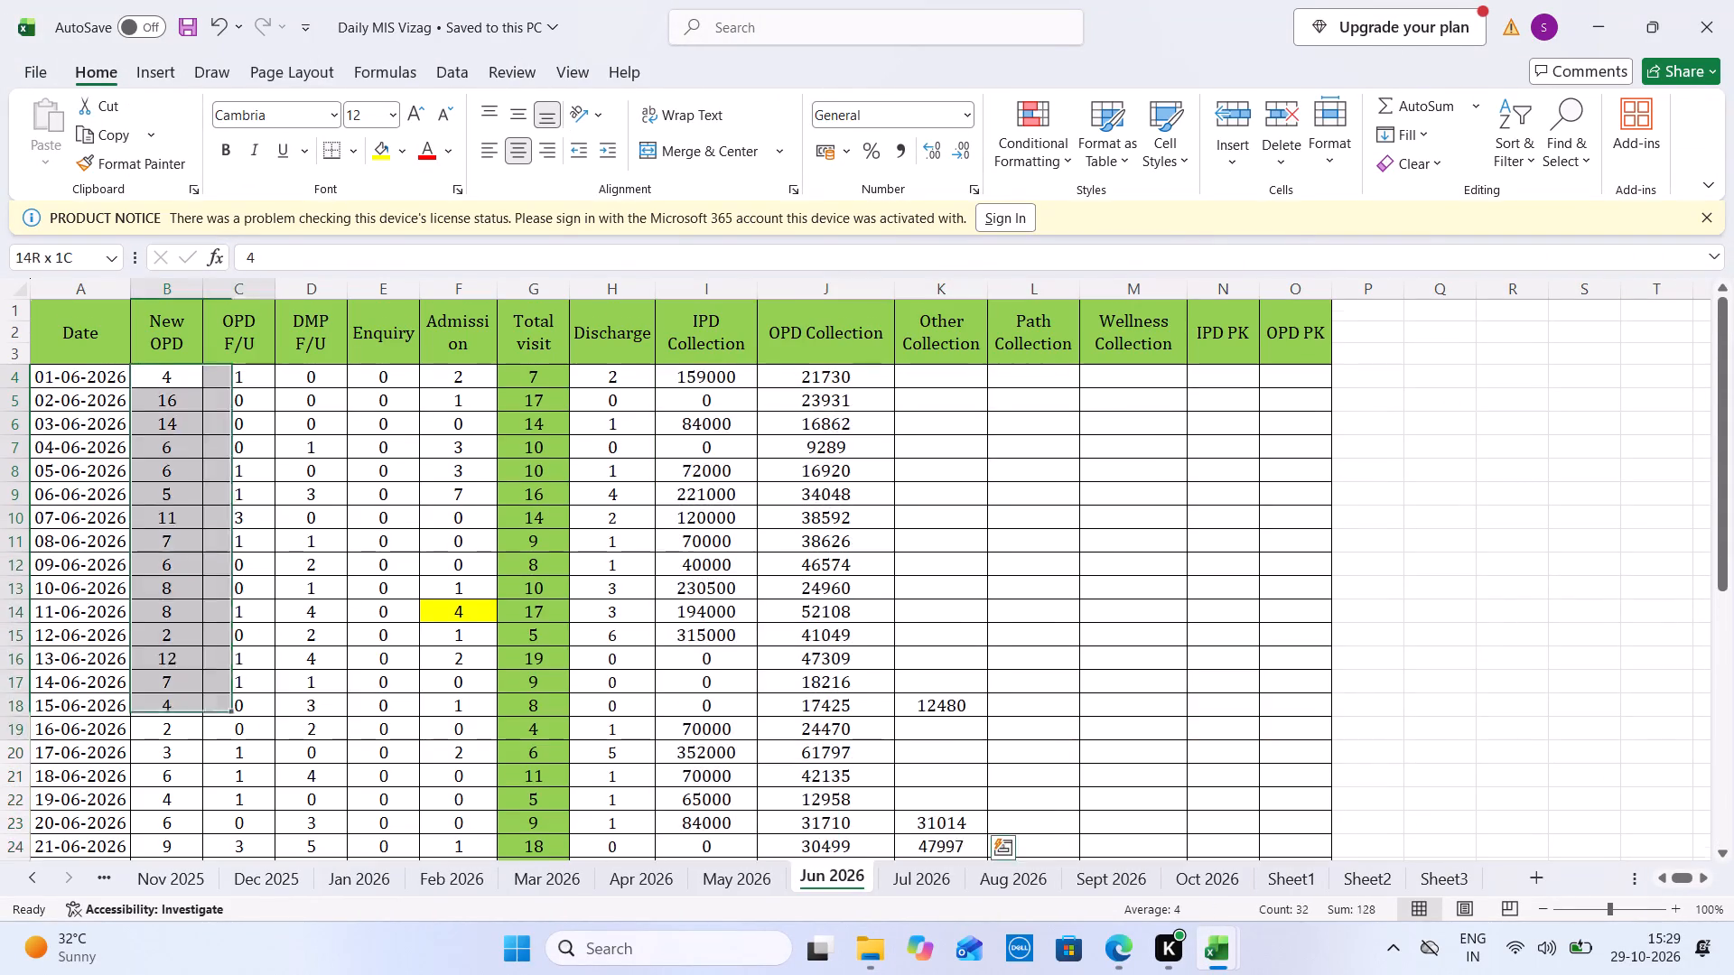
pyautogui.moveTo(214, 854); pyautogui.dragTo(174, 729)
pyautogui.hotkey('ctrl', 'Tab')
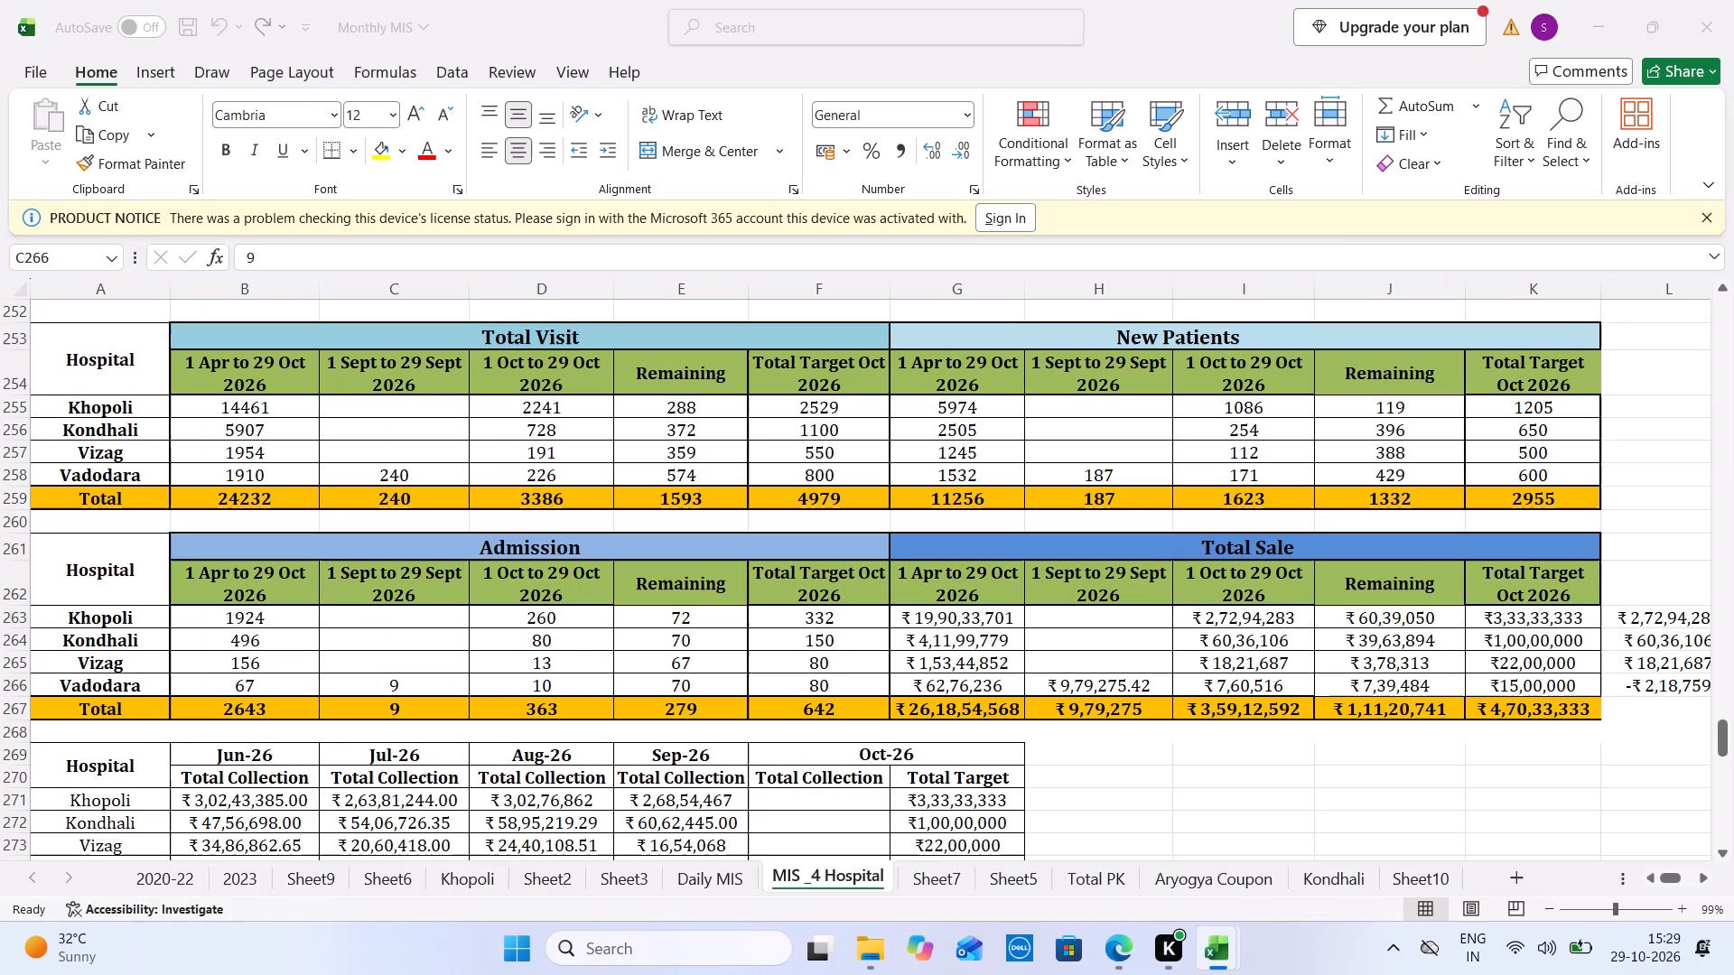
pyautogui.press('Down')
pyautogui.press('Down')
pyautogui.press('Down')
pyautogui.press('Down')
pyautogui.press('Down')
pyautogui.press('Down')
pyautogui.press('Down')
pyautogui.press('Down')
pyautogui.press('Down')
pyautogui.press('Down')
pyautogui.press('Down')
pyautogui.press('Down')
pyautogui.press('Down')
pyautogui.press('Down')
pyautogui.press('Down')
pyautogui.press('Down')
pyautogui.press('Down')
pyautogui.press('Down')
pyautogui.press('Down')
pyautogui.press('Down')
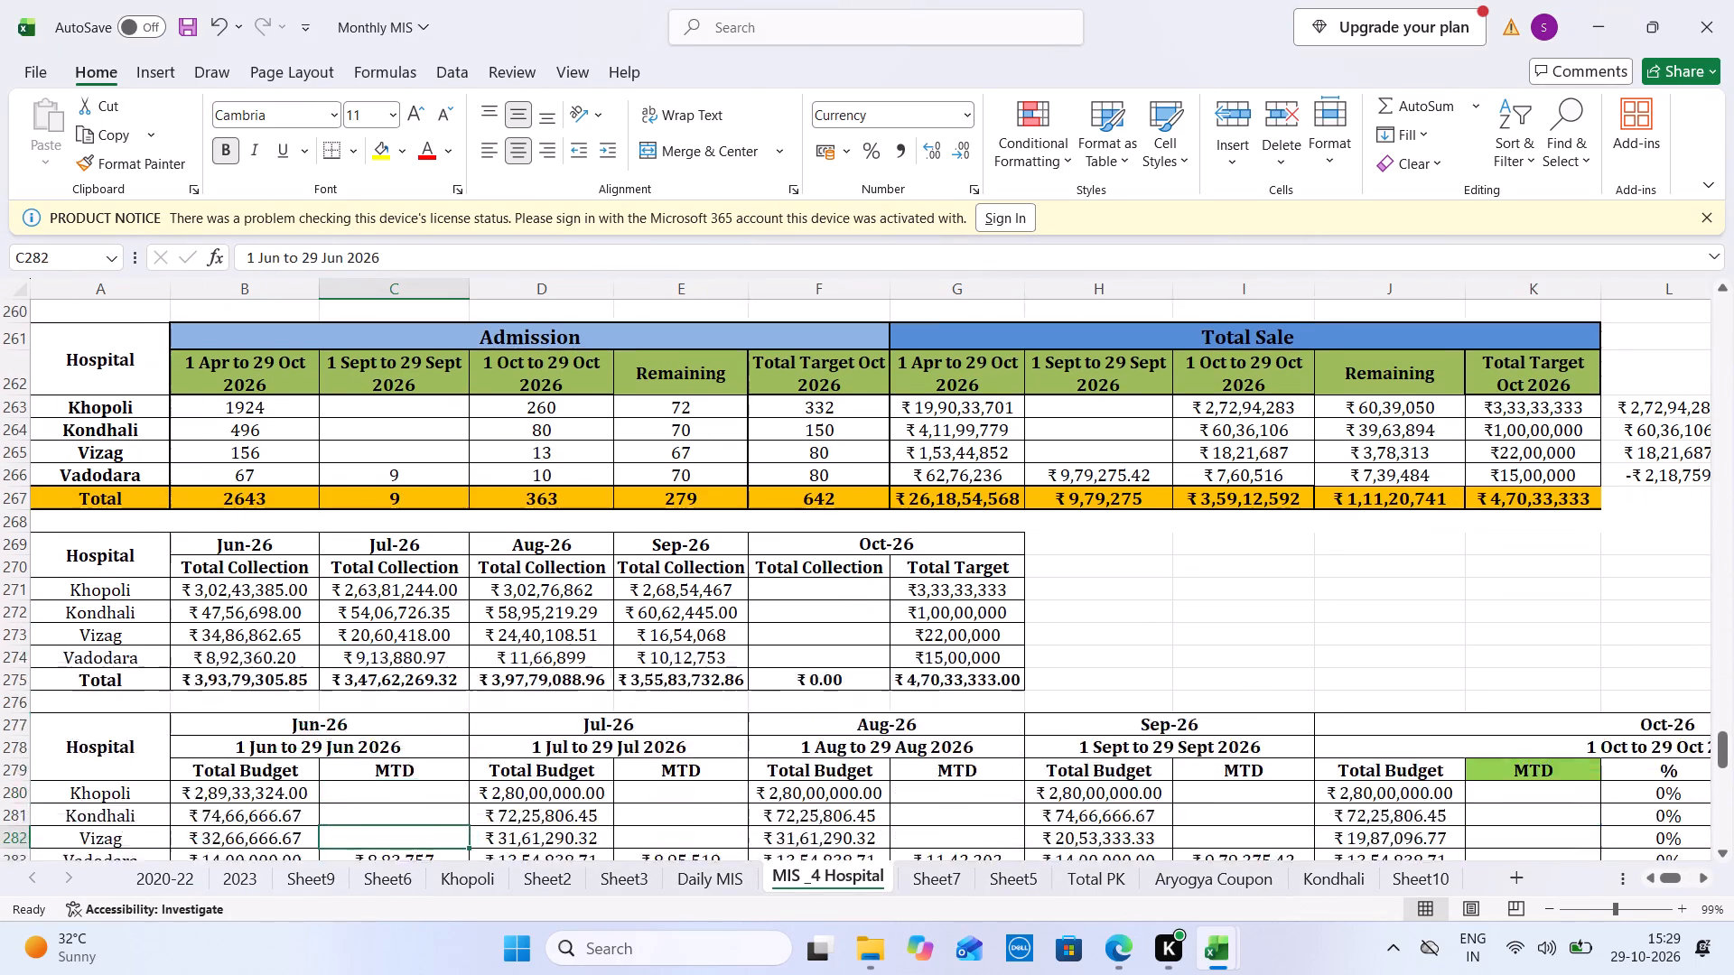
pyautogui.click(398, 747)
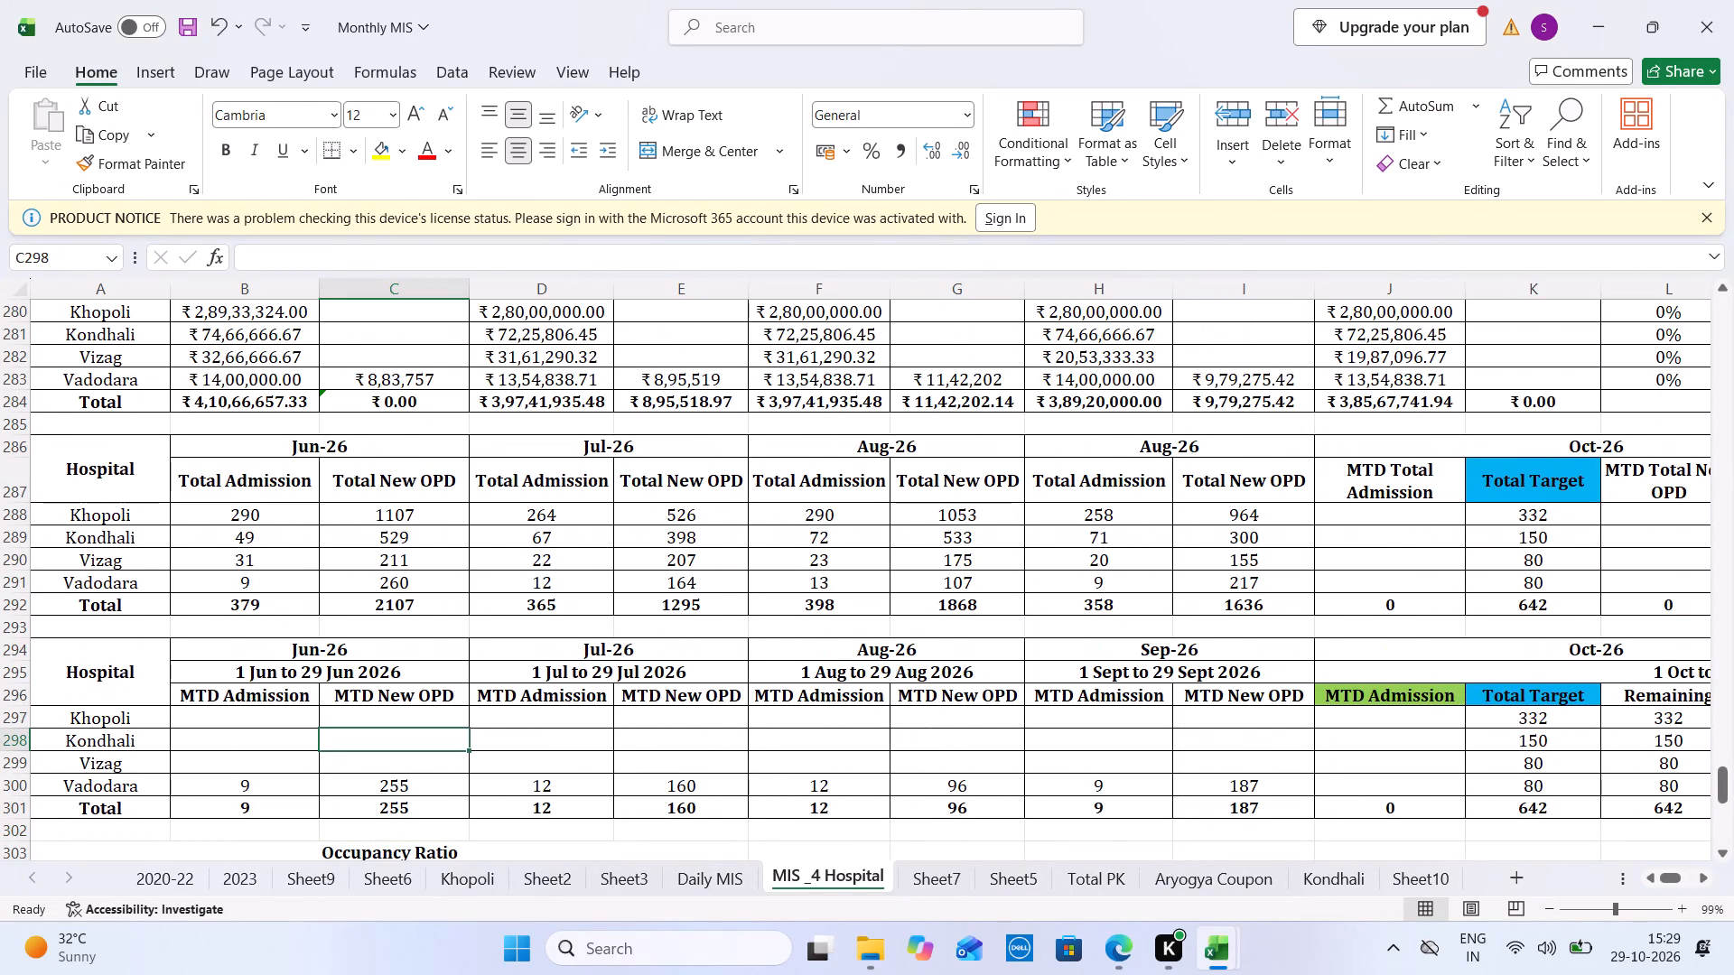
pyautogui.press('Down')
pyautogui.write('204')
# Sum Vizag's admissions for 1 to 29 June and enter 31 as its Jun-26 MTD Admission in Monthly MIS.
pyautogui.hotkey('ctrl', 'Tab')
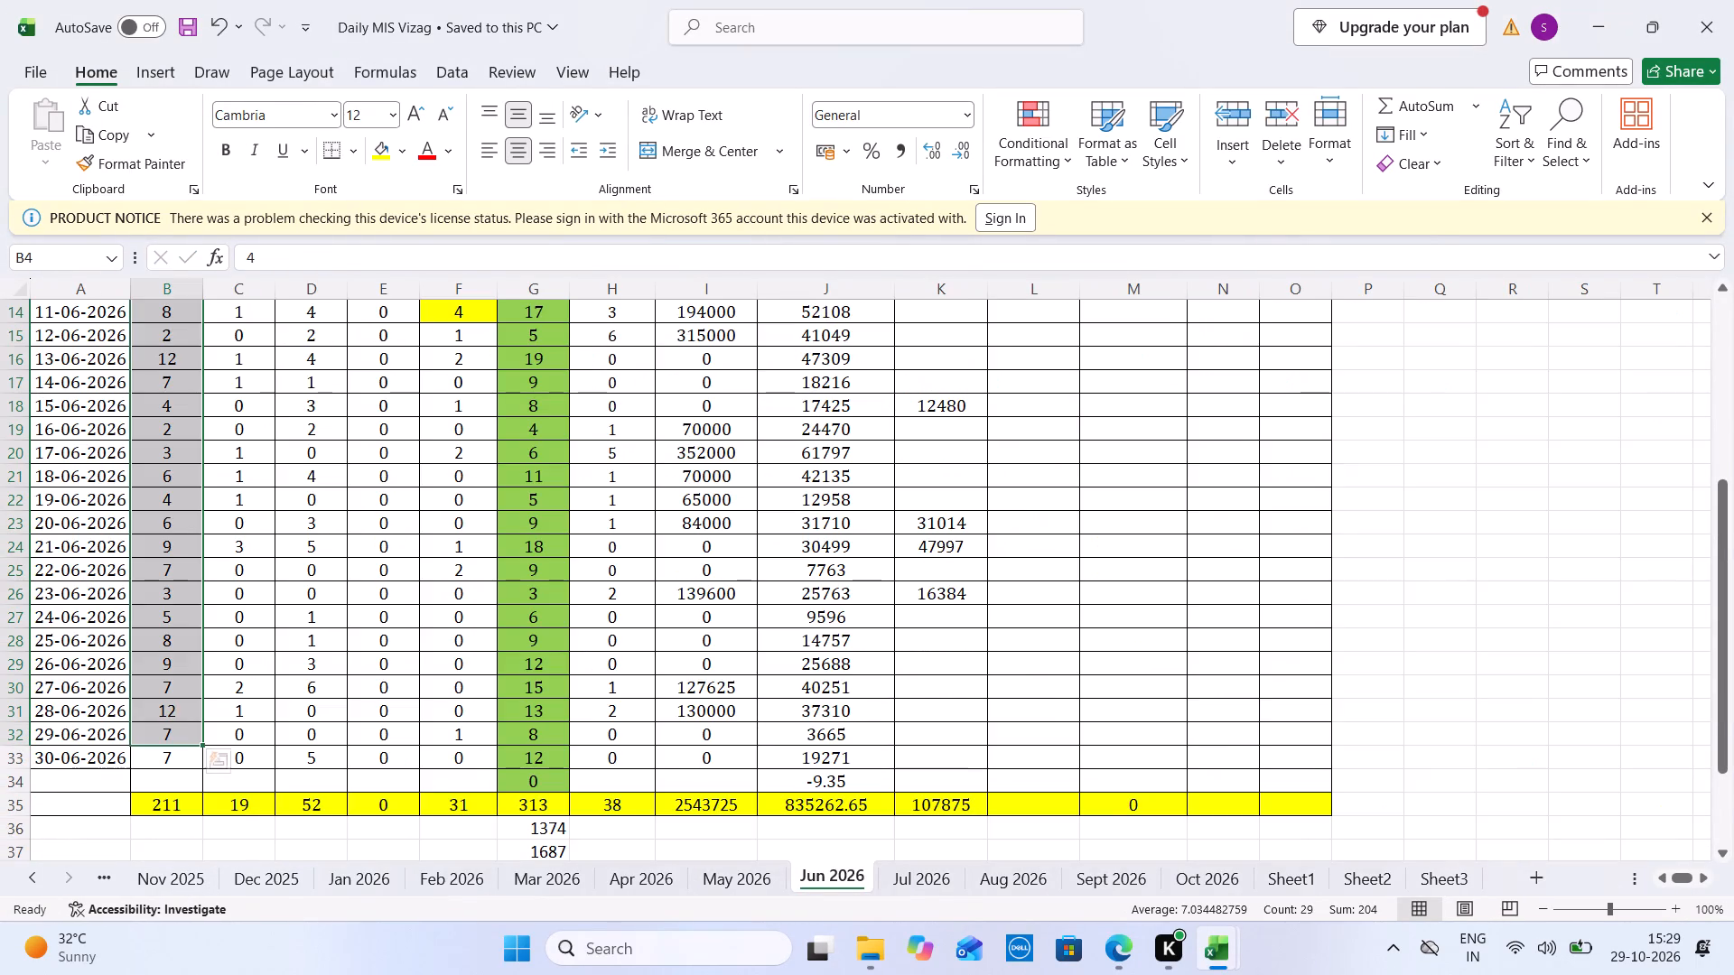
pyautogui.moveTo(467, 738); pyautogui.dragTo(461, 376)
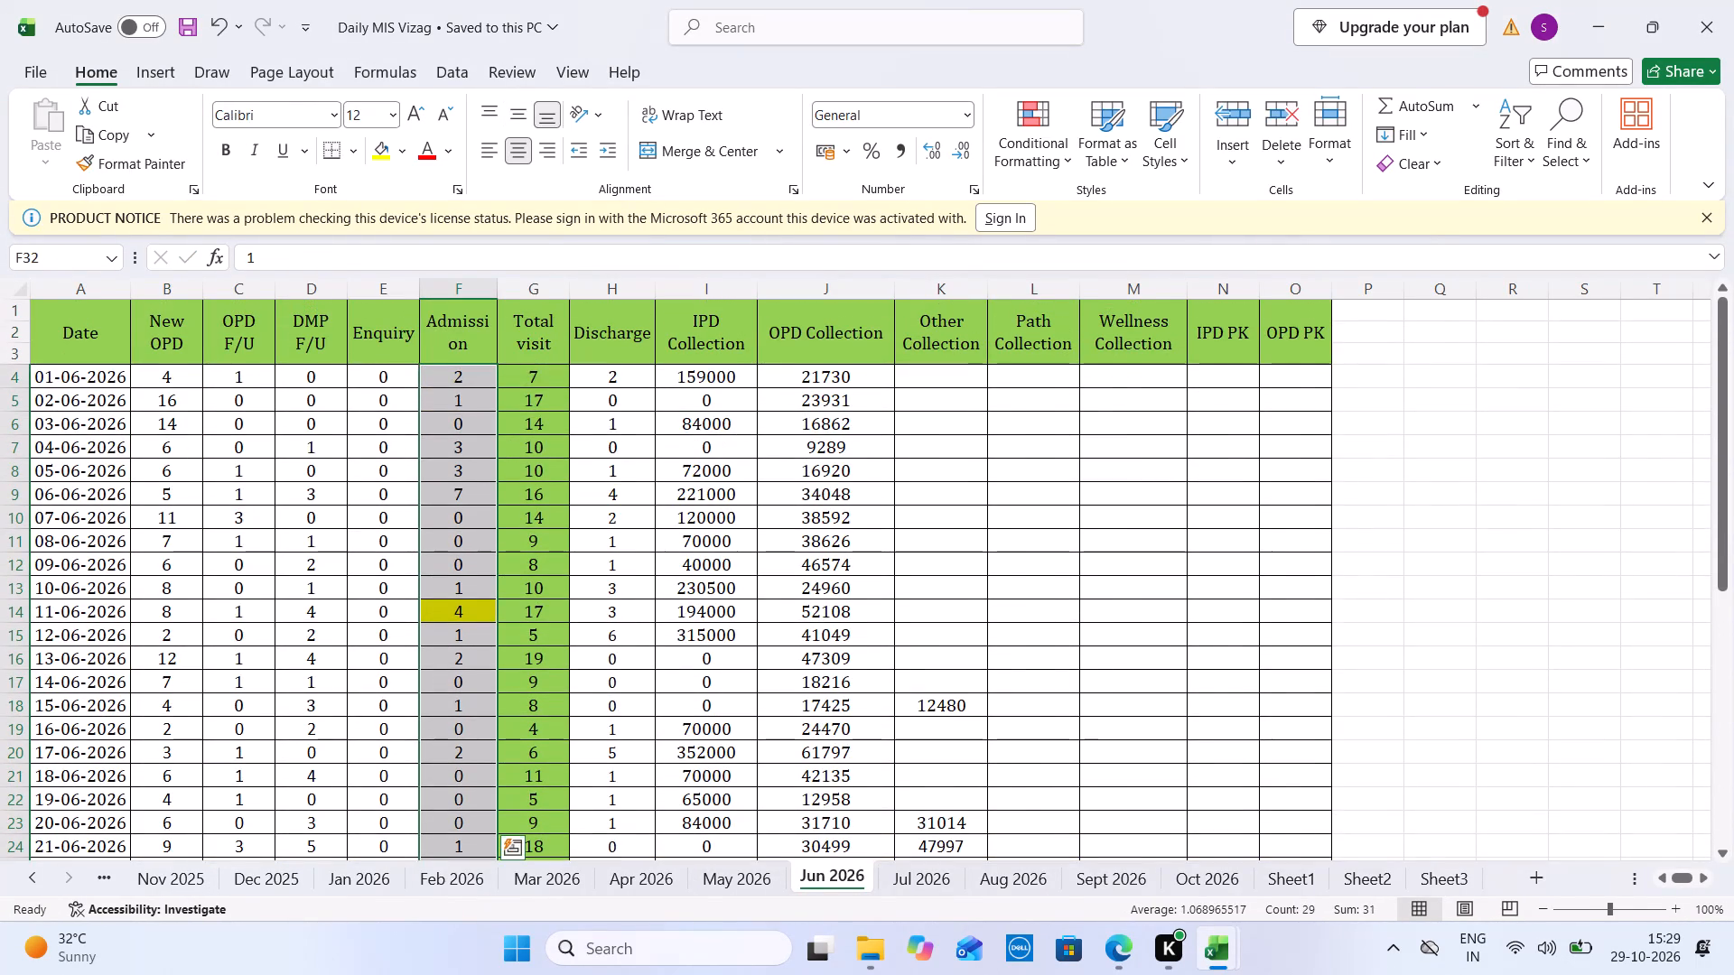
pyautogui.hotkey('ctrl', 'Tab')
pyautogui.click(295, 755)
pyautogui.write('31')
# Sum Vizag's IPD, OPD and Other collections for 1 to 29 June and enter 3467601 as its Jun-26 MTD collection.
pyautogui.hotkey('ctrl', 'Tab')
pyautogui.moveTo(705, 366); pyautogui.dragTo(852, 935)
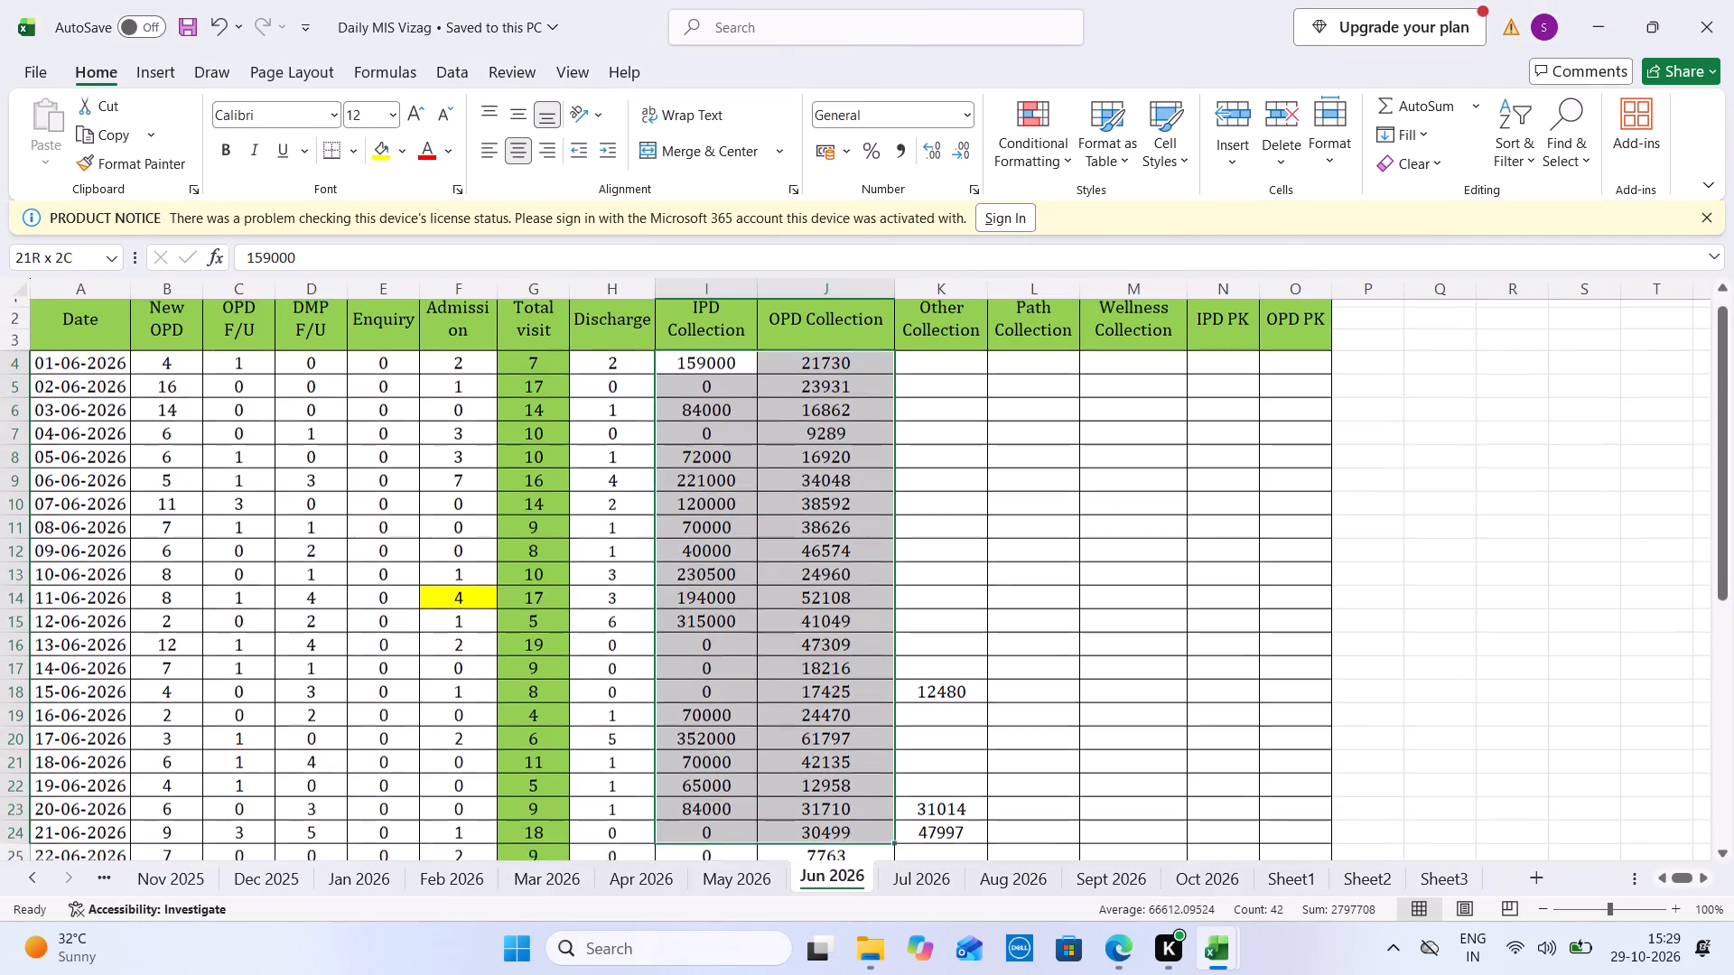
pyautogui.moveTo(852, 935); pyautogui.dragTo(943, 733)
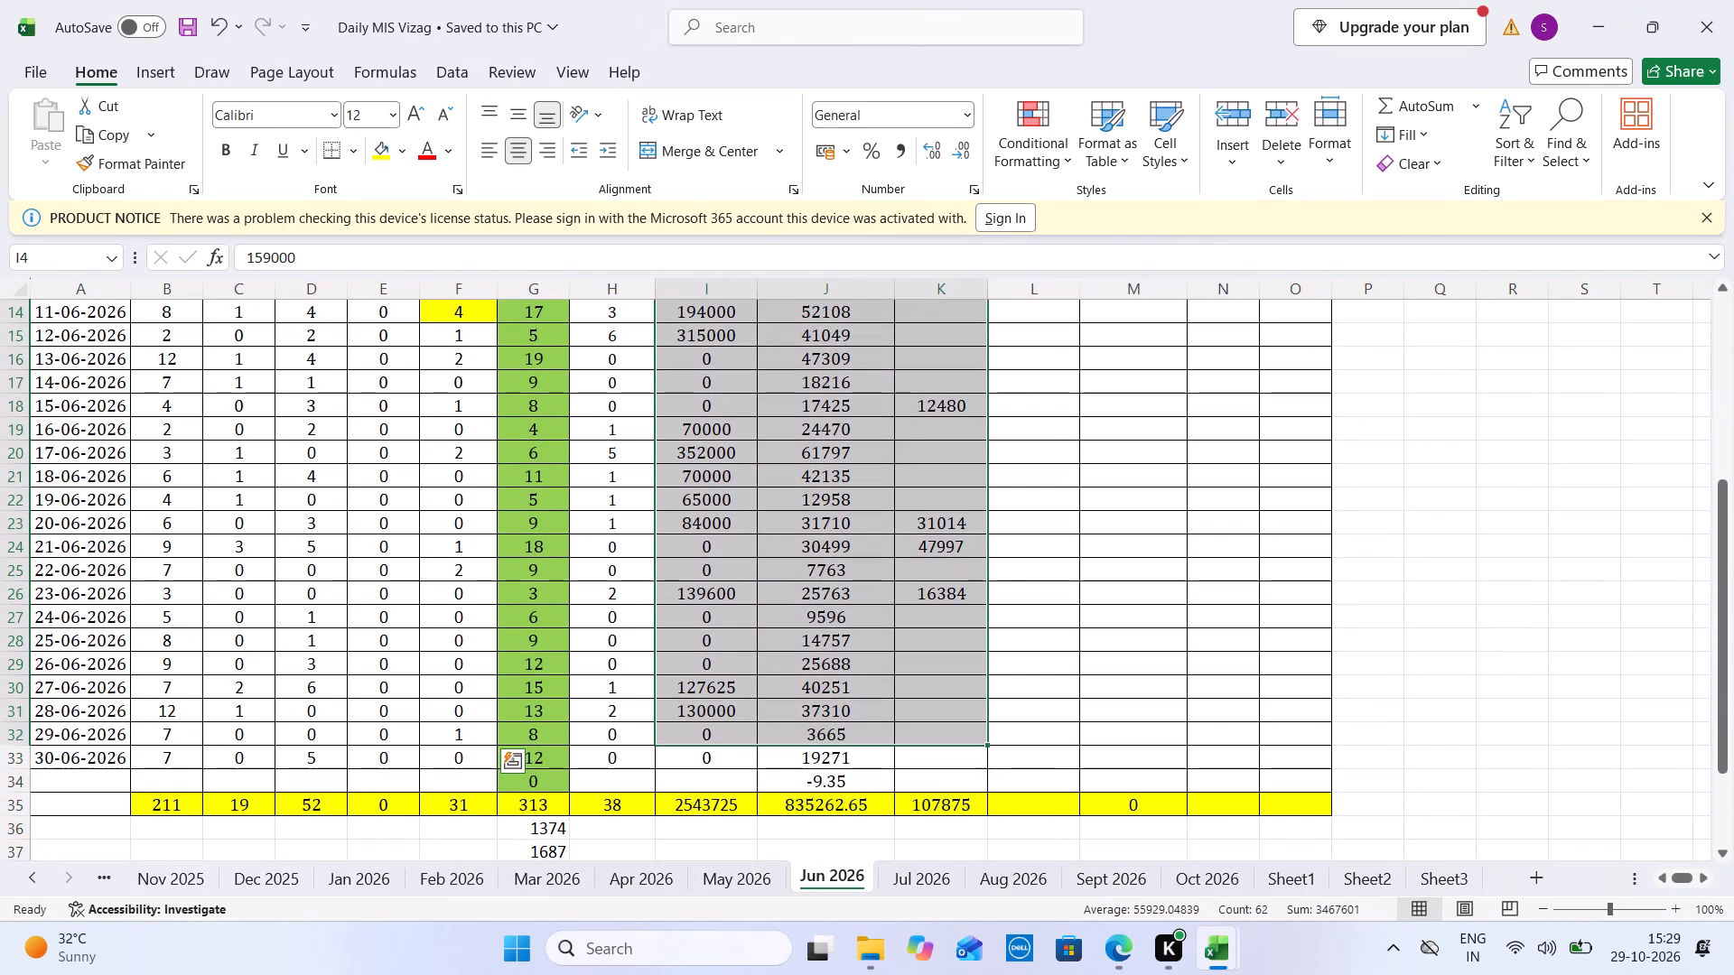
pyautogui.hotkey('ctrl', 'Tab')
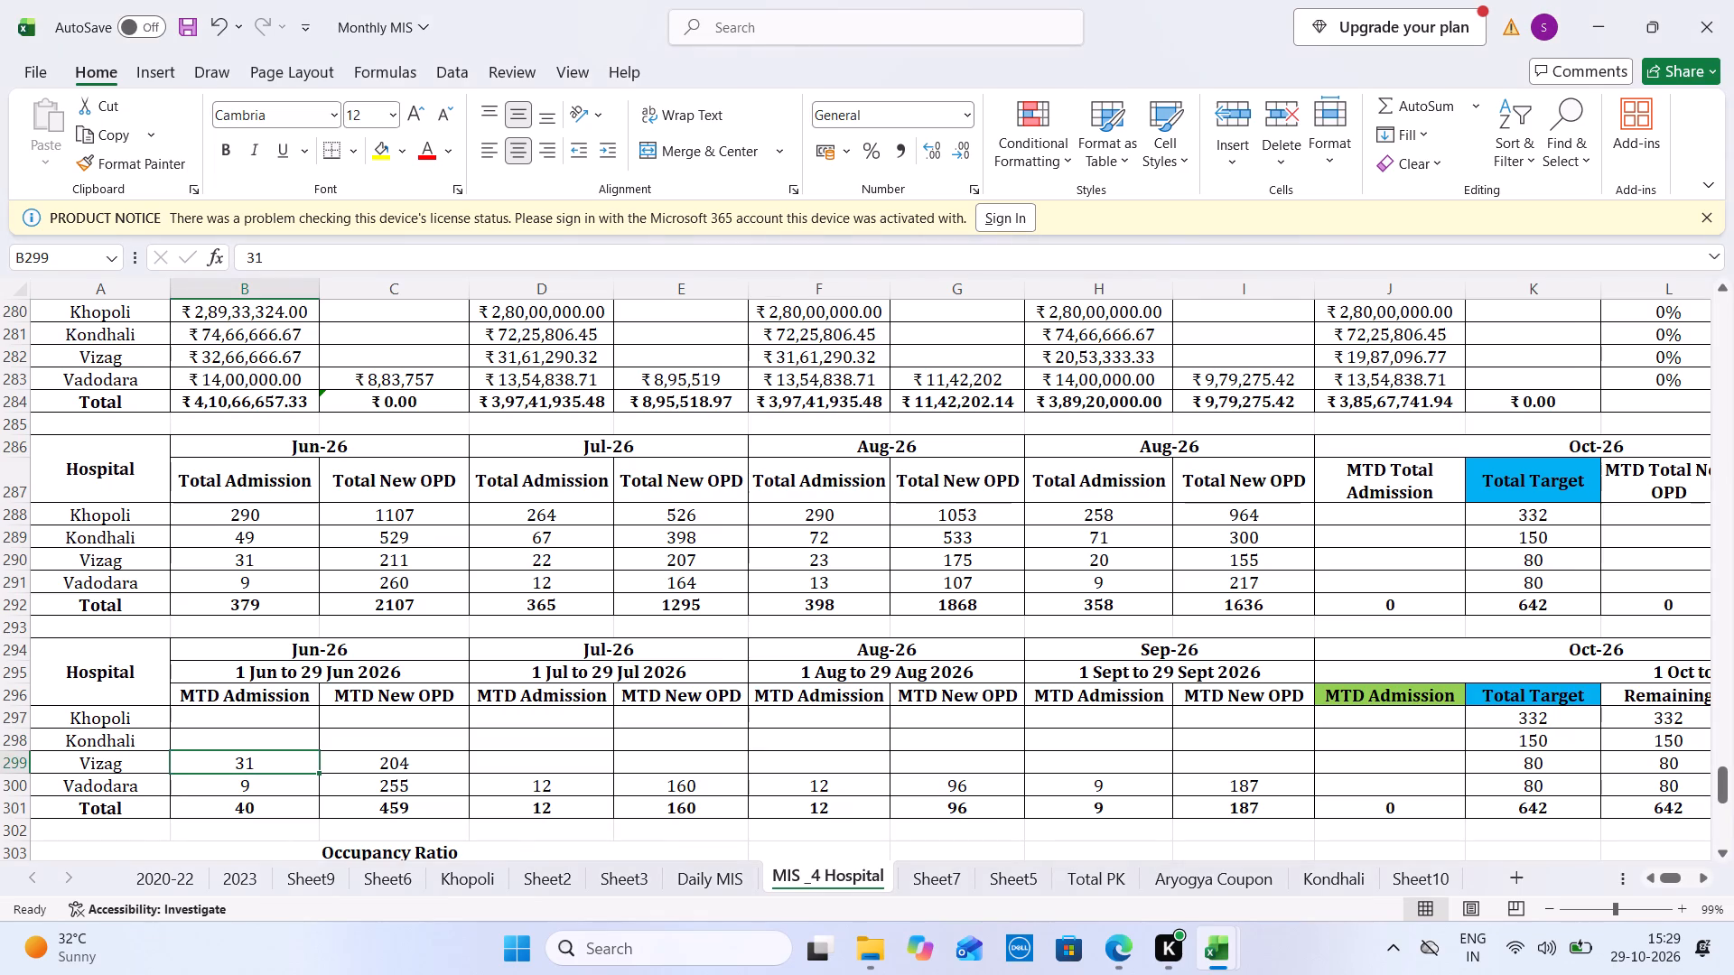
pyautogui.click(422, 365)
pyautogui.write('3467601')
# Sum New OPD for 1 to 29 July on Vizag's Jul 2026 sheet and enter 199 as Vizag's Jul-26 MTD New OPD.
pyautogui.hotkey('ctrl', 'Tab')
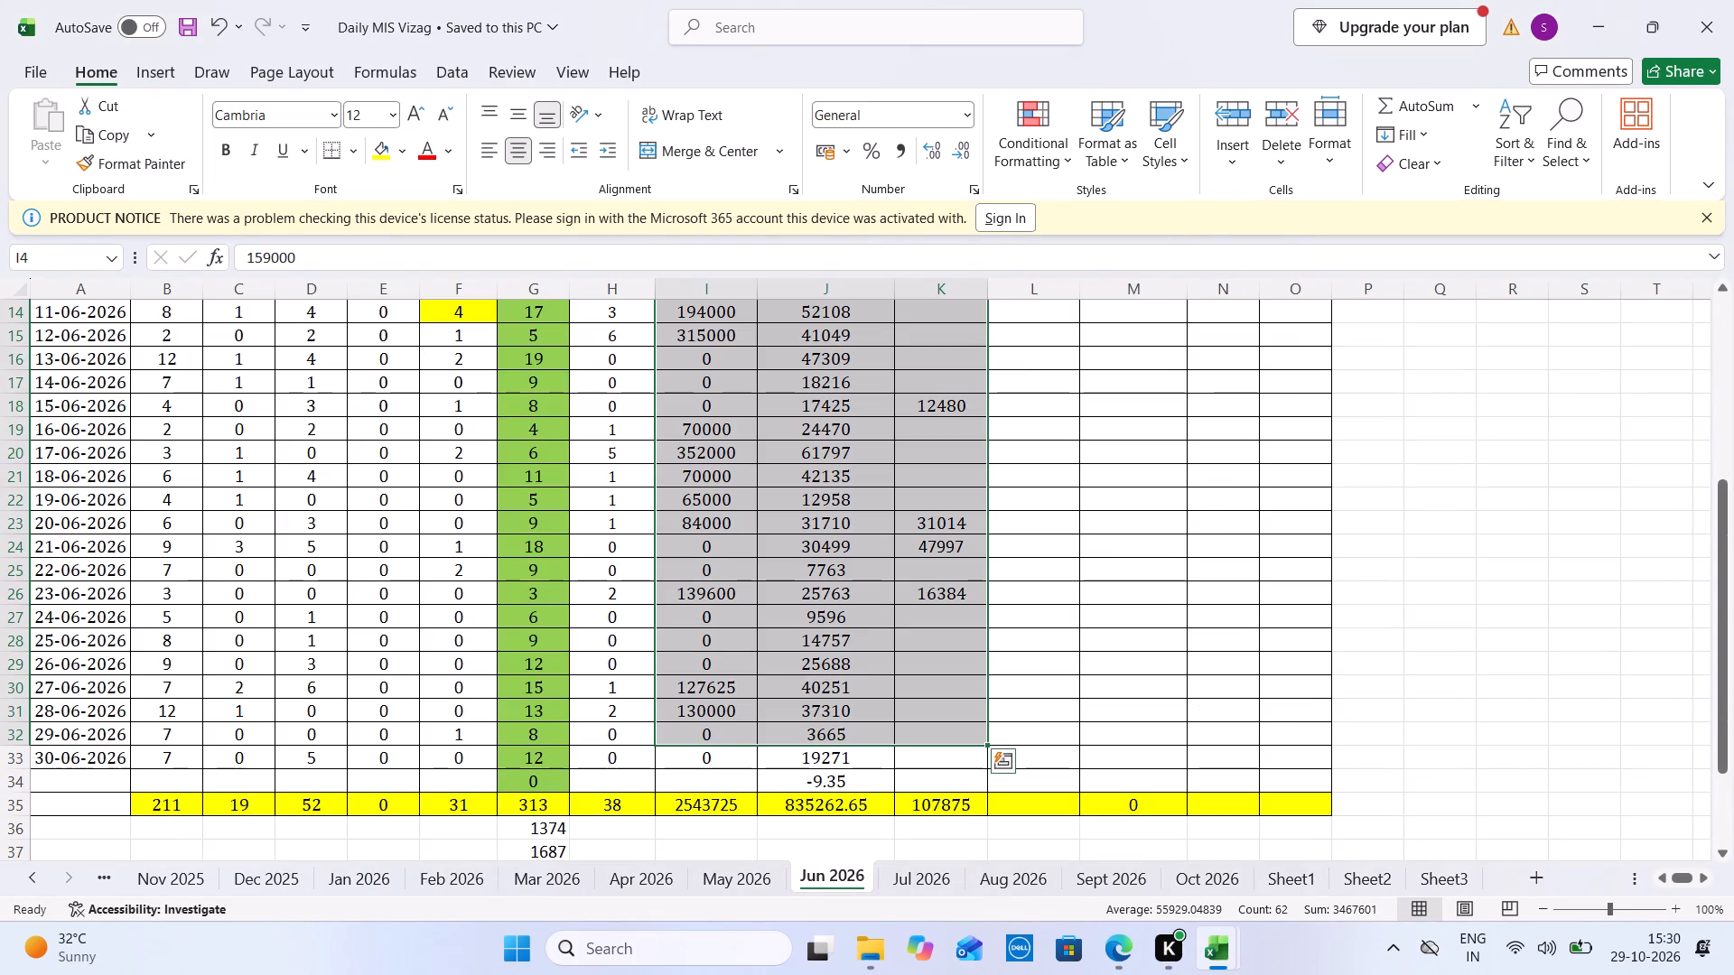
pyautogui.click(909, 877)
pyautogui.moveTo(178, 385); pyautogui.dragTo(164, 806)
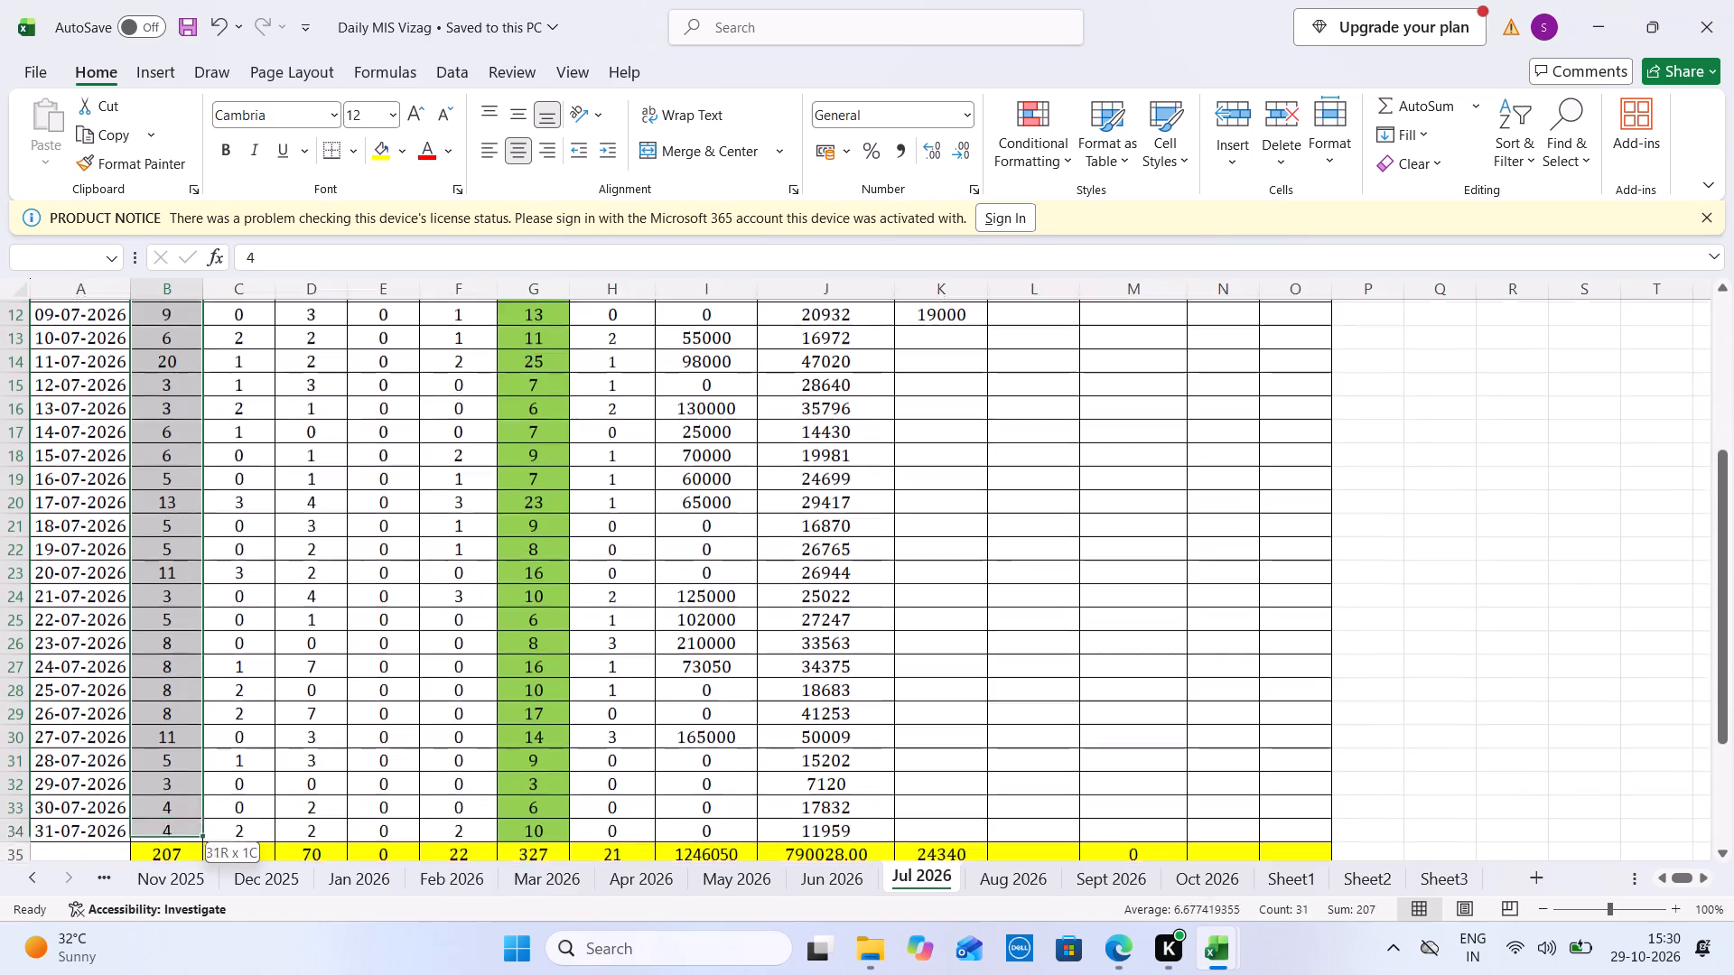
pyautogui.moveTo(164, 806); pyautogui.dragTo(167, 775)
pyautogui.hotkey('ctrl', 'Tab')
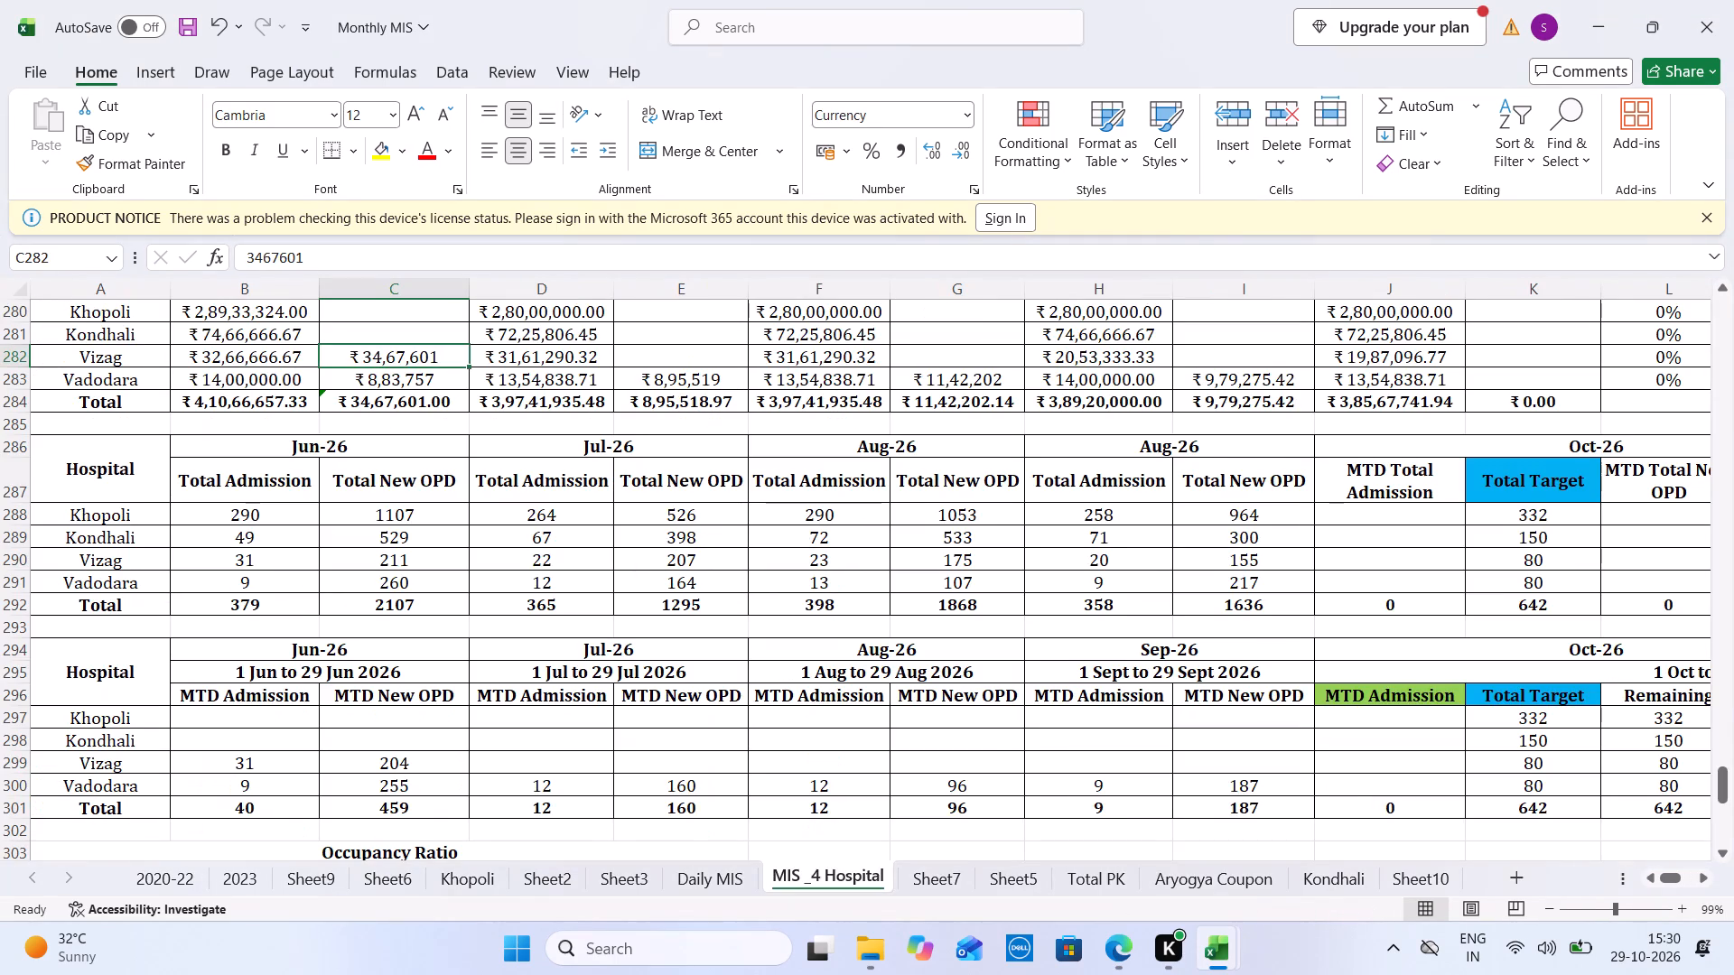
pyautogui.click(703, 773)
pyautogui.write('199')
# Sum Vizag's admissions for 1 to 29 July and enter 20 as its Jul-26 MTD Admission in Monthly MIS.
pyautogui.hotkey('ctrl', 'Tab')
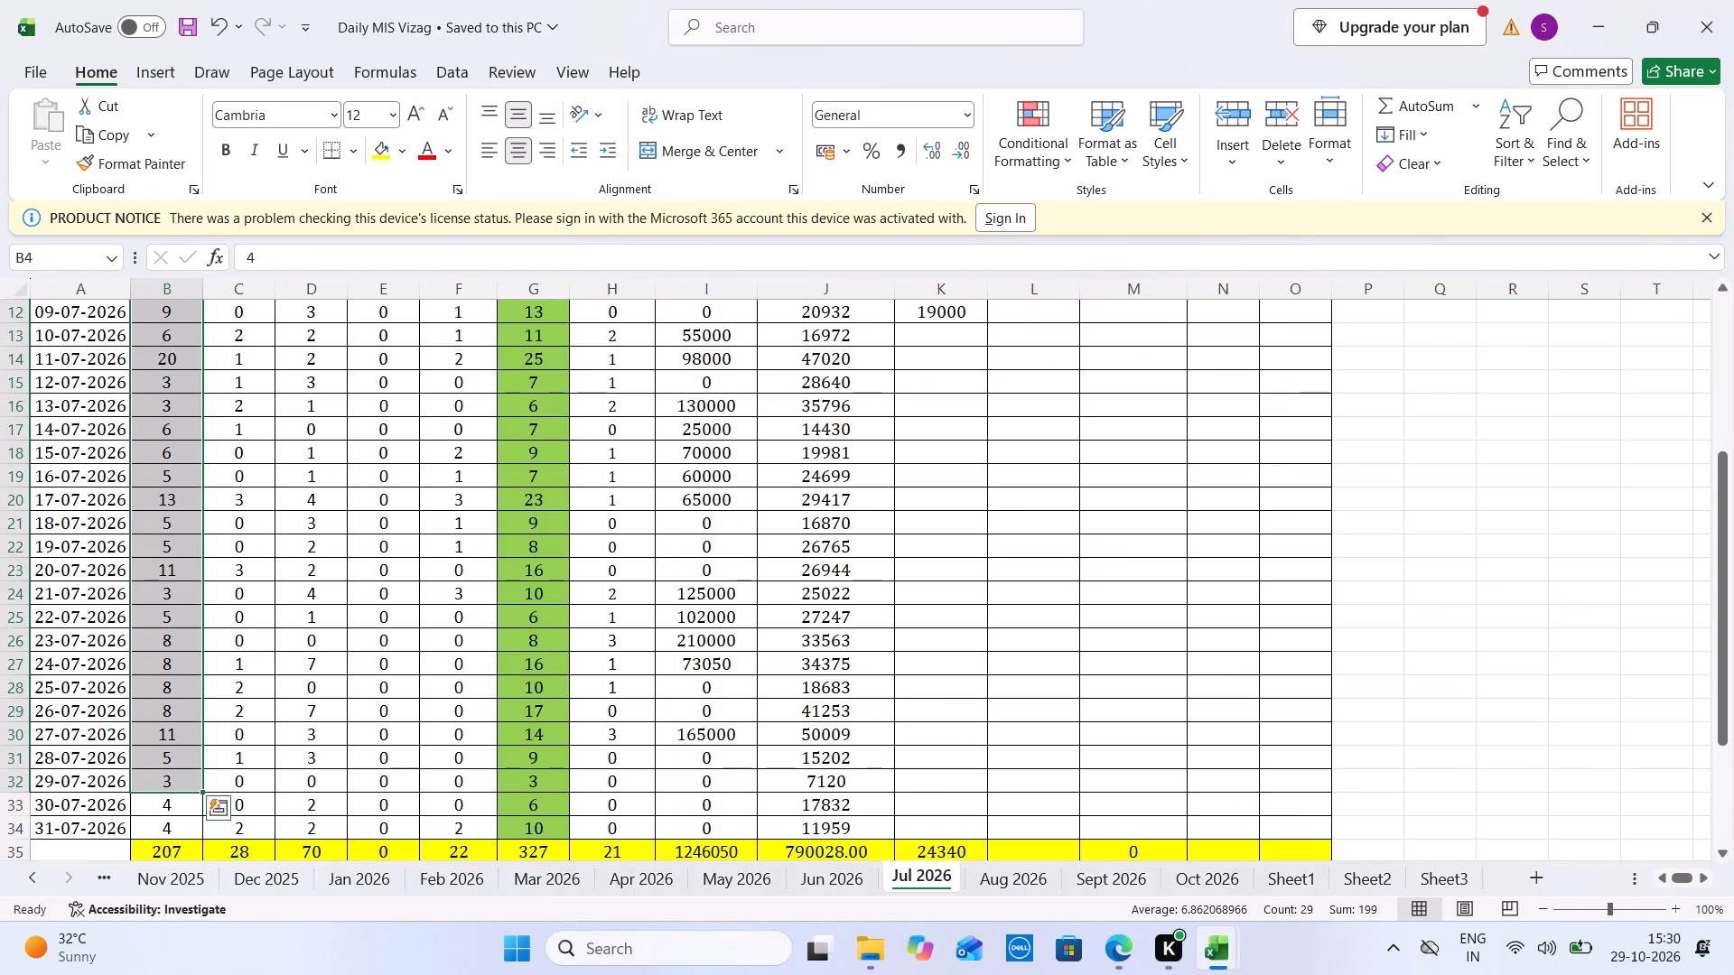
pyautogui.moveTo(455, 775); pyautogui.dragTo(431, 357)
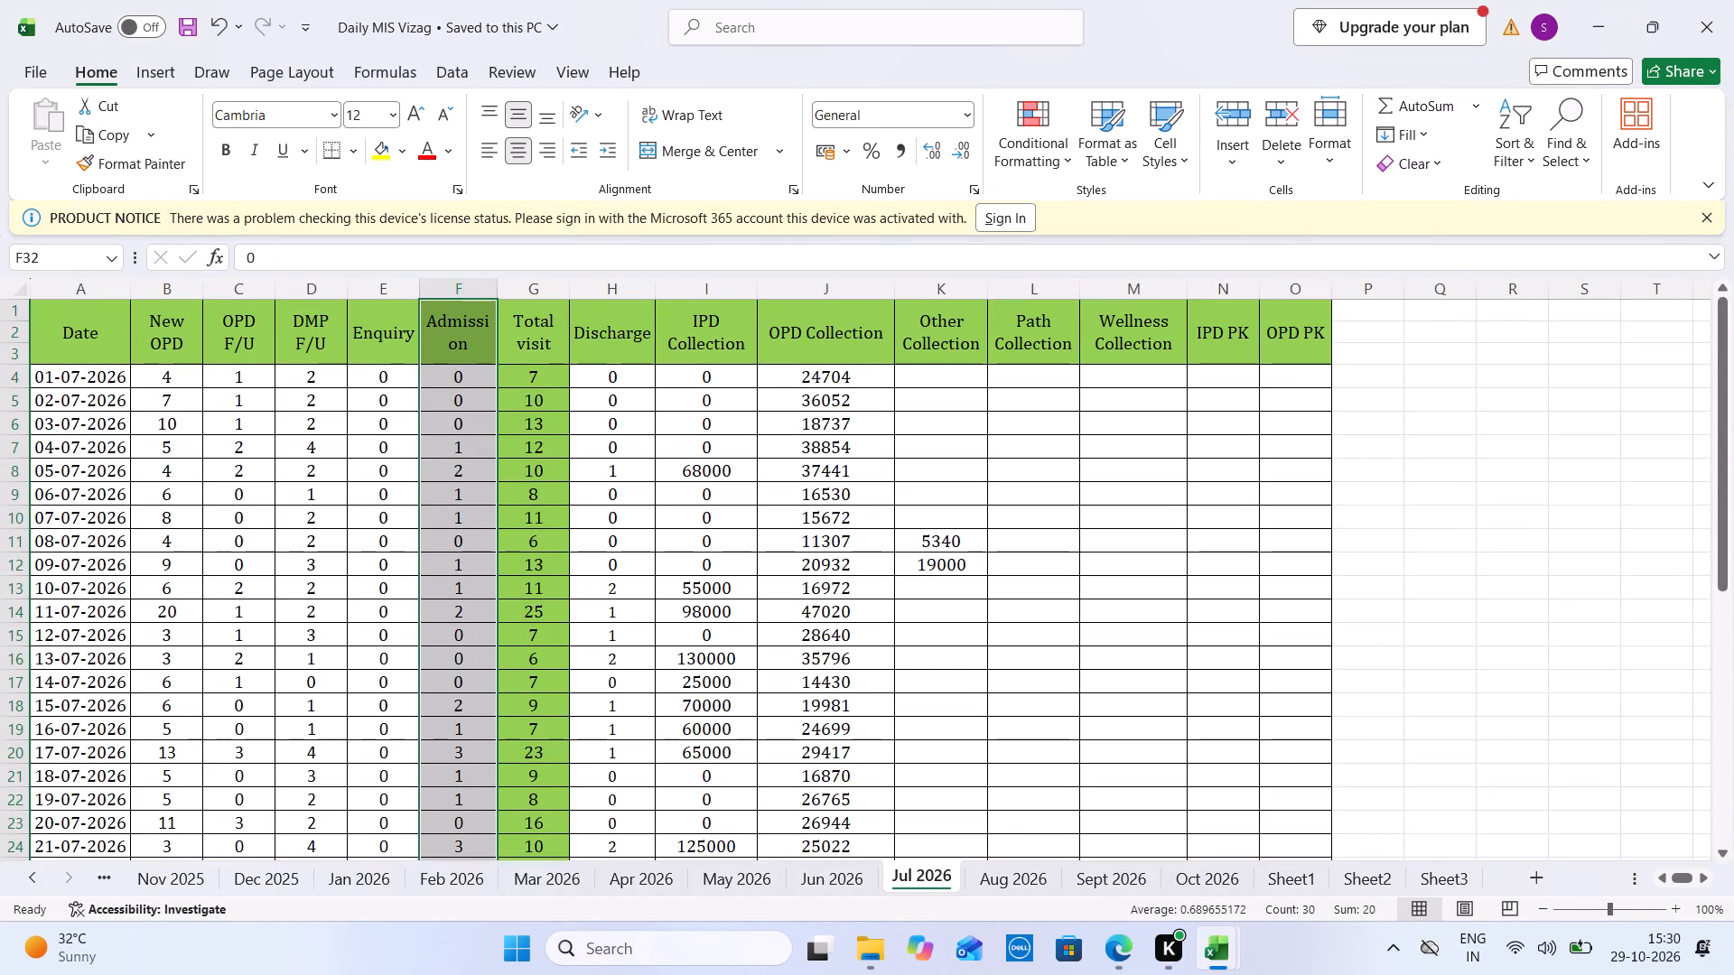
pyautogui.moveTo(453, 386); pyautogui.dragTo(439, 778)
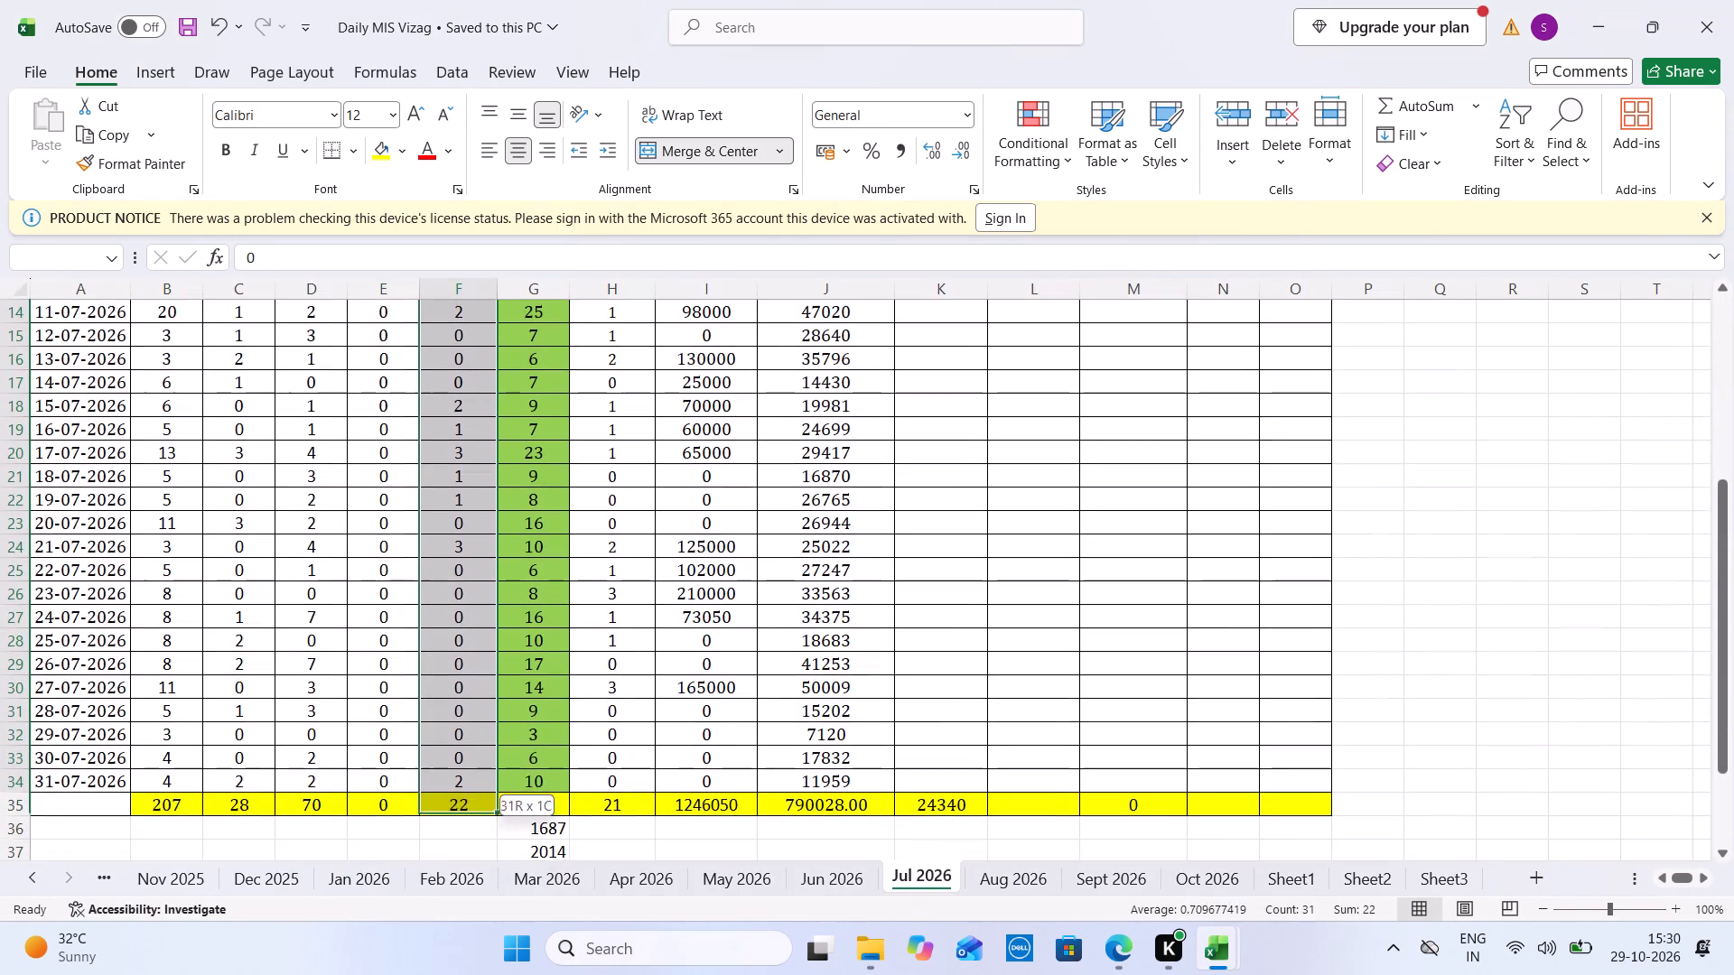
pyautogui.moveTo(439, 778); pyautogui.dragTo(457, 740)
pyautogui.hotkey('ctrl', 'Tab')
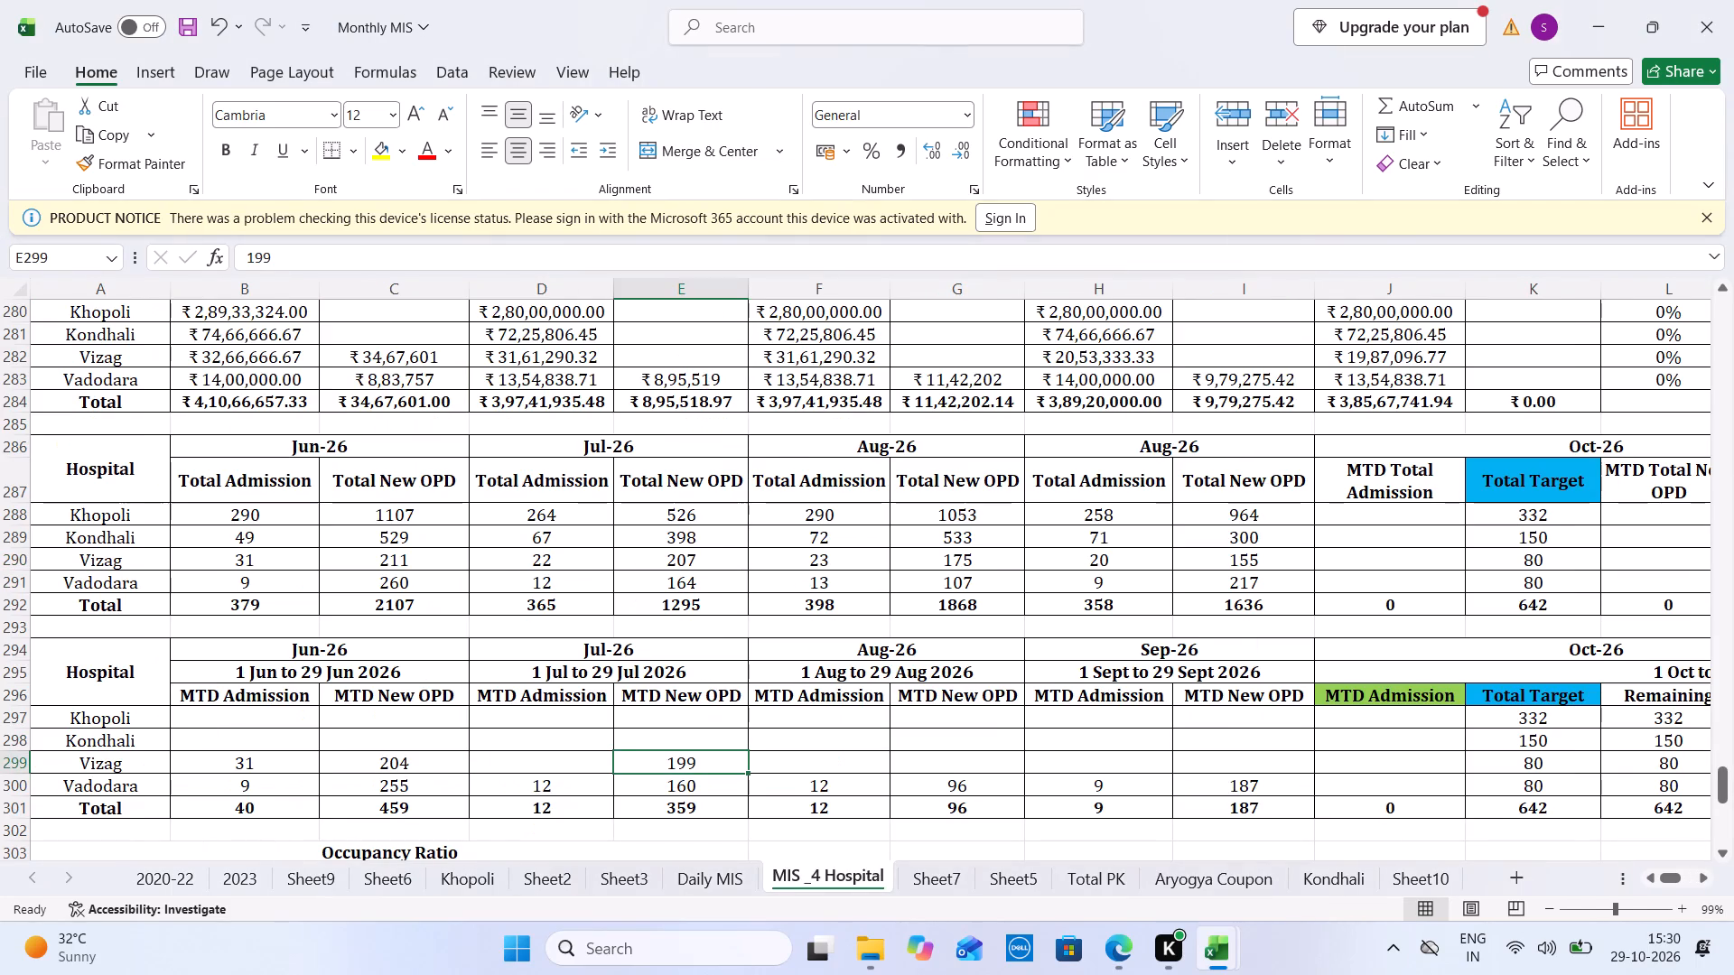
pyautogui.click(558, 758)
pyautogui.write('20')
# Sum Vizag's IPD, OPD and Other collections for 1 to 29 July and enter 2030627 as its Jul-26 MTD collection.
pyautogui.hotkey('ctrl', 'Tab')
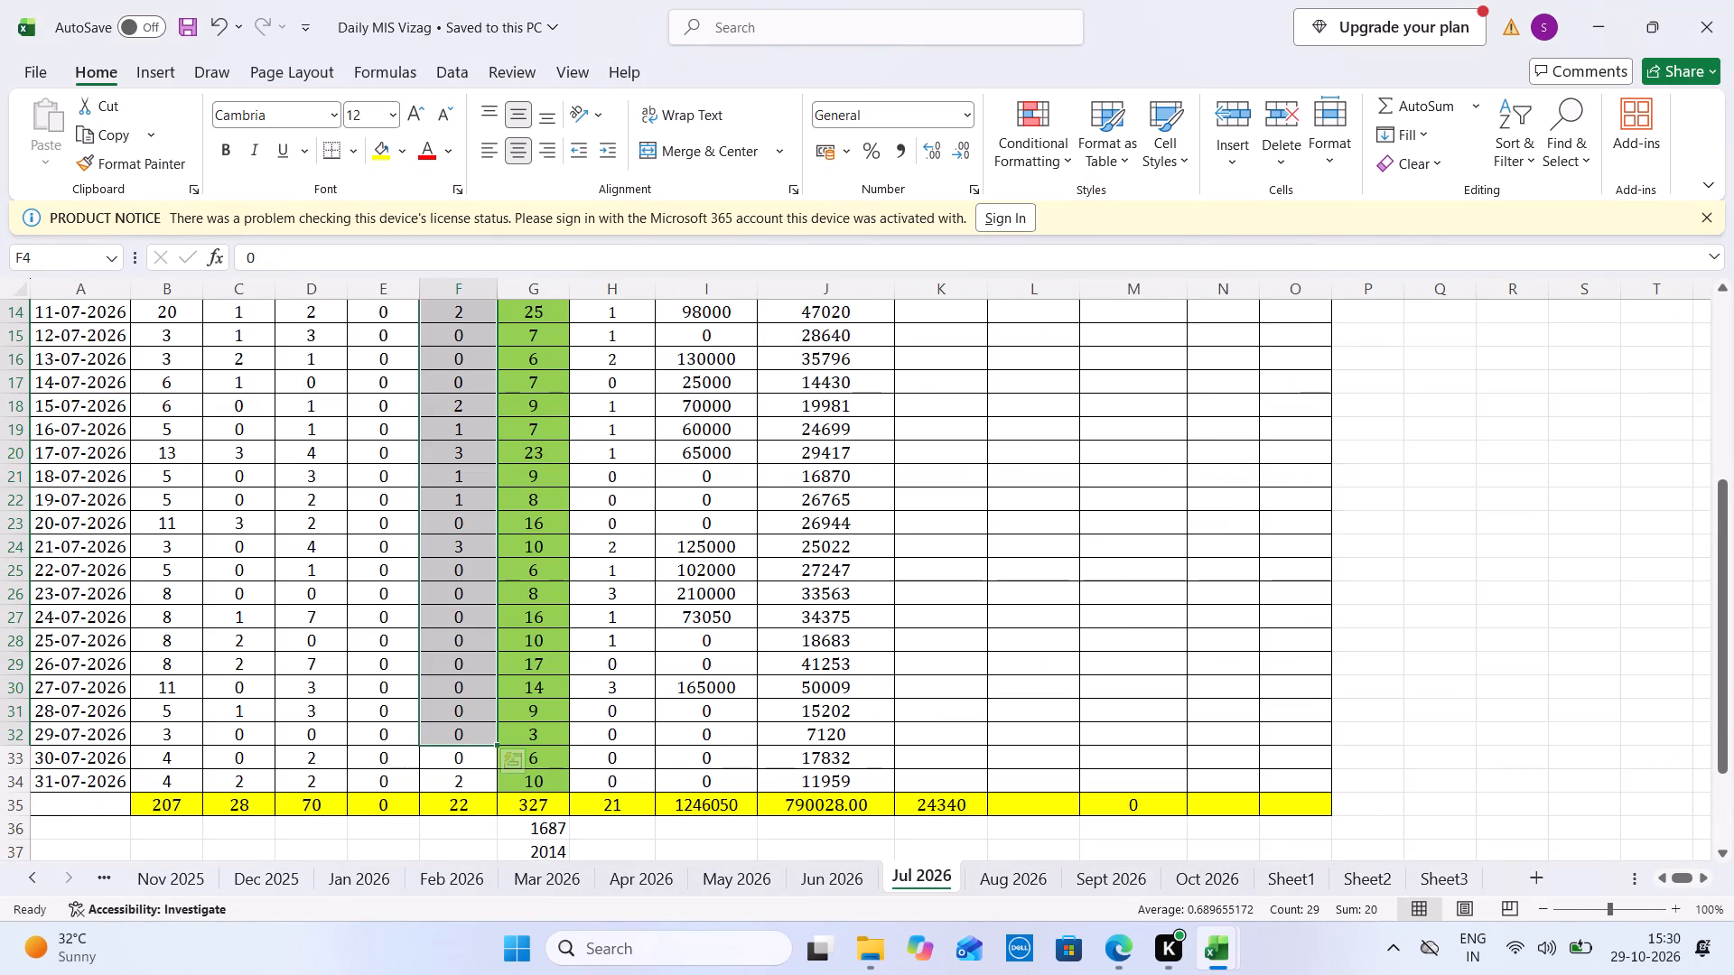
pyautogui.moveTo(843, 737); pyautogui.dragTo(718, 369)
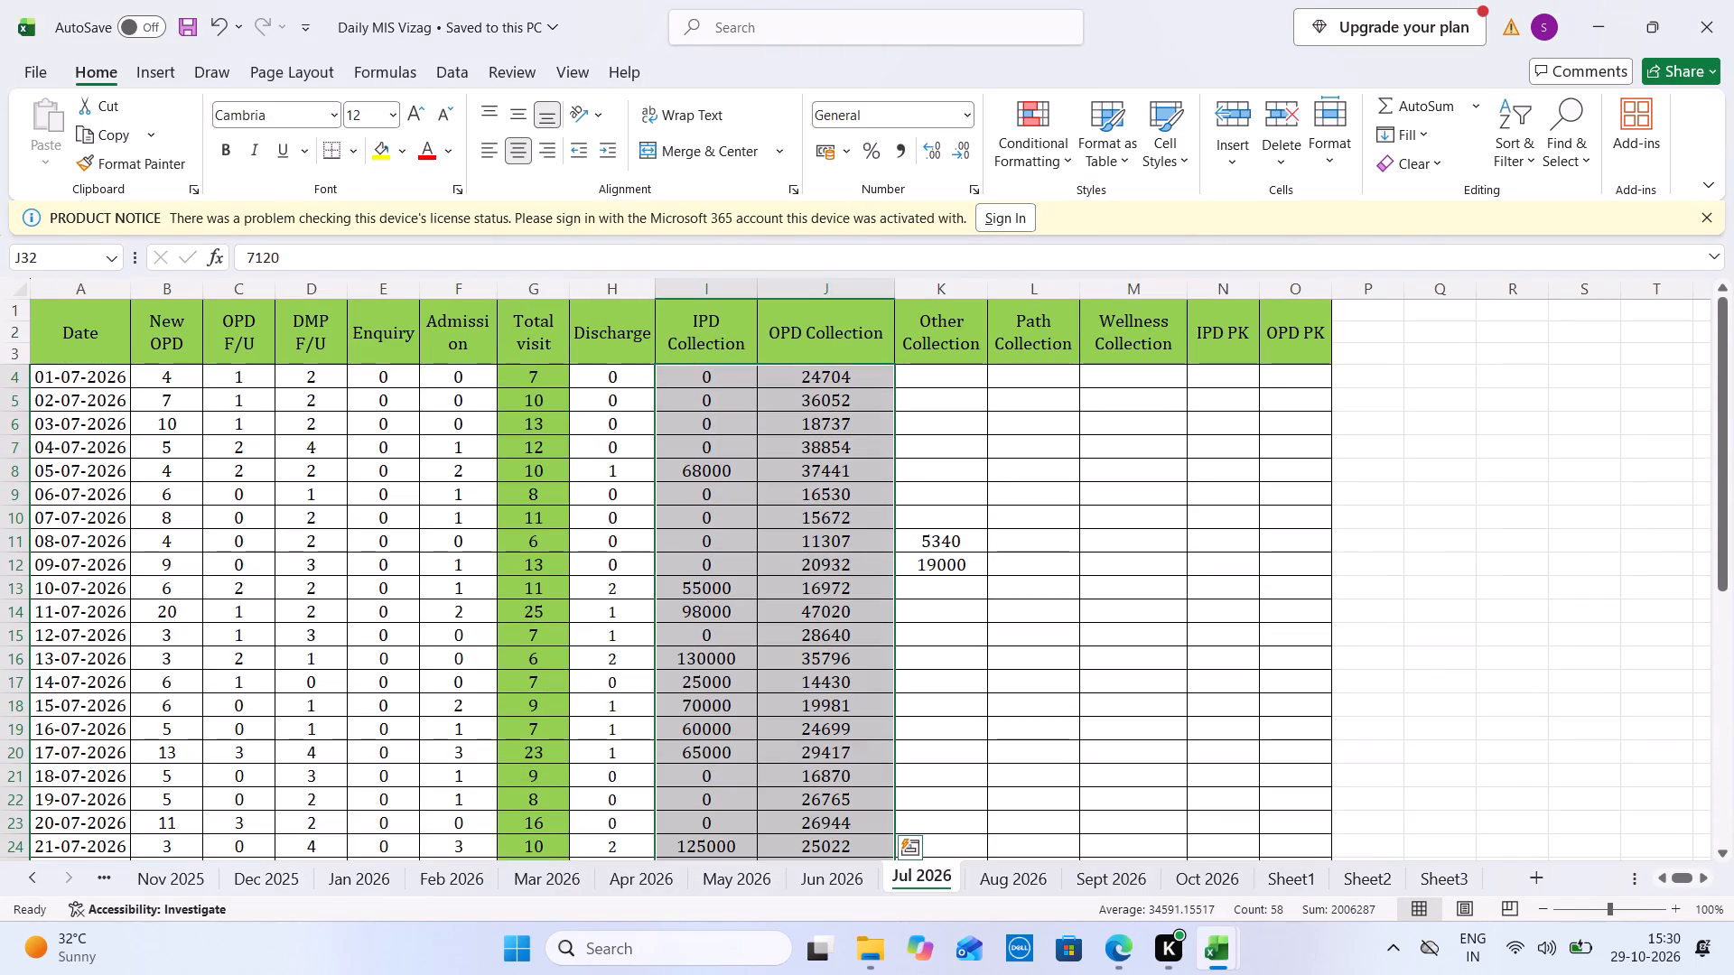
pyautogui.moveTo(709, 376); pyautogui.dragTo(922, 751)
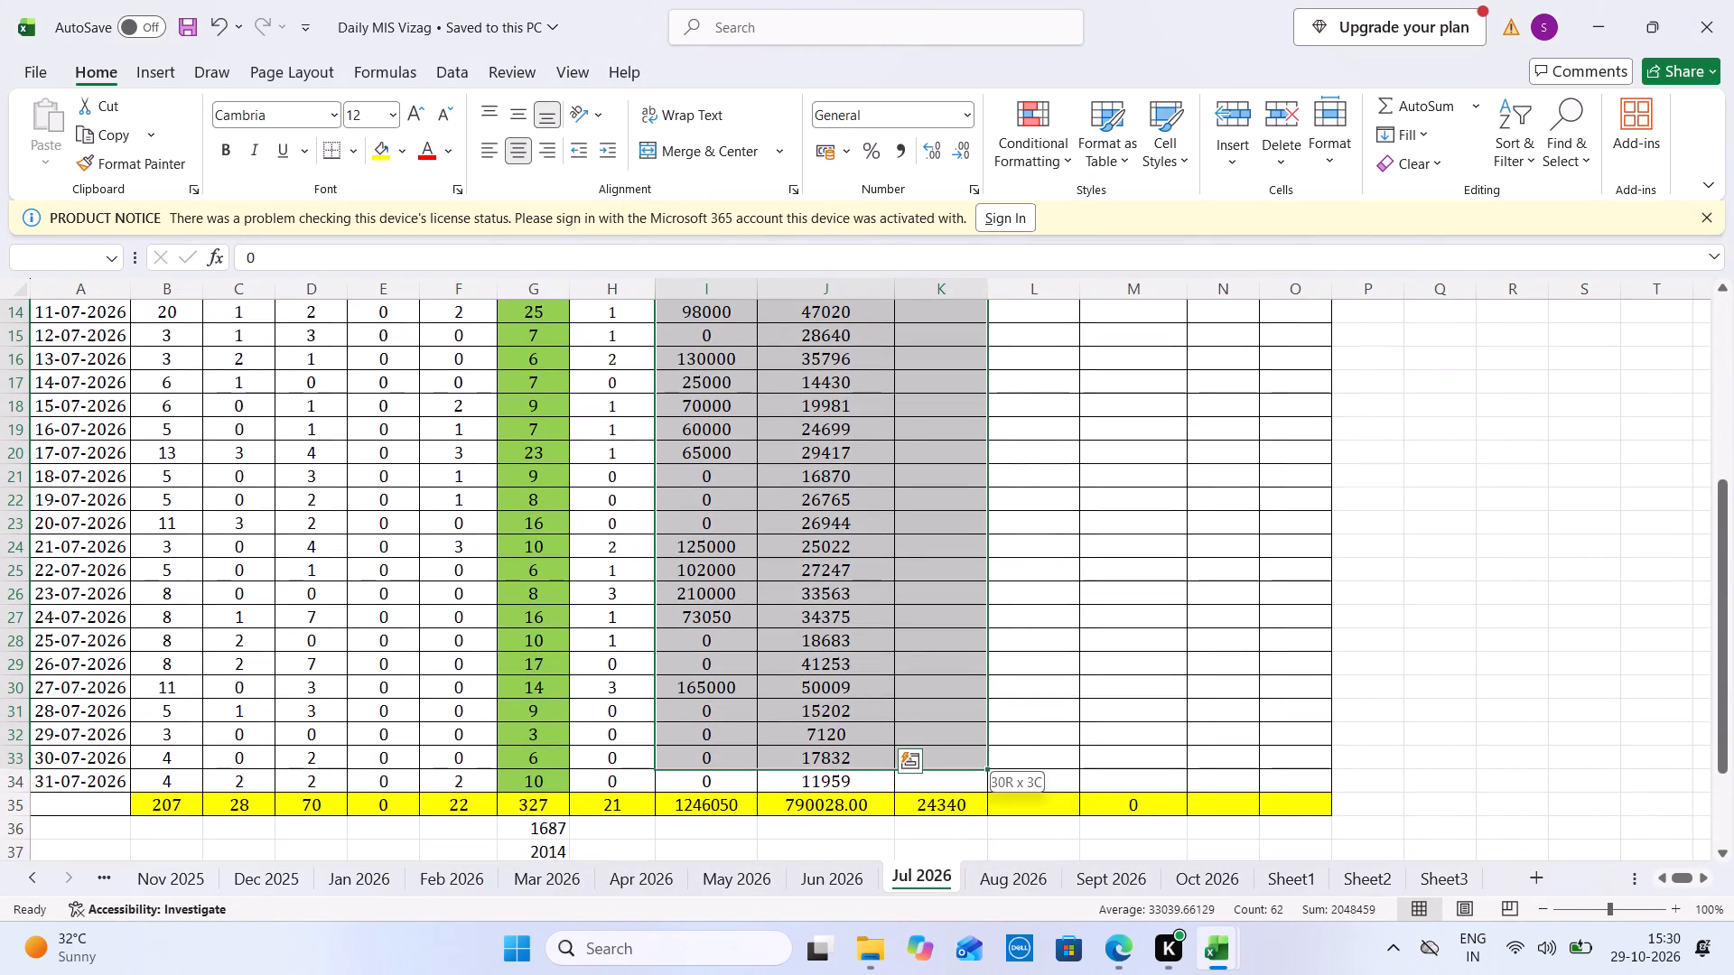
pyautogui.moveTo(922, 751); pyautogui.dragTo(925, 734)
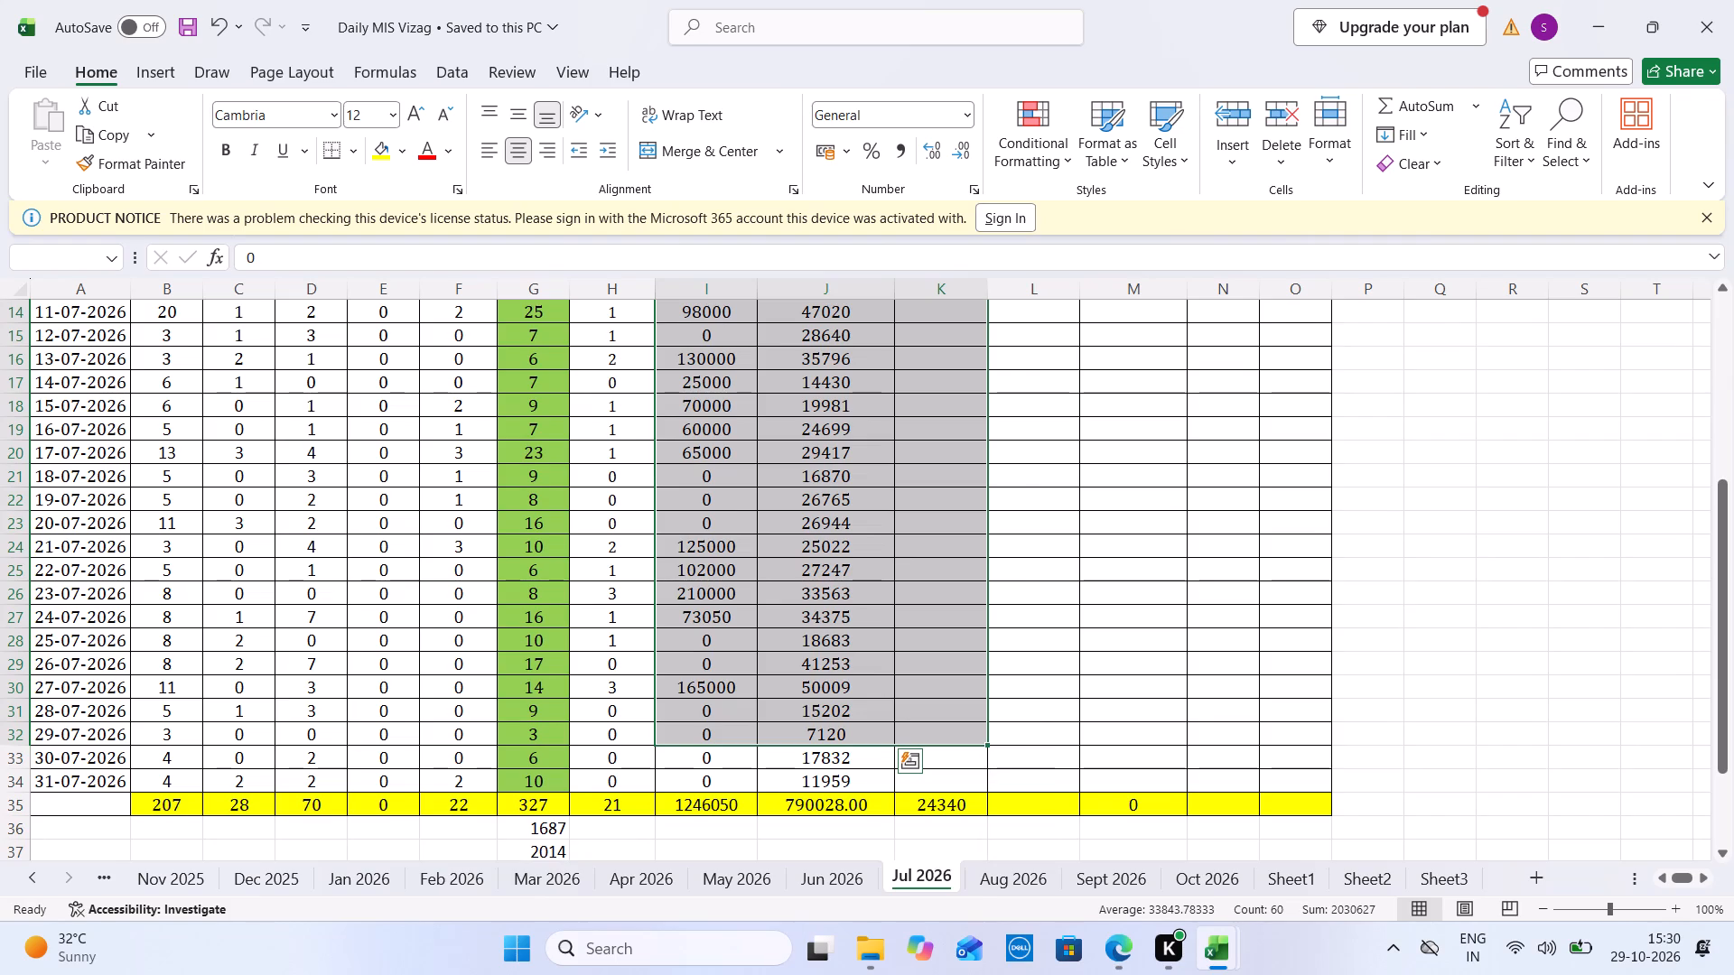
pyautogui.hotkey('ctrl', 'Tab')
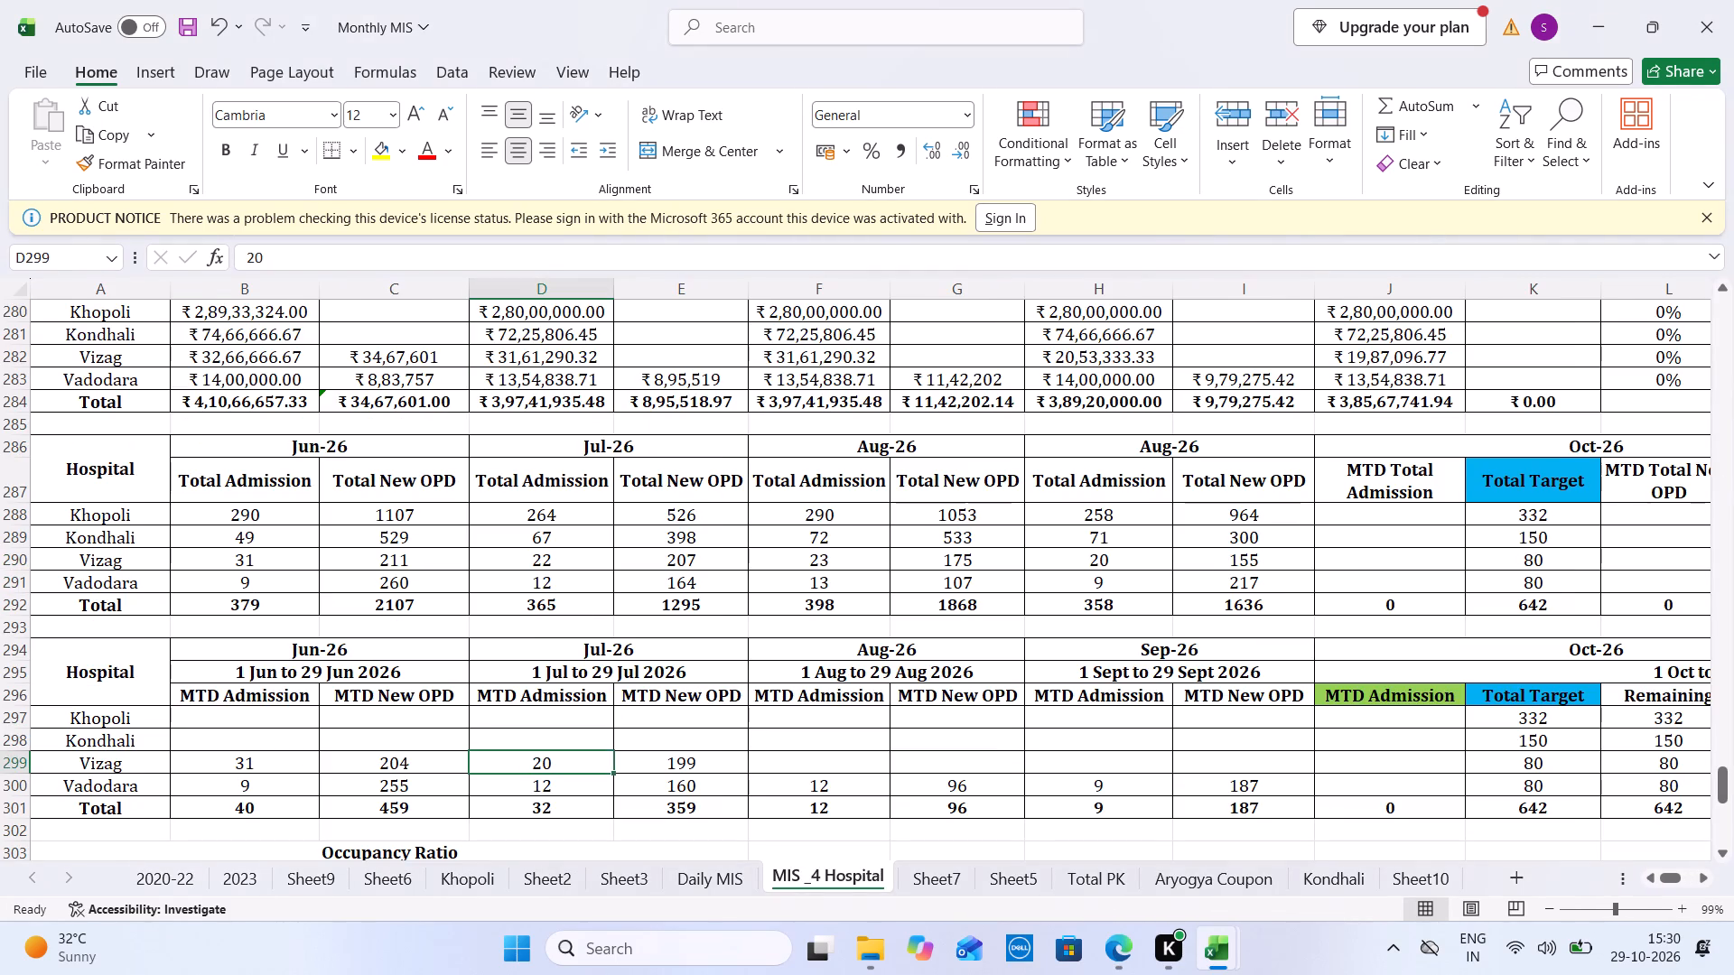
pyautogui.click(703, 357)
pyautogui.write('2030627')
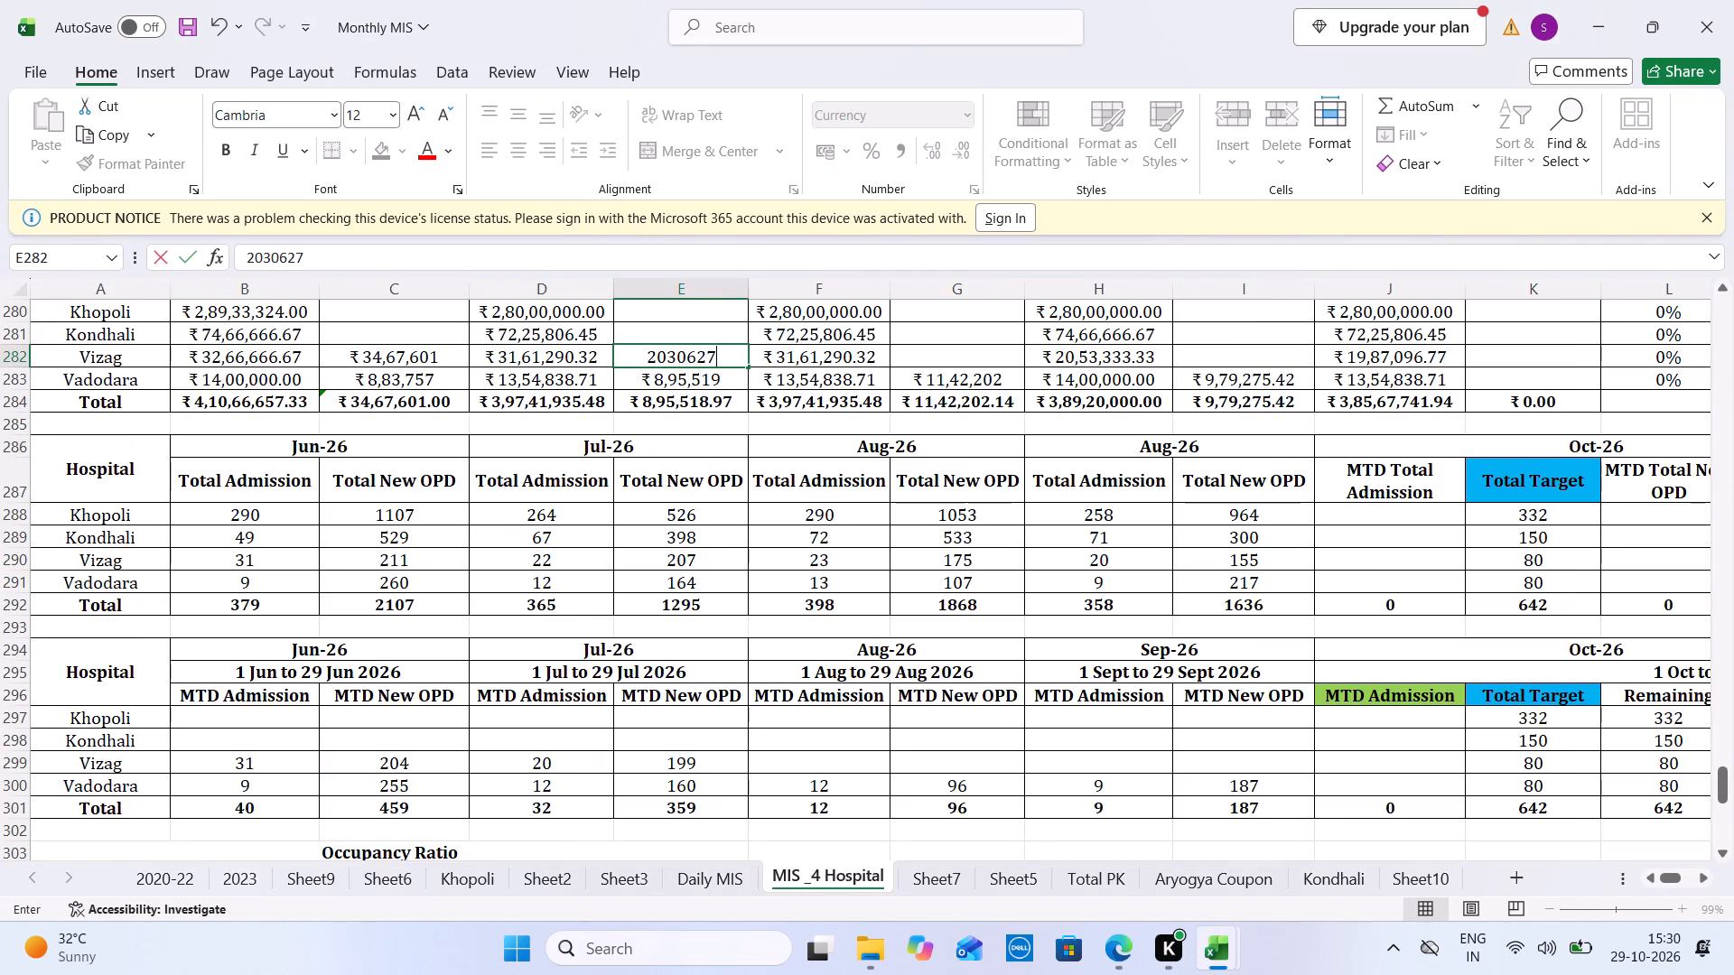
# Sum New OPD for 1 to 29 August on Vizag's Aug 2026 sheet and enter 160 as Vizag's Aug-26 MTD New OPD.
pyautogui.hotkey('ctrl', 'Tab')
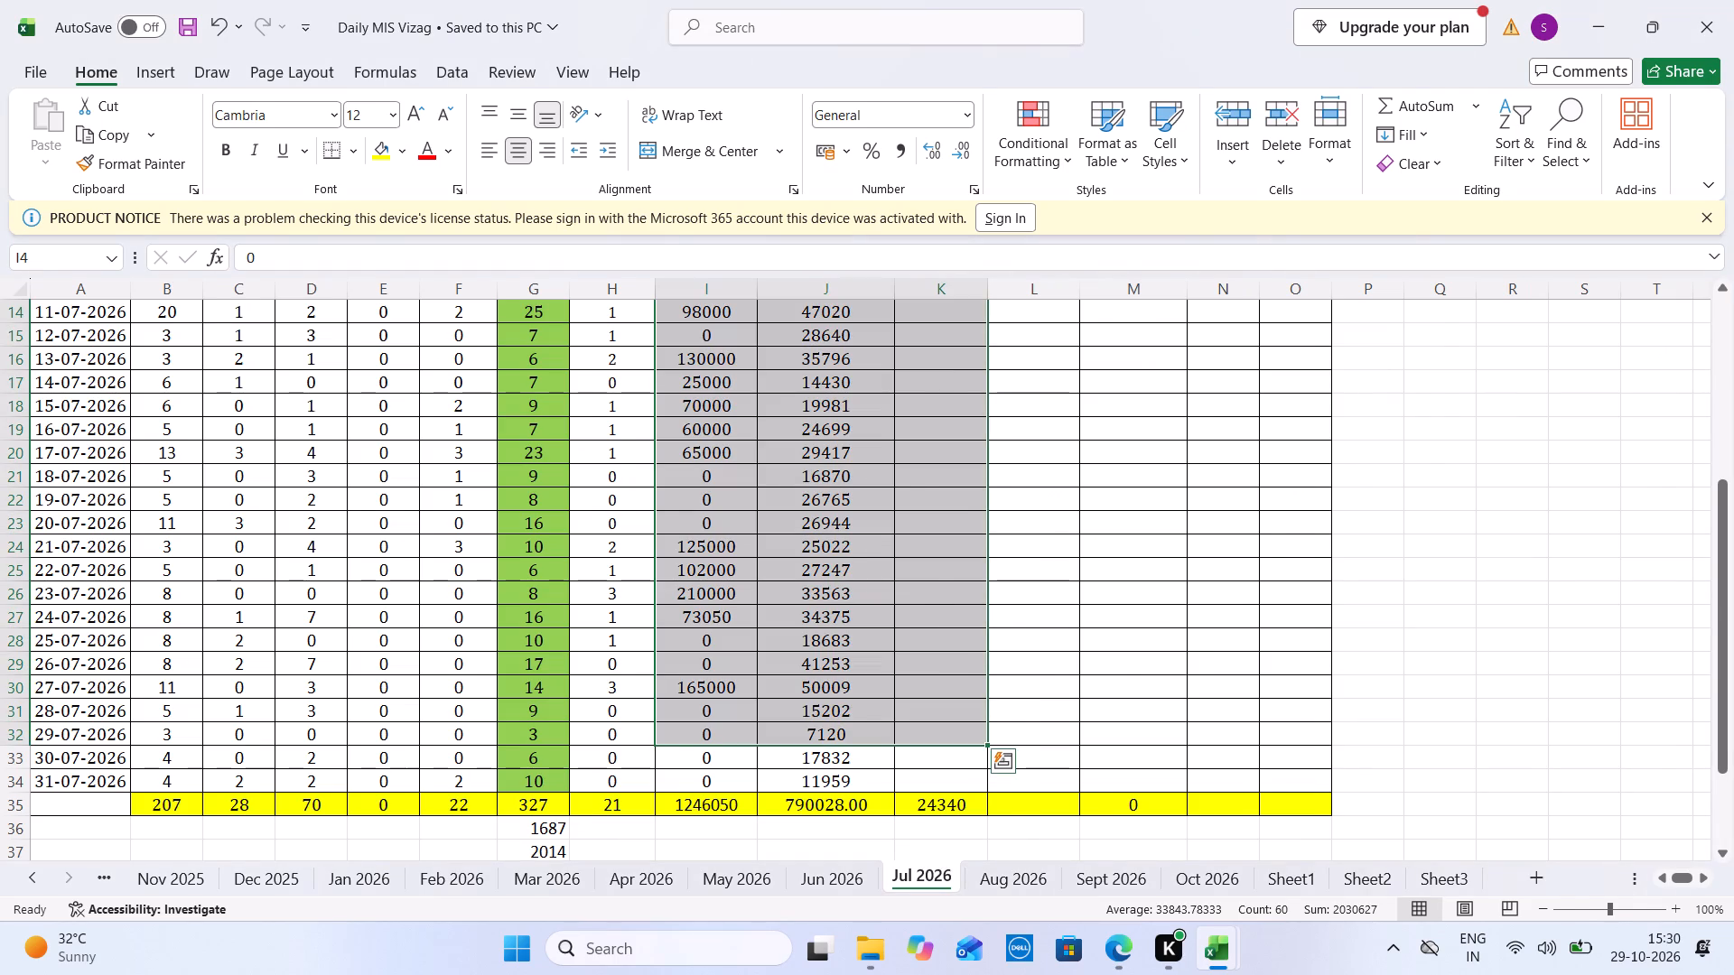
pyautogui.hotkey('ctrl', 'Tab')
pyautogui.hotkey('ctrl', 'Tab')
pyautogui.click(1030, 867)
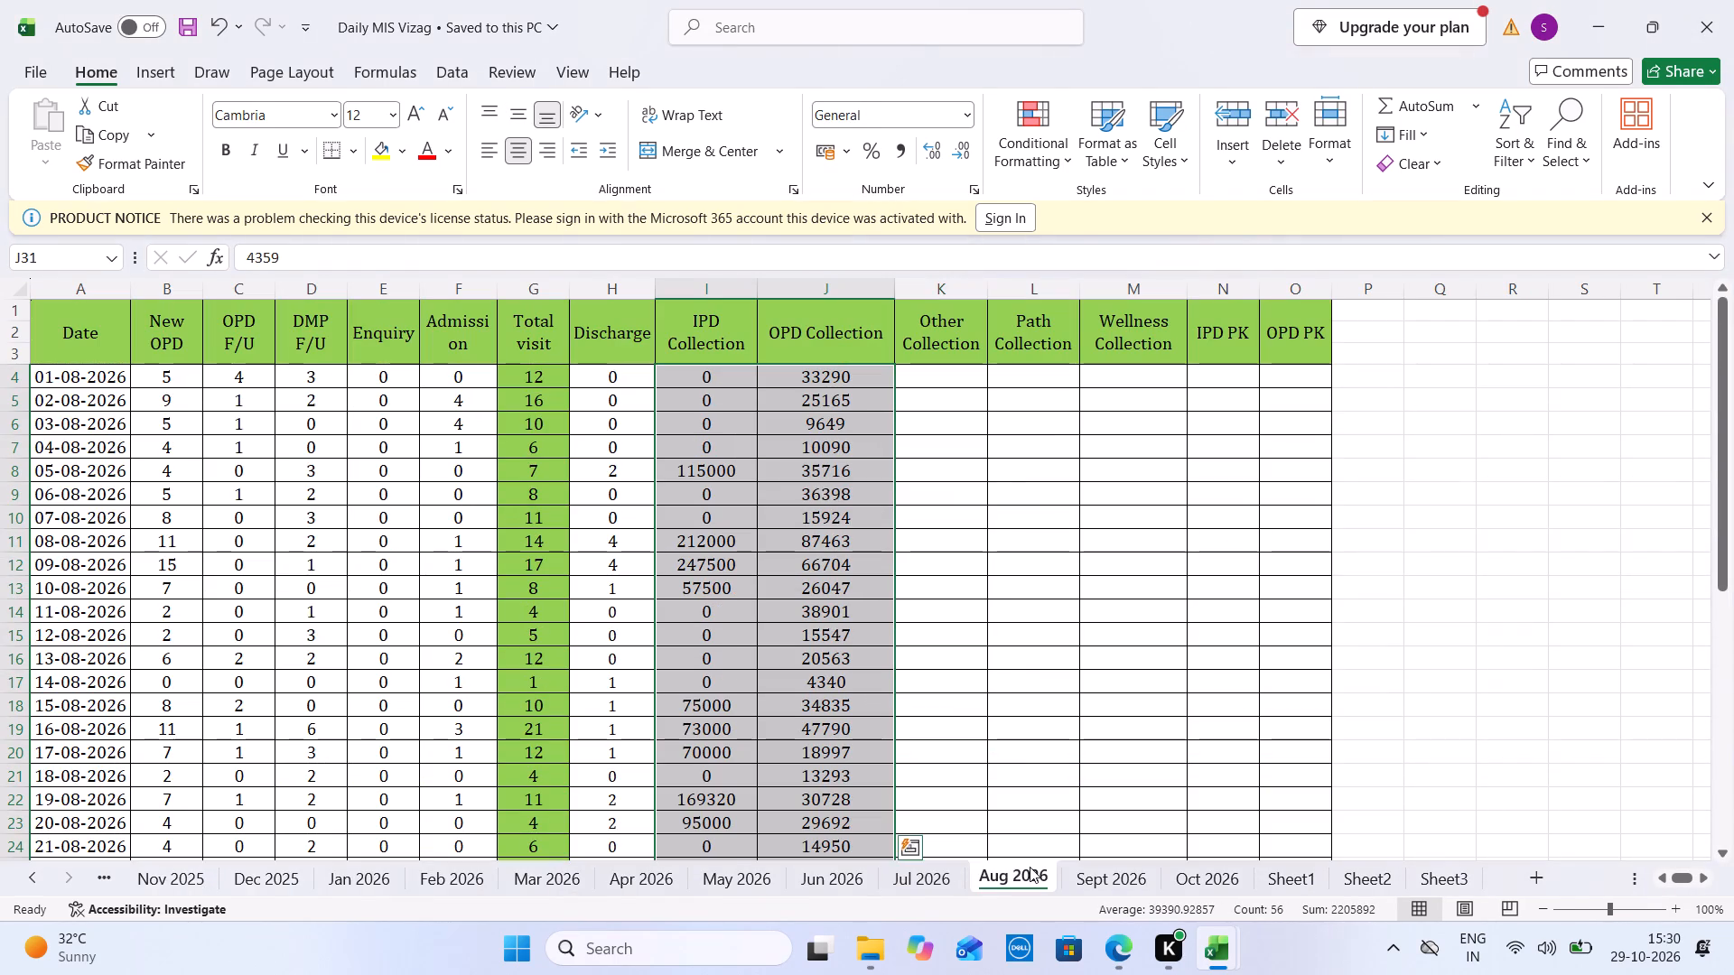
pyautogui.moveTo(154, 370); pyautogui.dragTo(143, 779)
pyautogui.hotkey('ctrl', 'Tab')
pyautogui.click(905, 767)
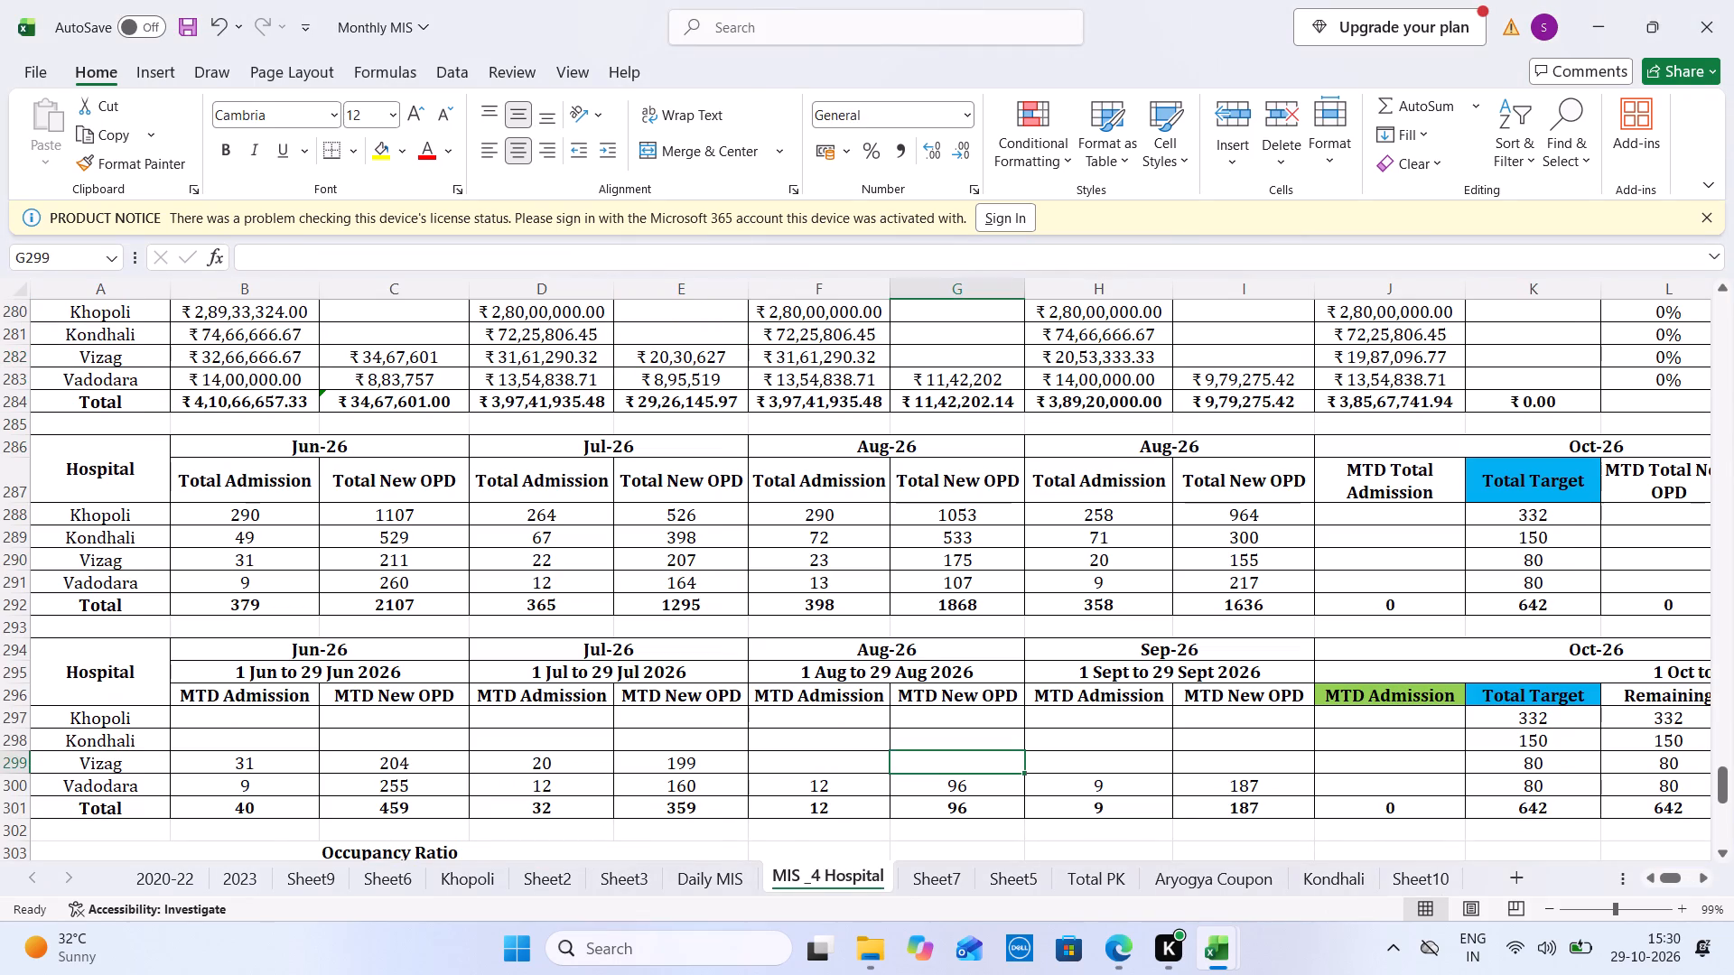
pyautogui.write('160')
# Sum Vizag's admissions for 1 to 29 August and enter 23 as its Aug-26 MTD Admission in Monthly MIS.
pyautogui.hotkey('ctrl', 'Tab')
pyautogui.moveTo(450, 784); pyautogui.dragTo(454, 385)
pyautogui.hotkey('ctrl', 'Tab')
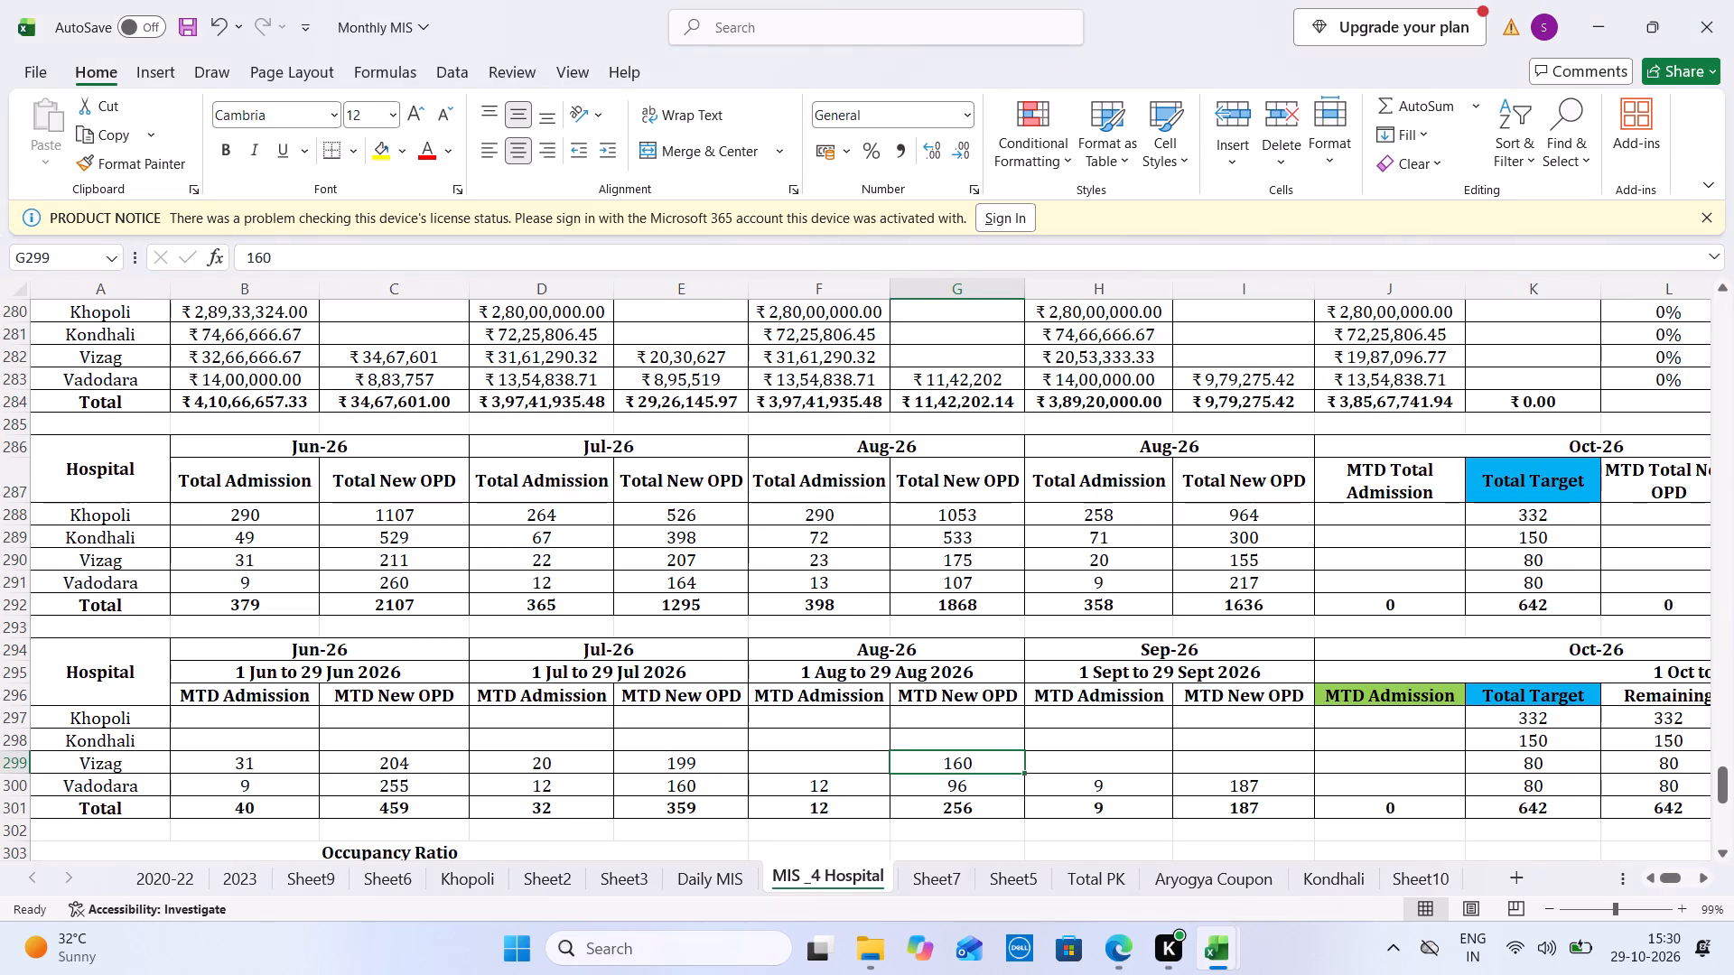
pyautogui.click(844, 758)
pyautogui.press('1')
pyautogui.press('BackSpace')
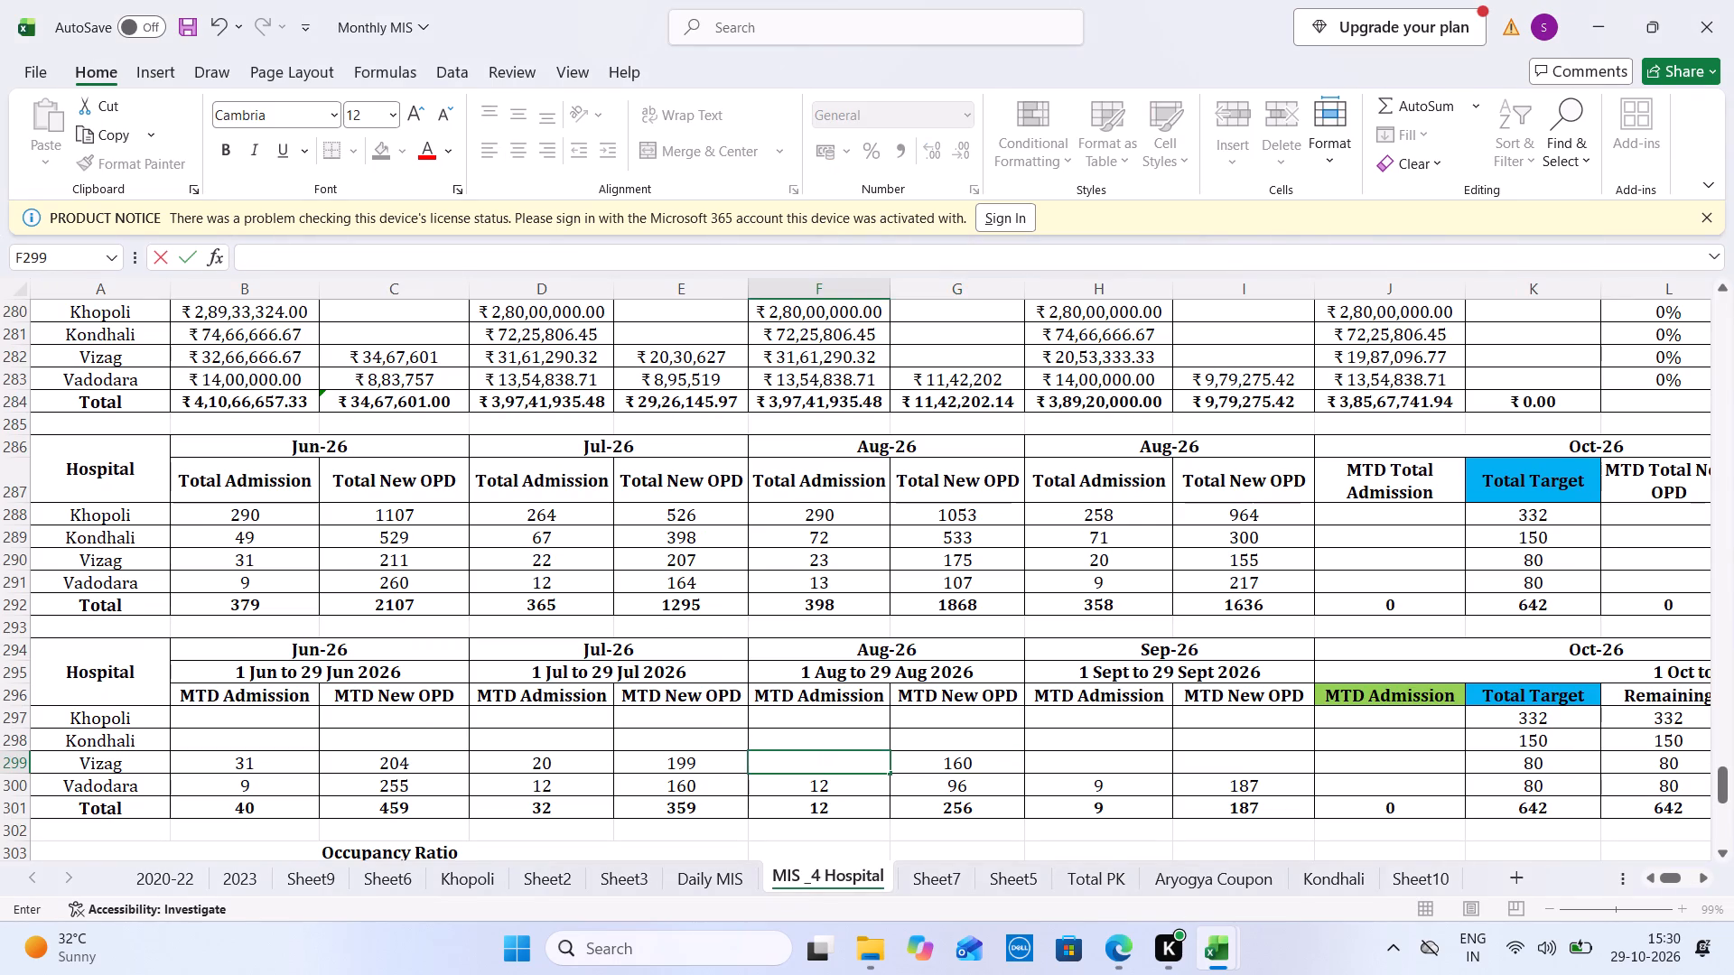
pyautogui.write('23')
# Sum Vizag's IPD and OPD collections for 1 to 29 August on the Aug 2026 sheet.
pyautogui.hotkey('ctrl', 'Tab')
pyautogui.moveTo(738, 378); pyautogui.dragTo(752, 974)
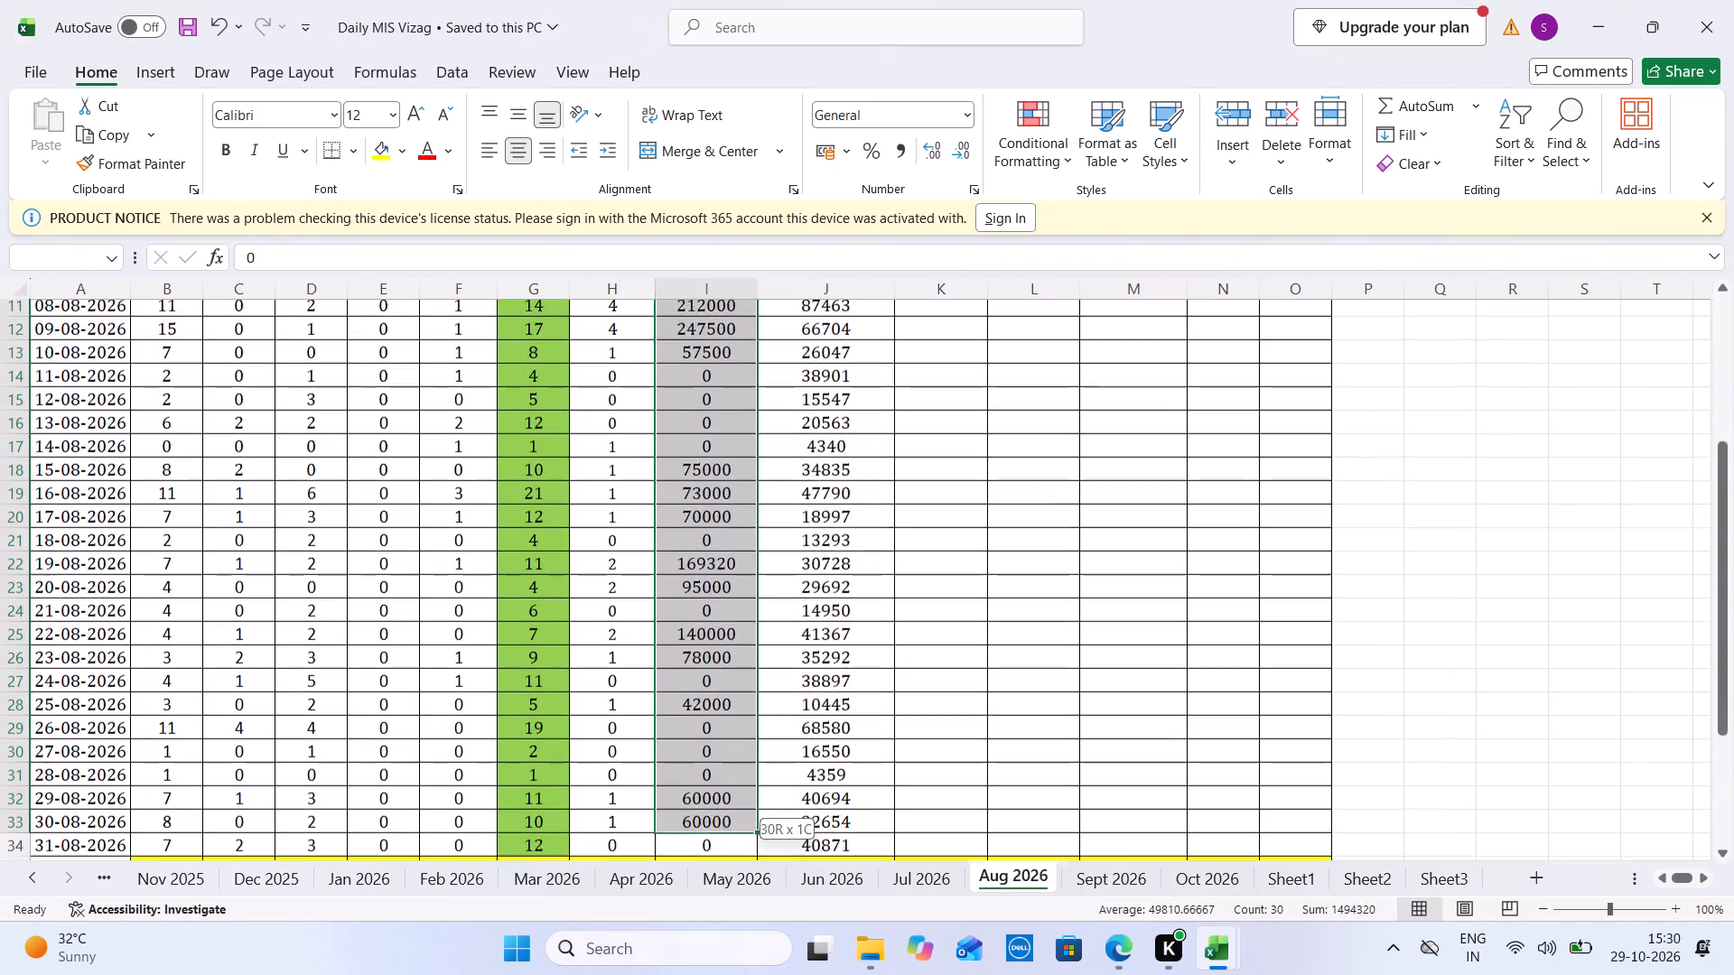
pyautogui.moveTo(752, 974); pyautogui.dragTo(817, 739)
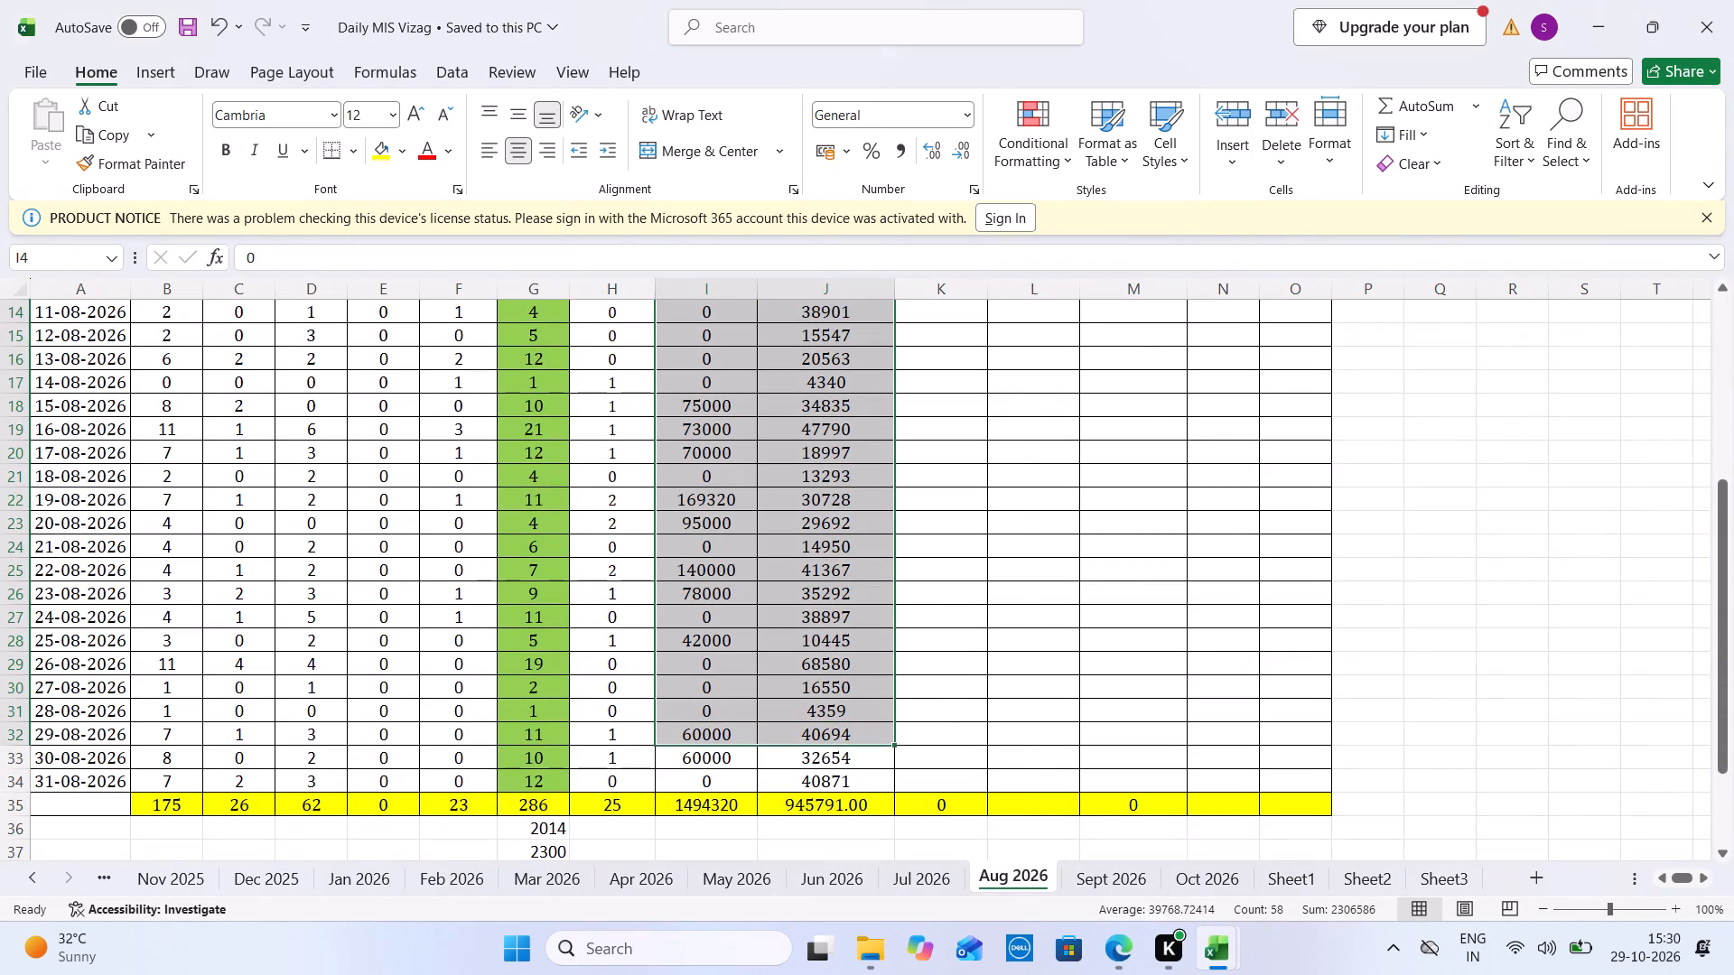
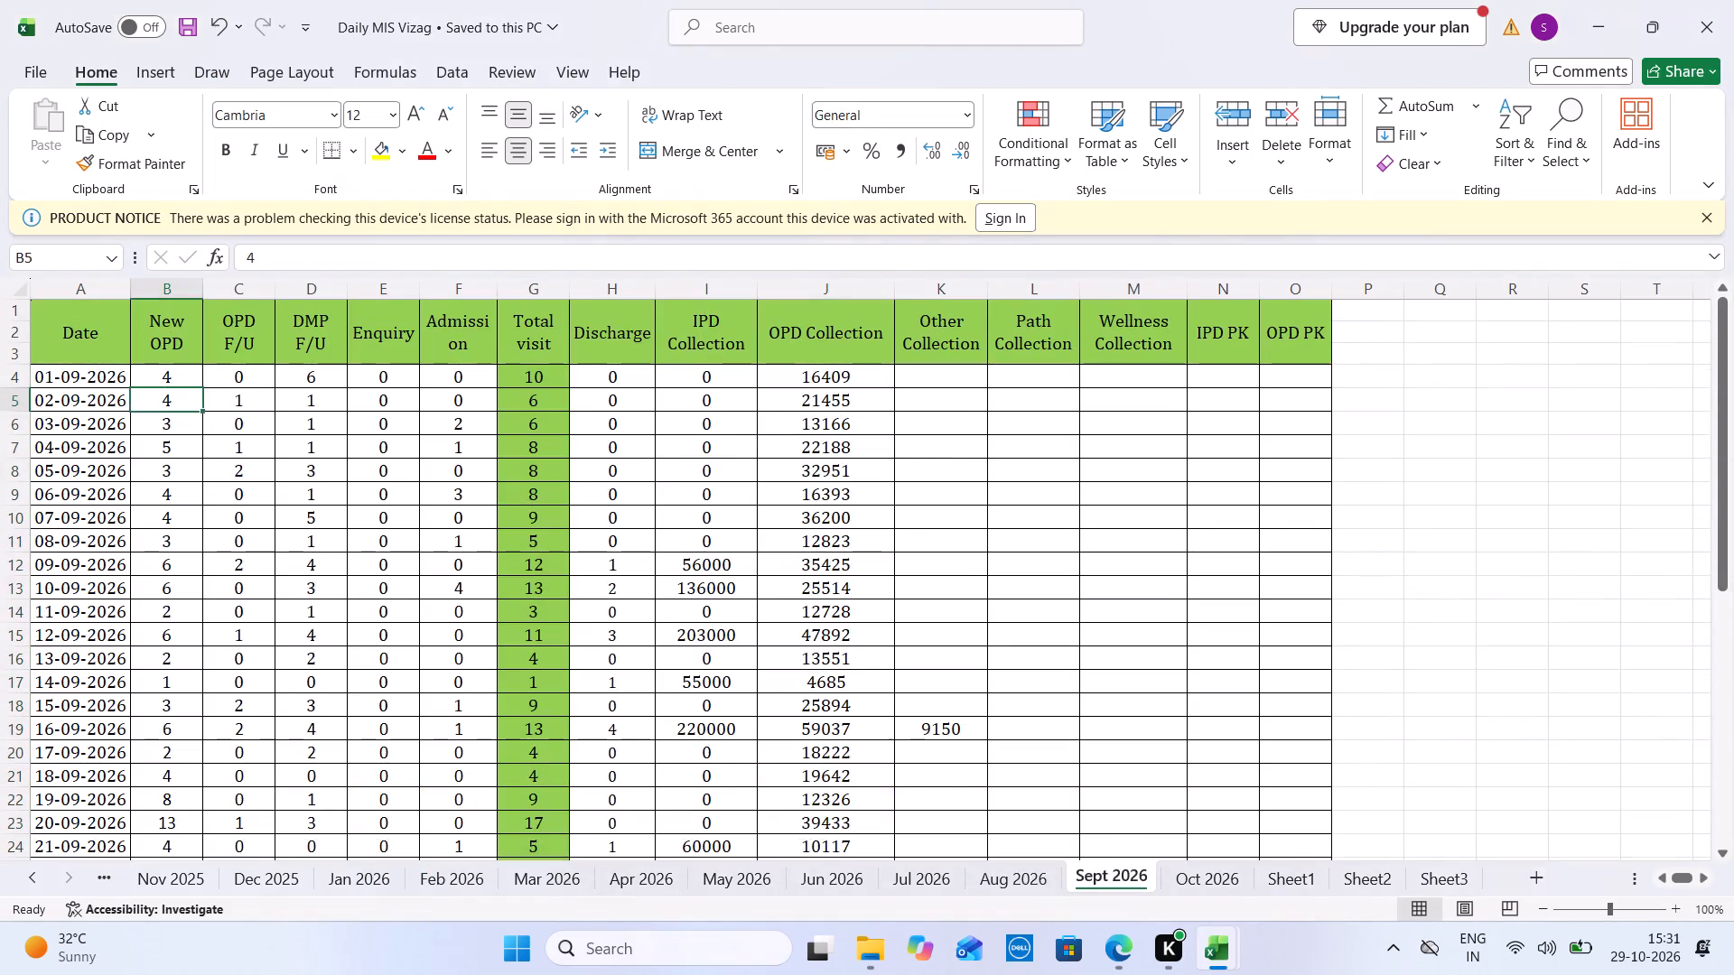
# Sum New OPD for 1 to 29 September on Vizag's Sept 2026 sheet for Vizag's Sep-26 MTD New OPD cell in Monthly MIS.
pyautogui.moveTo(191, 376); pyautogui.dragTo(165, 733)
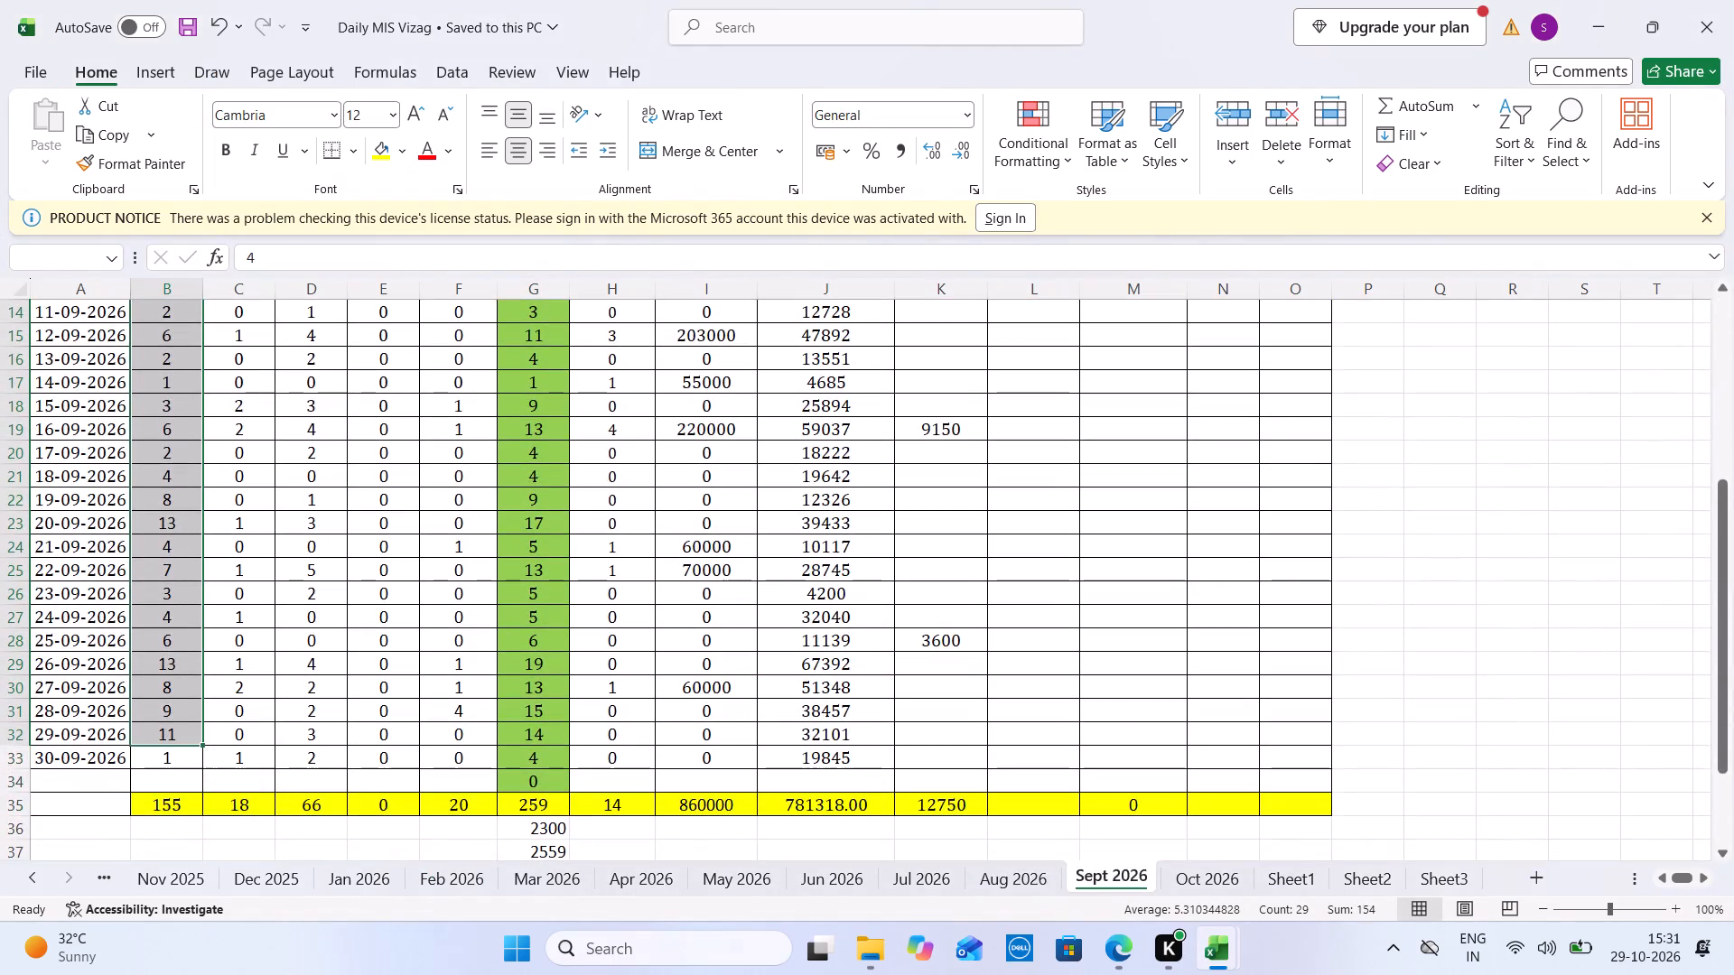
pyautogui.hotkey('ctrl', 'Tab')
pyautogui.click(1228, 765)
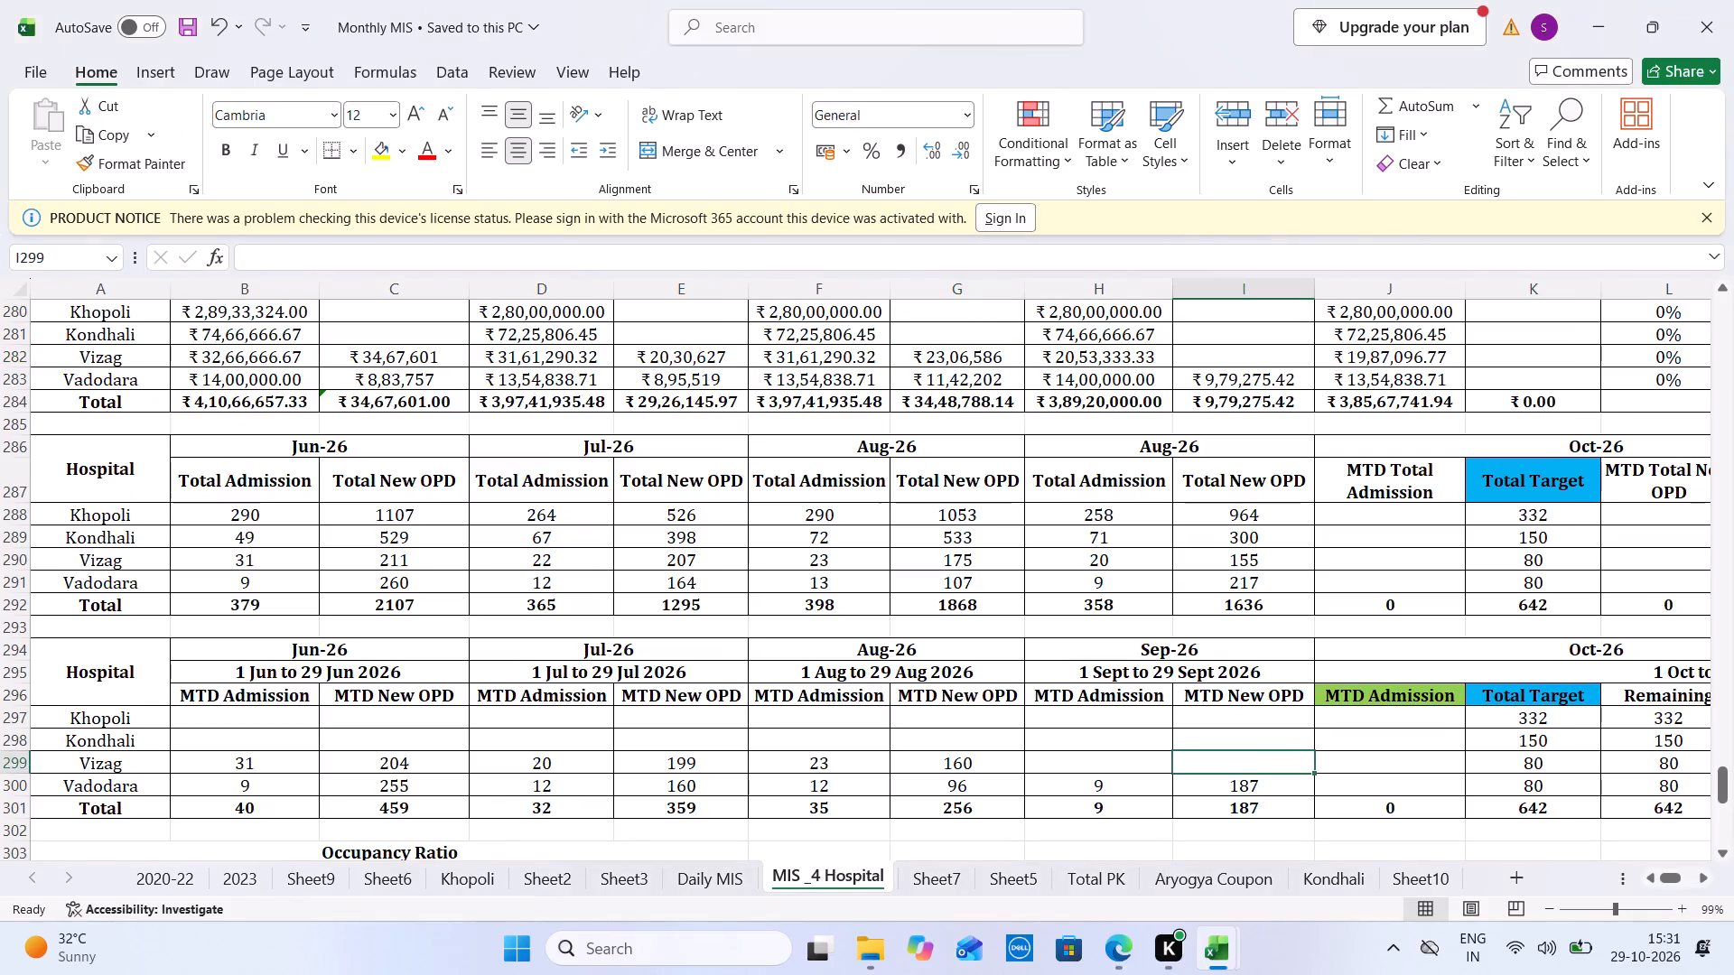
# Enter 154 as Vizag's Sep-26 MTD New OPD in Monthly MIS.
pyautogui.write('154')
# Sum Vizag's admissions for 1 to 29 September on the Sept 2026 sheet and return to Monthly MIS.
pyautogui.hotkey('ctrl', 'Tab')
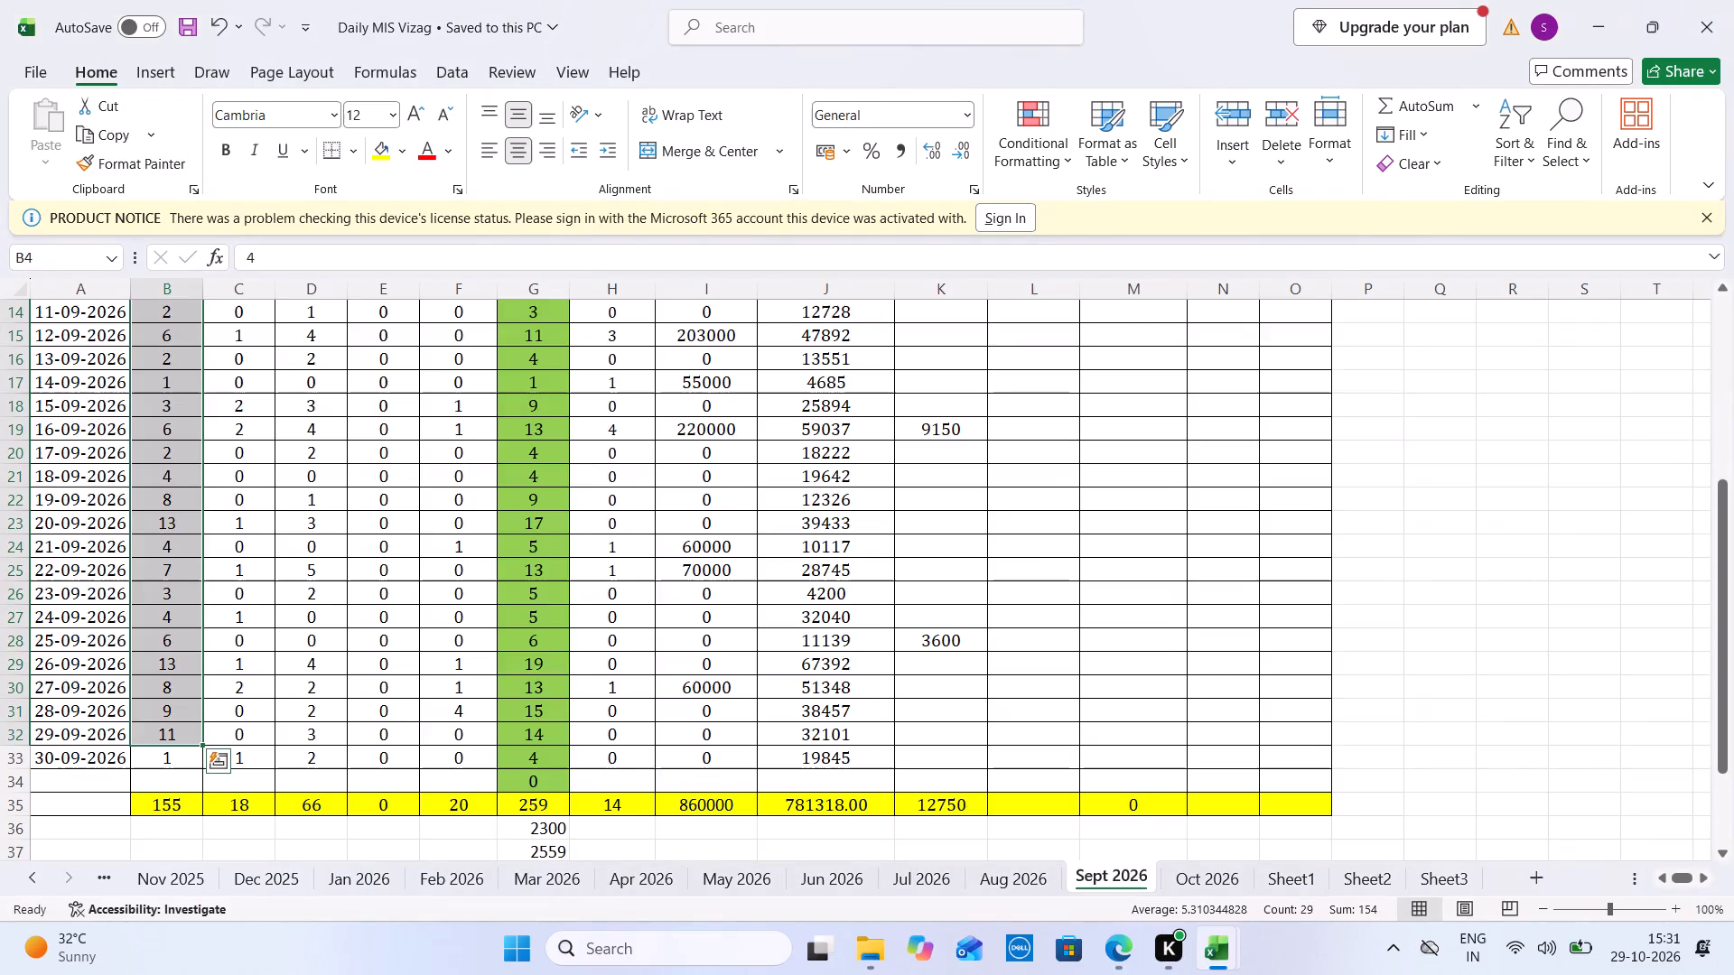
pyautogui.click(484, 720)
pyautogui.moveTo(450, 740); pyautogui.dragTo(452, 154)
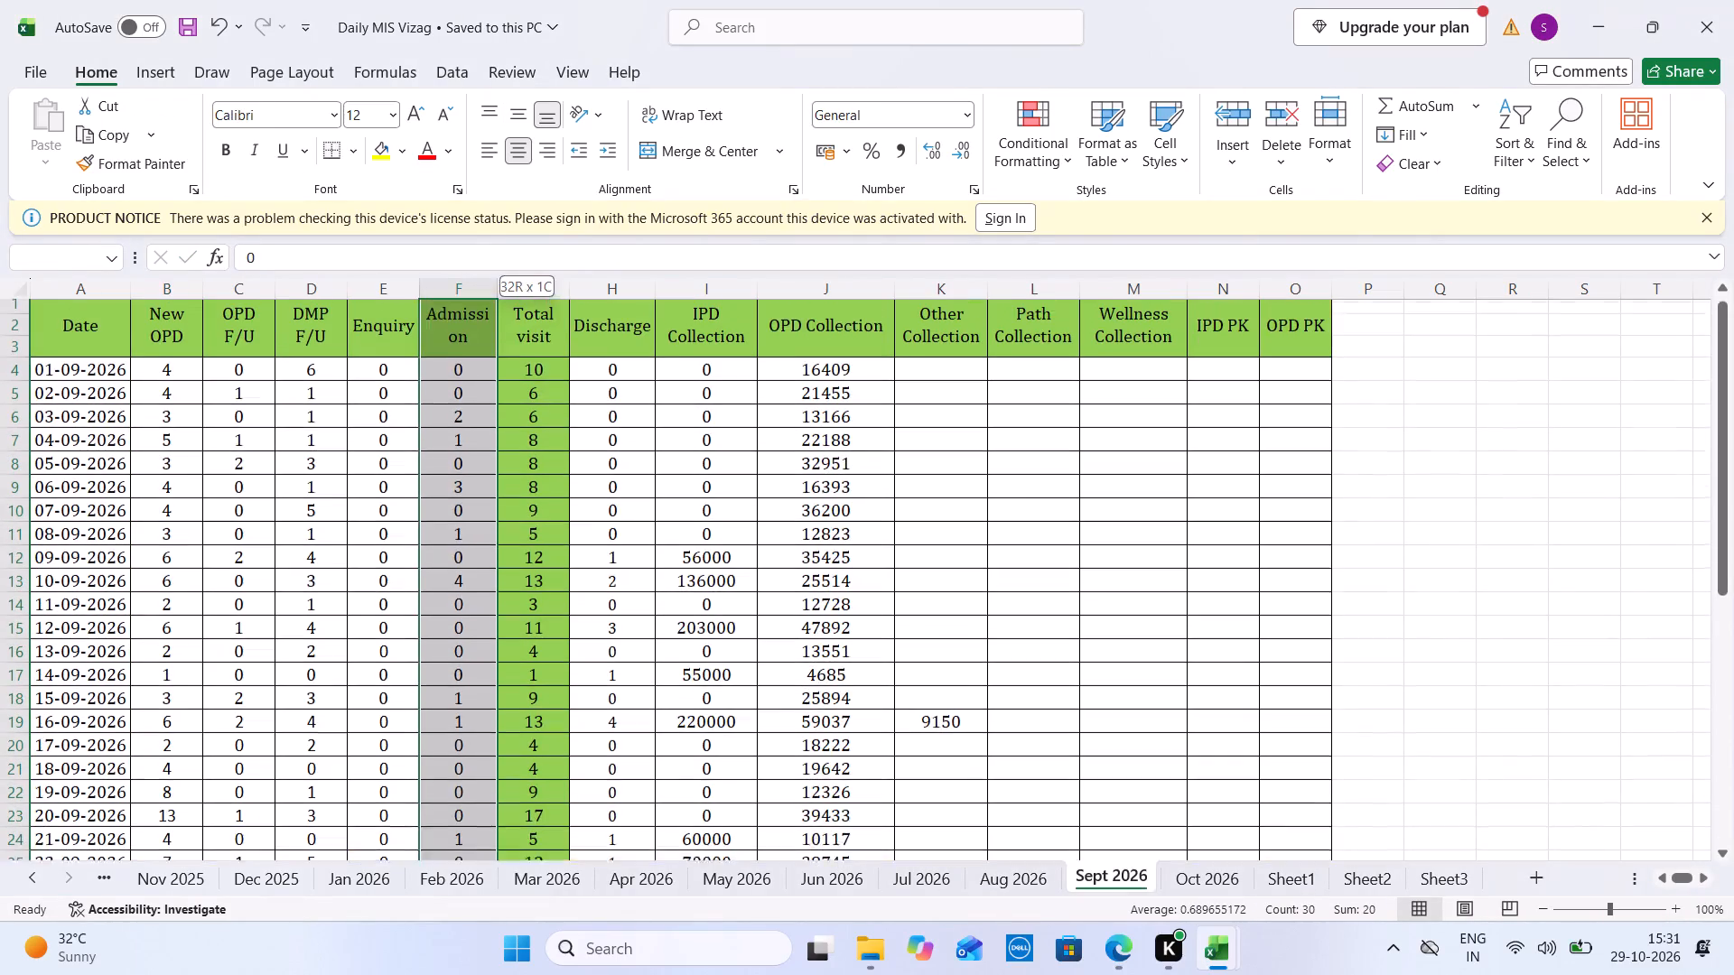
pyautogui.moveTo(452, 154); pyautogui.dragTo(446, 385)
pyautogui.hotkey('ctrl', 'Tab')
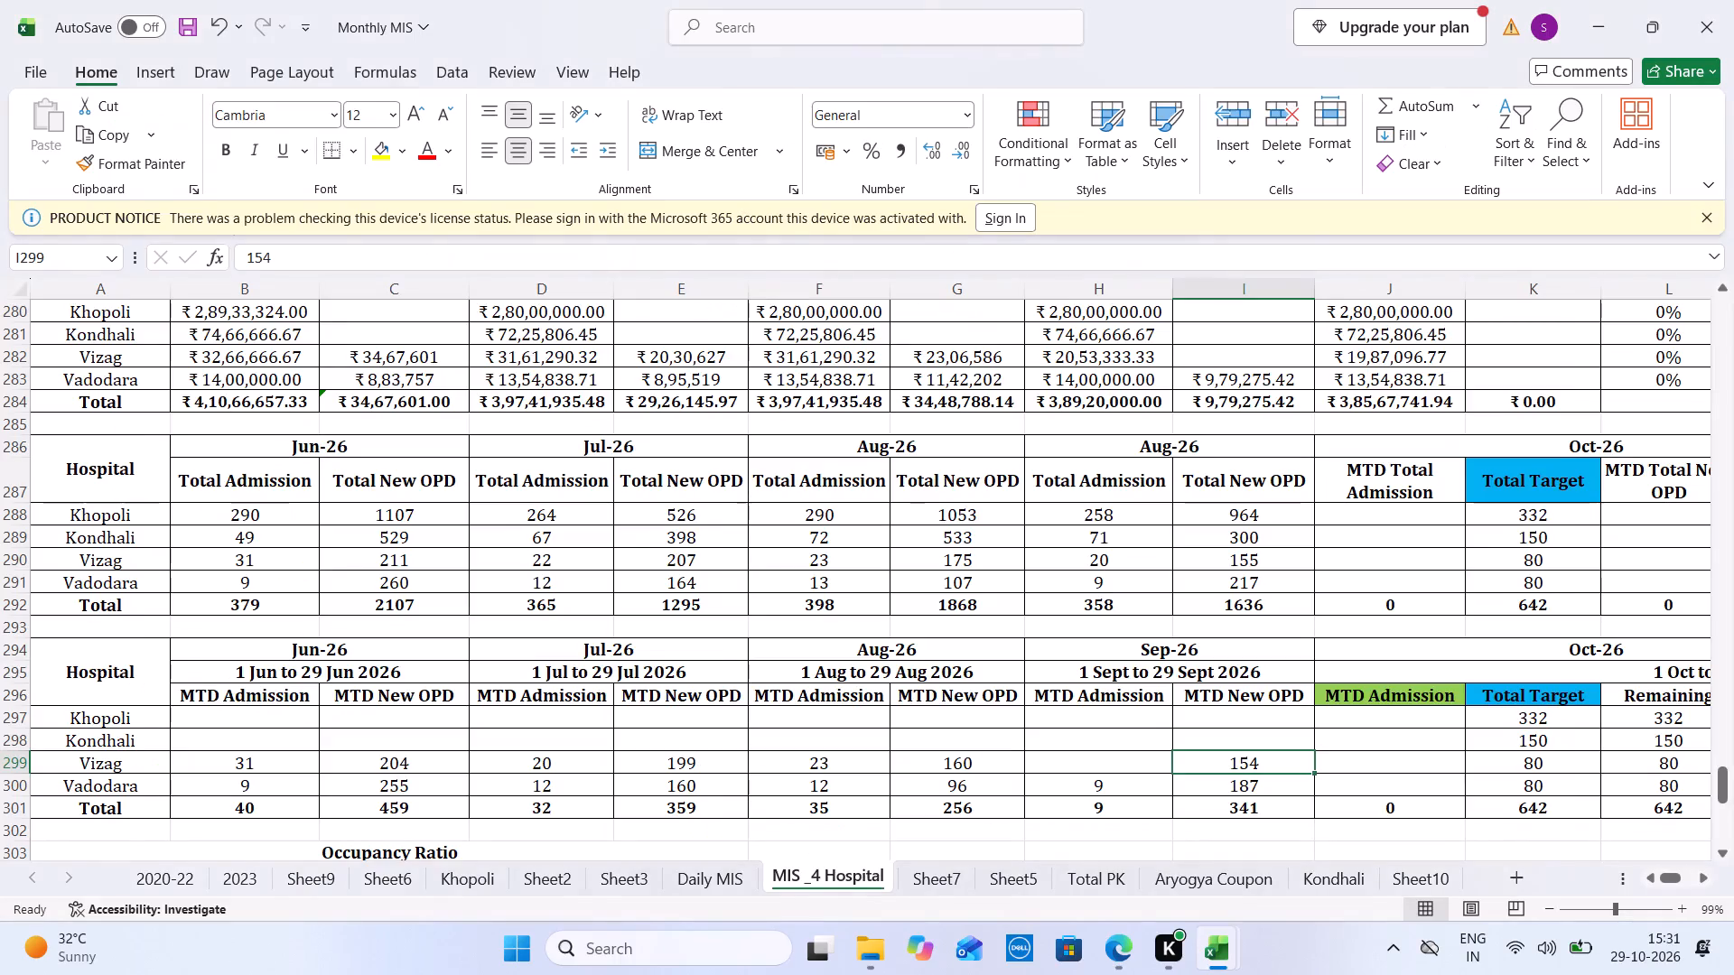
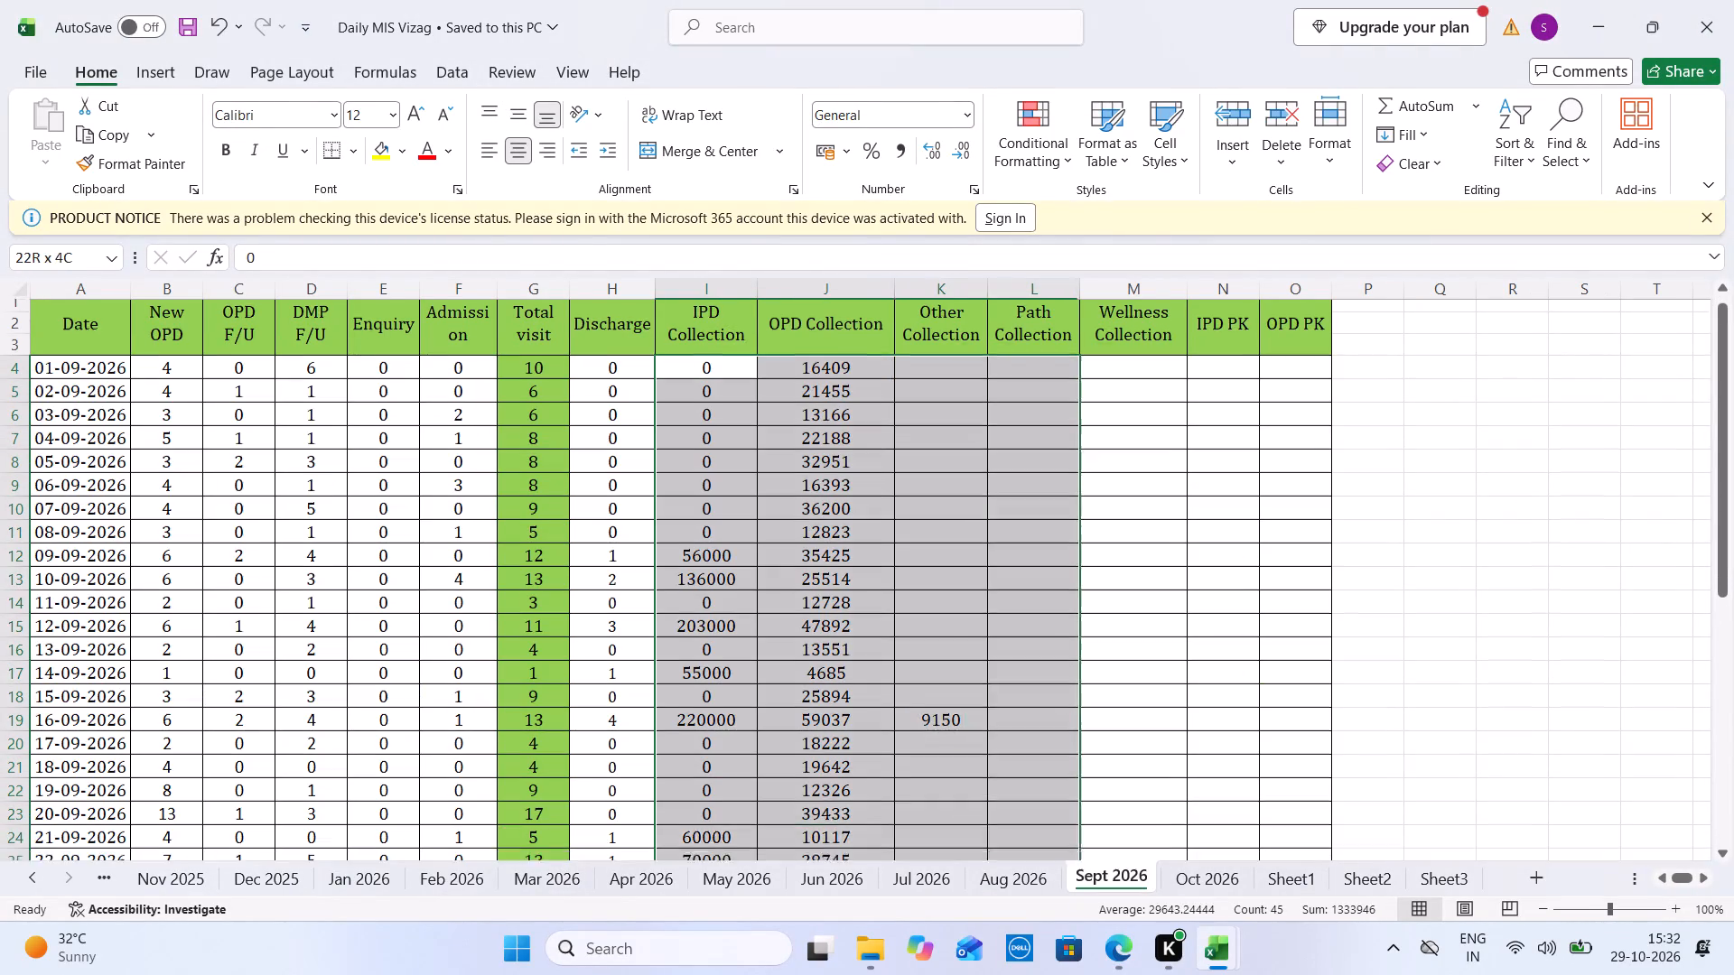
# Sum Vizag's IPD, OPD and other collections for 1 to 29 September and enter 1634223 as its September MTD in Monthly MIS.
pyautogui.moveTo(1019, 900); pyautogui.dragTo(948, 732)
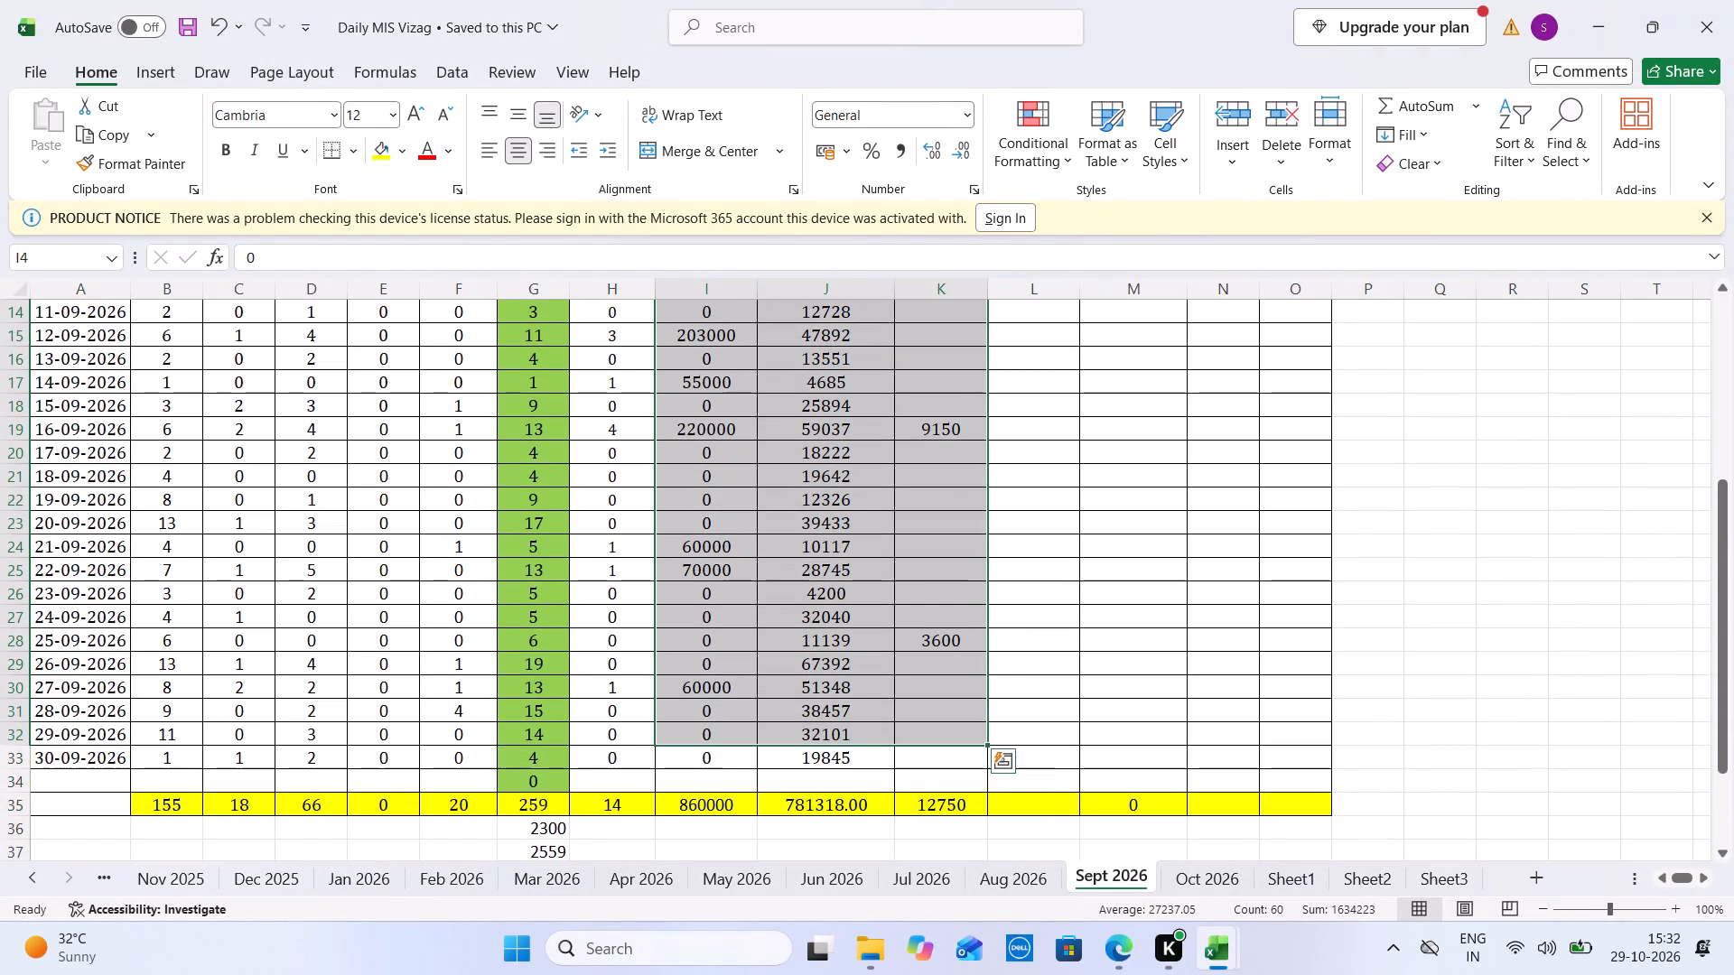
pyautogui.hotkey('ctrl', 'Tab')
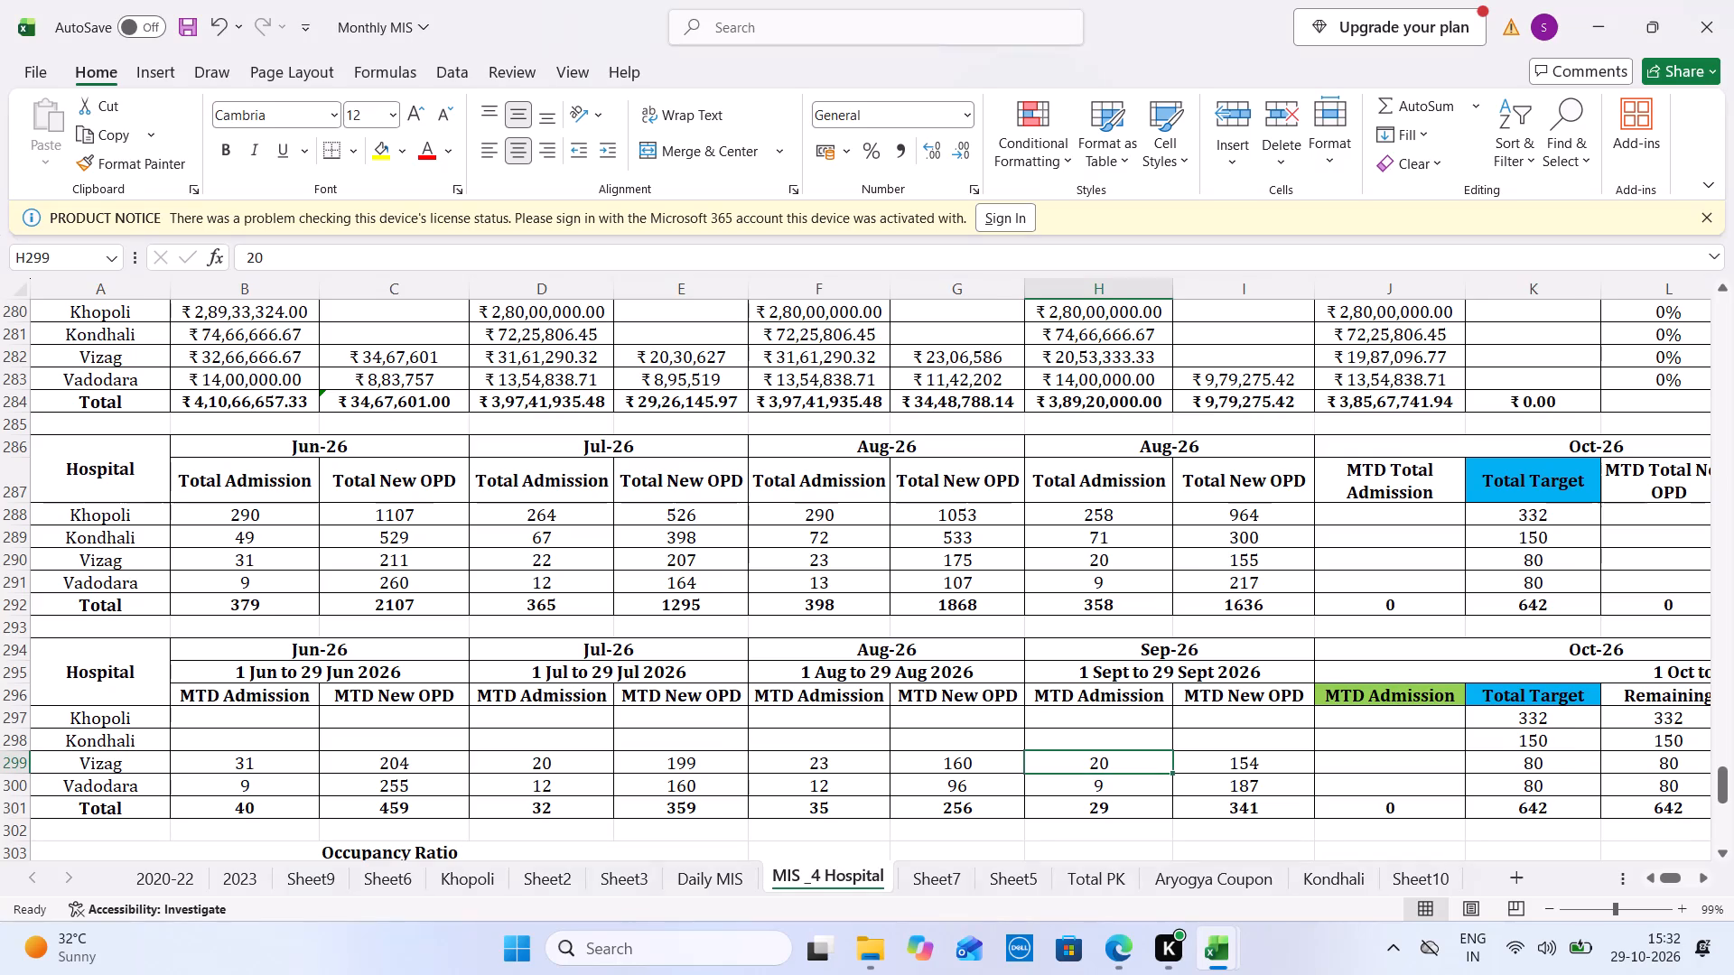
pyautogui.click(1235, 339)
pyautogui.press('Down')
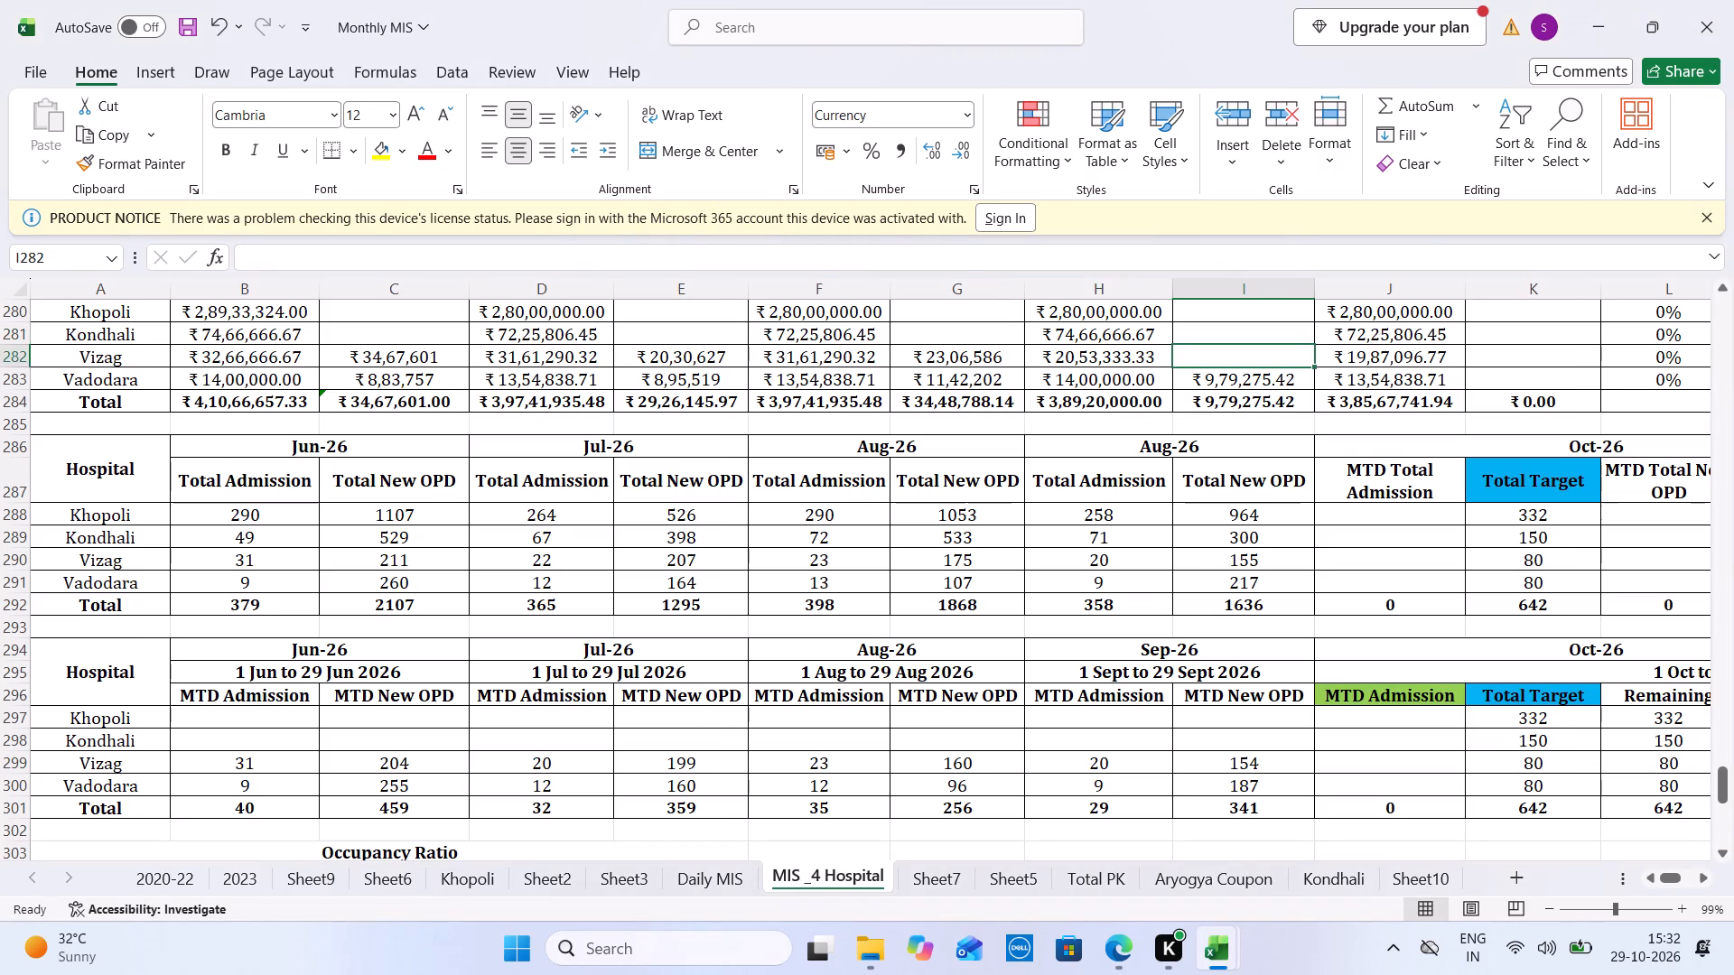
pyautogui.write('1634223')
# Sum Vizag's total visits for 1 to 29 September on the Sept 2026 sheet and return to Monthly MIS.
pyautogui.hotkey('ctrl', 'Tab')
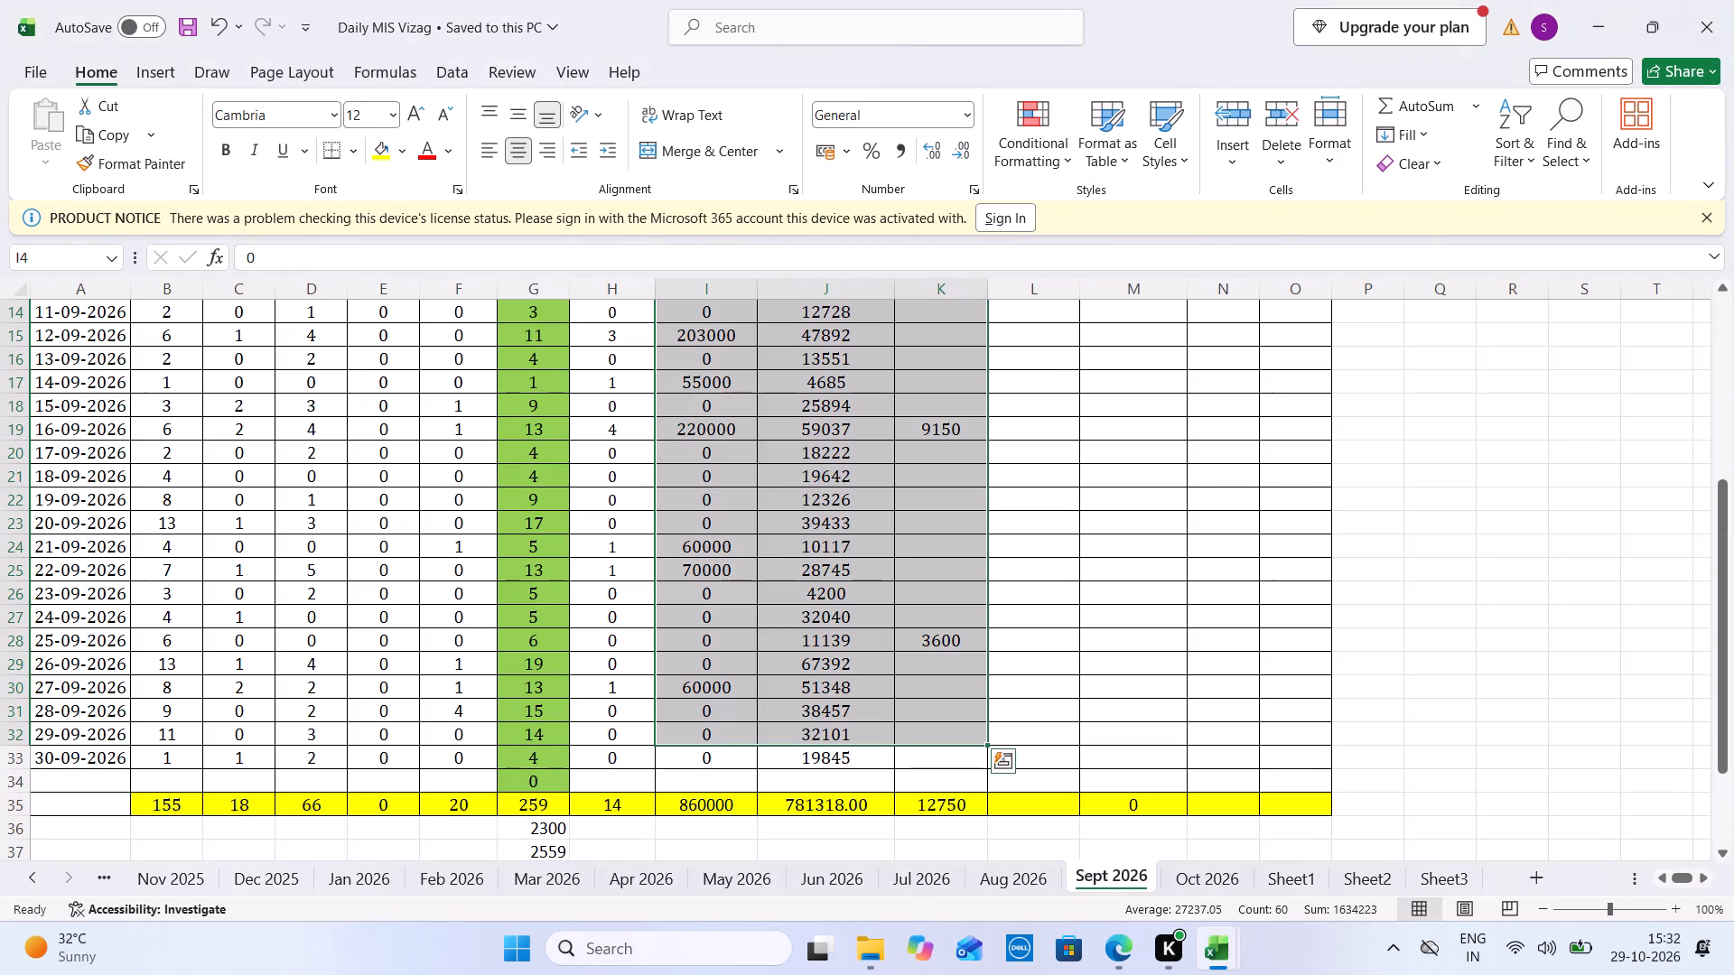
pyautogui.click(1201, 868)
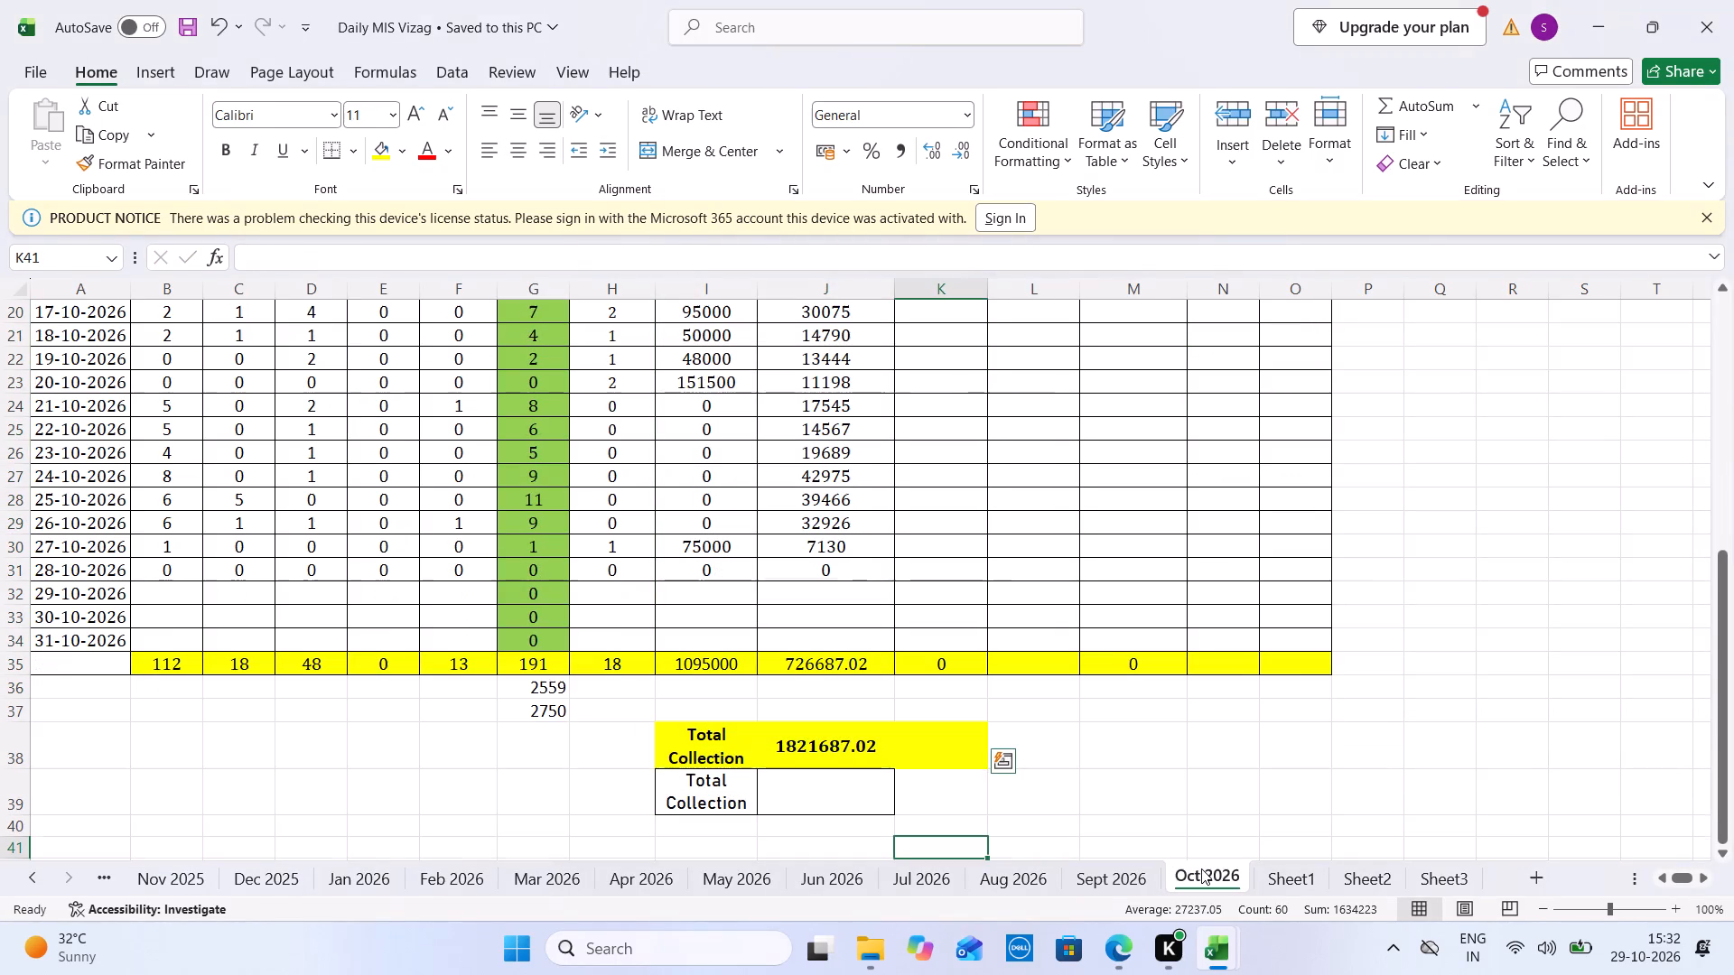
pyautogui.click(1364, 641)
pyautogui.hotkey('ctrl', 'Tab')
pyautogui.hotkey('ctrl', 'Tab')
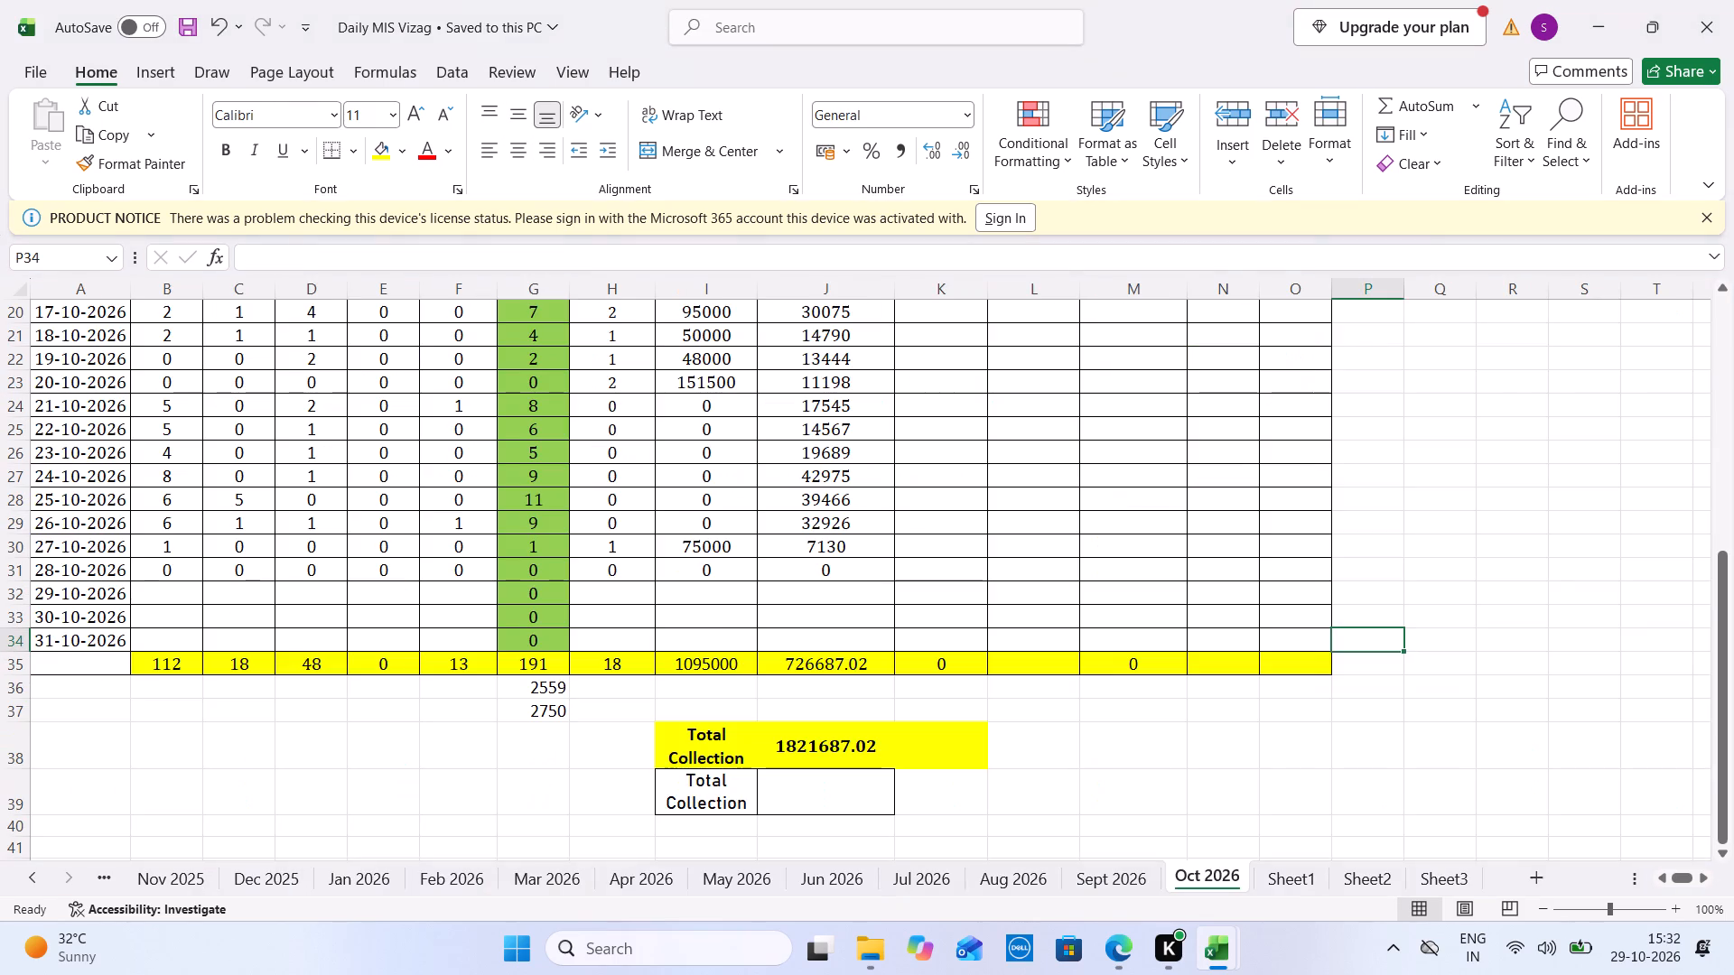
pyautogui.click(1142, 873)
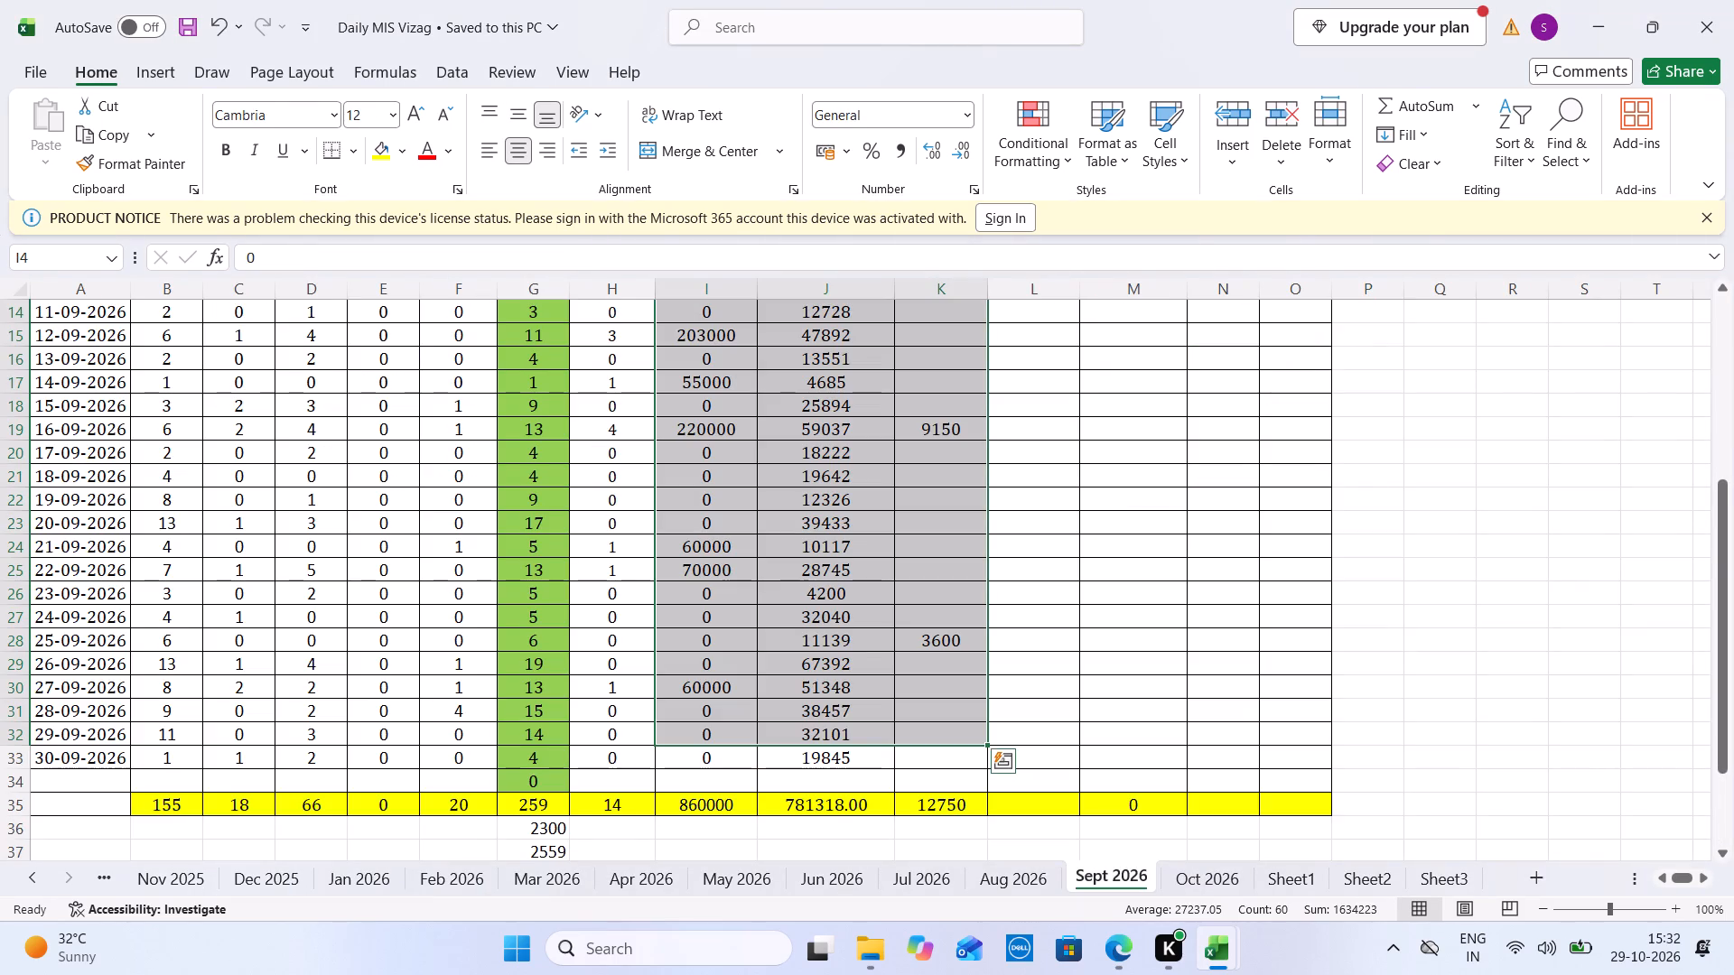
pyautogui.moveTo(550, 736); pyautogui.dragTo(532, 372)
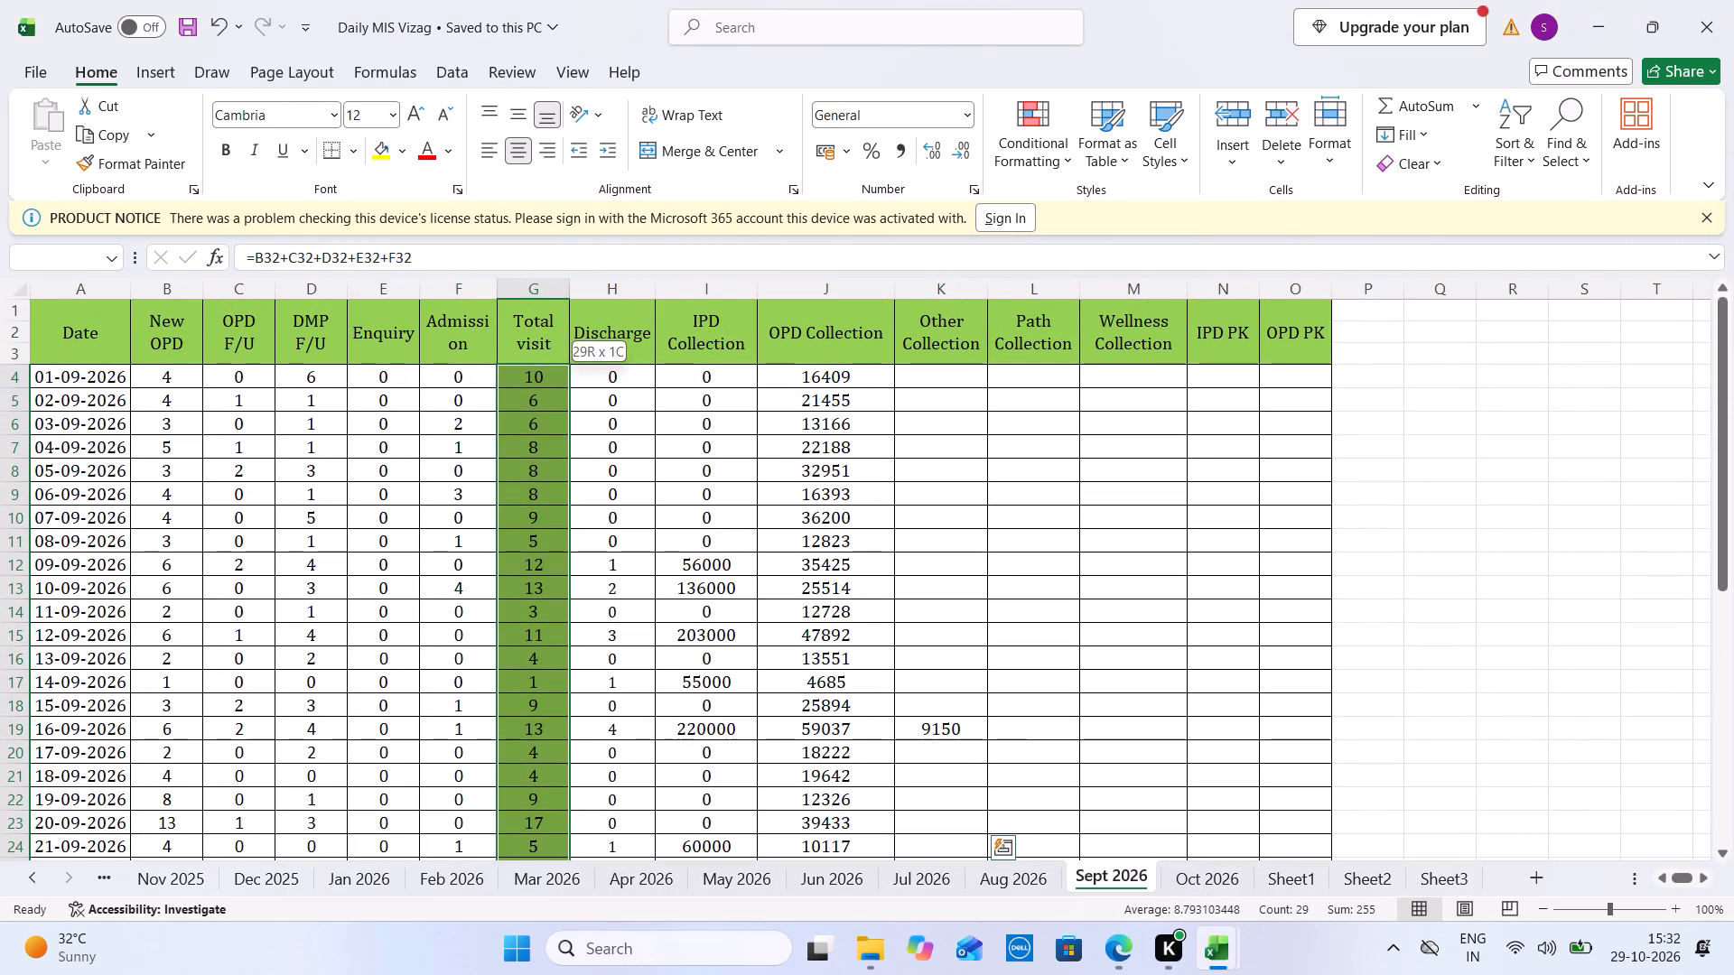
pyautogui.moveTo(532, 372); pyautogui.dragTo(532, 373)
pyautogui.hotkey('ctrl', 'Tab')
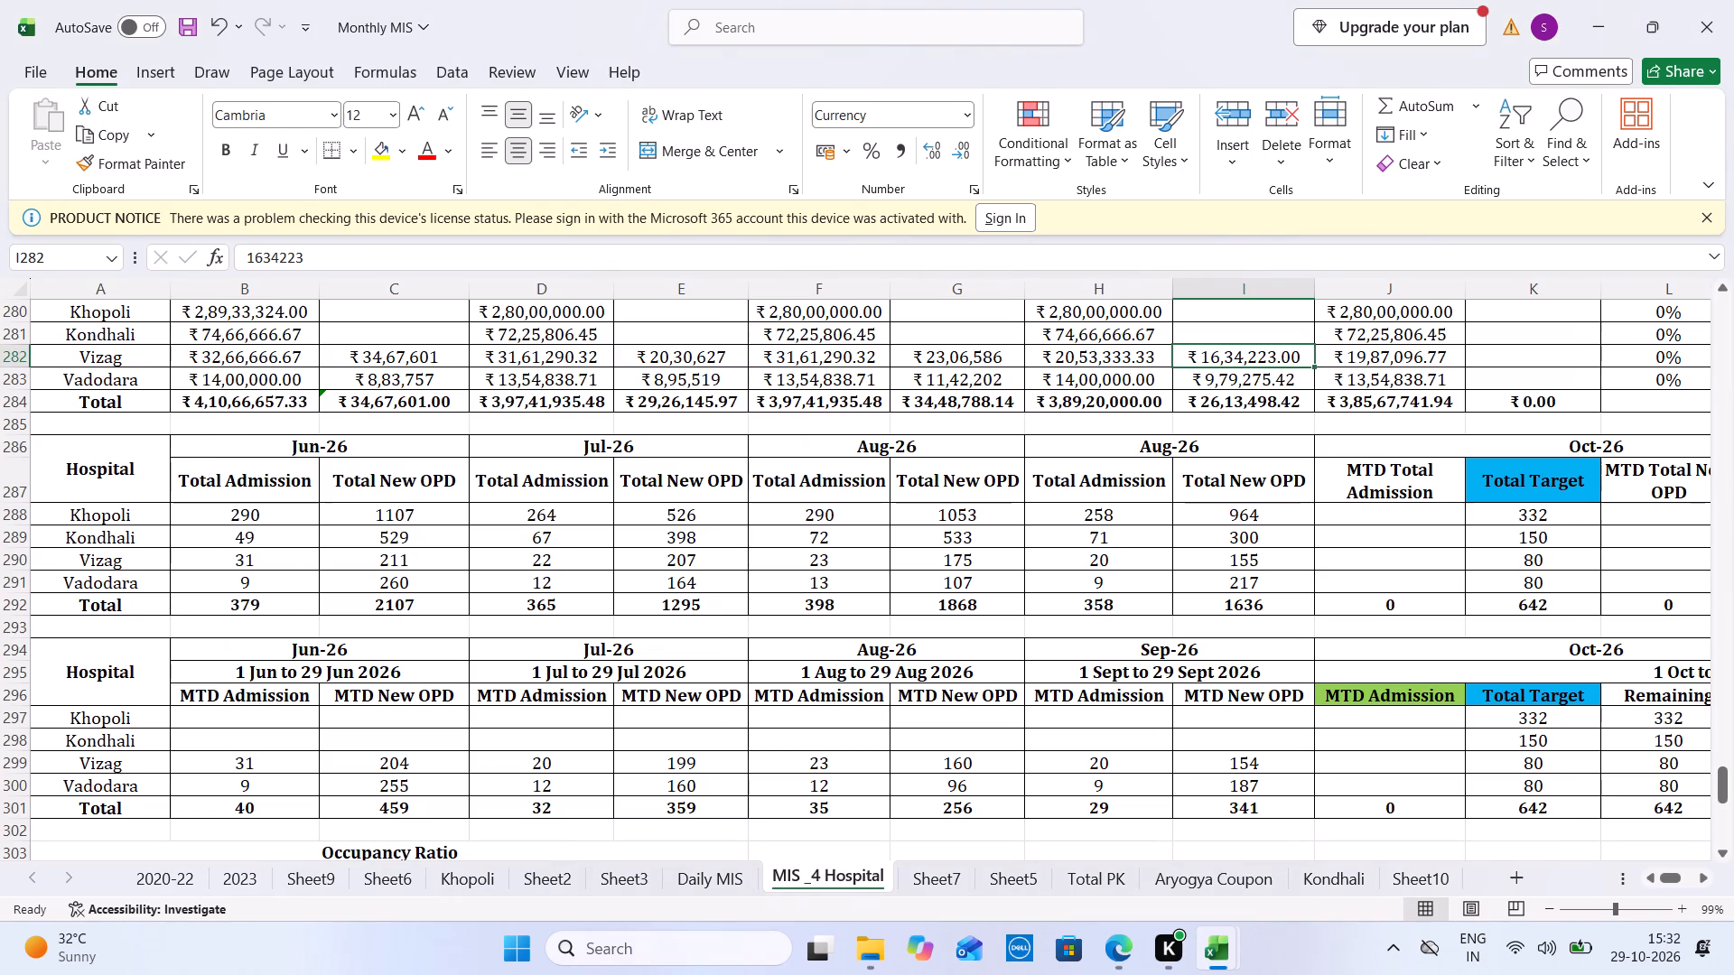
# Copy Vizag's September MTD collection into its 1 Sept to 29 Sept 2026 cell in the Total Sale table.
pyautogui.hotkey('ctrl', 'c')
pyautogui.press('Up')
pyautogui.press('Up')
pyautogui.press('Up')
pyautogui.press('Up')
pyautogui.press('Up')
pyautogui.press('Up')
pyautogui.press('Up')
pyautogui.press('Up')
pyautogui.press('Up')
pyautogui.press('Up')
pyautogui.press('Up')
pyautogui.press('Up')
pyautogui.press('Up')
pyautogui.press('Up')
pyautogui.press('Up')
pyautogui.press('Up')
pyautogui.press('Up')
pyautogui.press('Up')
pyautogui.press('Up')
pyautogui.press('Up')
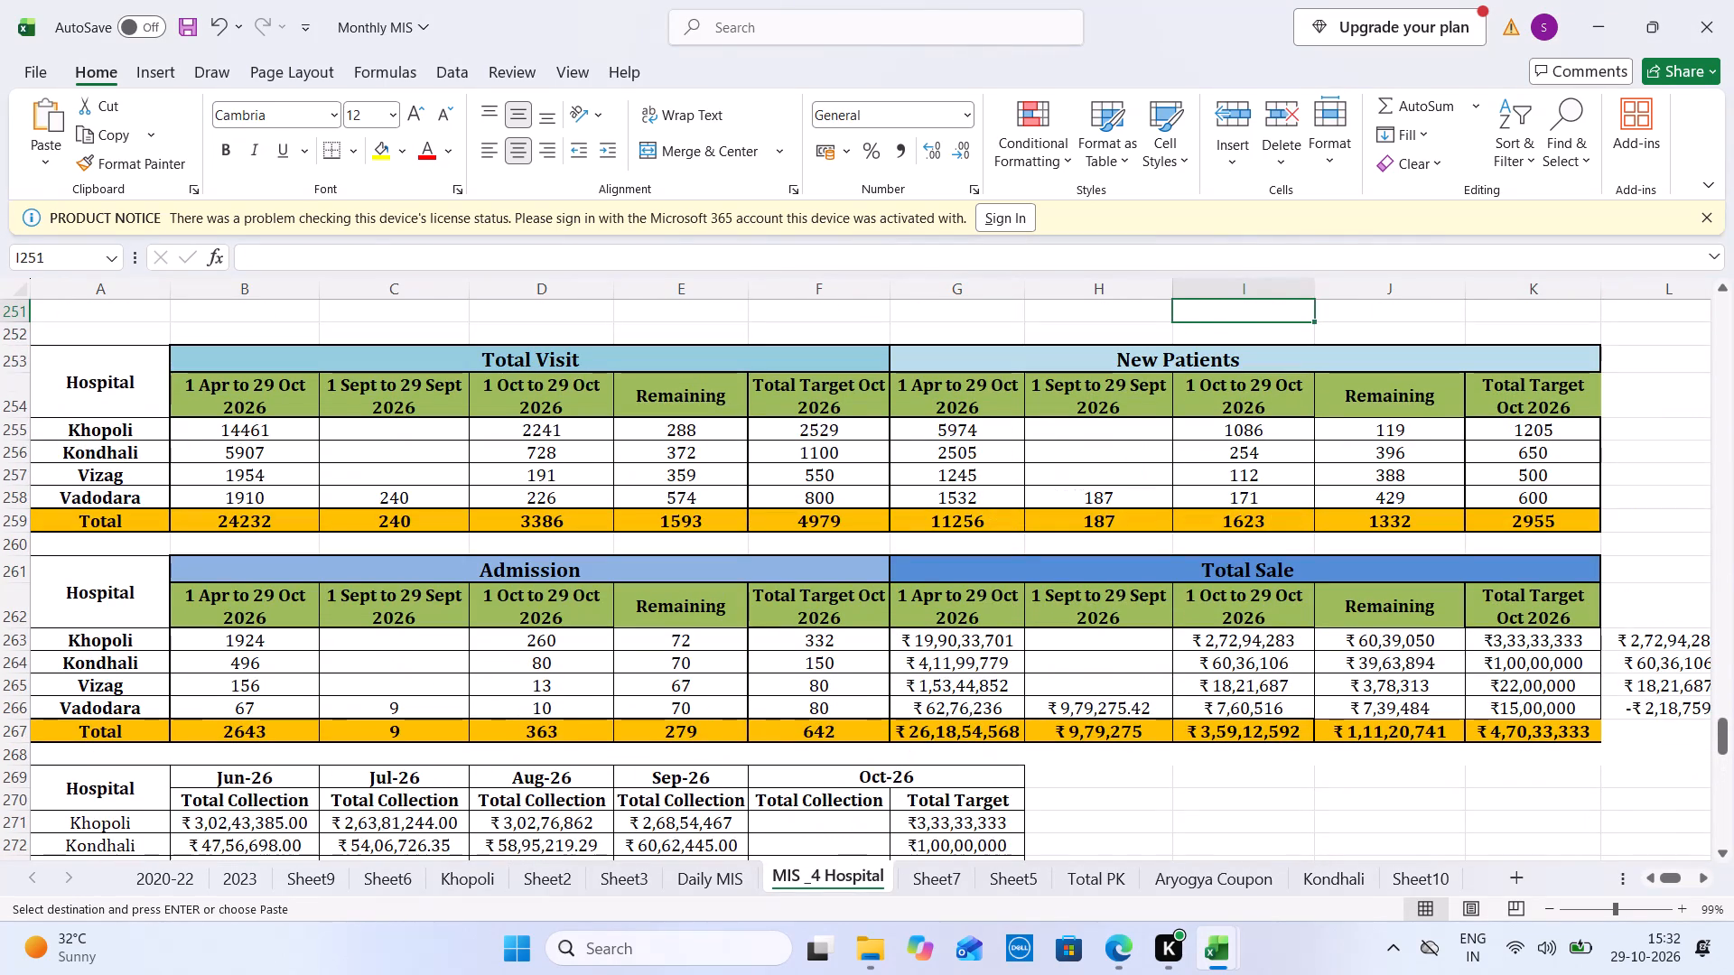
pyautogui.click(1136, 676)
pyautogui.hotkey('ctrl', 'v')
# Fill Vizag's 1 Sept to 29 Sept 2026 cells with New Patients 154, Admission 20 and Total Visit 255.
pyautogui.click(1151, 463)
pyautogui.write('154')
pyautogui.click(405, 682)
pyautogui.write('20')
pyautogui.click(432, 467)
pyautogui.write('255')
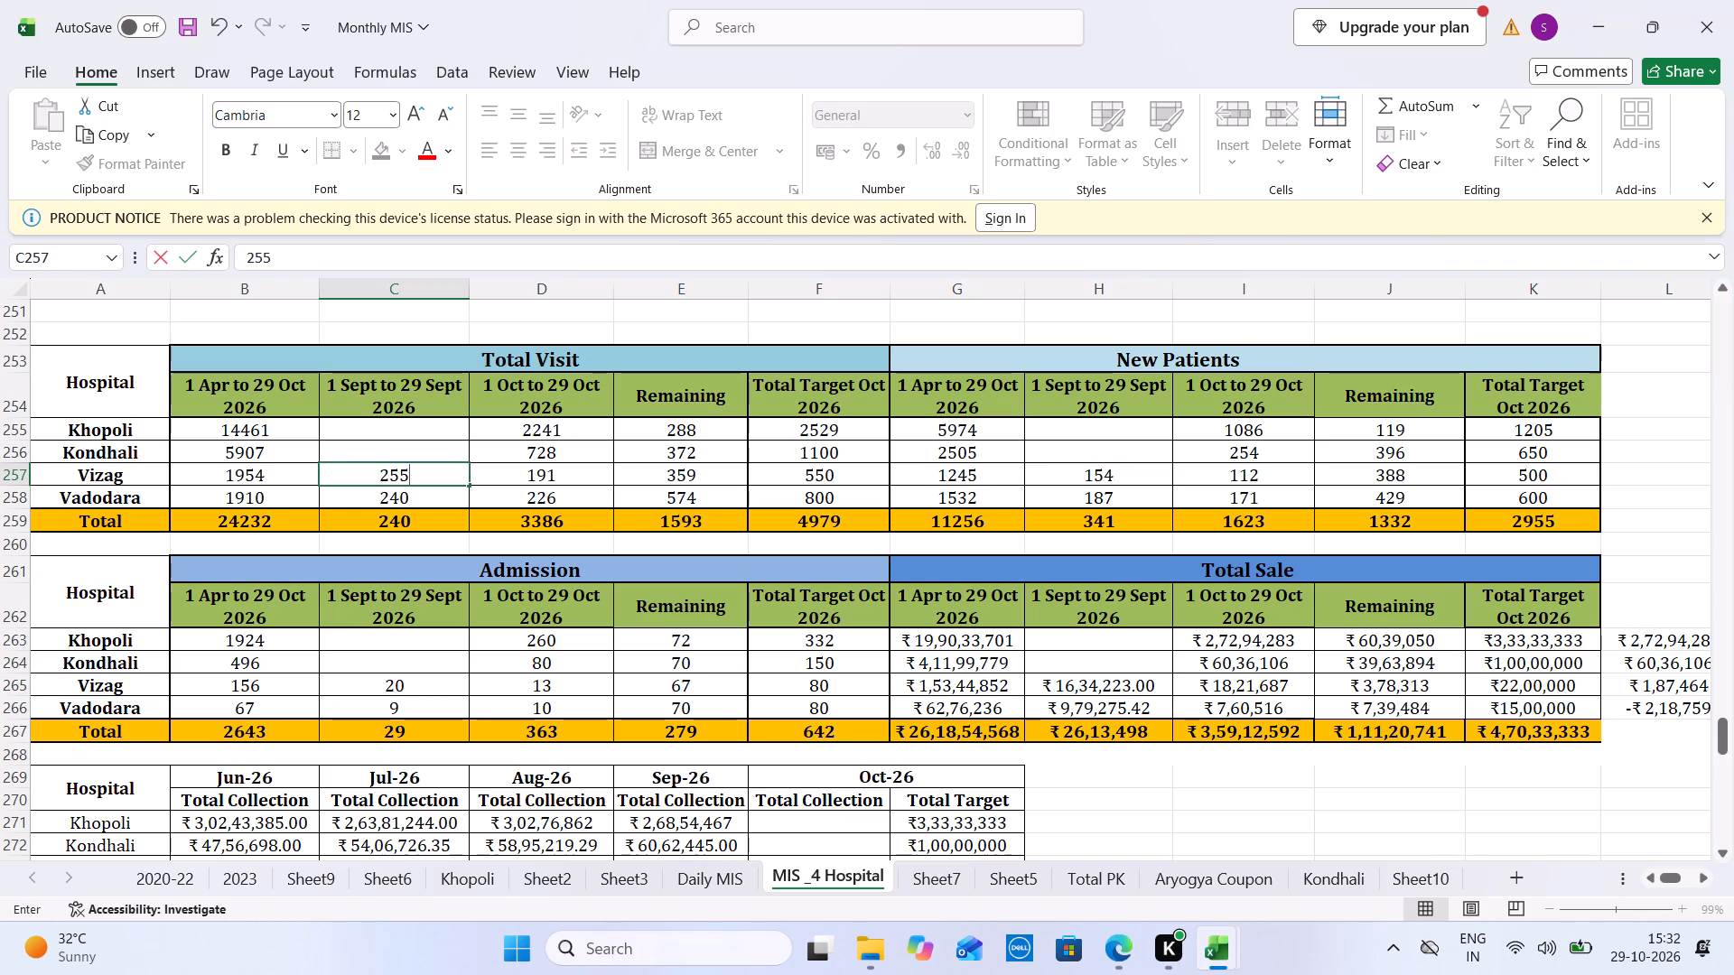
pyautogui.press('Right')
# Close the Daily MIS Vizag workbook and open Daily MIS 2025_Kondhali from the Vizag folder.
pyautogui.press('Down')
pyautogui.press('Down')
pyautogui.press('Down')
pyautogui.press('Down')
pyautogui.press('Down')
pyautogui.press('Down')
pyautogui.press('Down')
pyautogui.press('Down')
pyautogui.press('Down')
pyautogui.press('Down')
pyautogui.press('Down')
pyautogui.press('Down')
pyautogui.press('Down')
pyautogui.press('Down')
pyautogui.press('Down')
pyautogui.press('Down')
pyautogui.press('Down')
pyautogui.press('Down')
pyautogui.press('Down')
pyautogui.press('Down')
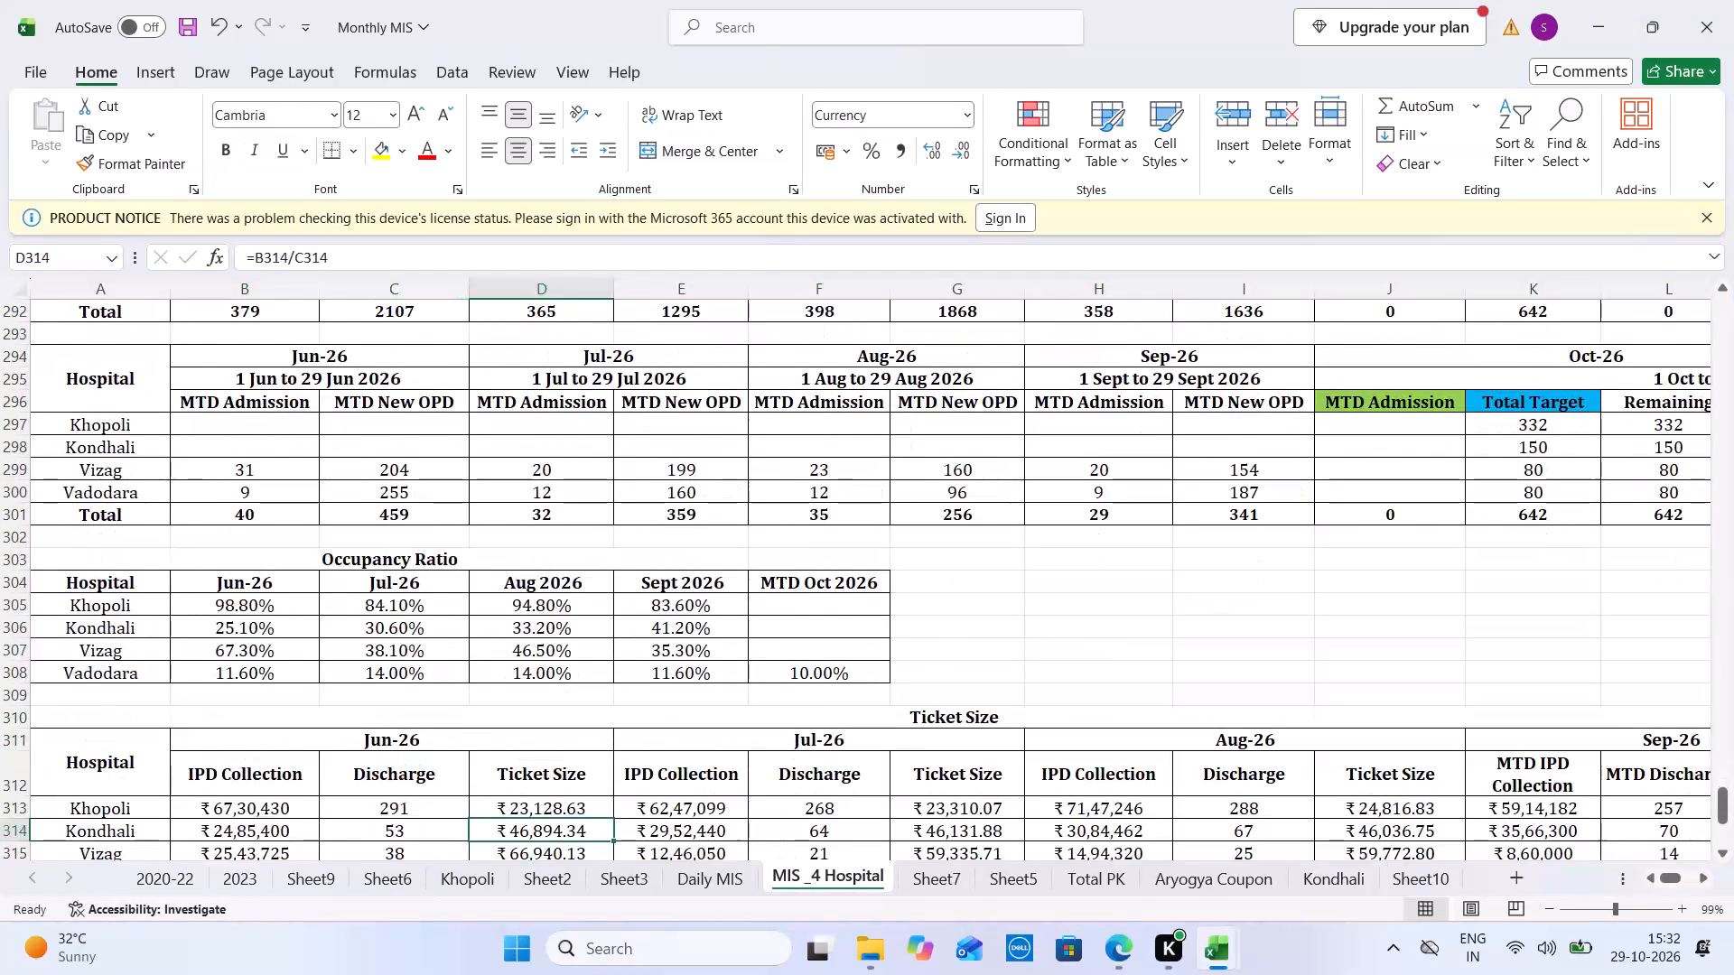
pyautogui.hotkey('ctrl', 'Tab')
pyautogui.click(1733, 0)
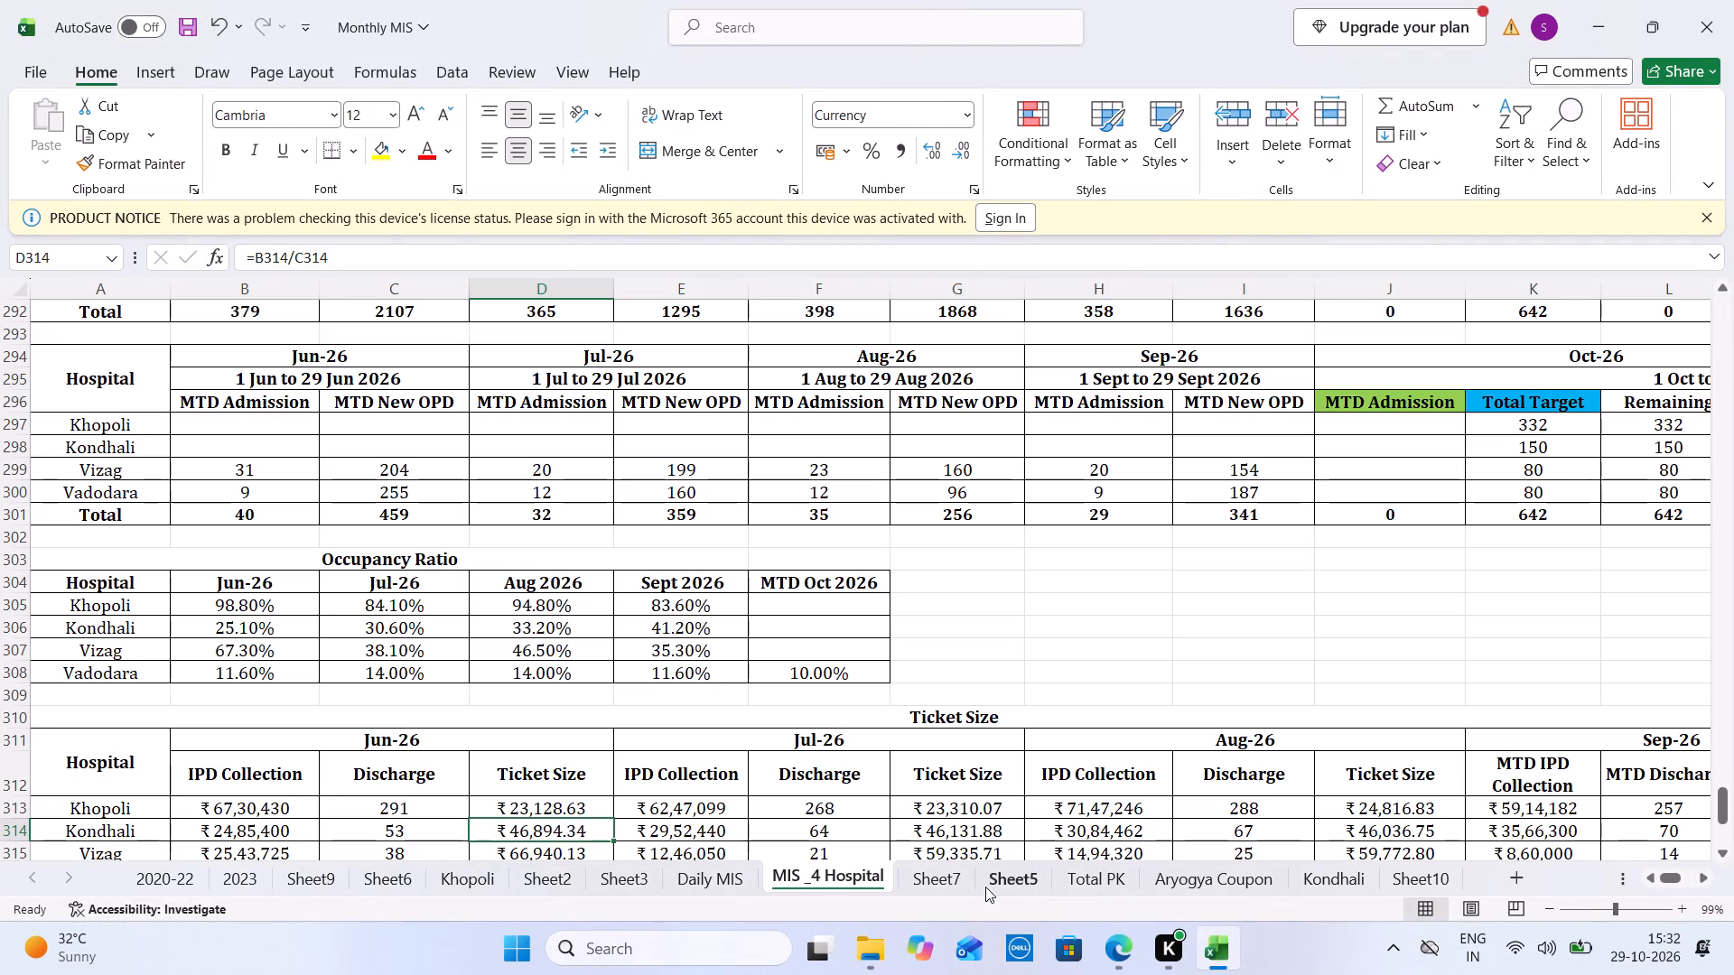
pyautogui.click(886, 947)
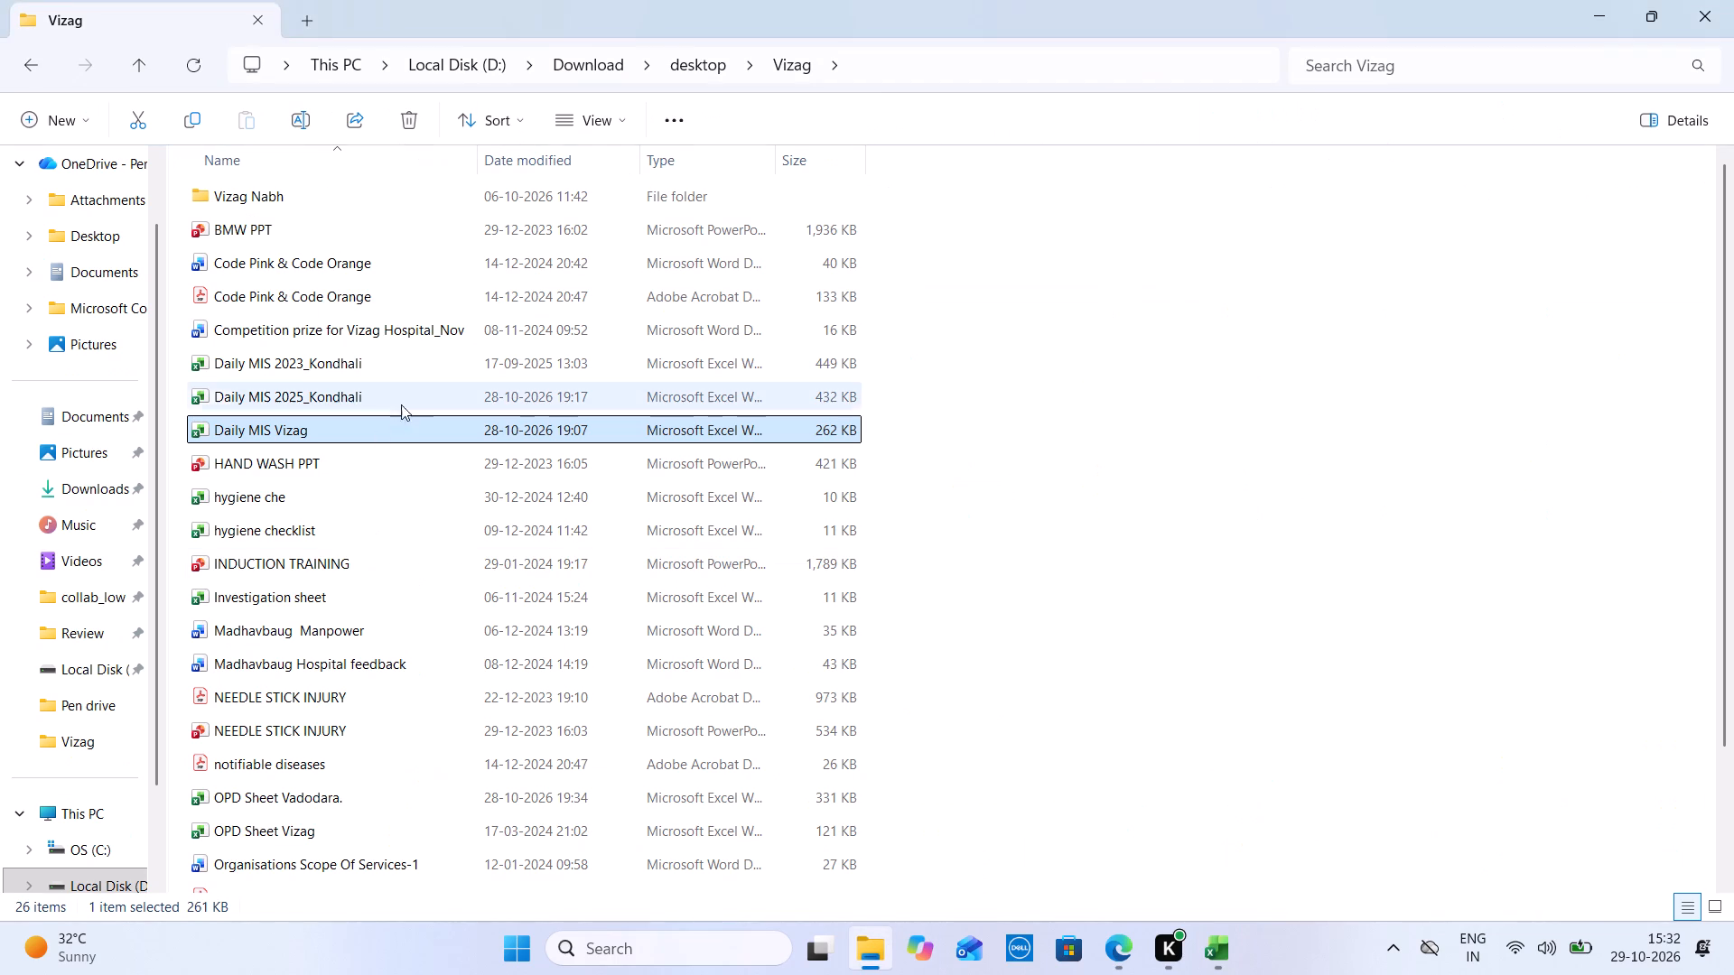
pyautogui.doubleClick(420, 396)
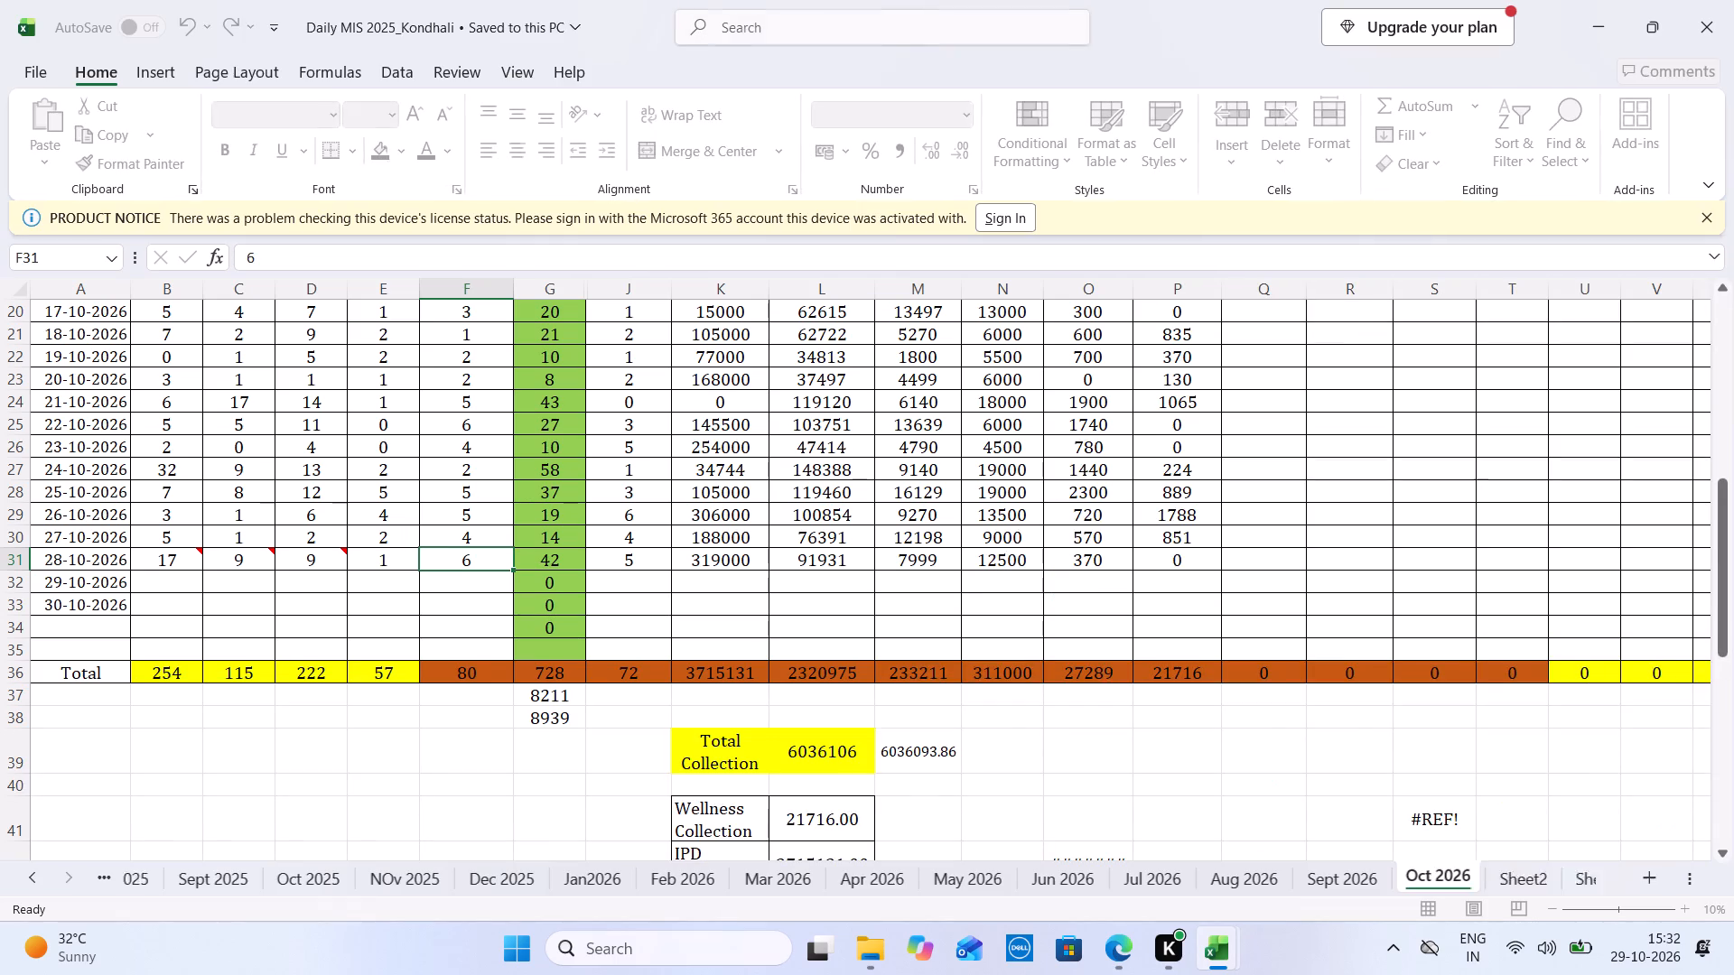
# Sum Kondhali's New OPD for 1 to 29 June and enter 502 as its Jun-26 MTD New OPD in Monthly MIS.
pyautogui.click(1019, 877)
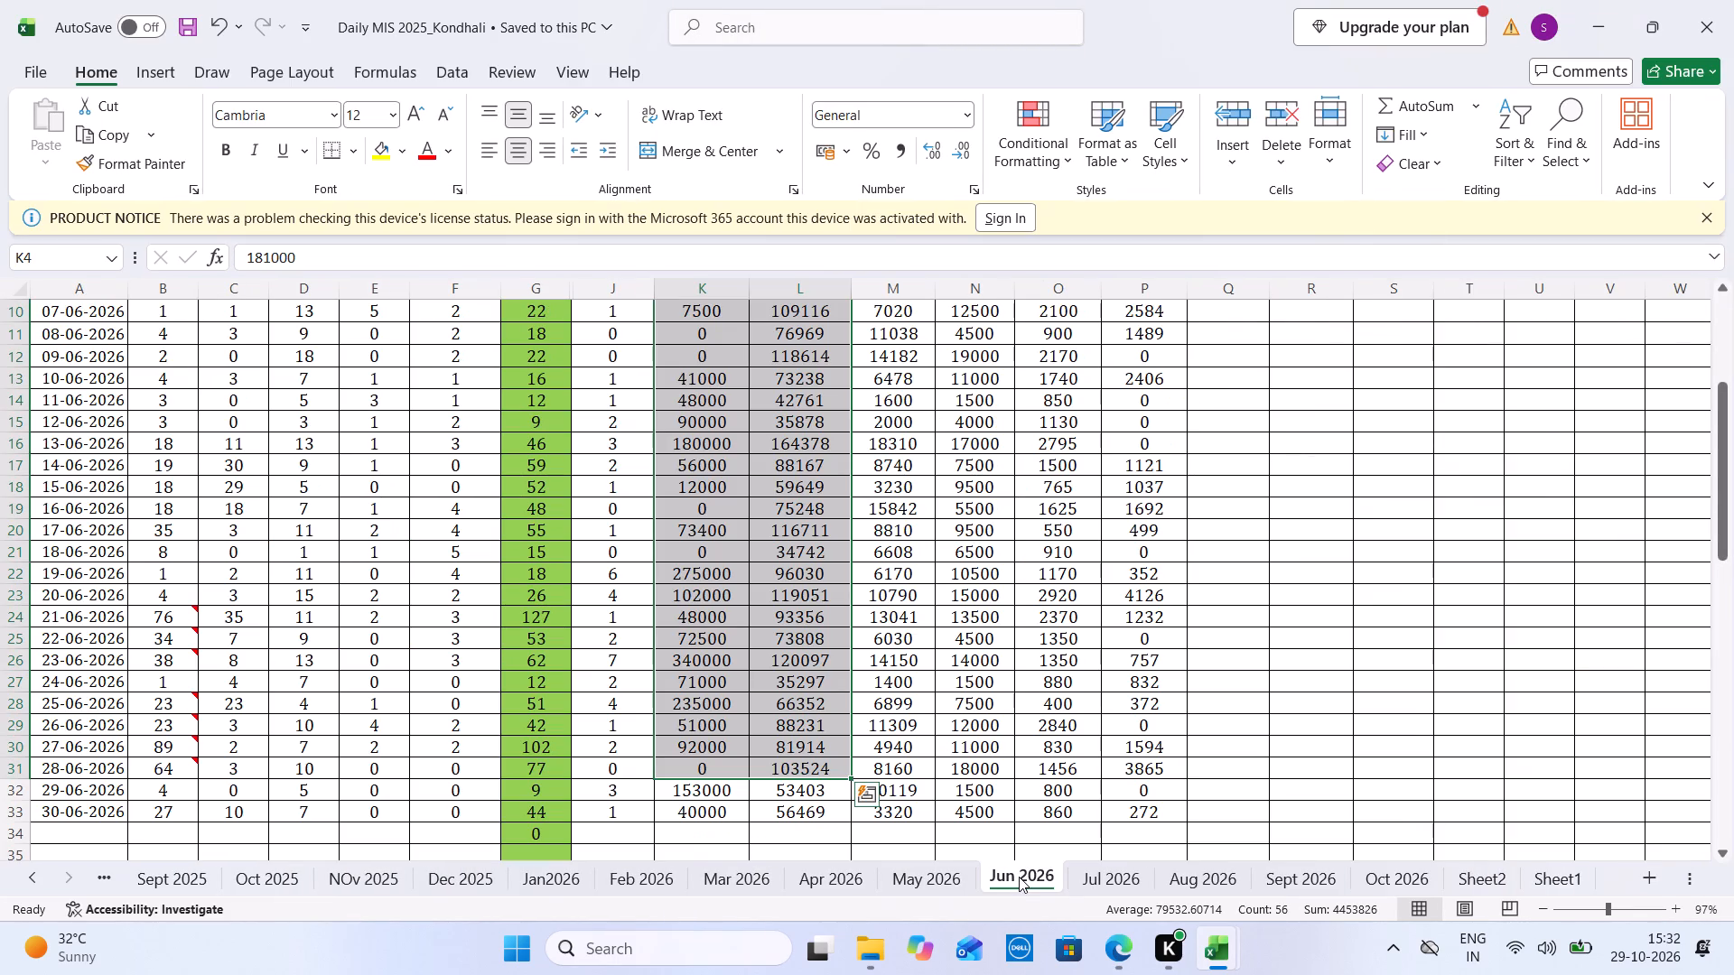
pyautogui.moveTo(170, 787); pyautogui.dragTo(211, 116)
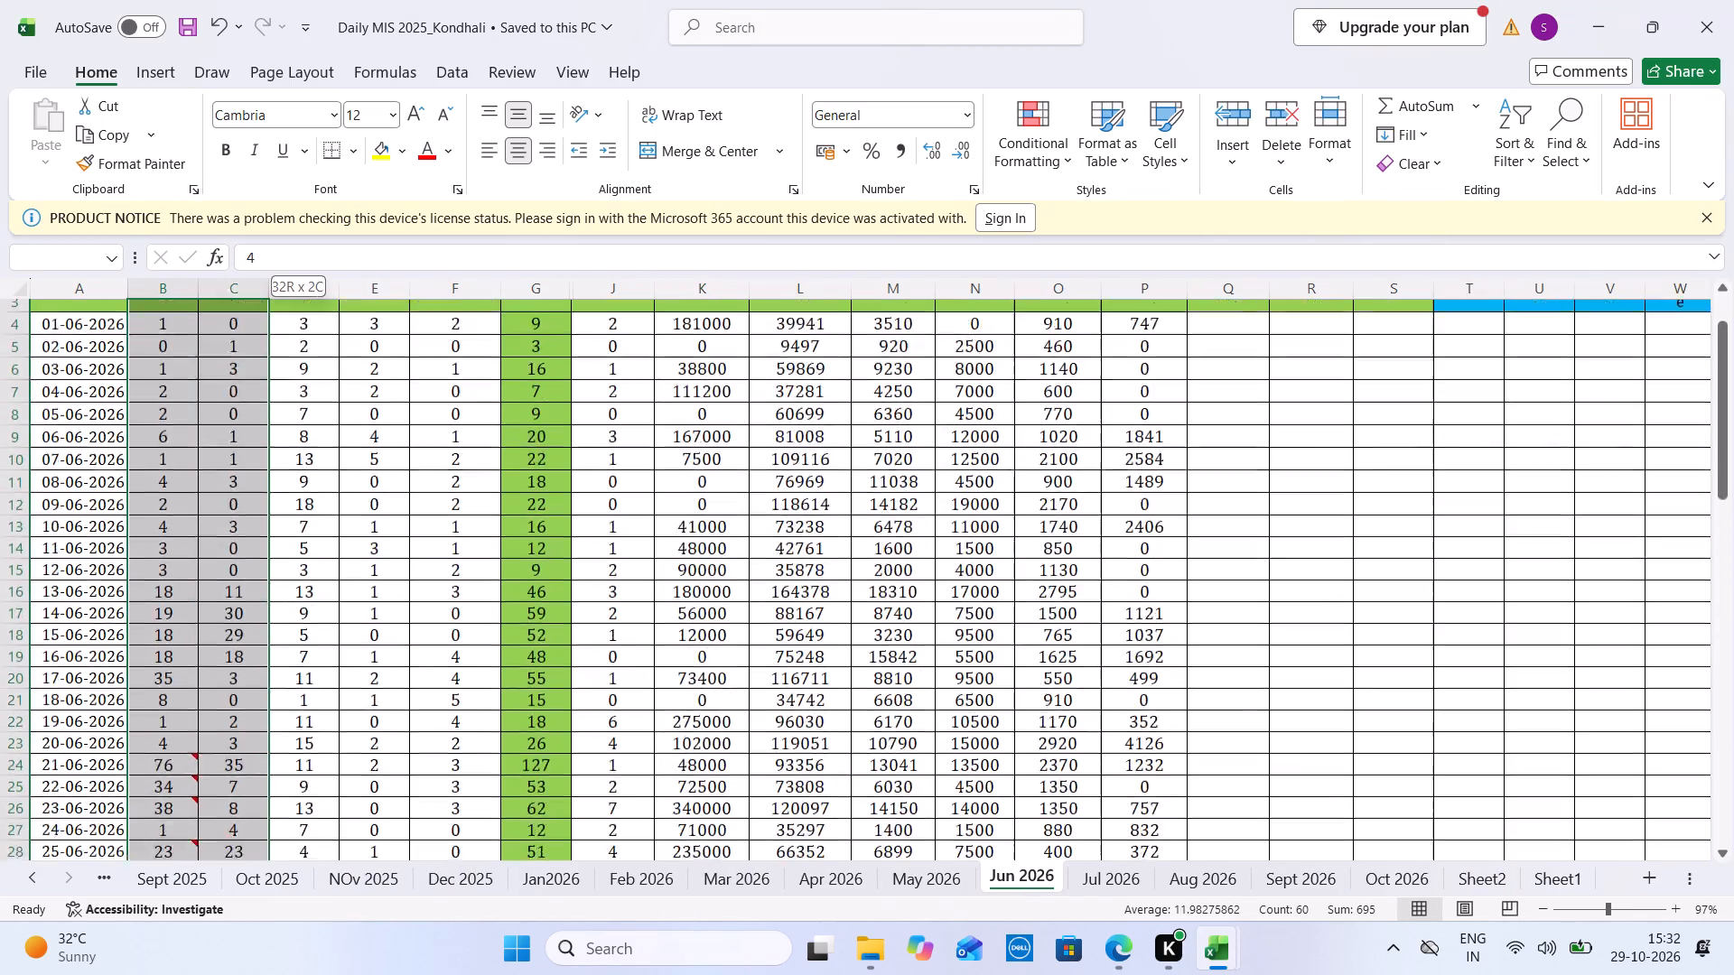
pyautogui.moveTo(211, 116); pyautogui.dragTo(175, 398)
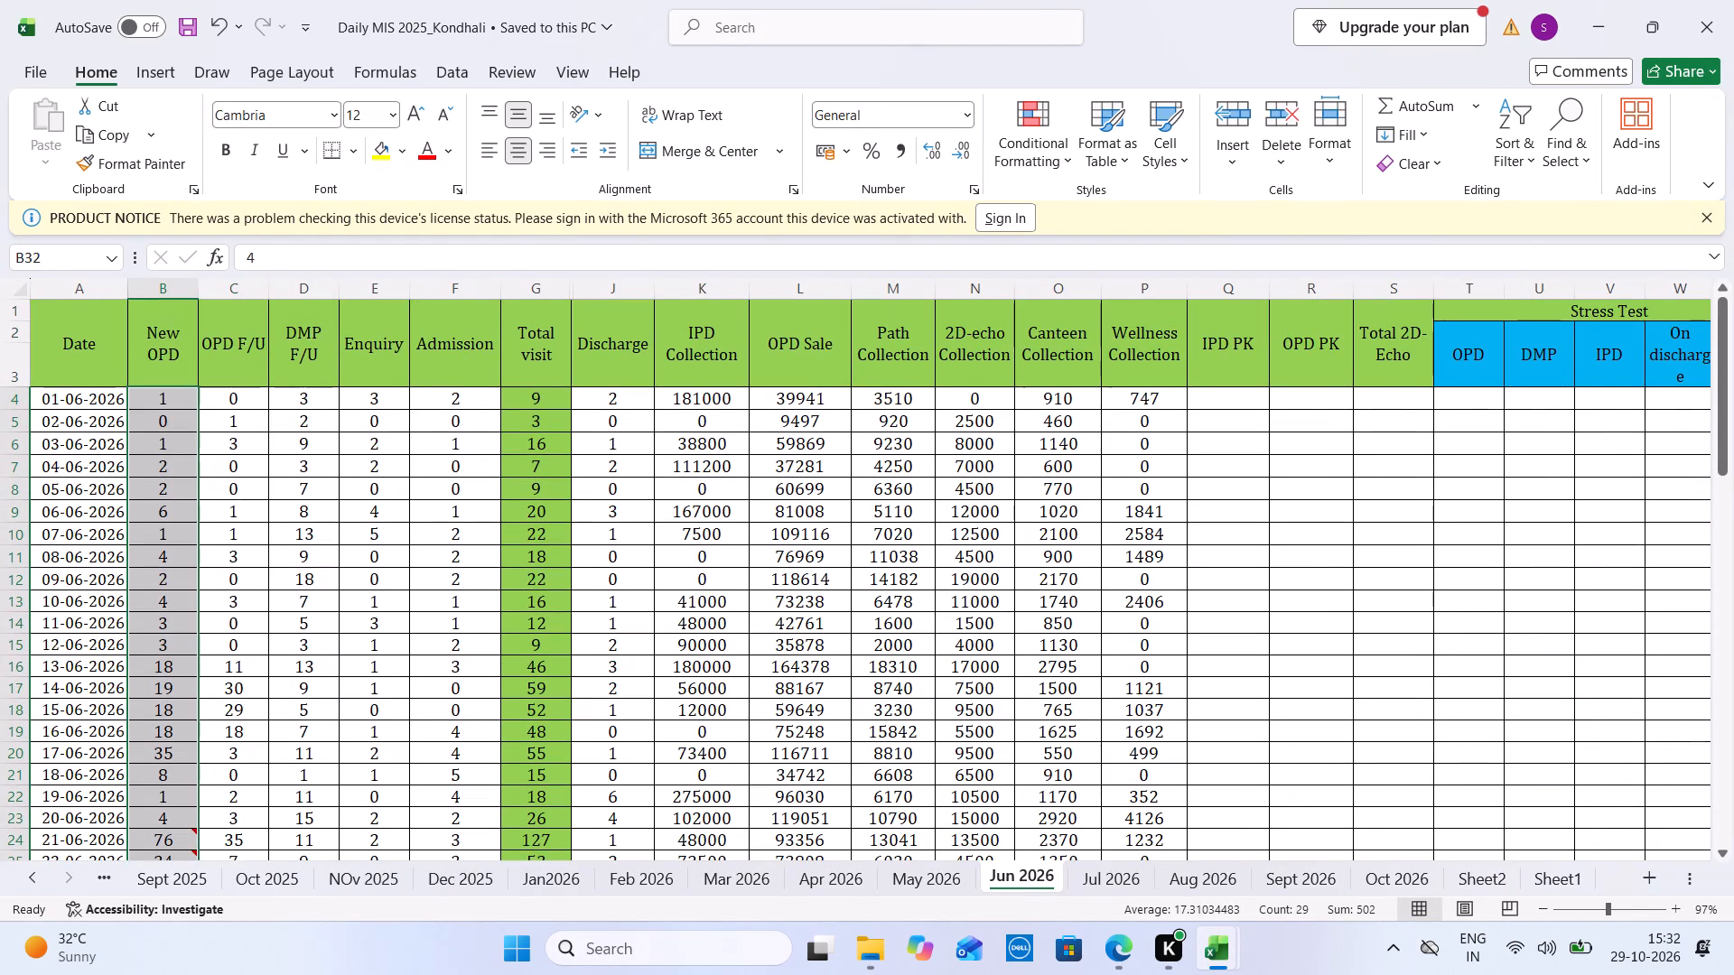
pyautogui.hotkey('ctrl', 'Tab')
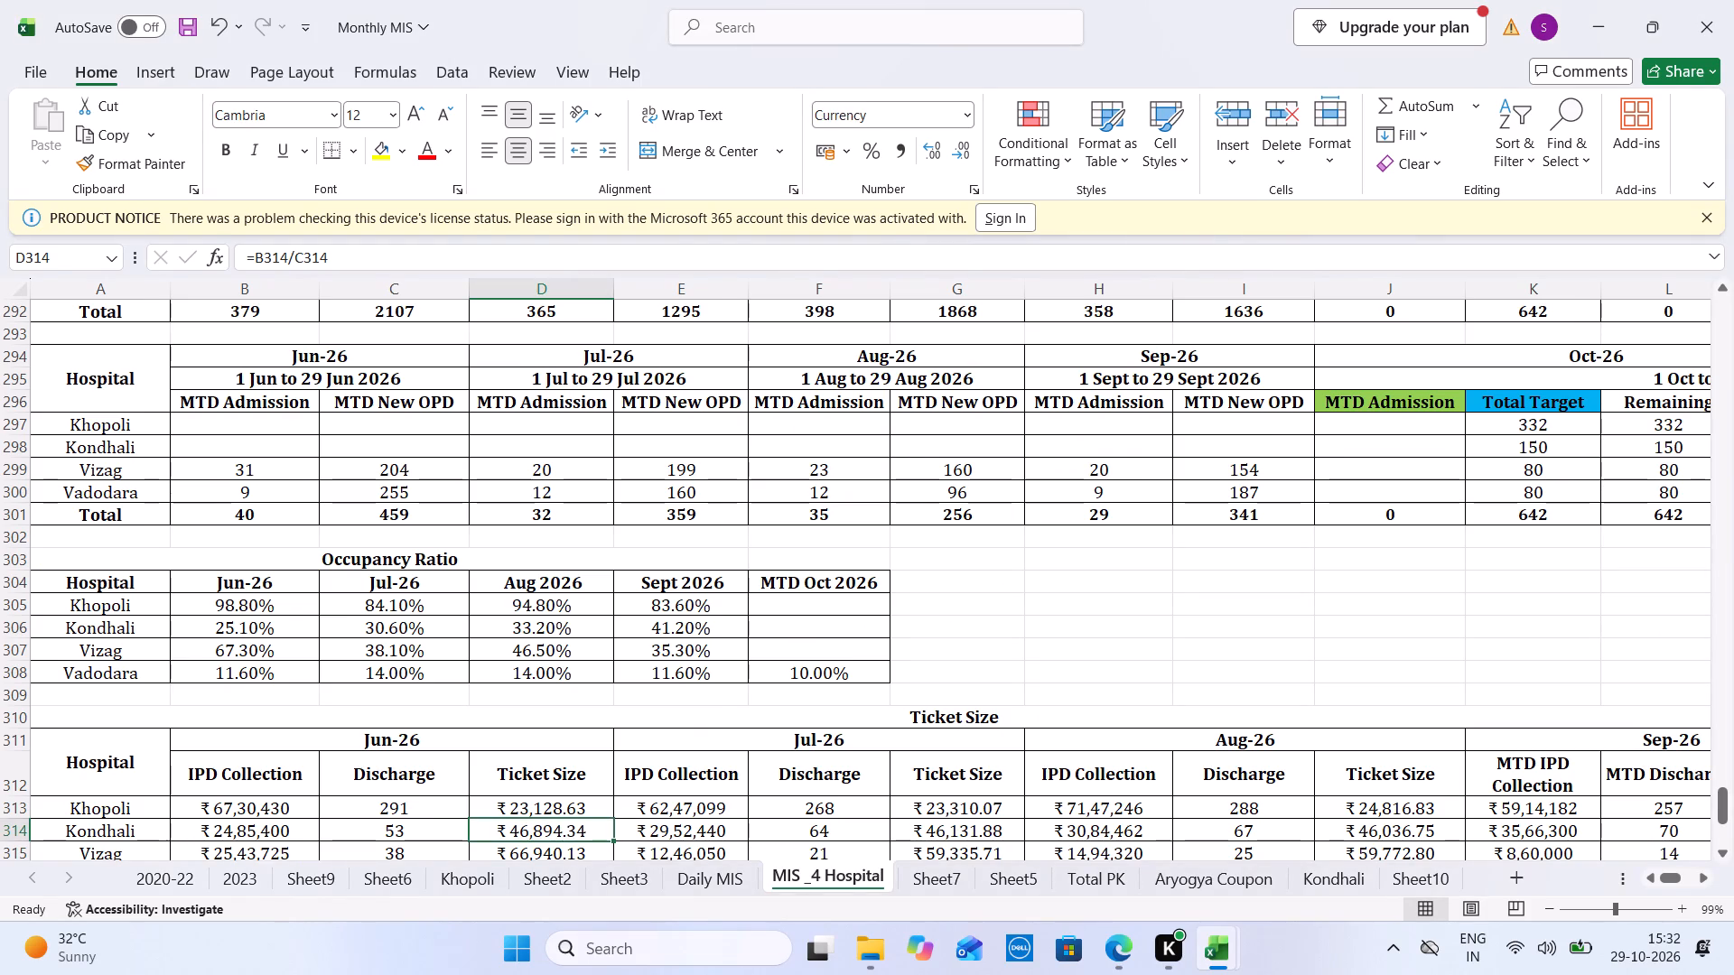
pyautogui.click(411, 432)
pyautogui.press('Down')
pyautogui.write('502')
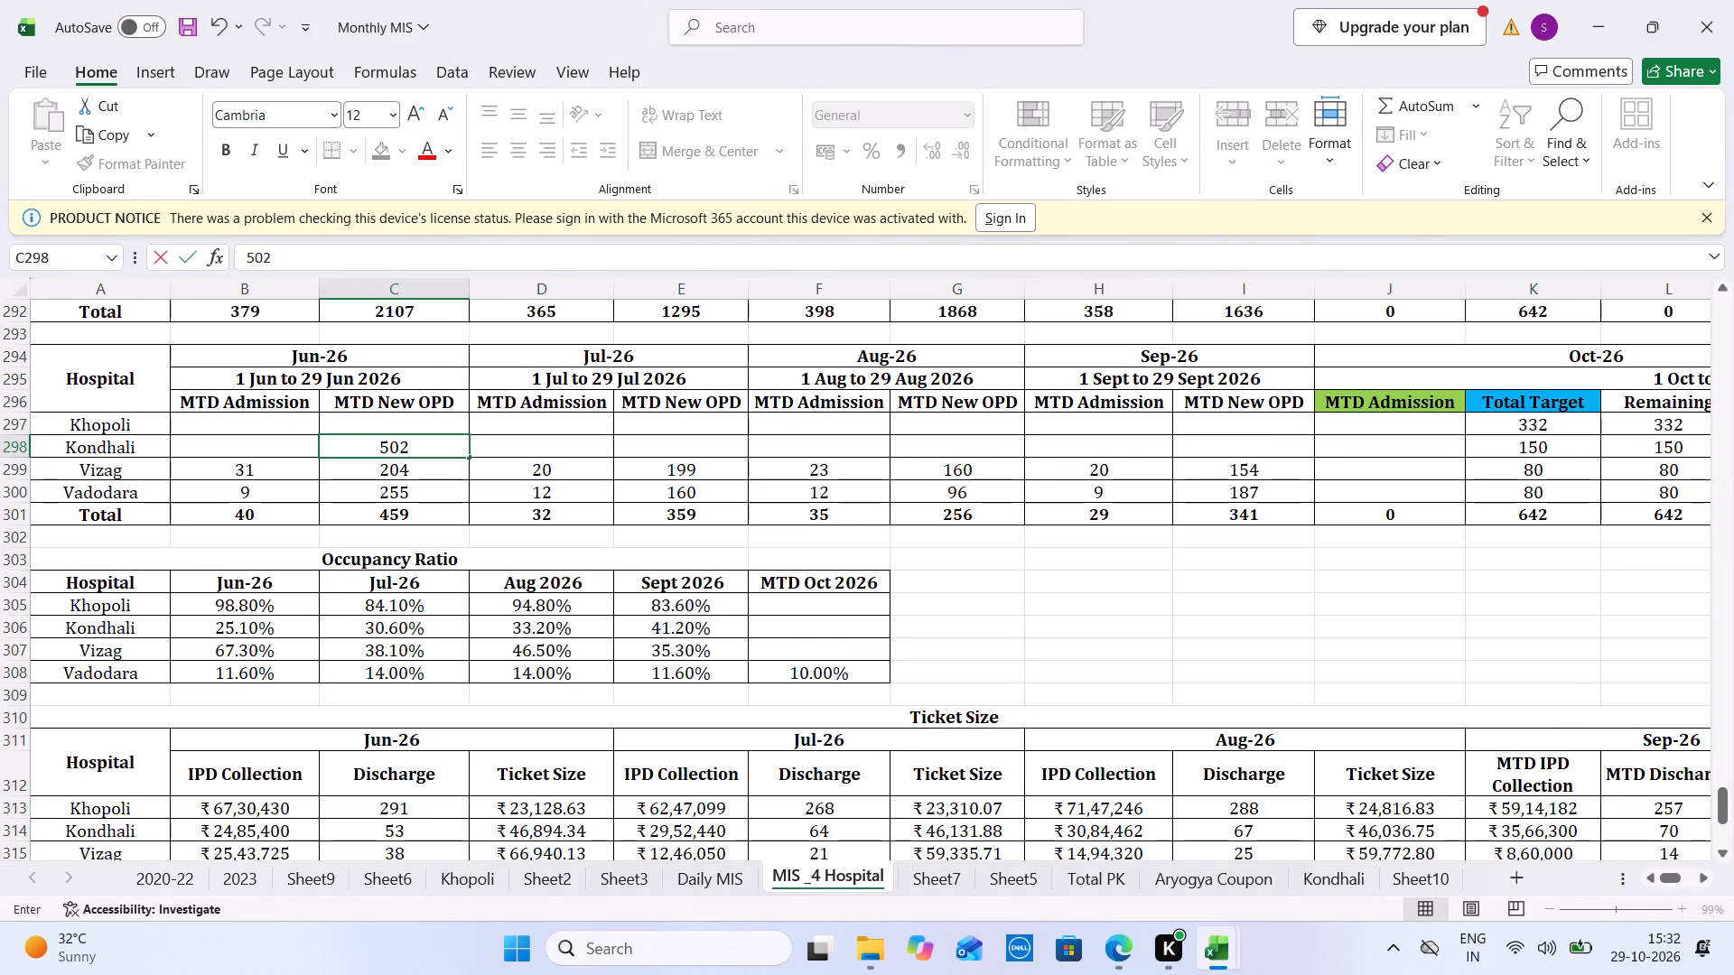
pyautogui.press('Left')
# Sum Kondhali's admissions for 1 to 29 June and enter 49 as its Jun-26 MTD Admission in Monthly MIS.
pyautogui.hotkey('ctrl', 'Tab')
pyautogui.moveTo(420, 406); pyautogui.dragTo(453, 961)
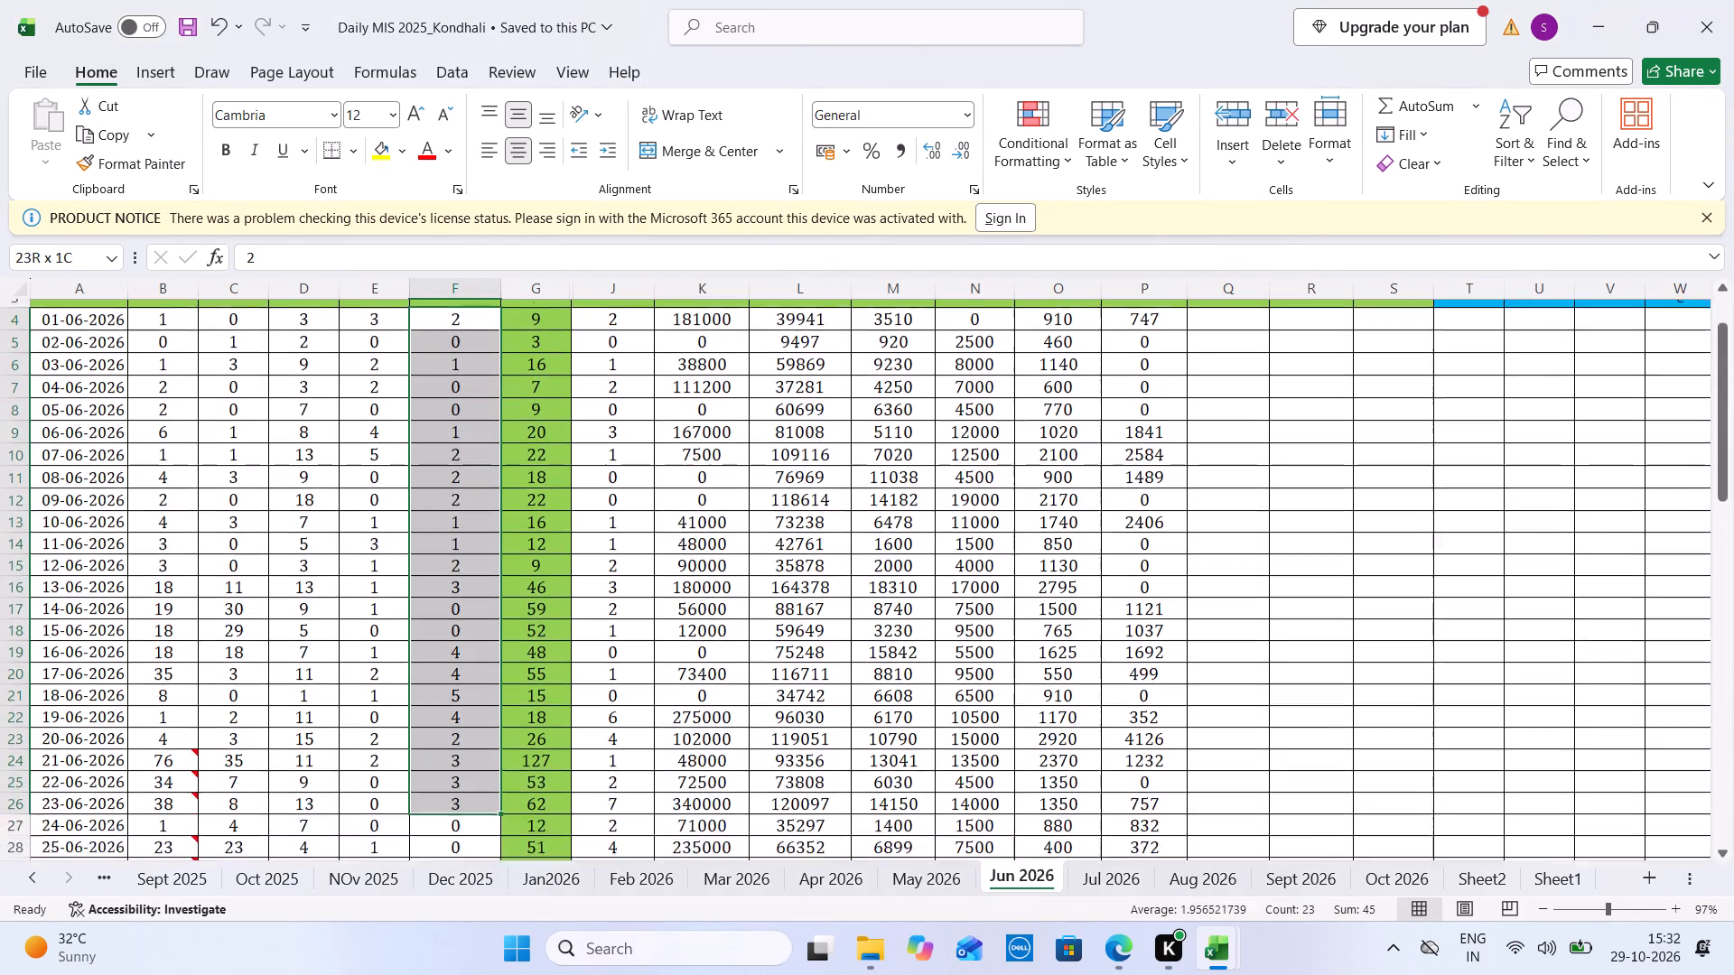
pyautogui.moveTo(453, 961); pyautogui.dragTo(475, 791)
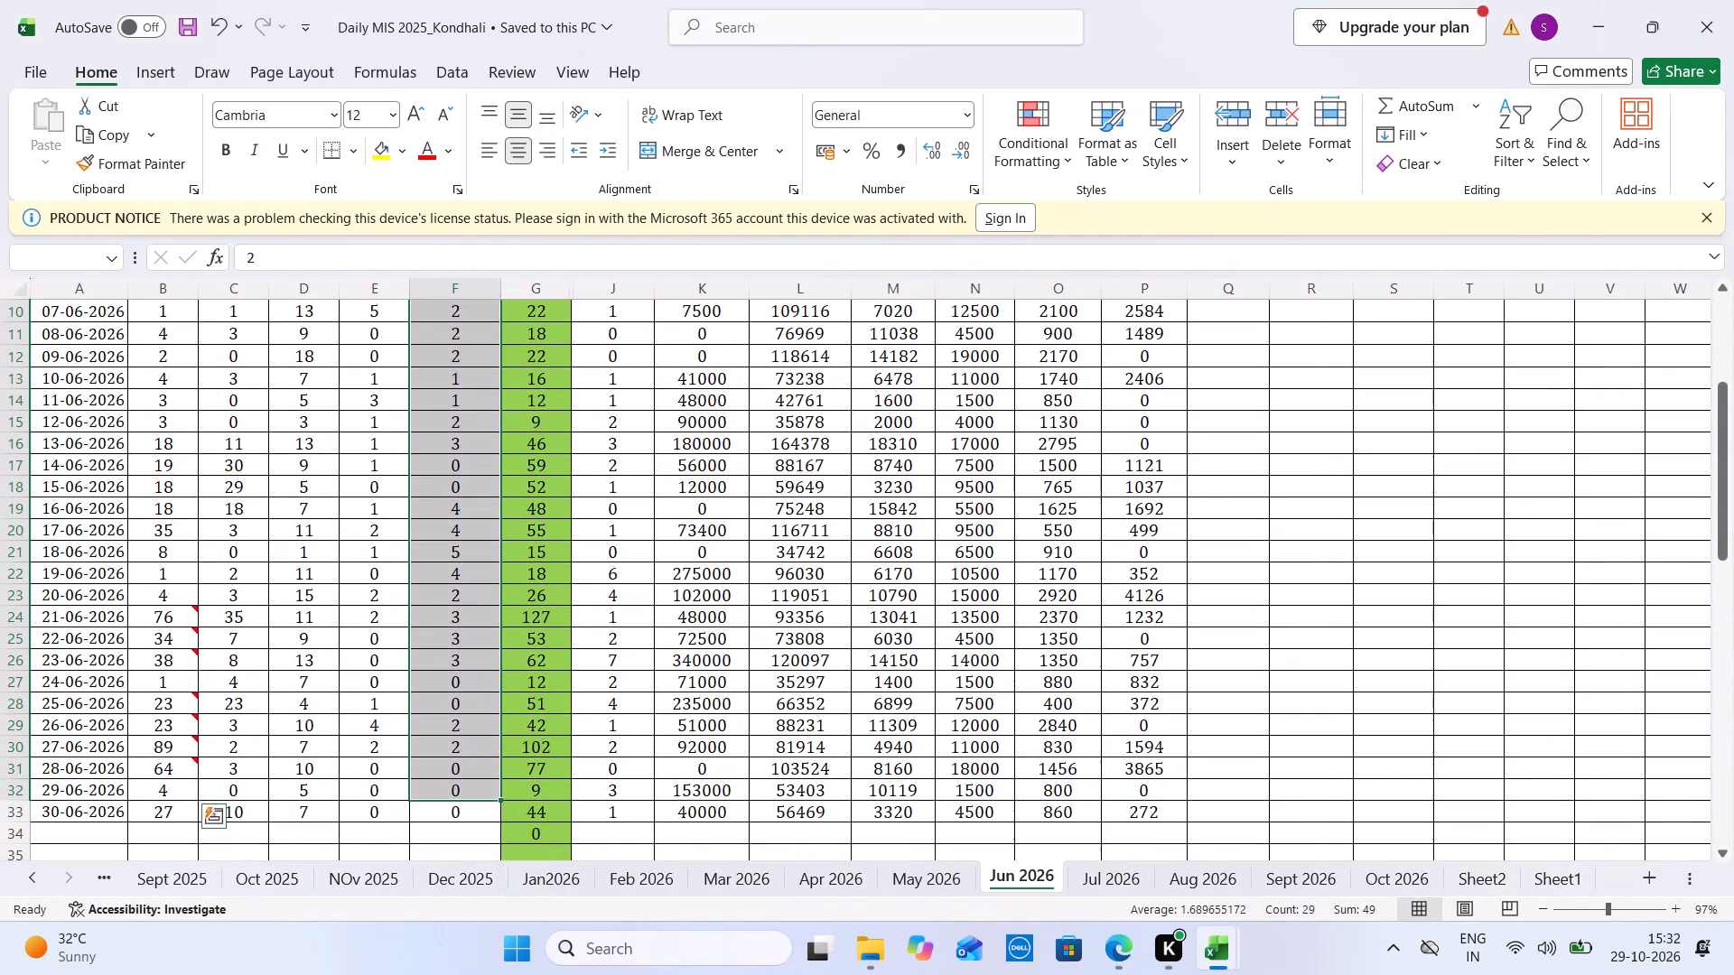
pyautogui.hotkey('ctrl', 'Tab')
pyautogui.write('49')
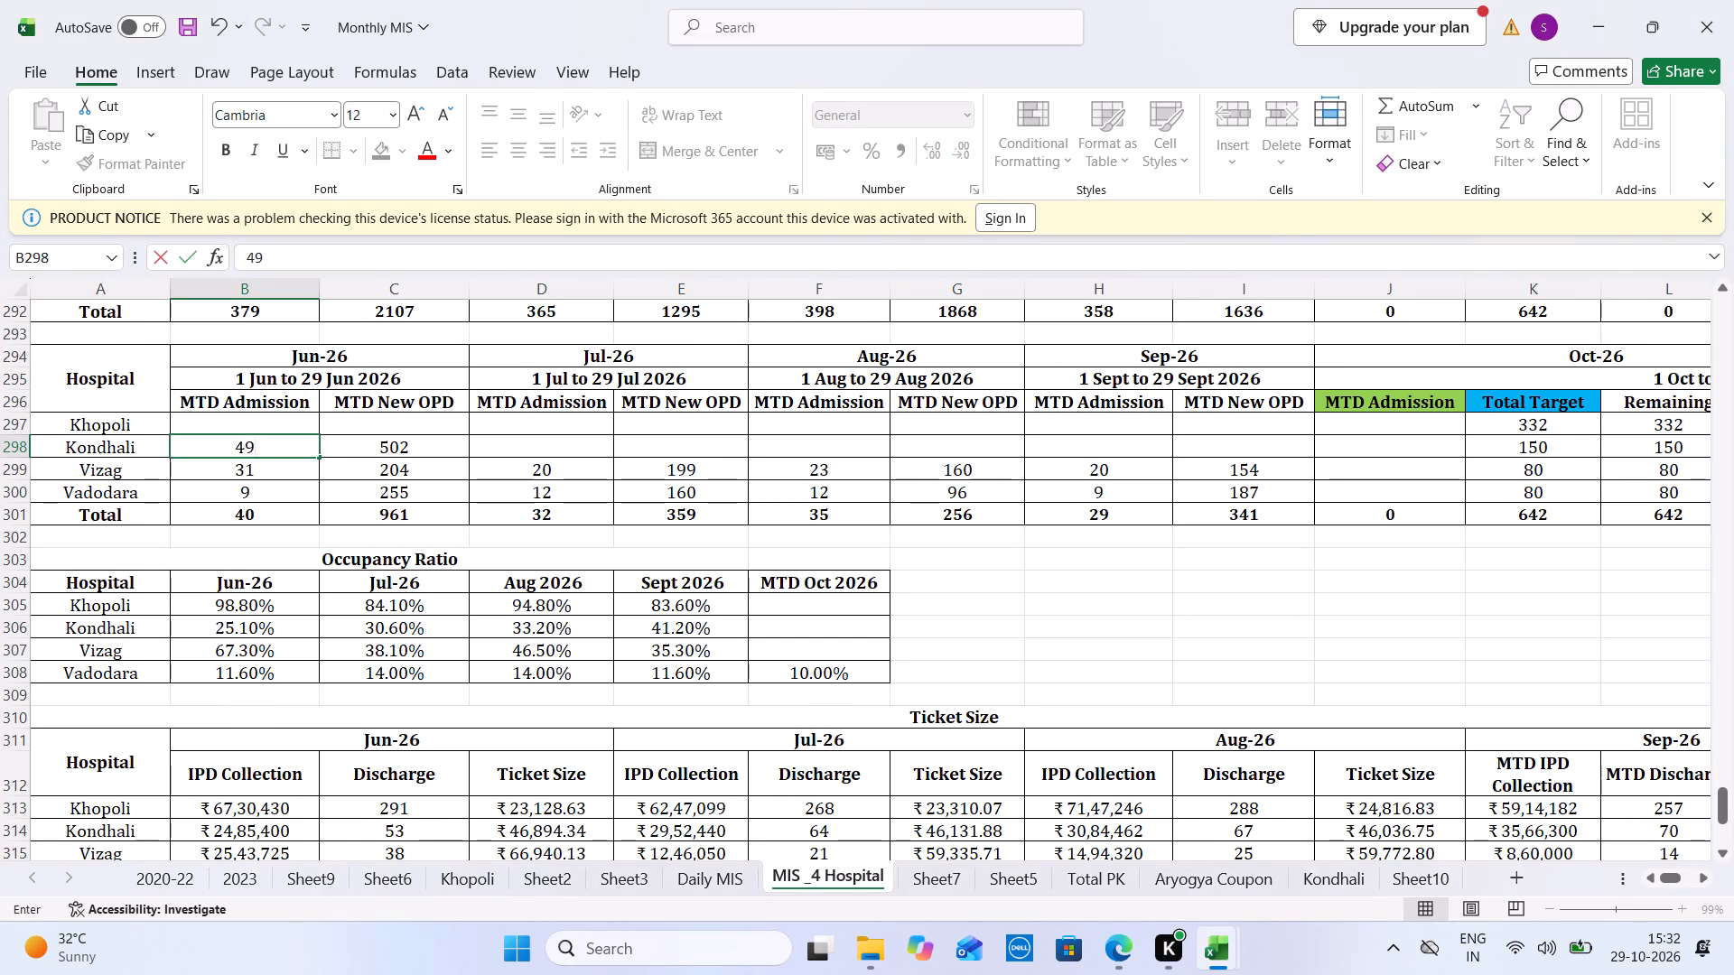
pyautogui.press('Up')
# Sum Kondhali's IPD Collection and OPD Sale for 1 to 29 June and enter 4660229 as its June MTD in Monthly MIS.
pyautogui.press('Up')
pyautogui.press('Up')
pyautogui.press('Up')
pyautogui.press('Up')
pyautogui.press('Up')
pyautogui.press('Up')
pyautogui.press('Up')
pyautogui.press('Up')
pyautogui.press('Up')
pyautogui.press('Up')
pyautogui.press('Up')
pyautogui.press('Up')
pyautogui.press('Up')
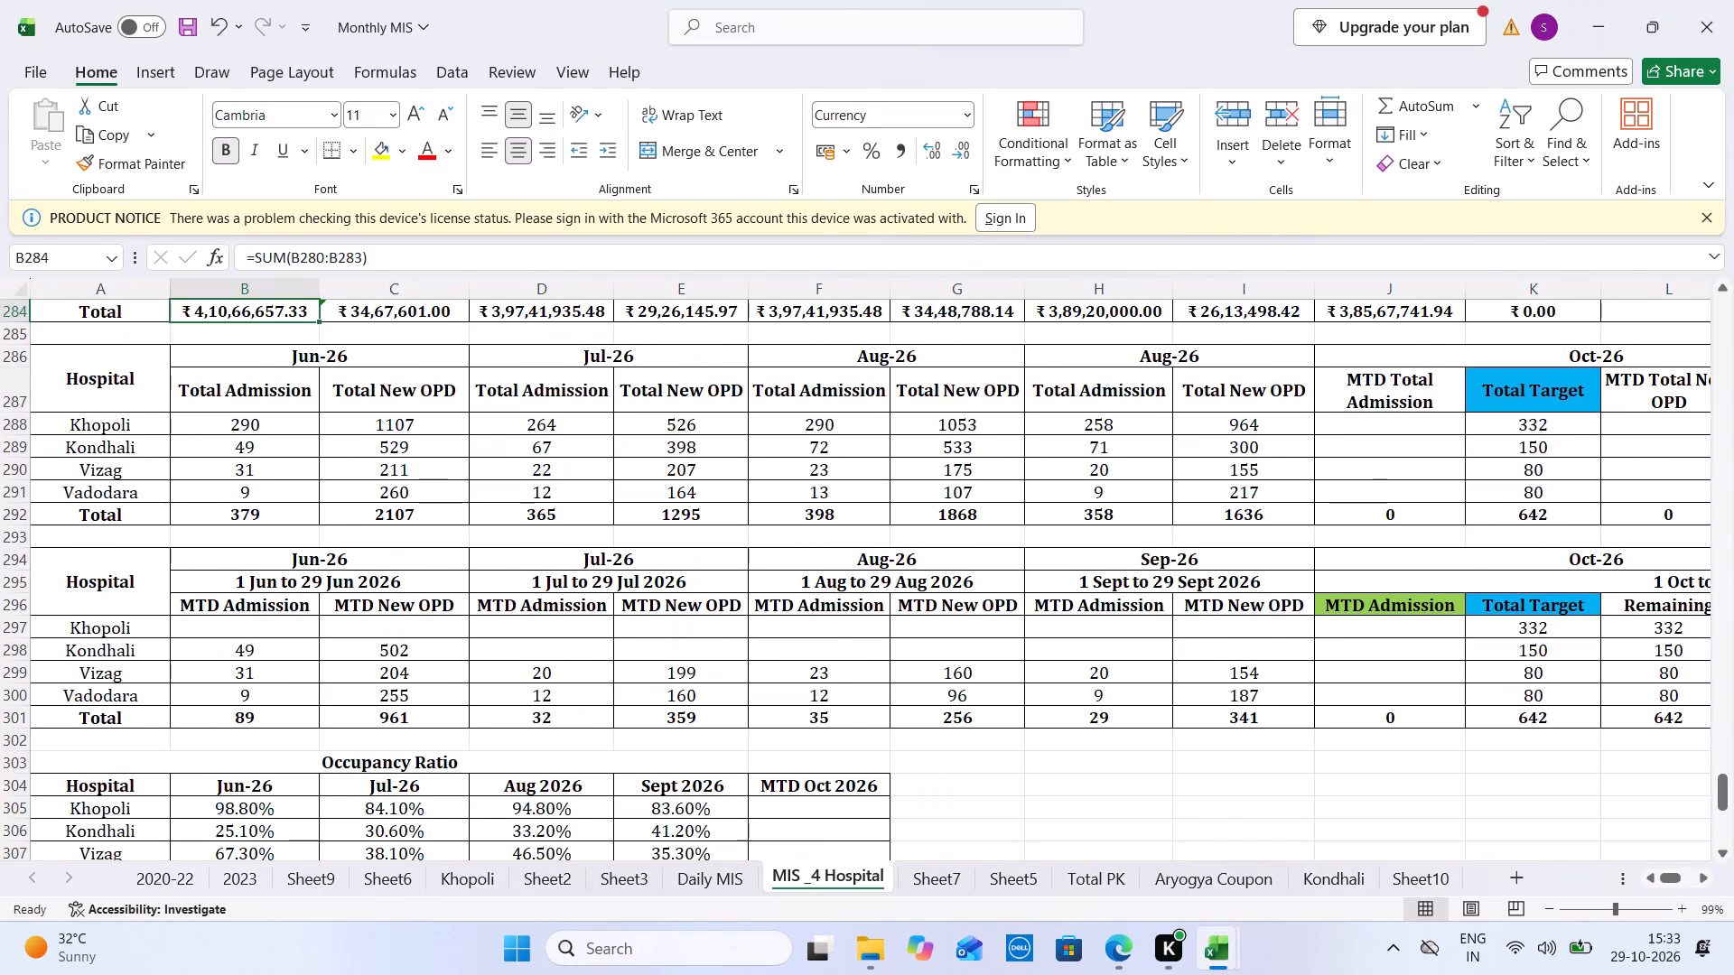
pyautogui.press('Up')
pyautogui.press('Up')
pyautogui.press('Up')
pyautogui.press('Up')
pyautogui.press('Up')
pyautogui.press('Up')
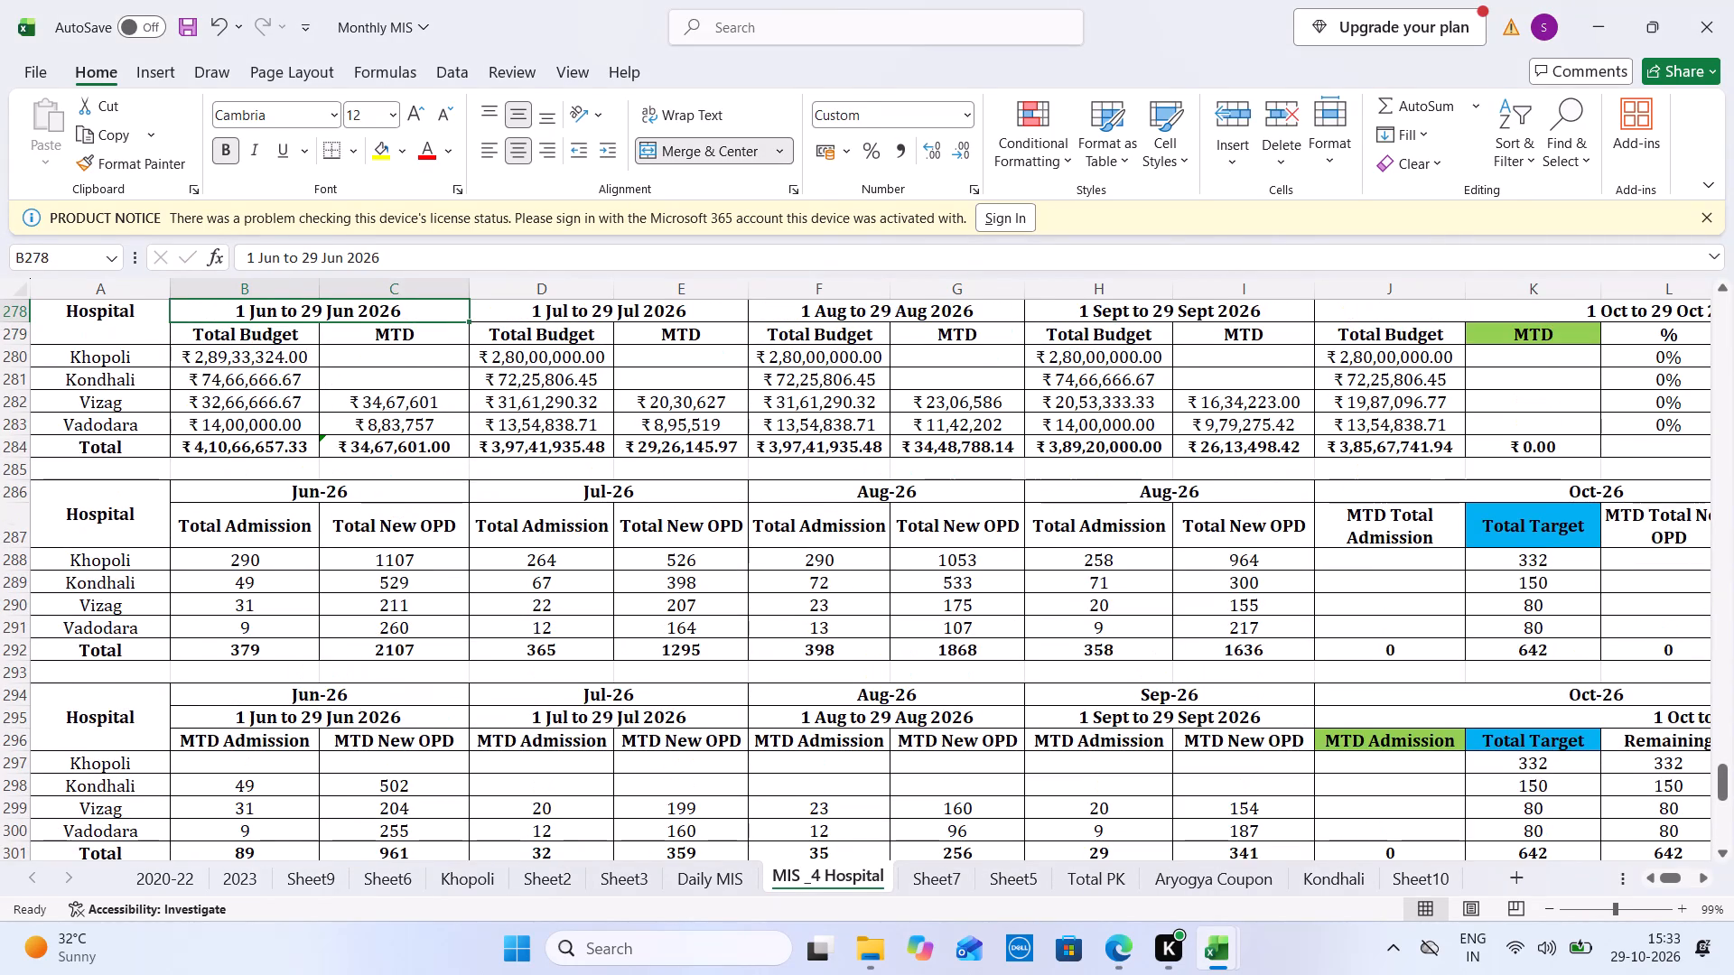
pyautogui.hotkey('ctrl', 'Tab')
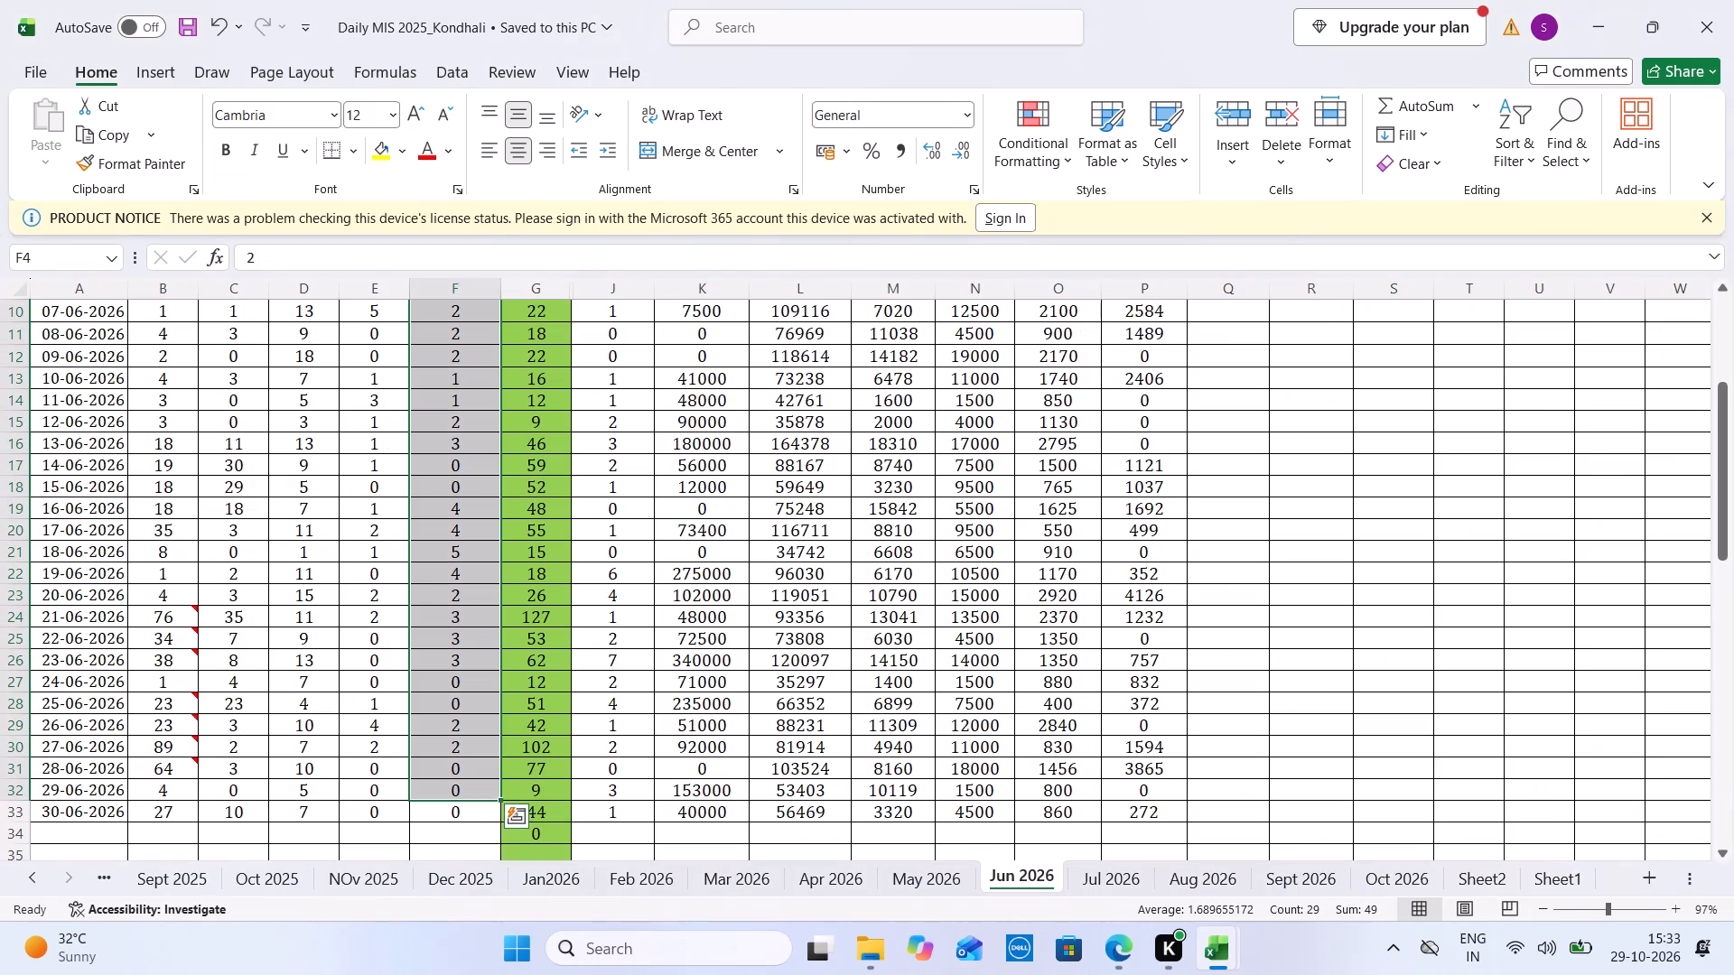
pyautogui.moveTo(812, 784); pyautogui.dragTo(683, 405)
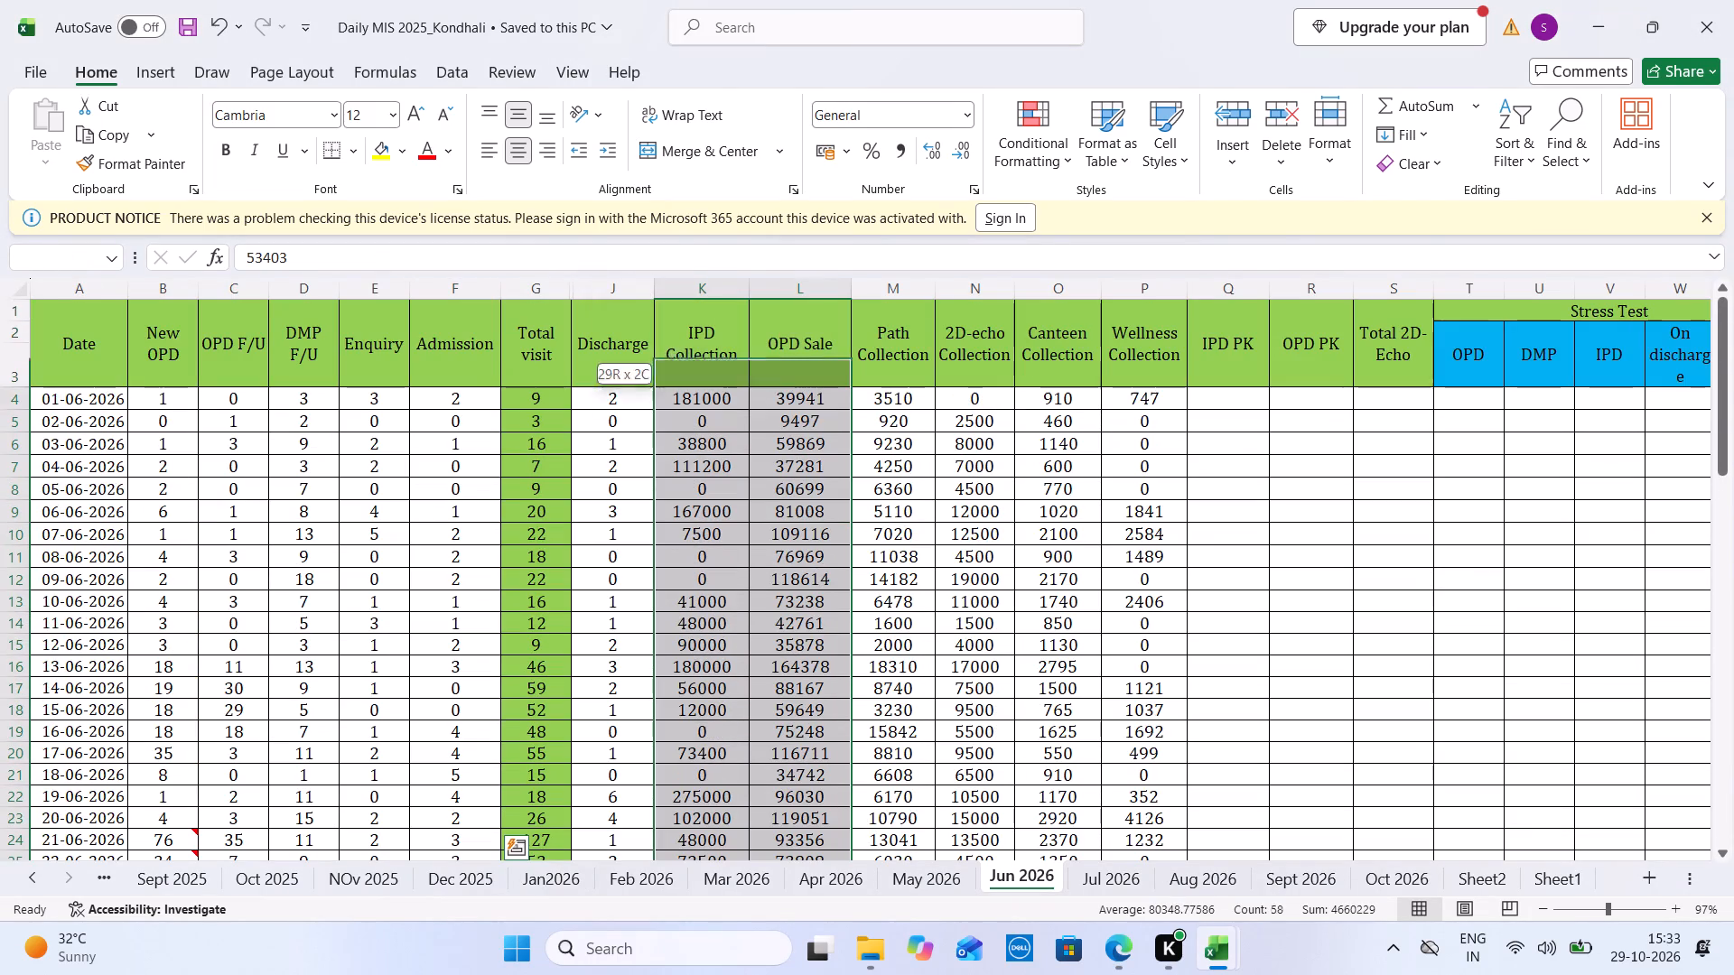
pyautogui.moveTo(683, 405); pyautogui.dragTo(704, 401)
pyautogui.hotkey('ctrl', 'Tab')
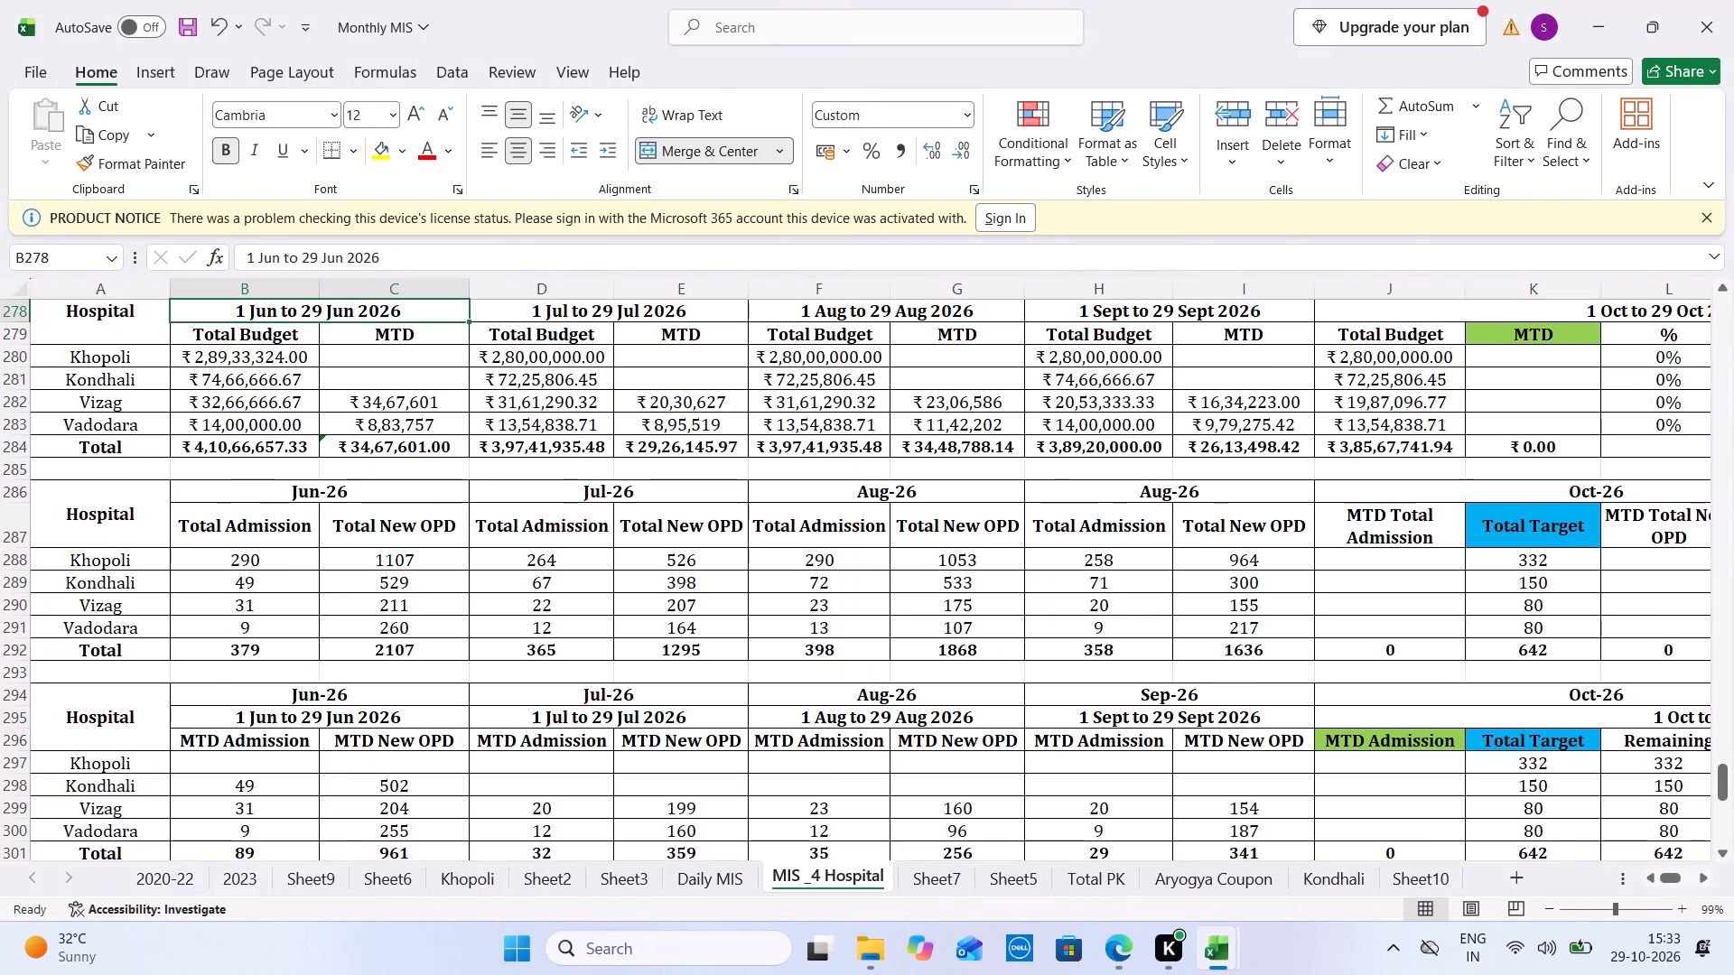
pyautogui.click(382, 370)
pyautogui.write('4660')
pyautogui.hotkey('ctrl', 'Tab')
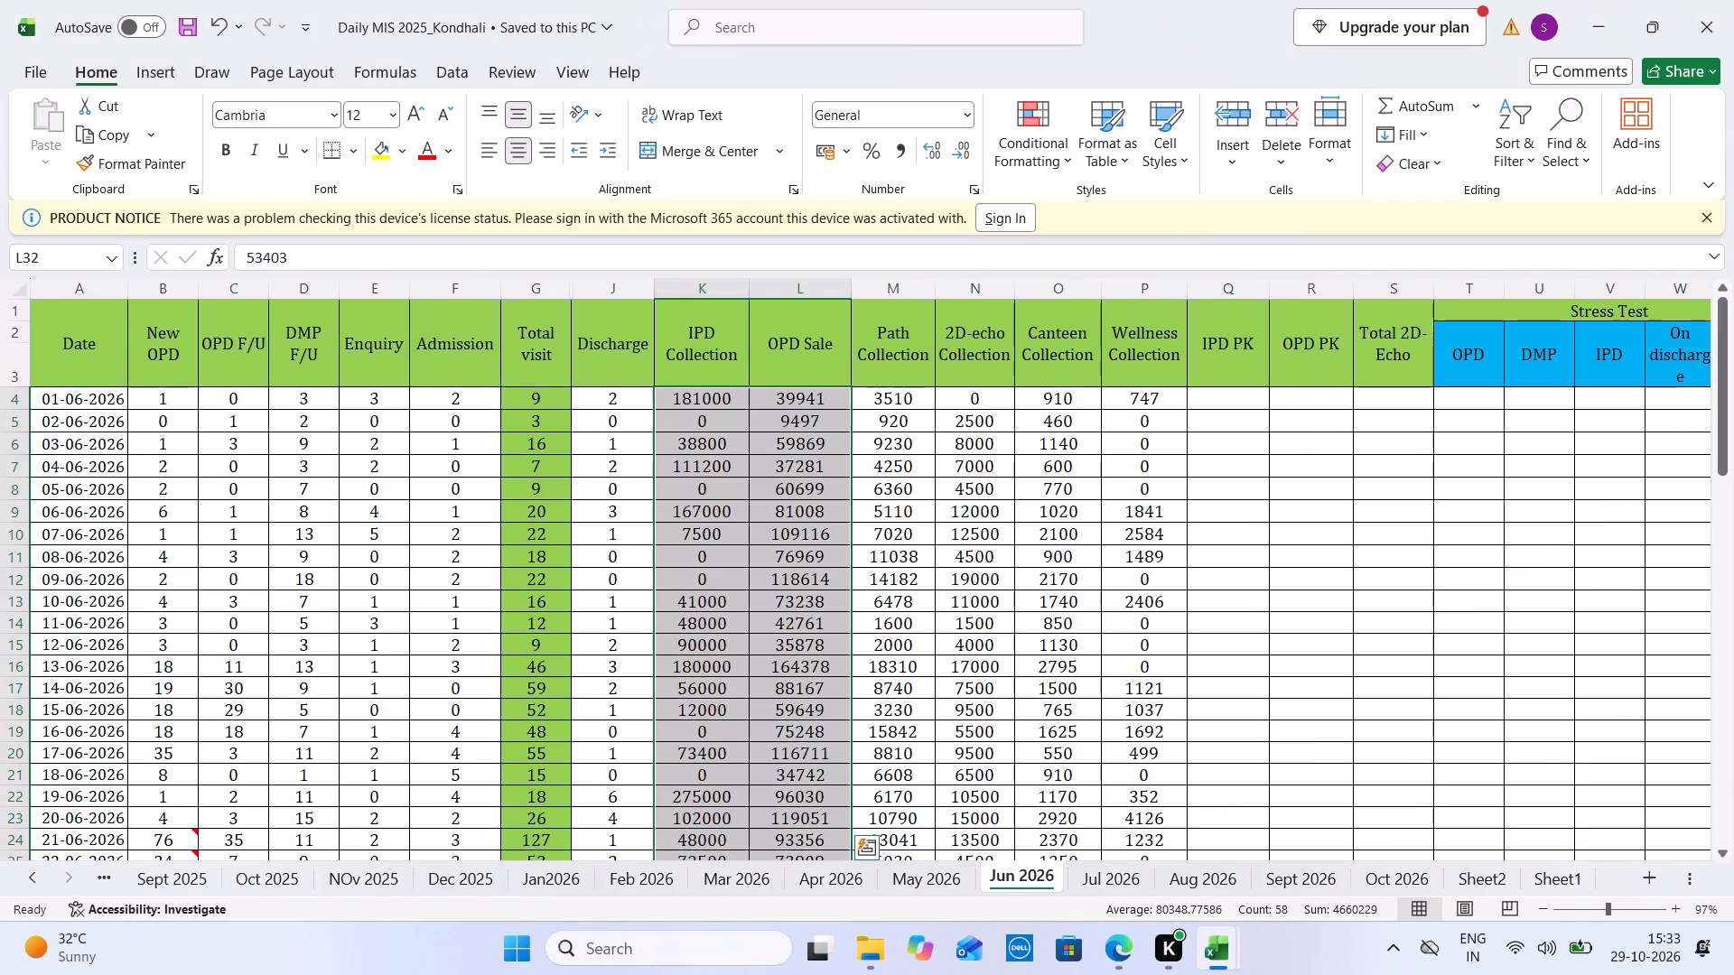
pyautogui.hotkey('ctrl', 'Tab')
pyautogui.doubleClick(438, 381)
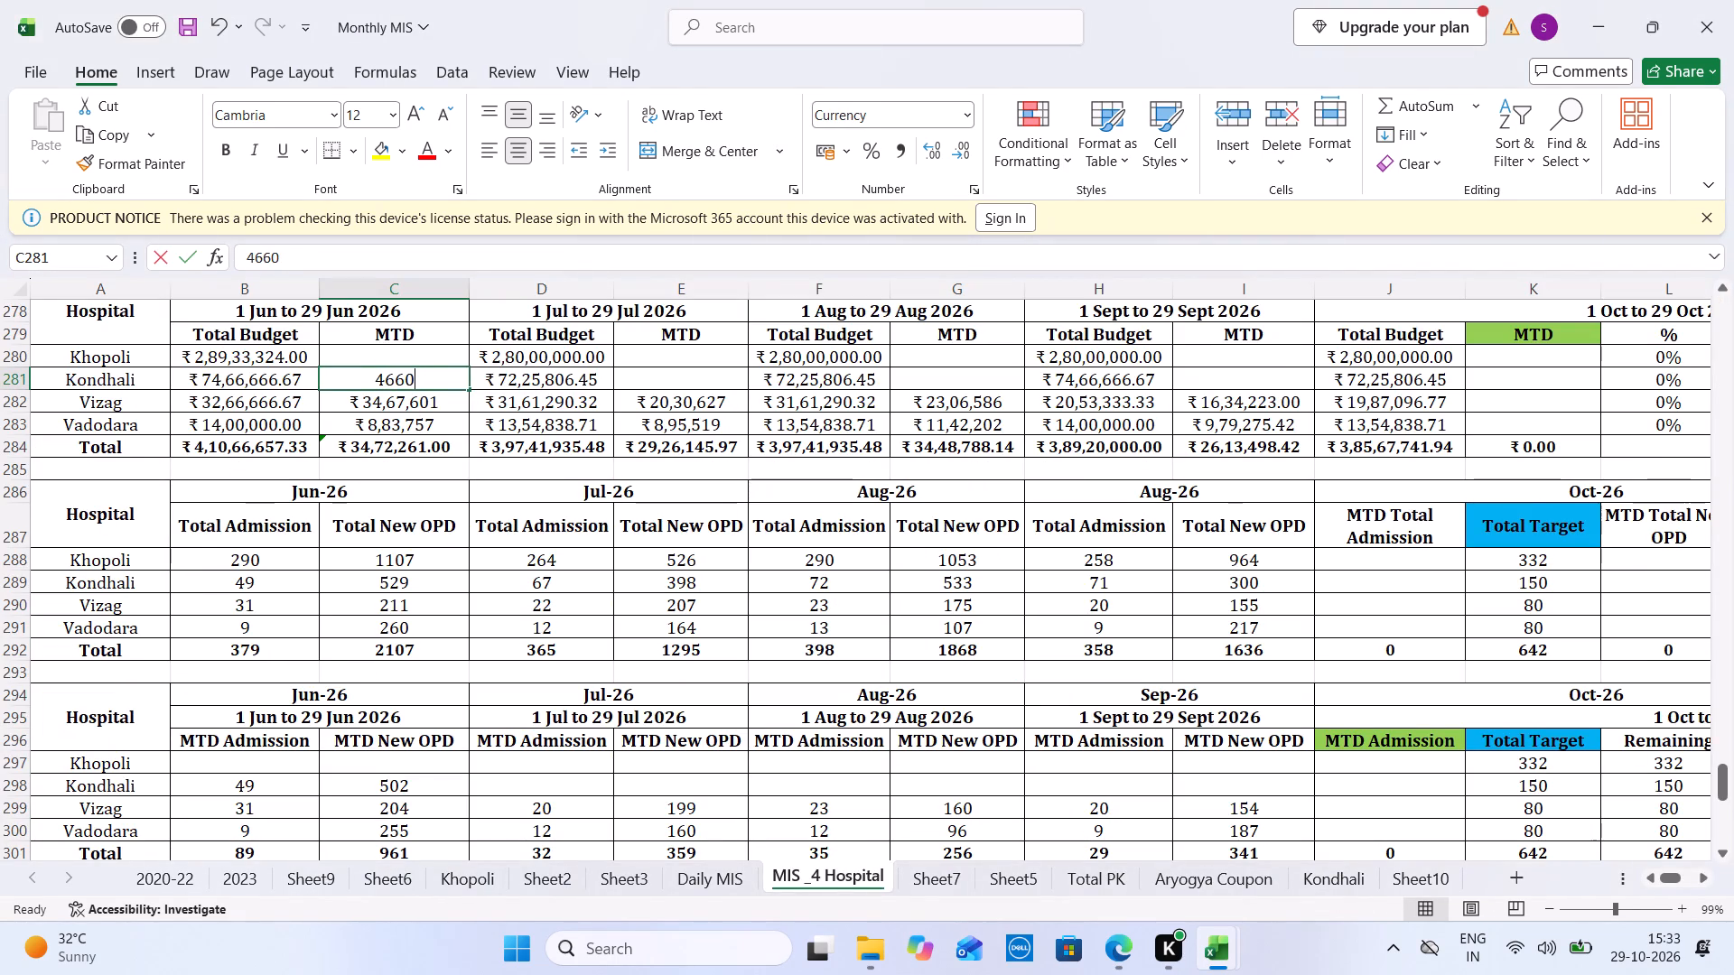
pyautogui.write('229')
pyautogui.press('Tab')
# Sum Kondhali's New OPD for 1 to 29 July and enter 391 as its Jul-26 MTD New OPD in Monthly MIS.
pyautogui.hotkey('ctrl', 'Tab')
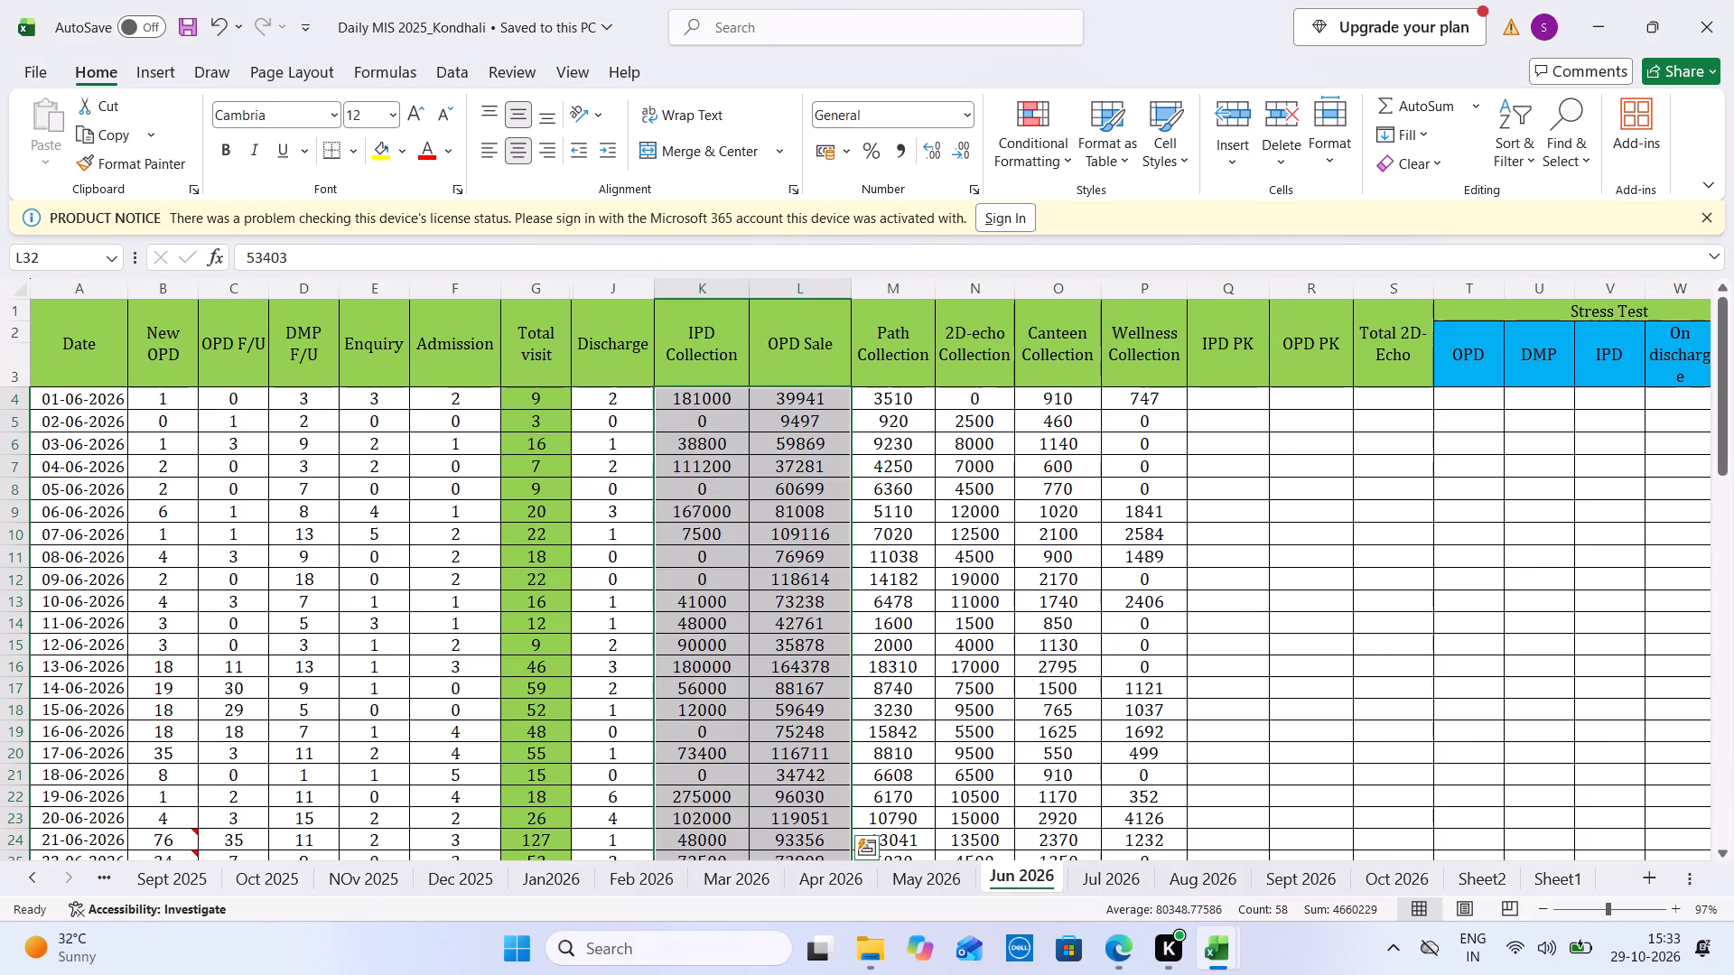
pyautogui.click(1116, 874)
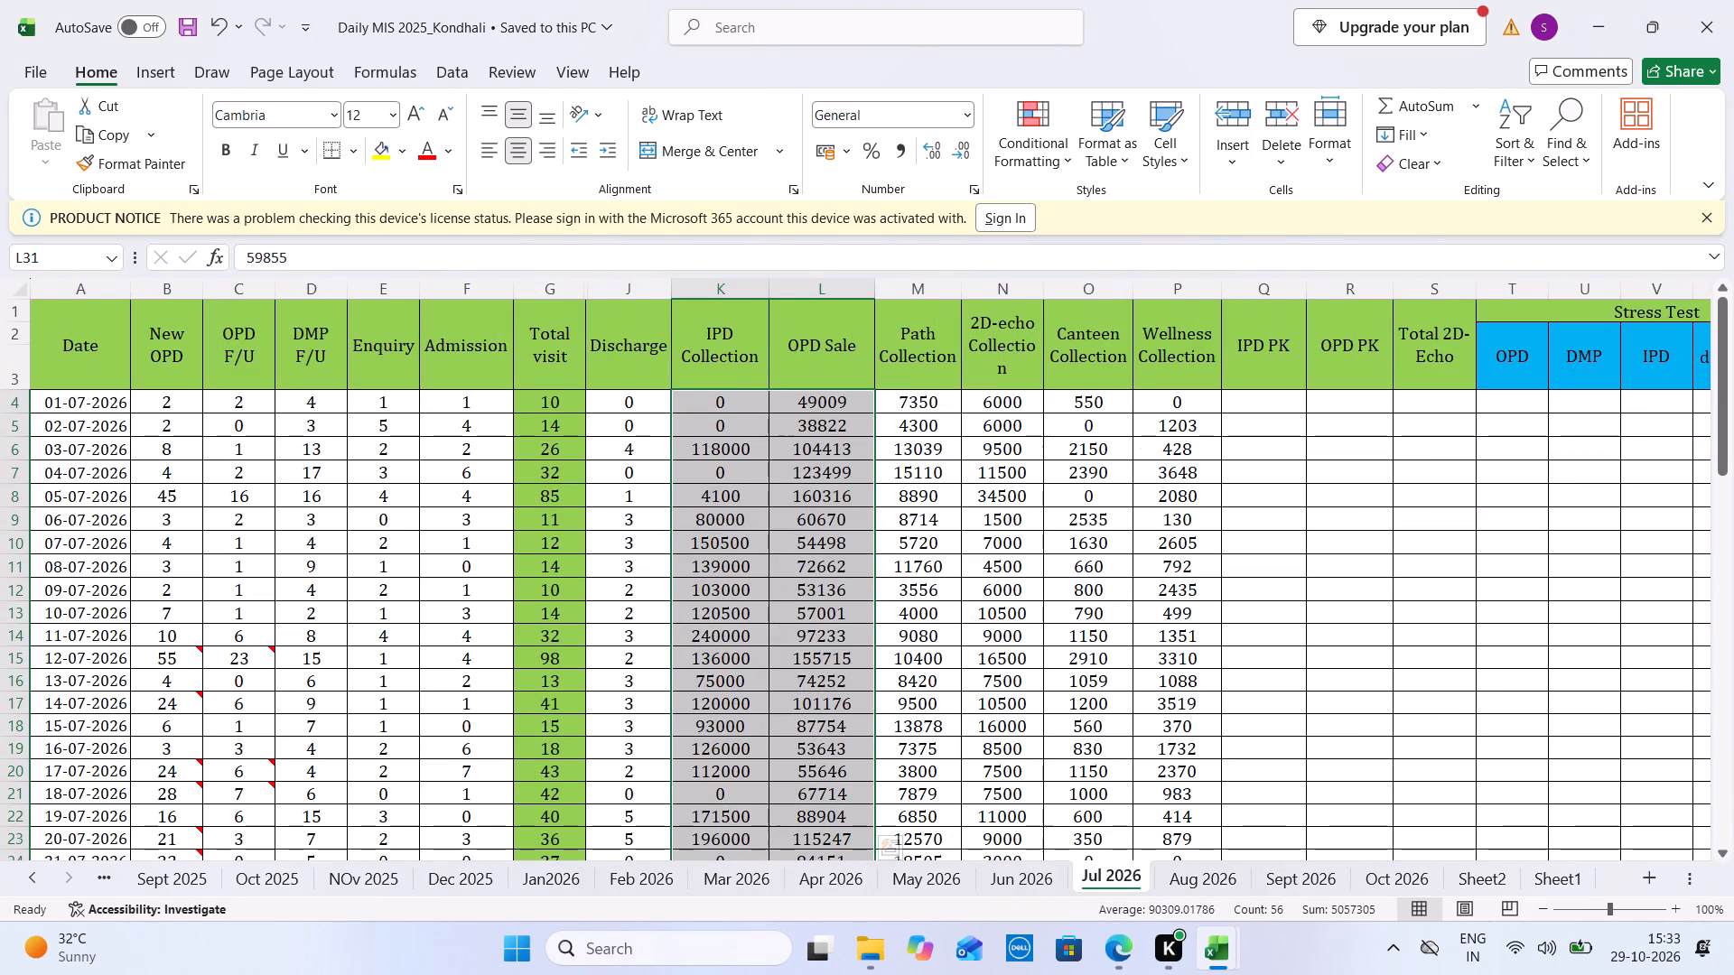
pyautogui.moveTo(162, 404); pyautogui.dragTo(169, 750)
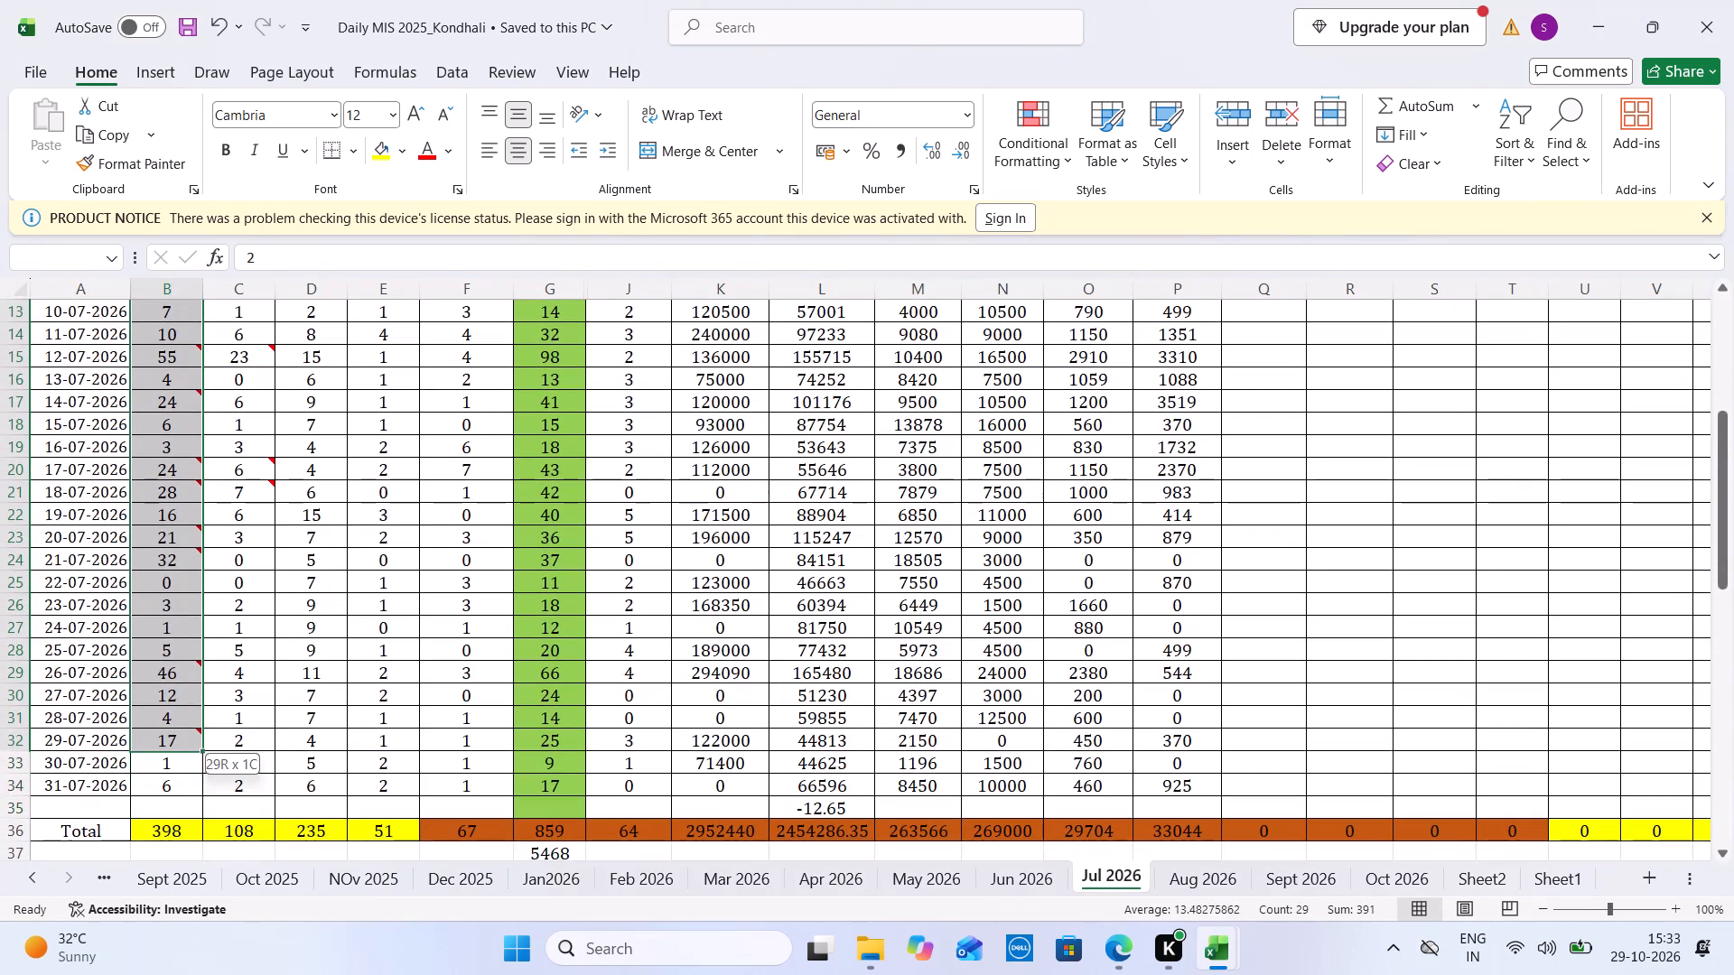
pyautogui.moveTo(169, 750); pyautogui.dragTo(176, 735)
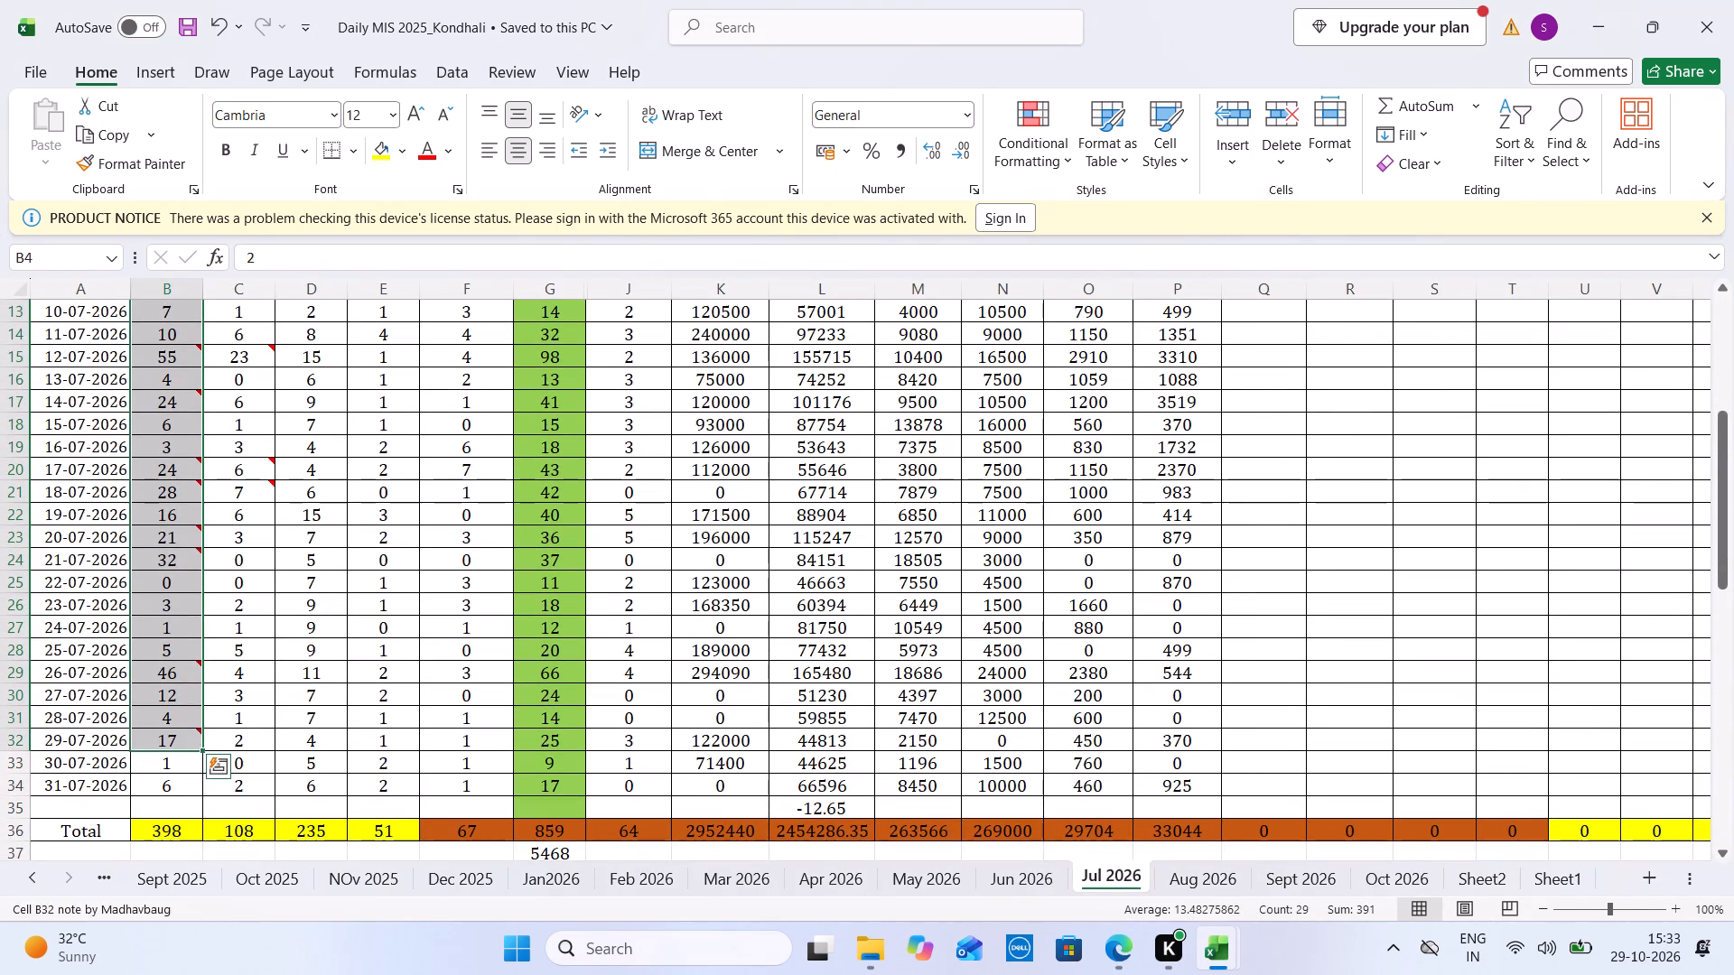
pyautogui.hotkey('ctrl', 'Tab')
pyautogui.click(715, 786)
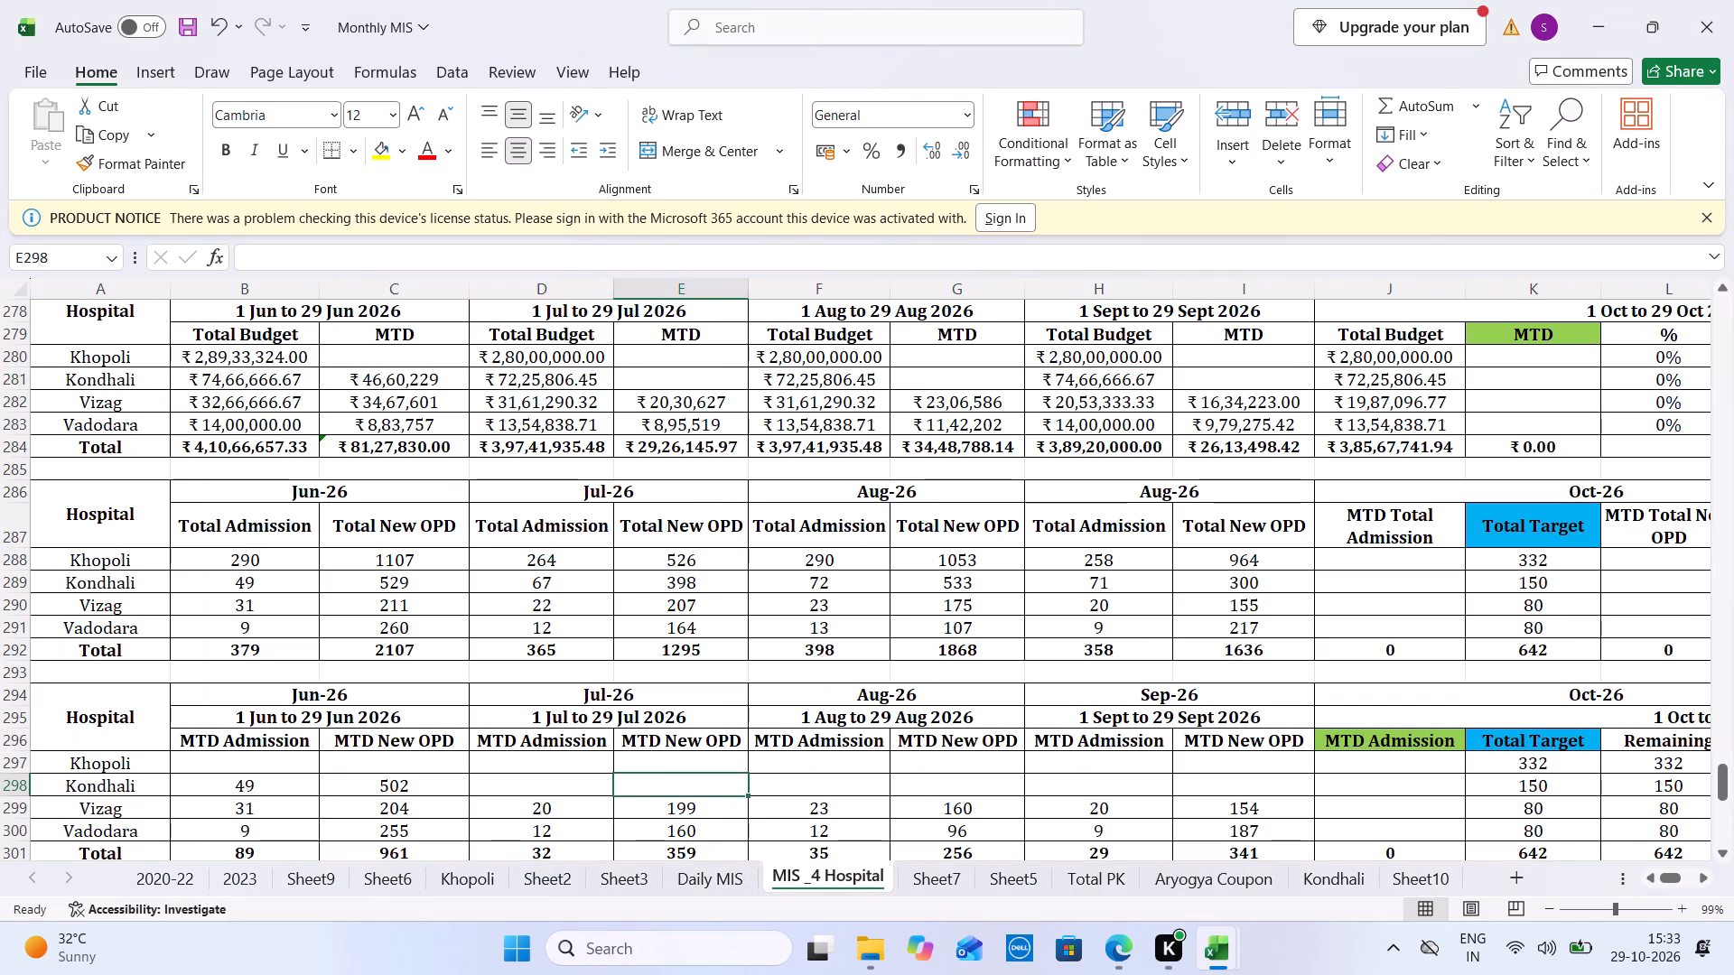
pyautogui.write('391')
# Sum Kondhali's admissions for 1 to 29 July and enter 65 as its Jul-26 MTD Admission in Monthly MIS.
pyautogui.hotkey('ctrl', 'Tab')
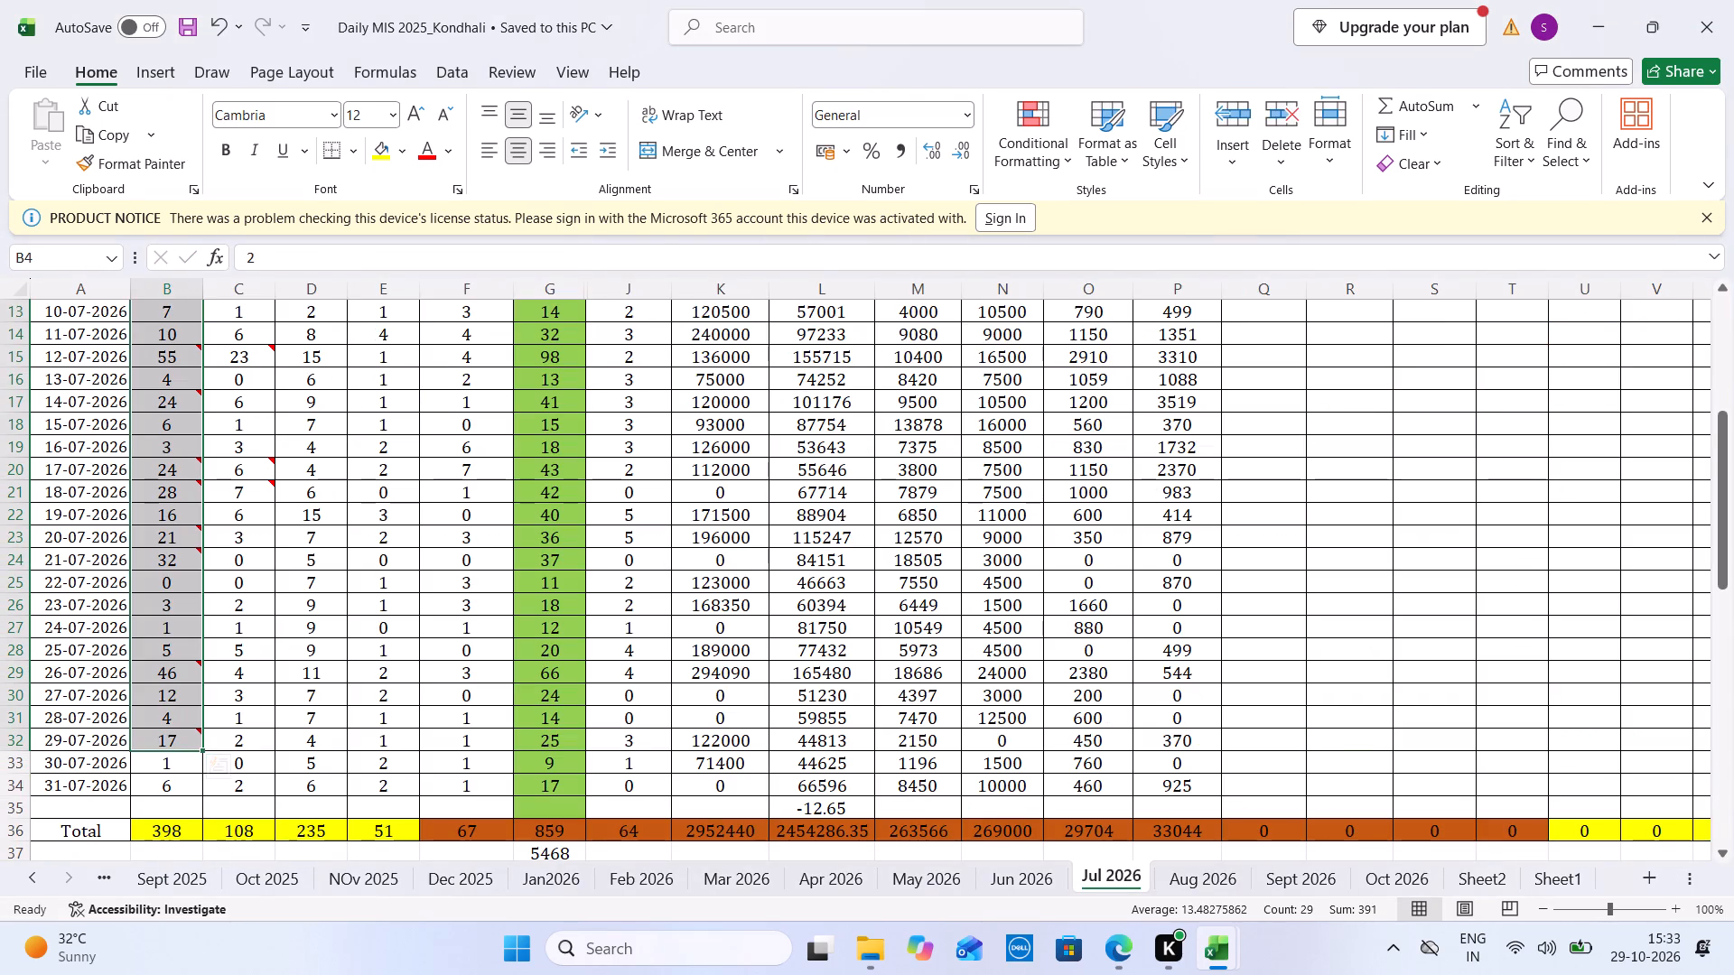
pyautogui.moveTo(475, 750); pyautogui.dragTo(456, 395)
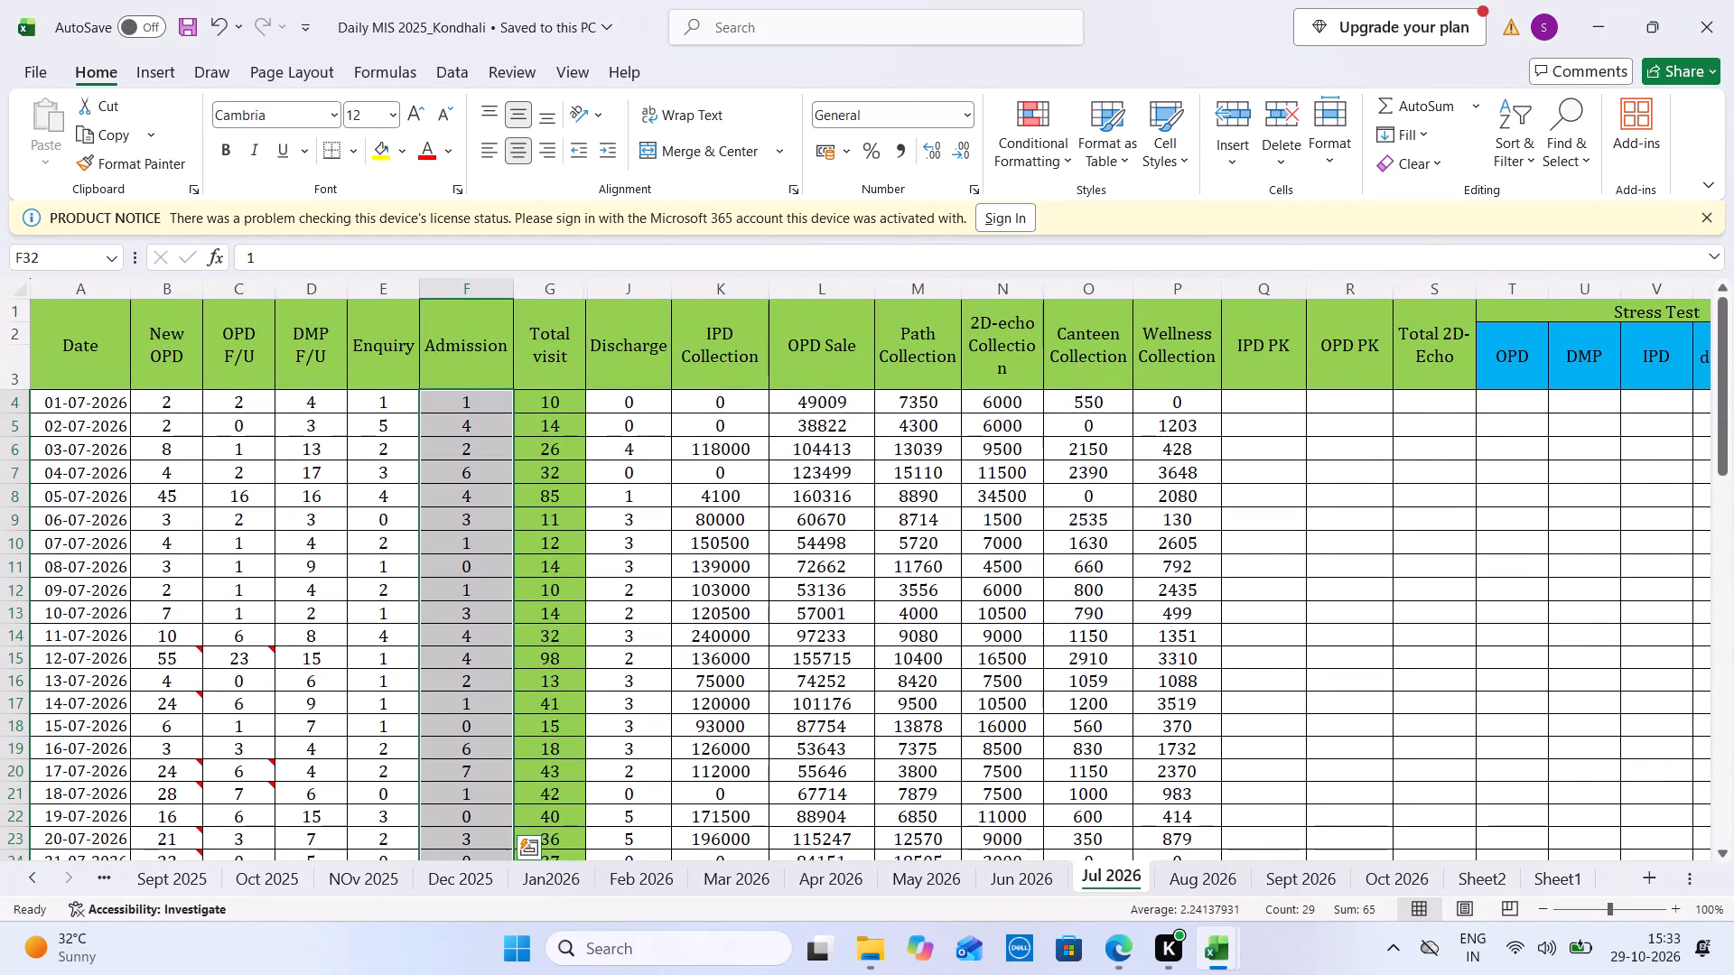
pyautogui.hotkey('ctrl', 'Tab')
pyautogui.click(591, 782)
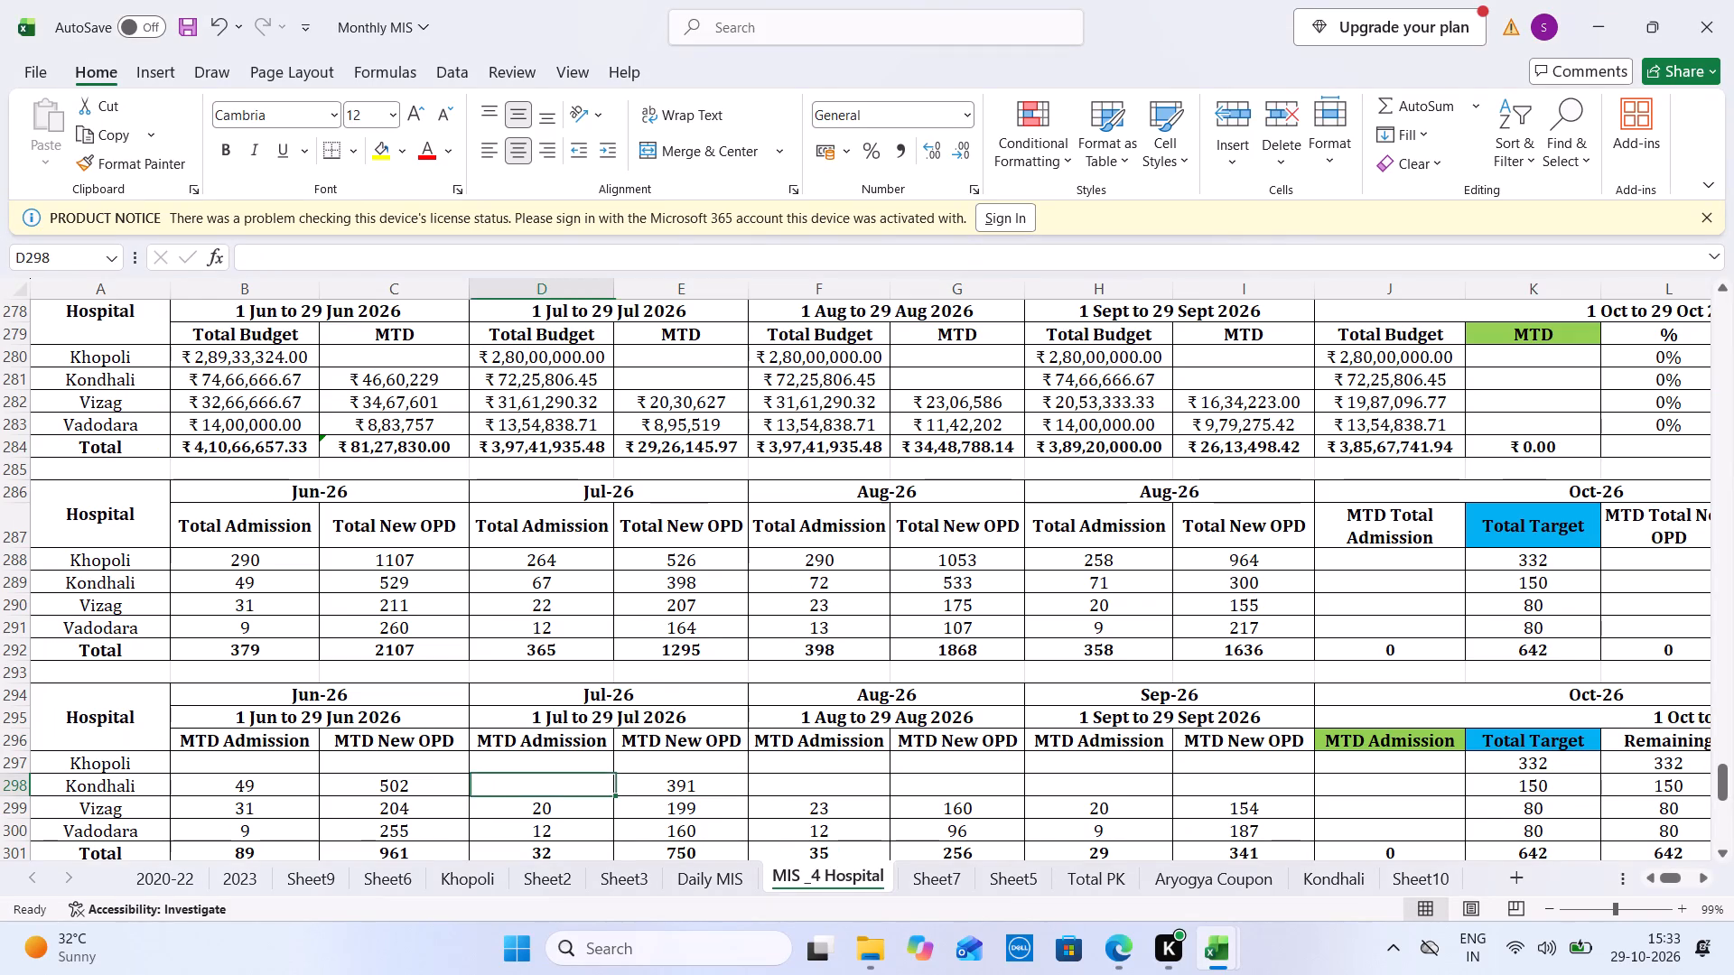
pyautogui.write('65')
# Sum Kondhali's IPD Collection and OPD Sale for 1 to 29 July and enter 5224118 as its July MTD in Monthly MIS.
pyautogui.hotkey('ctrl', 'Tab')
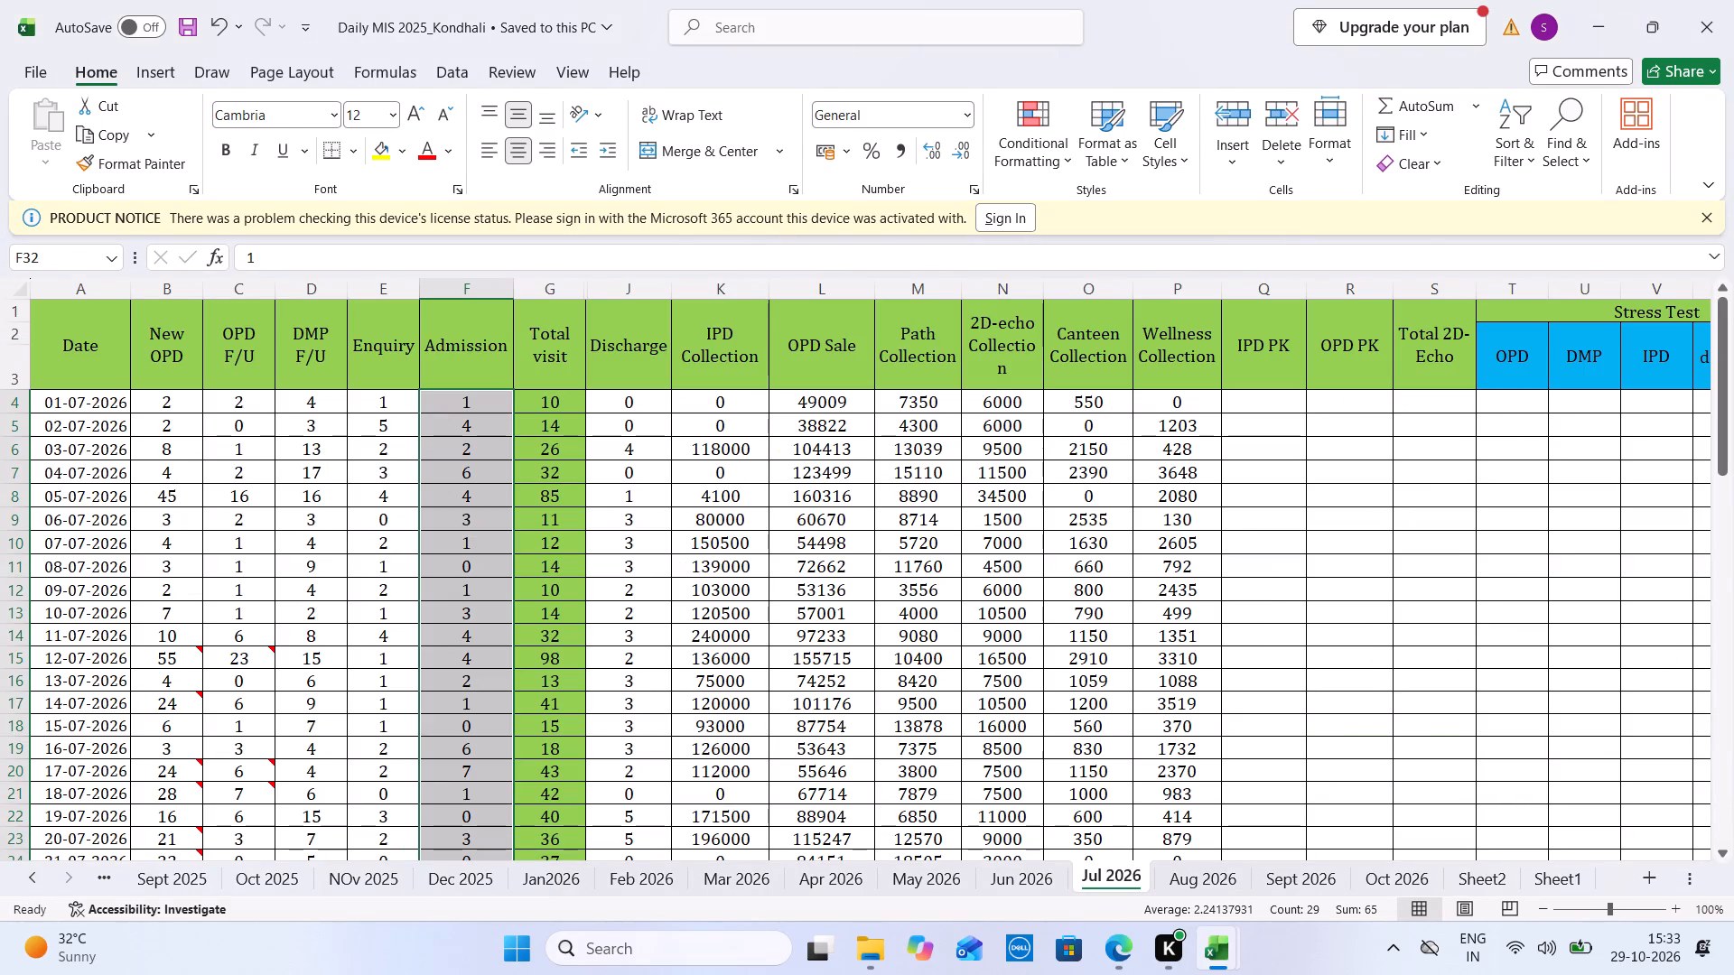
pyautogui.moveTo(758, 396); pyautogui.dragTo(846, 752)
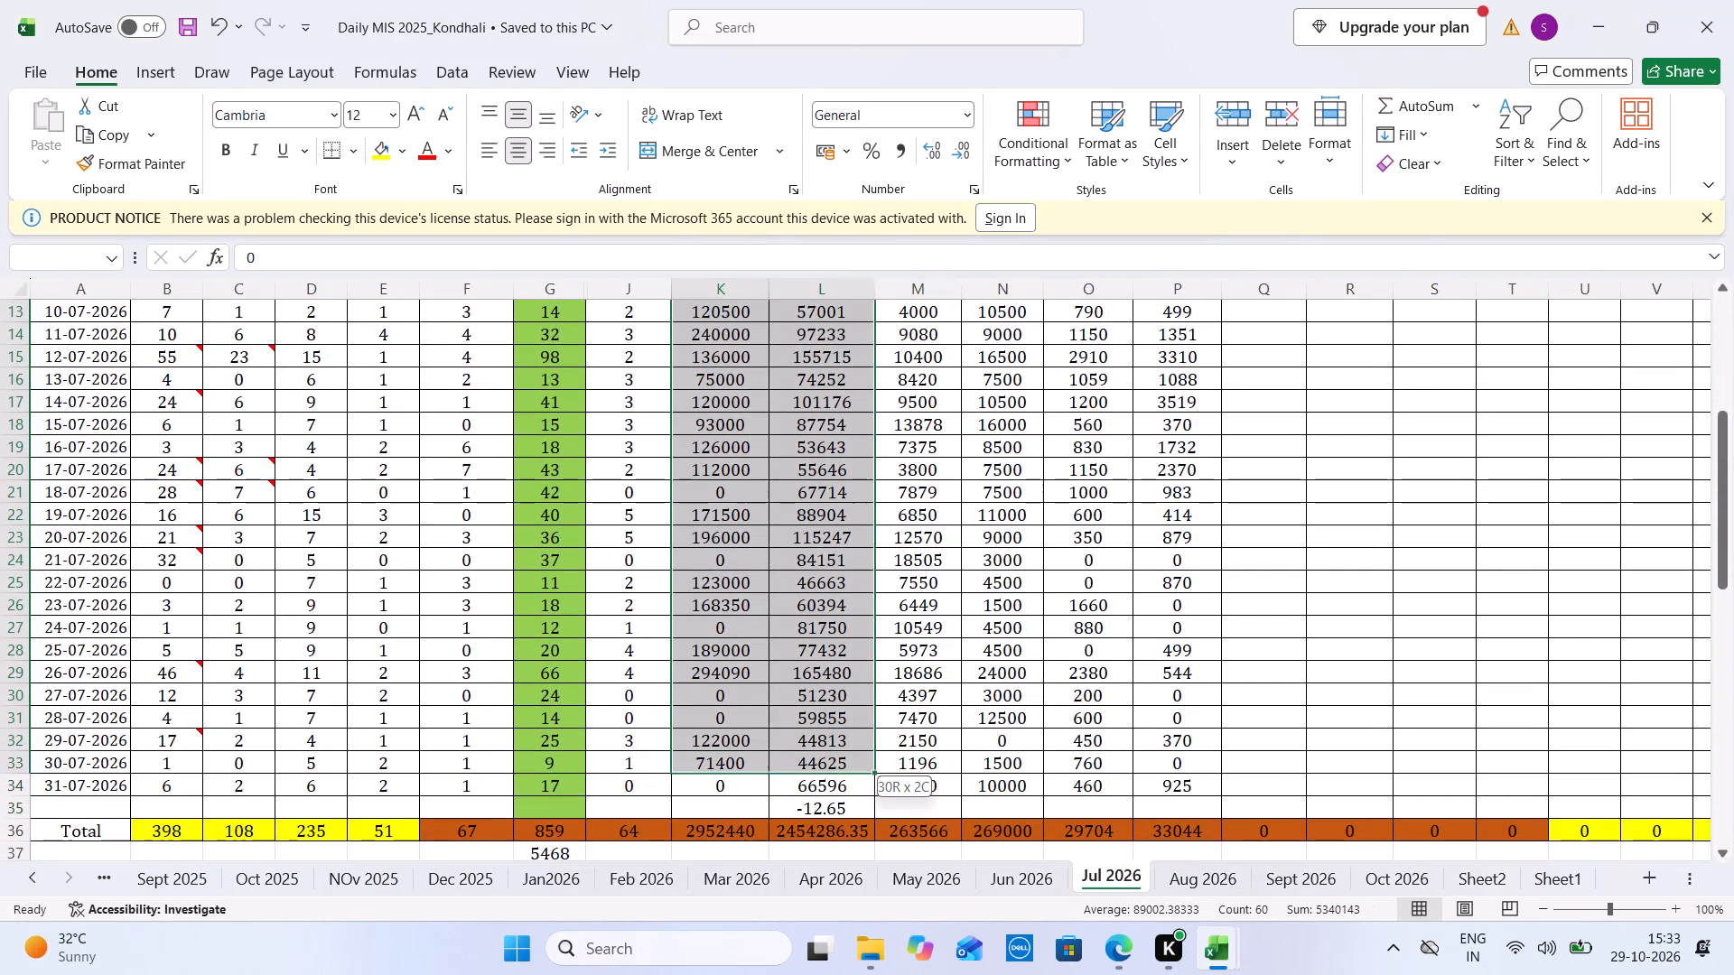
pyautogui.moveTo(846, 752); pyautogui.dragTo(845, 738)
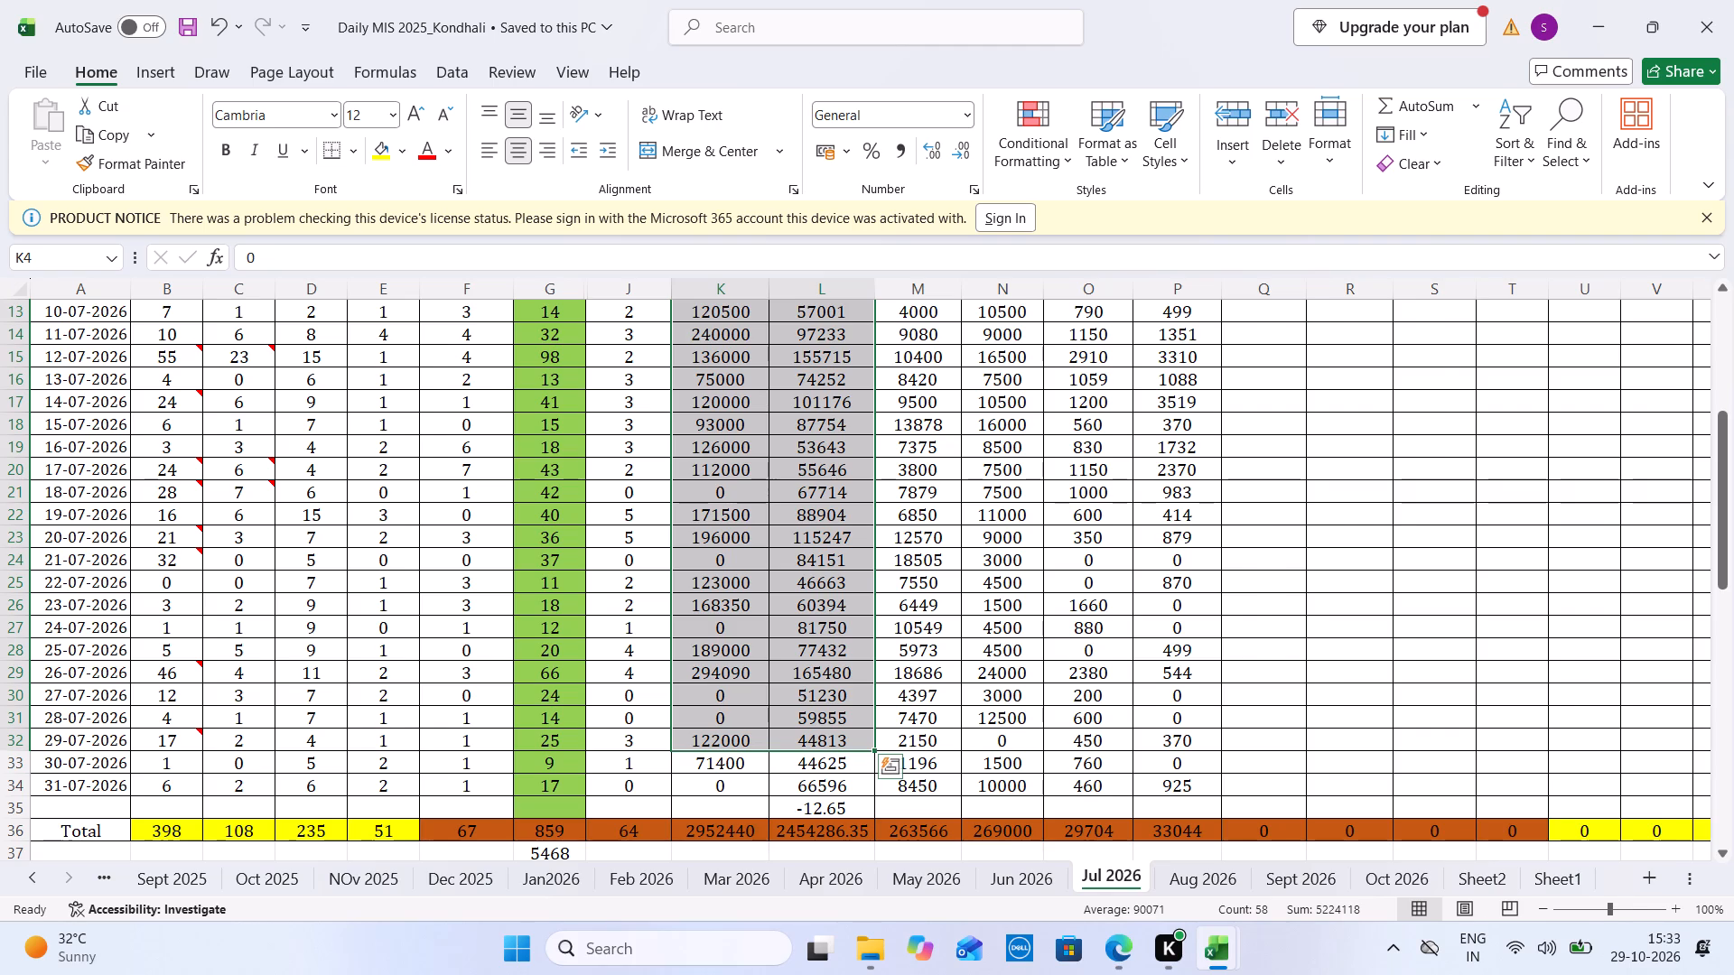
pyautogui.hotkey('ctrl', 'Tab')
pyautogui.click(721, 369)
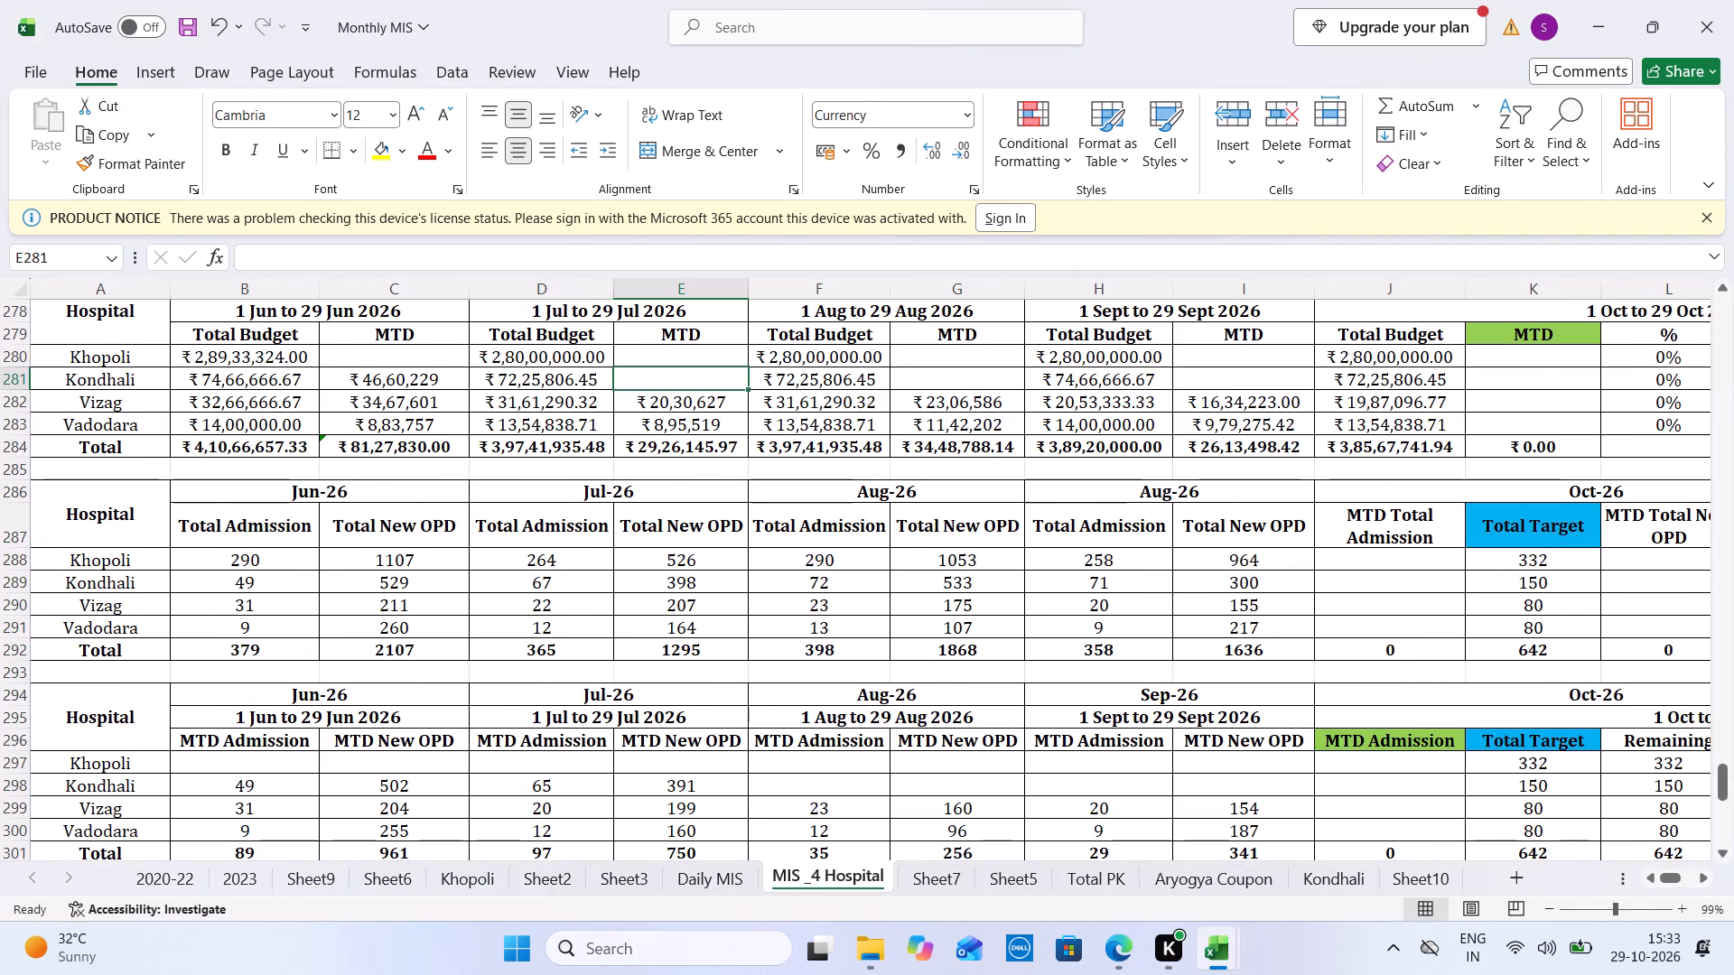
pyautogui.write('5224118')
# Sum Kondhali's New OPD for 1 to 29 August and enter 497 as its Aug-26 MTD New OPD in Monthly MIS.
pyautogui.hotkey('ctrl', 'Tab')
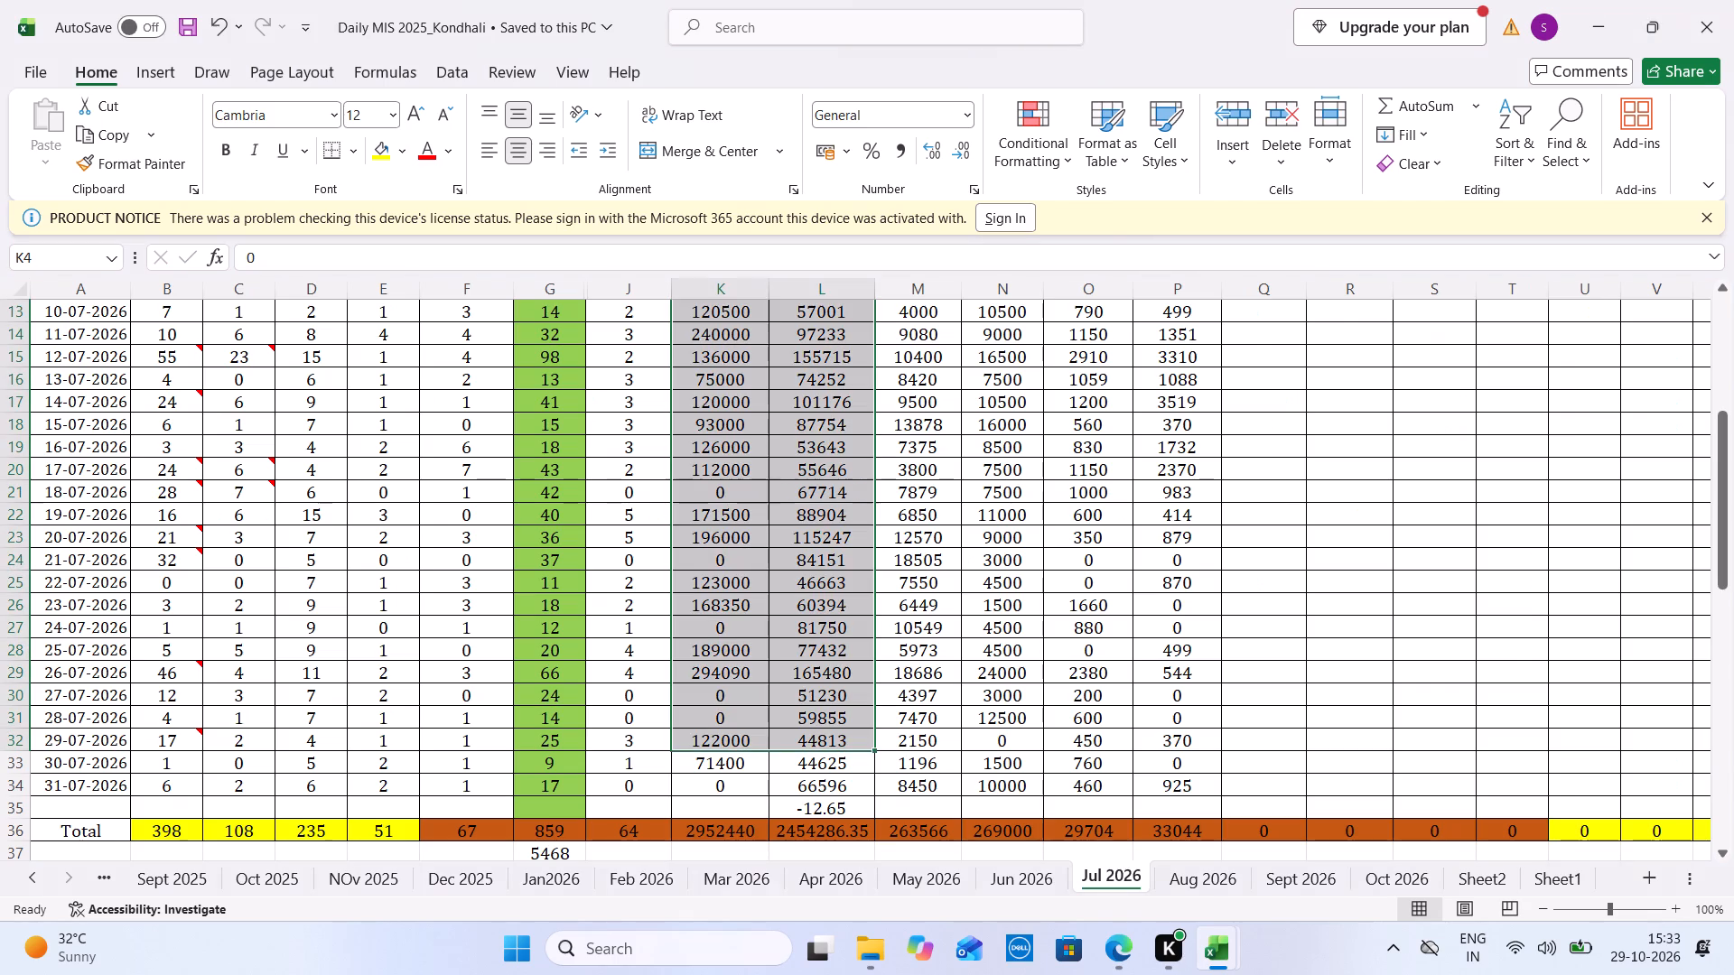
pyautogui.click(1226, 877)
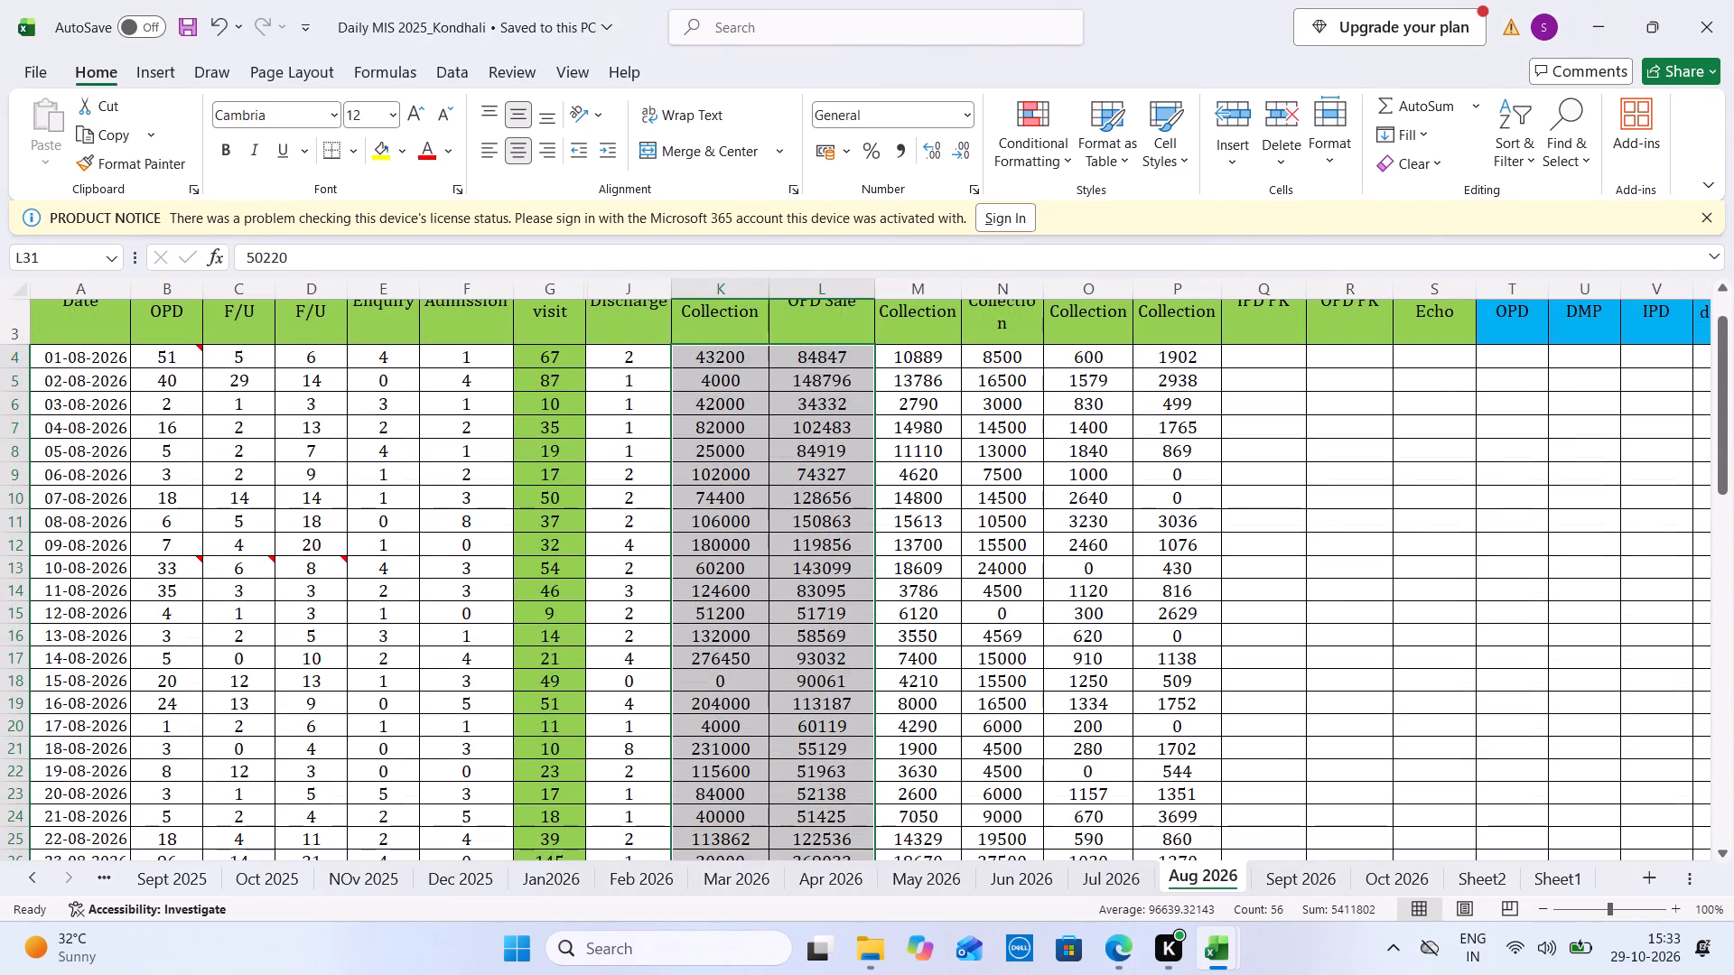
pyautogui.moveTo(172, 348); pyautogui.dragTo(174, 724)
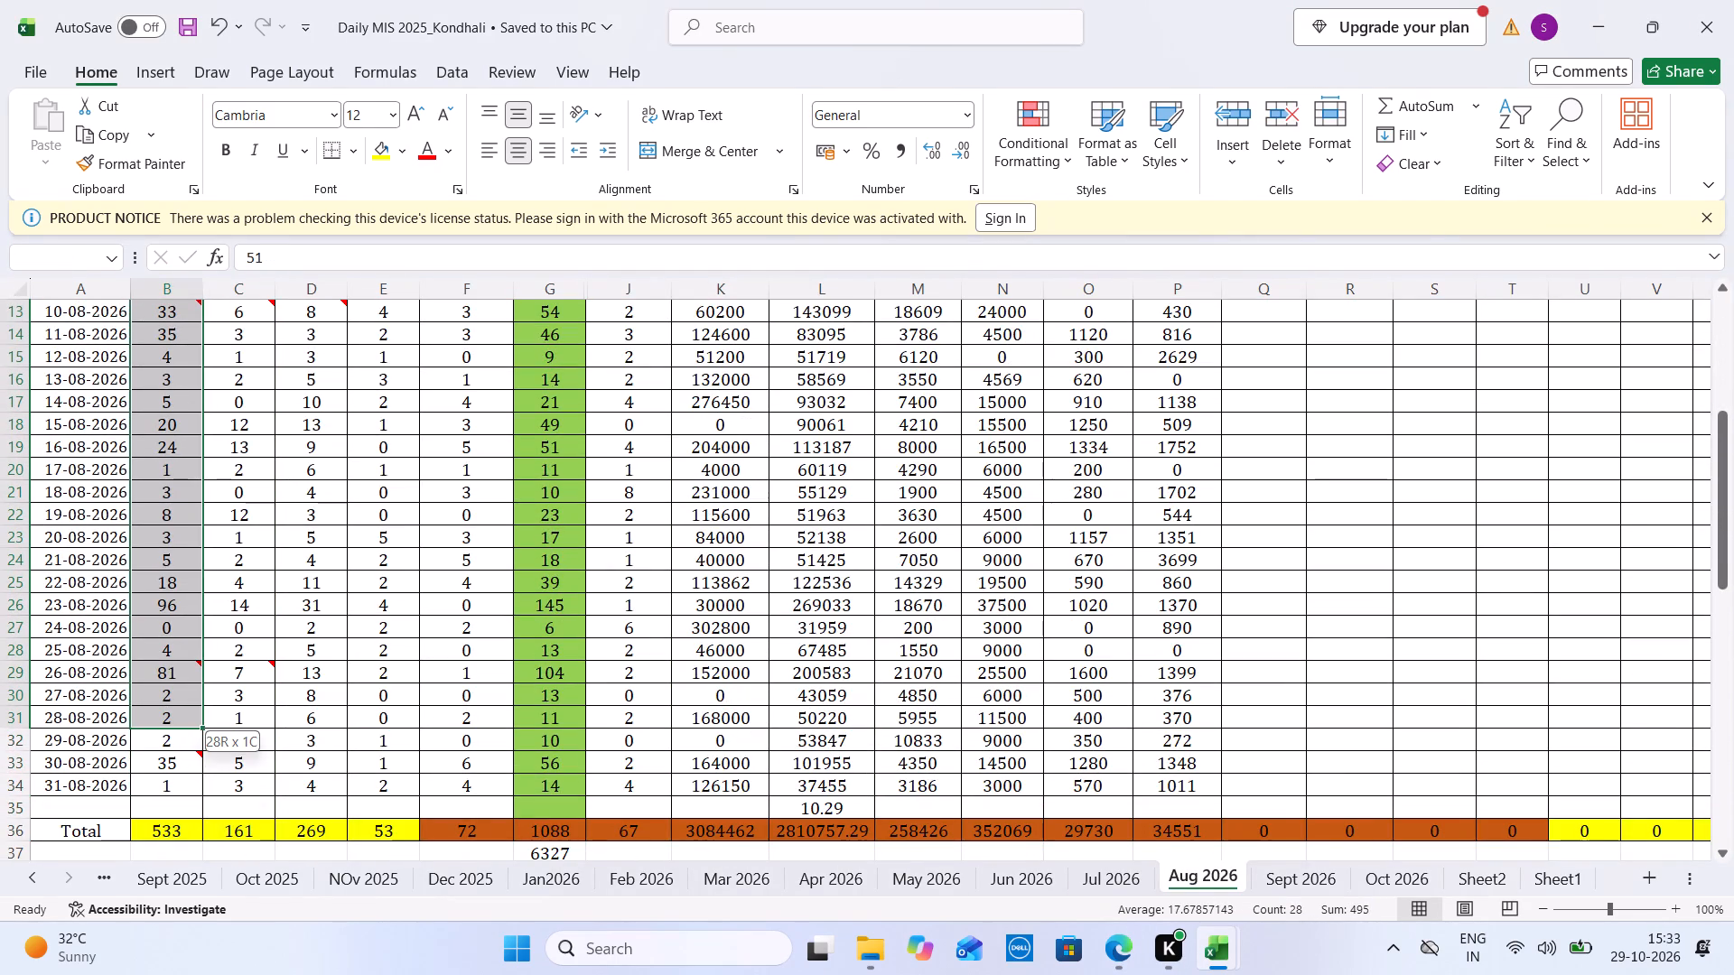
pyautogui.moveTo(174, 724); pyautogui.dragTo(177, 735)
pyautogui.hotkey('ctrl', 'Tab')
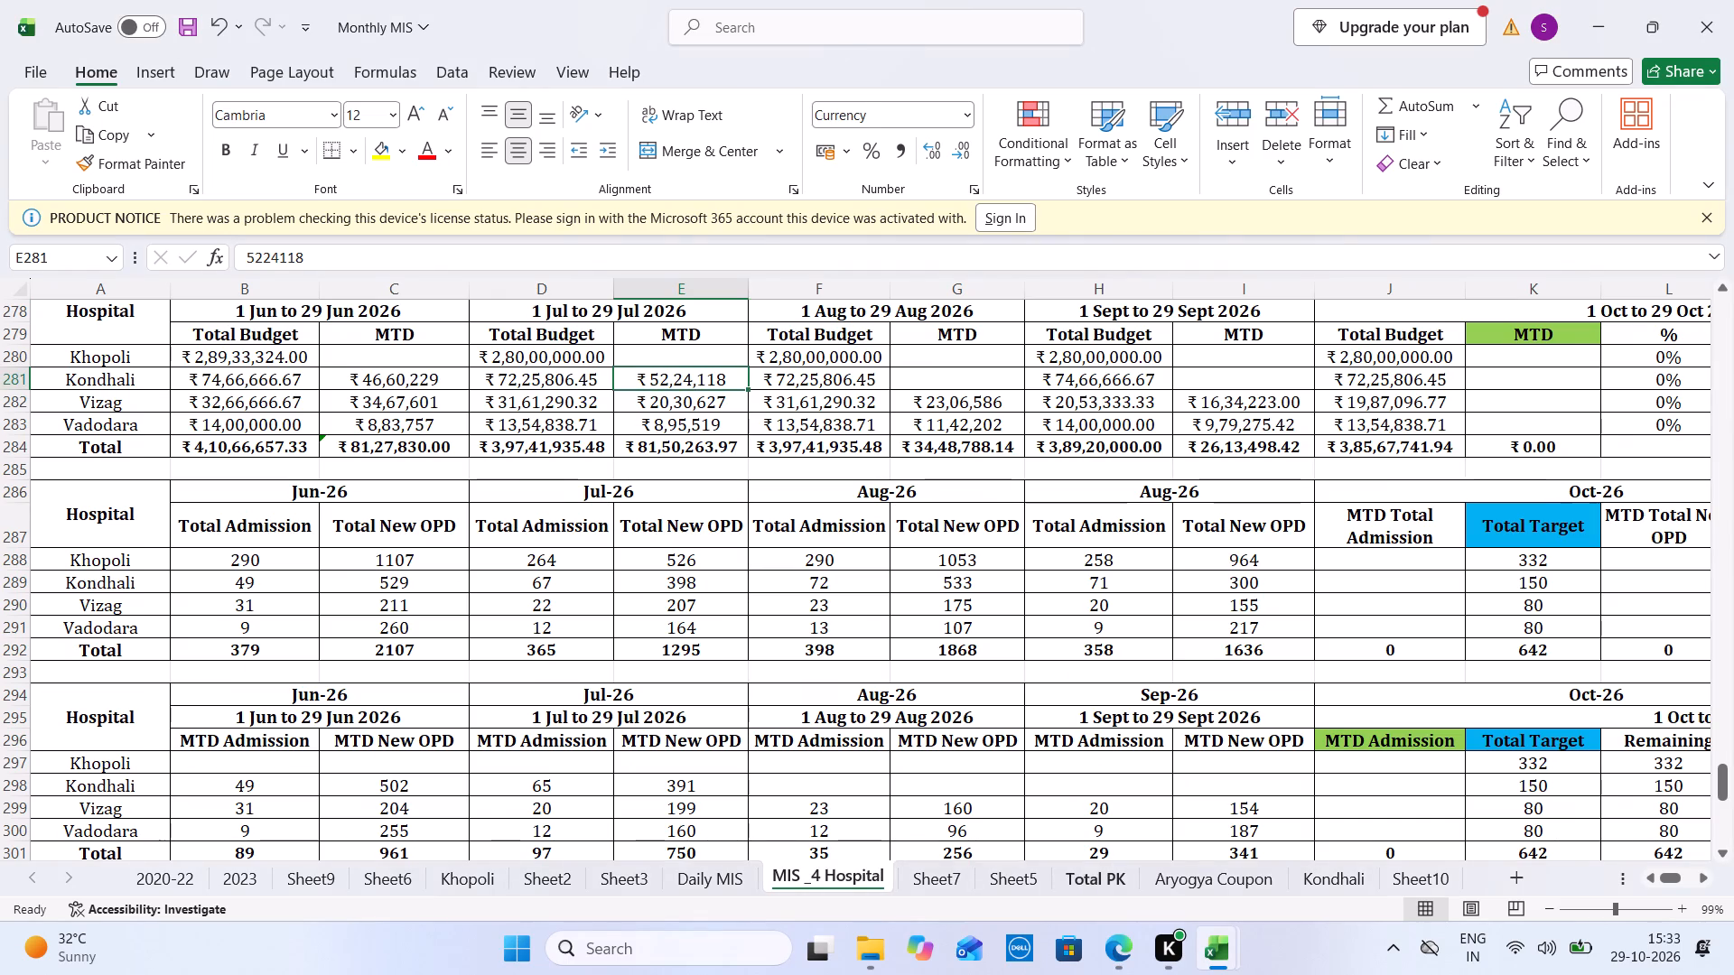
pyautogui.click(931, 788)
pyautogui.write('497')
# Sum Kondhali's admissions for 1 to 29 August and enter 62 as its Aug-26 MTD Admission in Monthly MIS.
pyautogui.hotkey('ctrl', 'Tab')
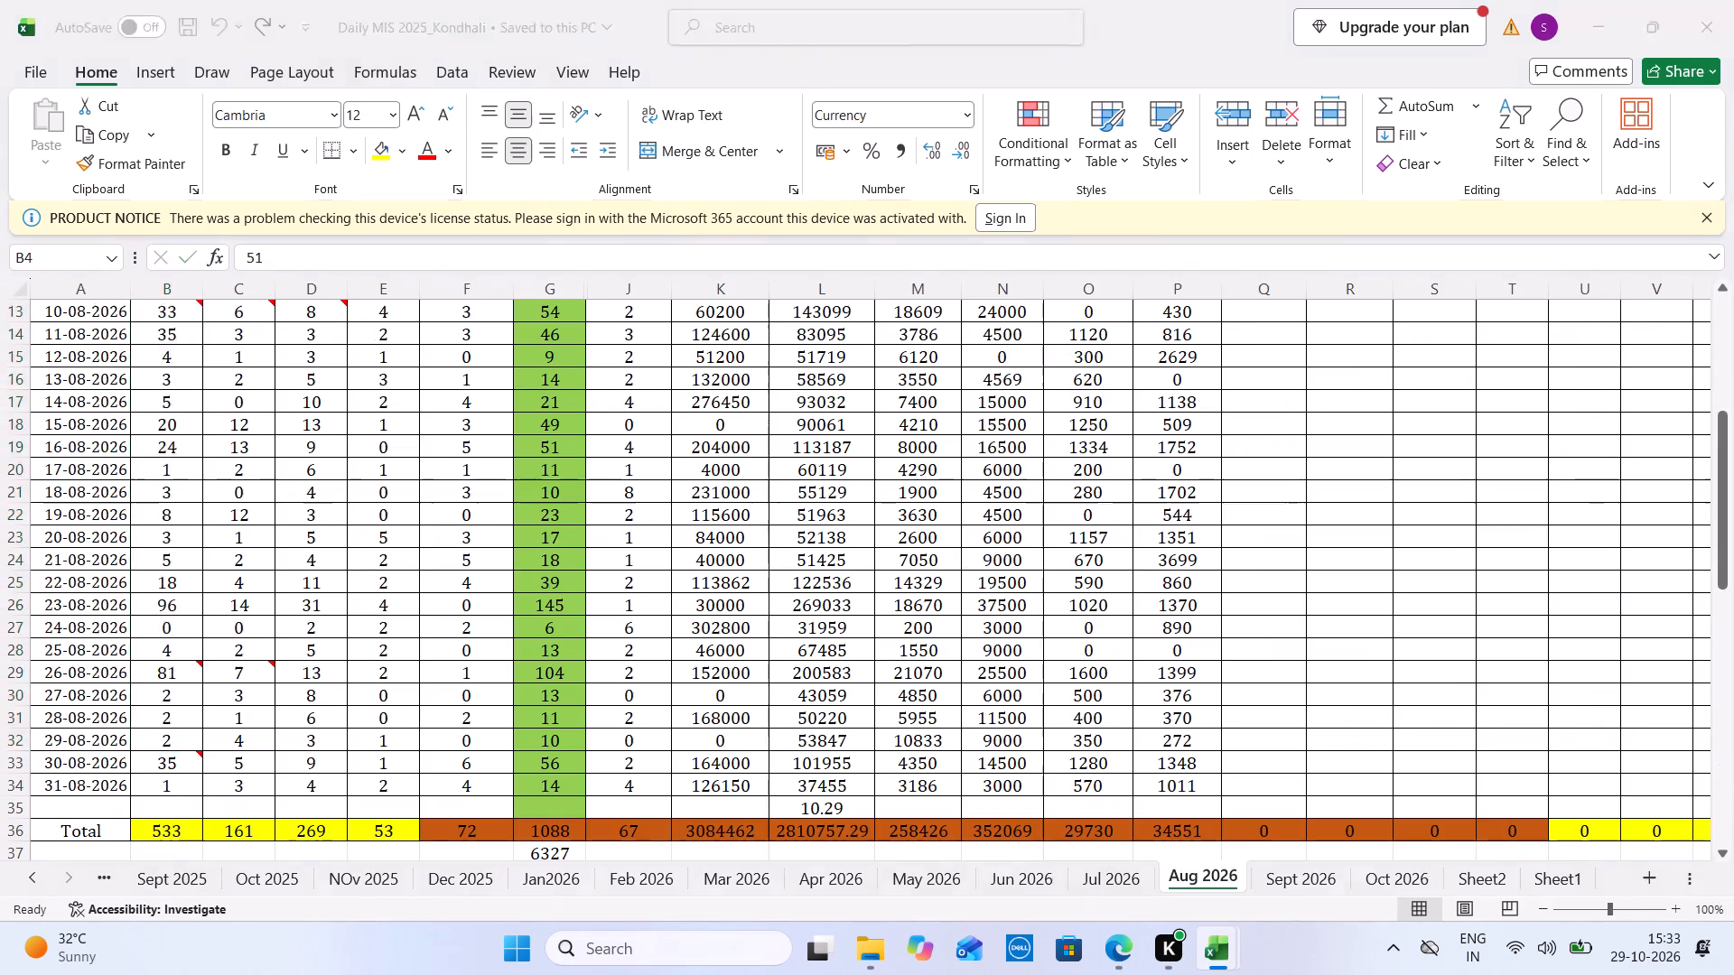
pyautogui.moveTo(478, 742); pyautogui.dragTo(425, 304)
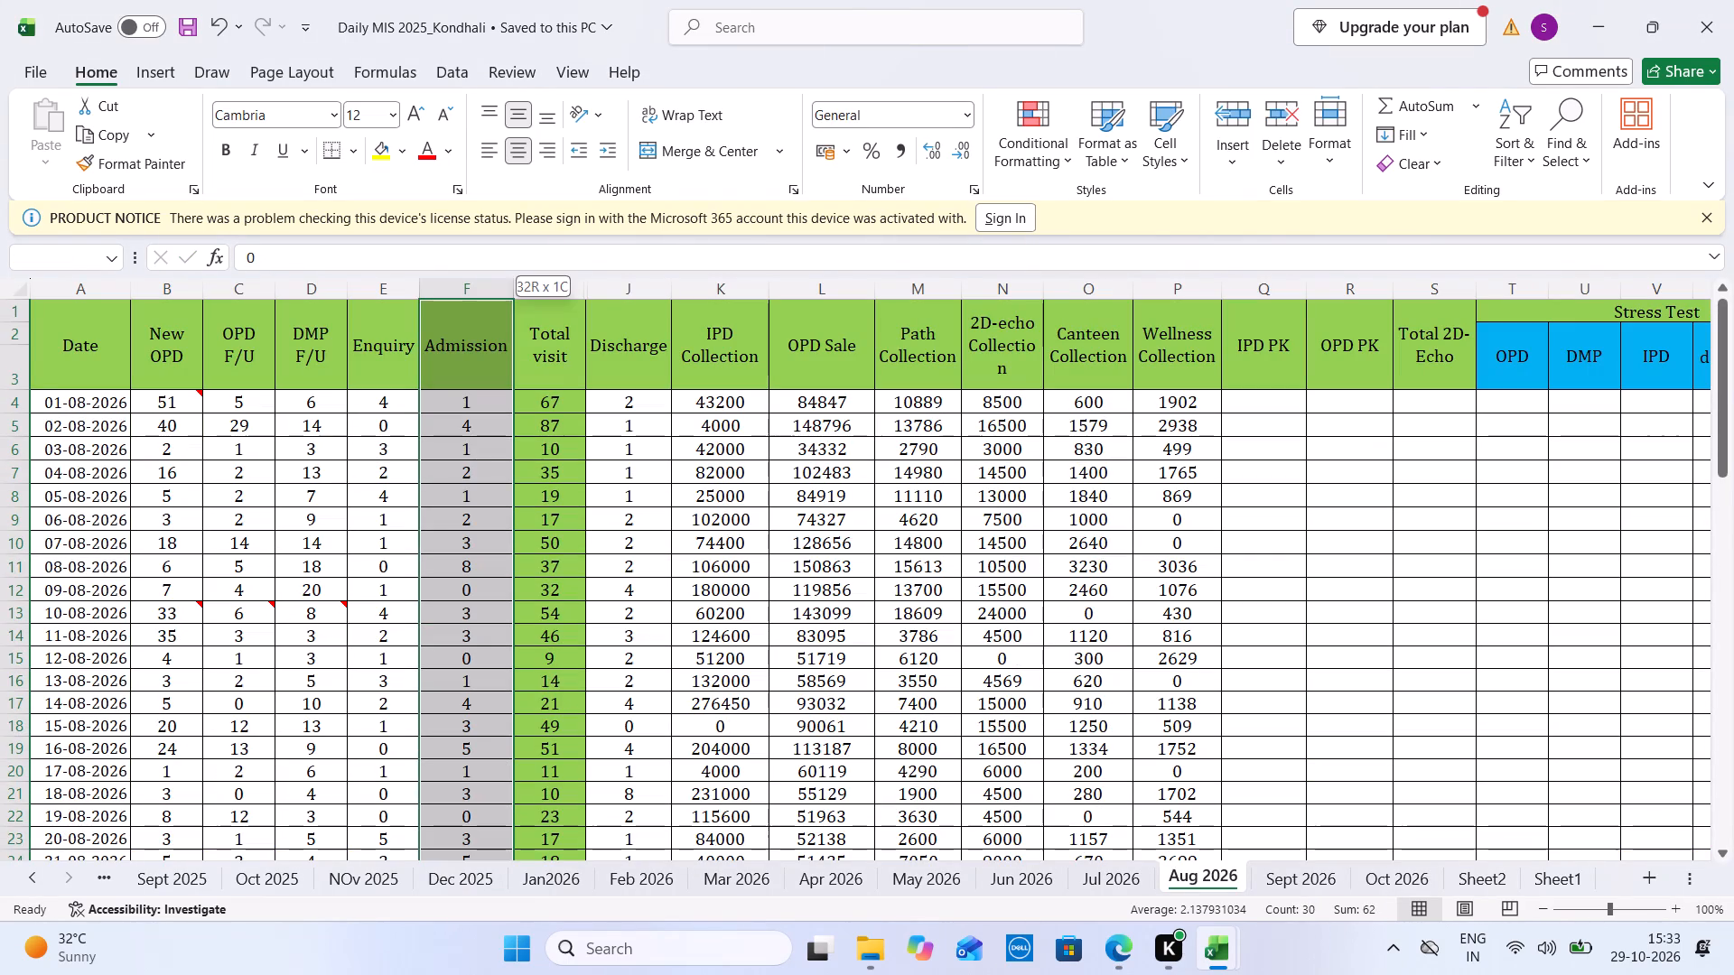
pyautogui.moveTo(425, 304); pyautogui.dragTo(440, 405)
pyautogui.hotkey('ctrl', 'Tab')
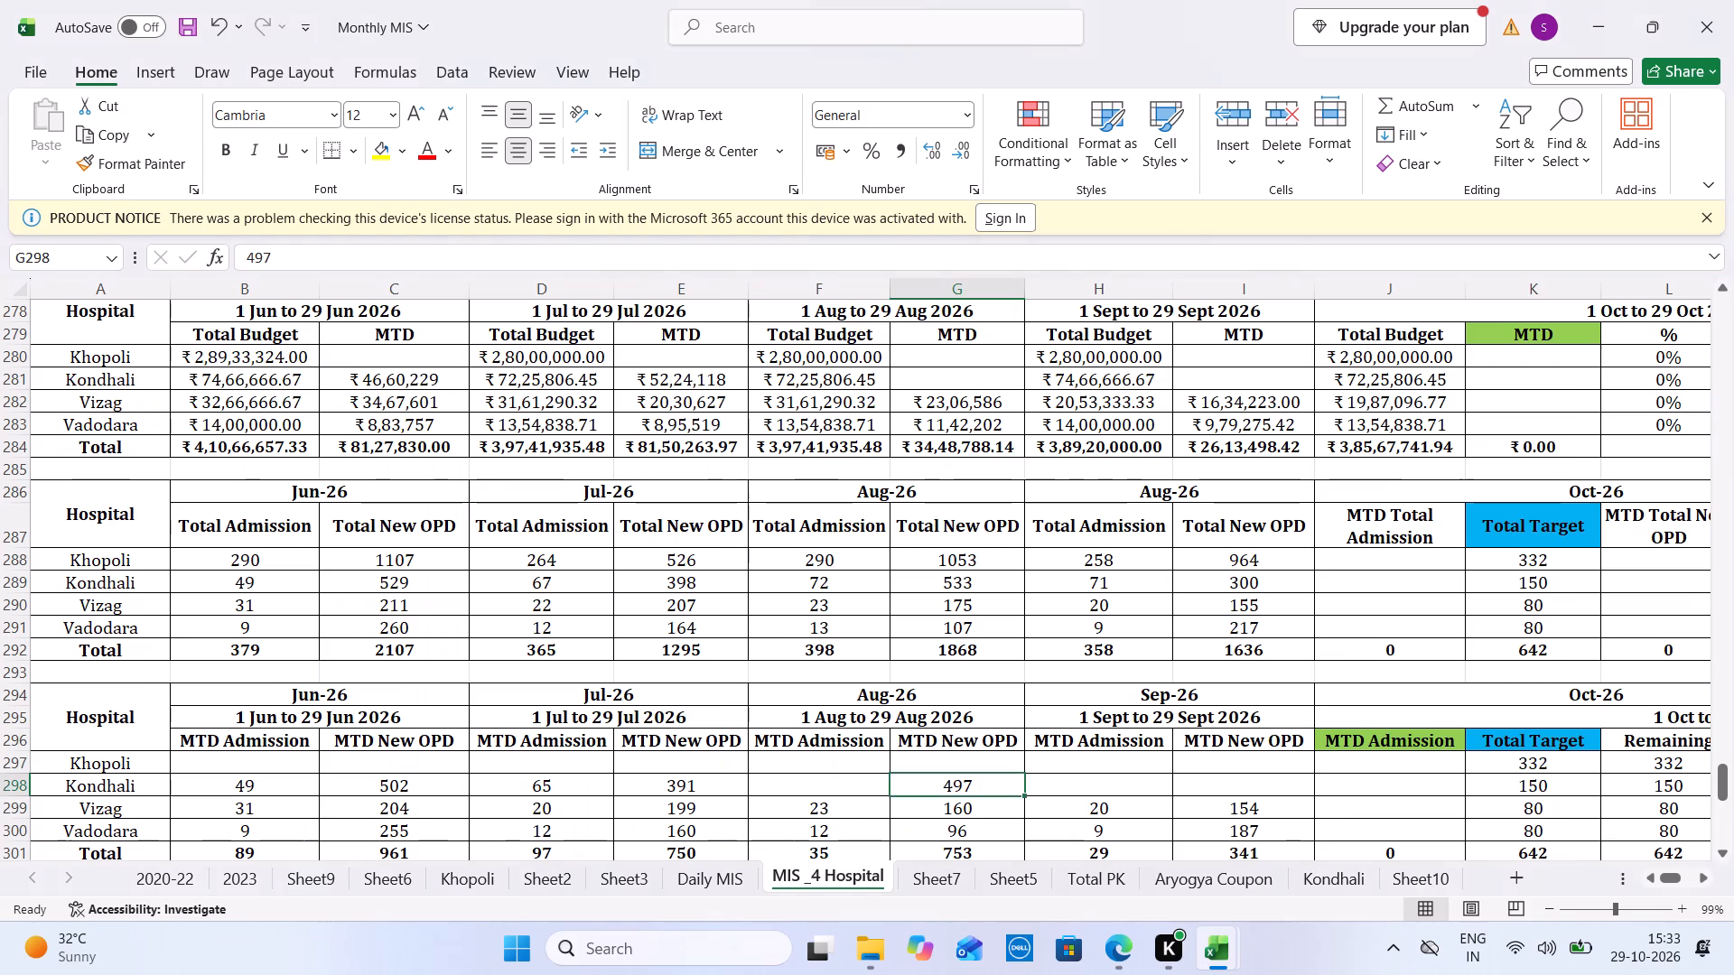
pyautogui.click(825, 774)
pyautogui.write('62')
# Sum Kondhali's IPD Collection and OPD Sale for 1 to 29 August and enter 5465649 as its August MTD in Monthly MIS.
pyautogui.hotkey('ctrl', 'Tab')
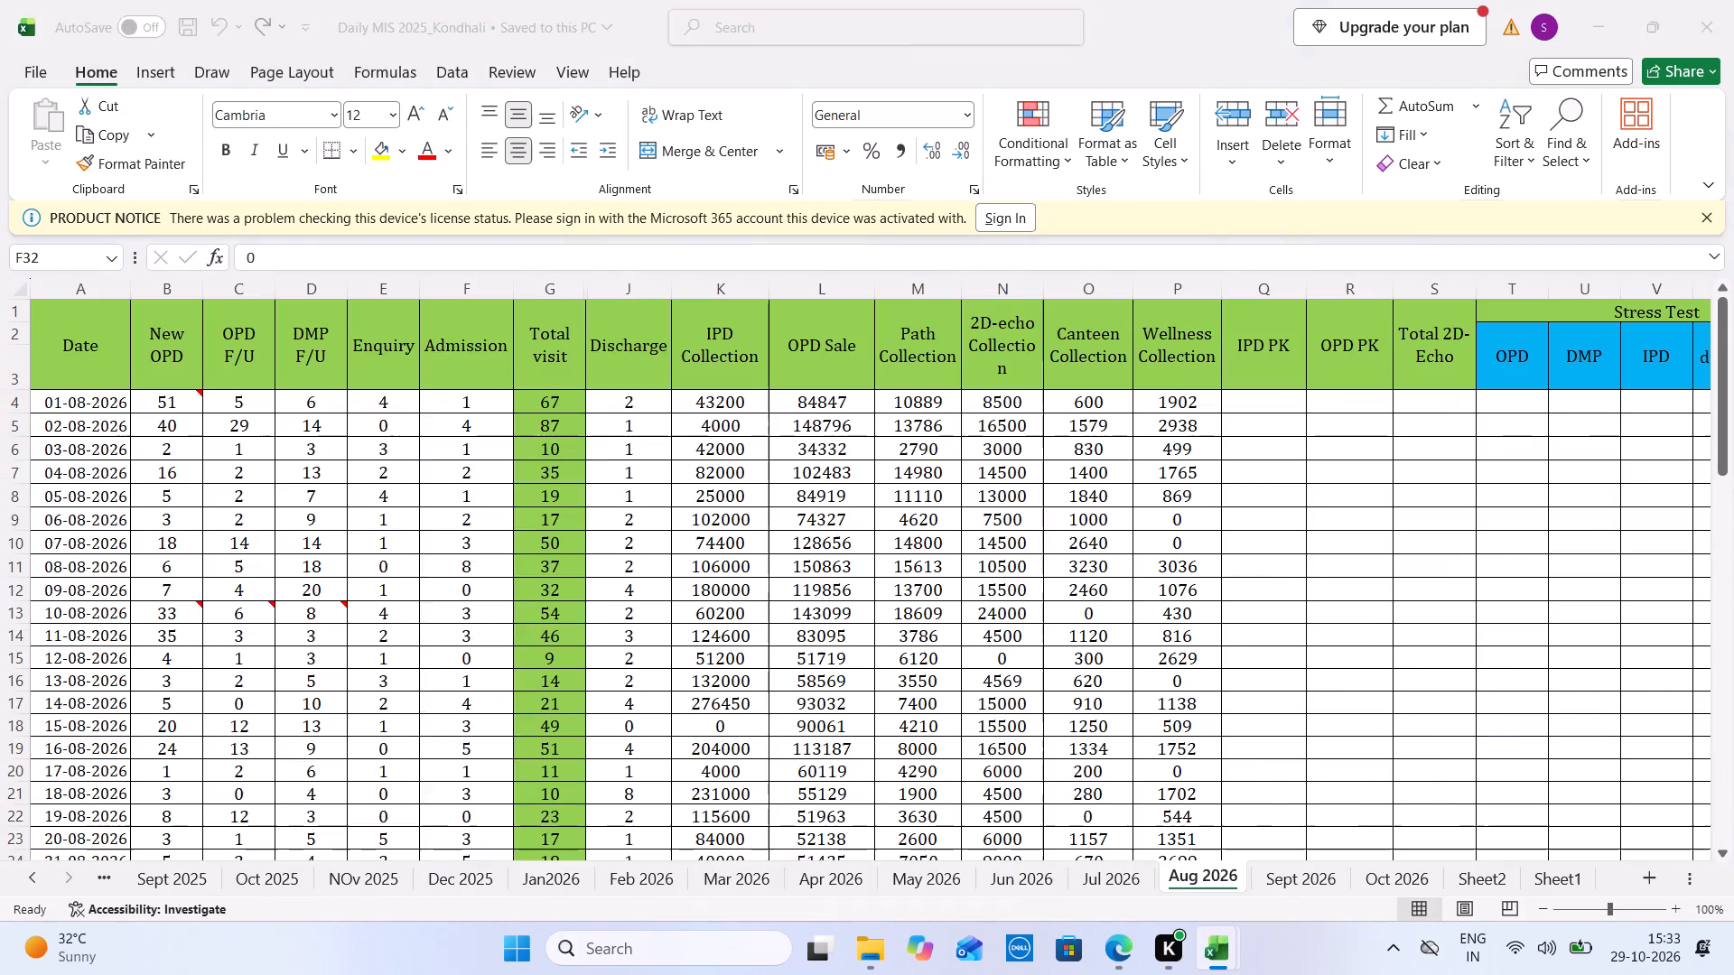
pyautogui.click(770, 394)
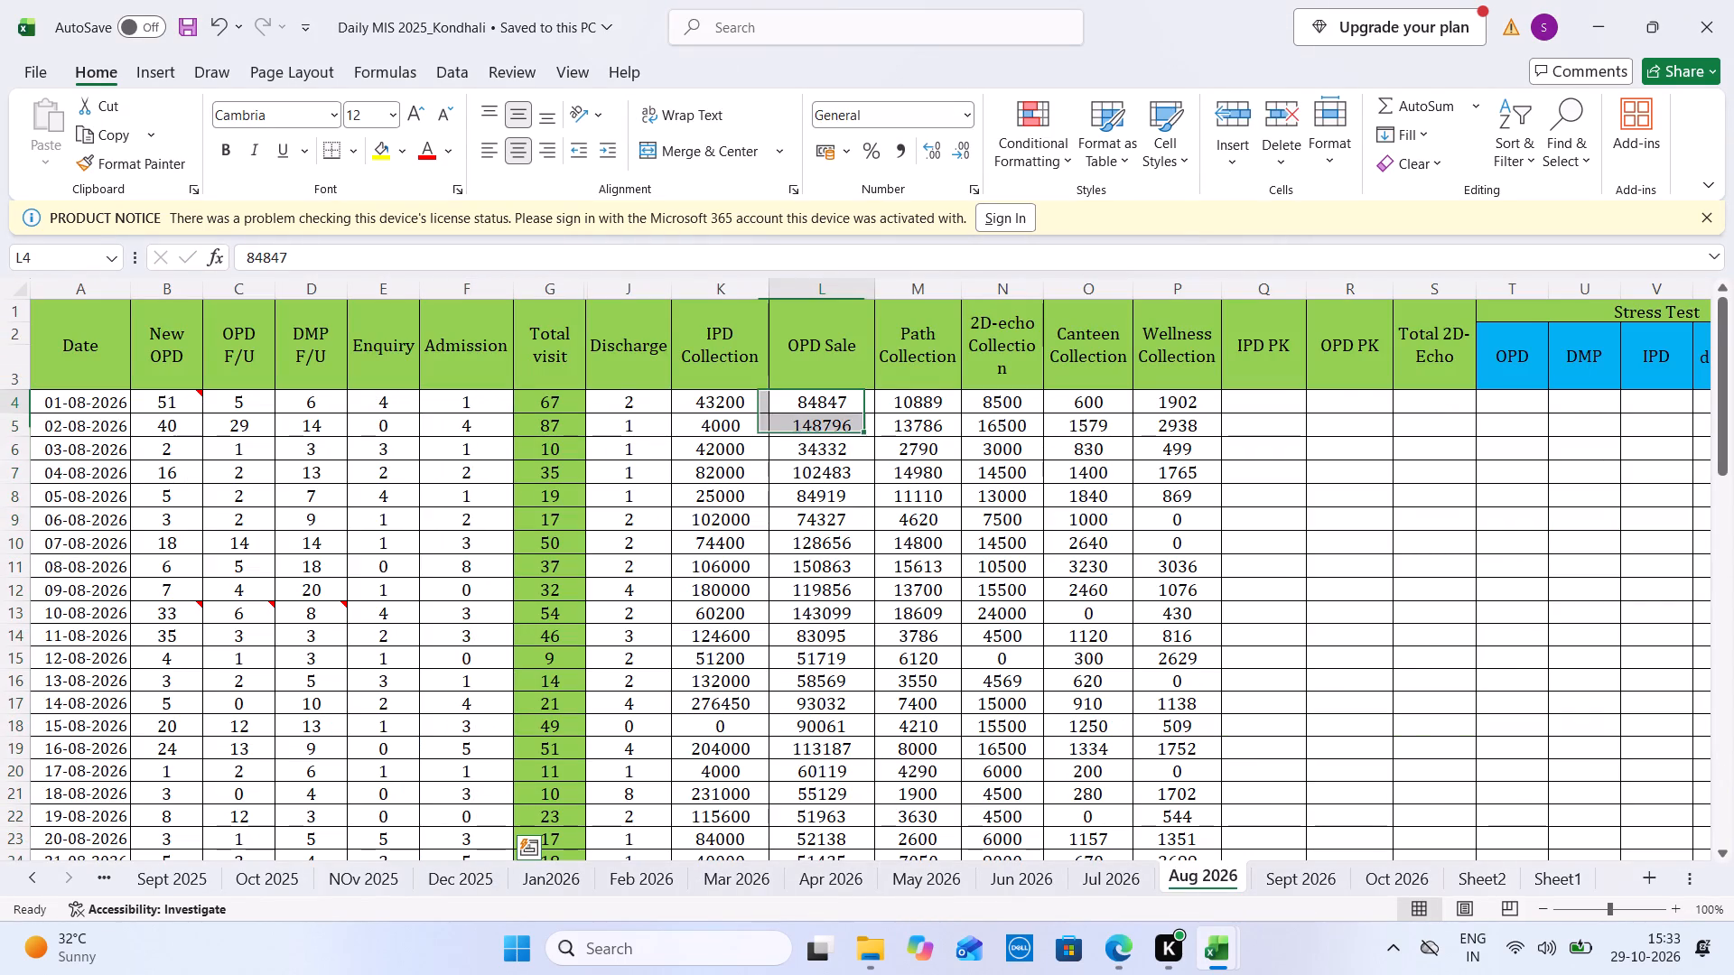
pyautogui.moveTo(722, 397); pyautogui.dragTo(793, 760)
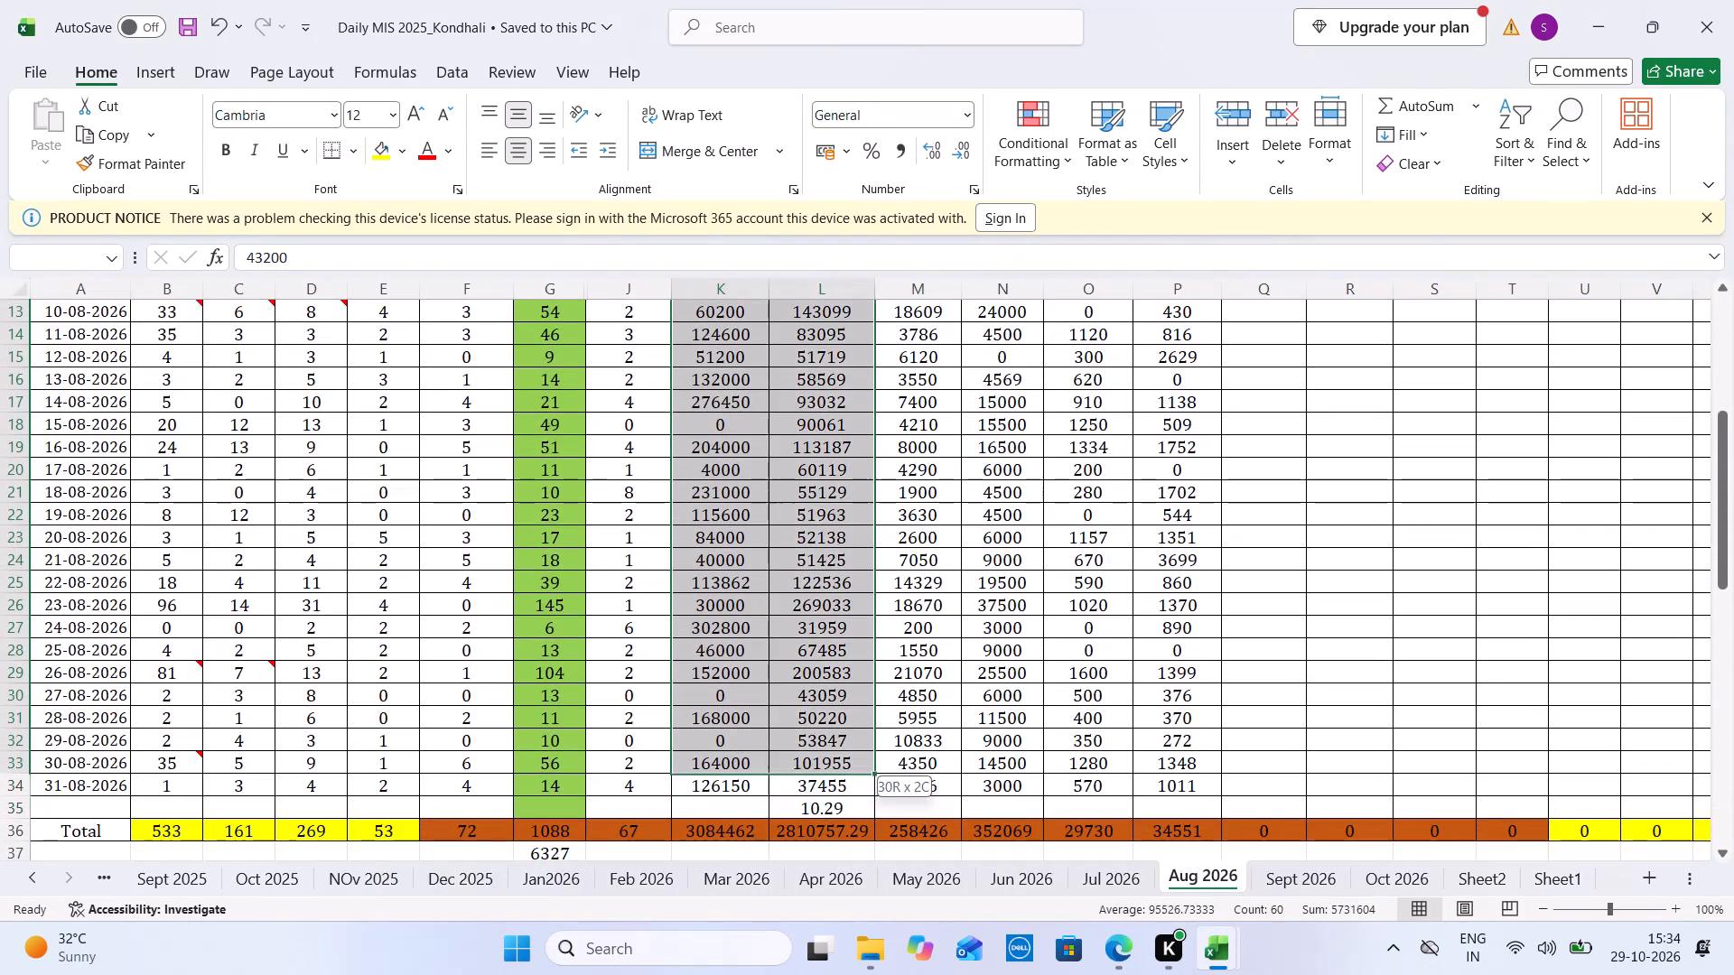
pyautogui.moveTo(793, 760); pyautogui.dragTo(795, 738)
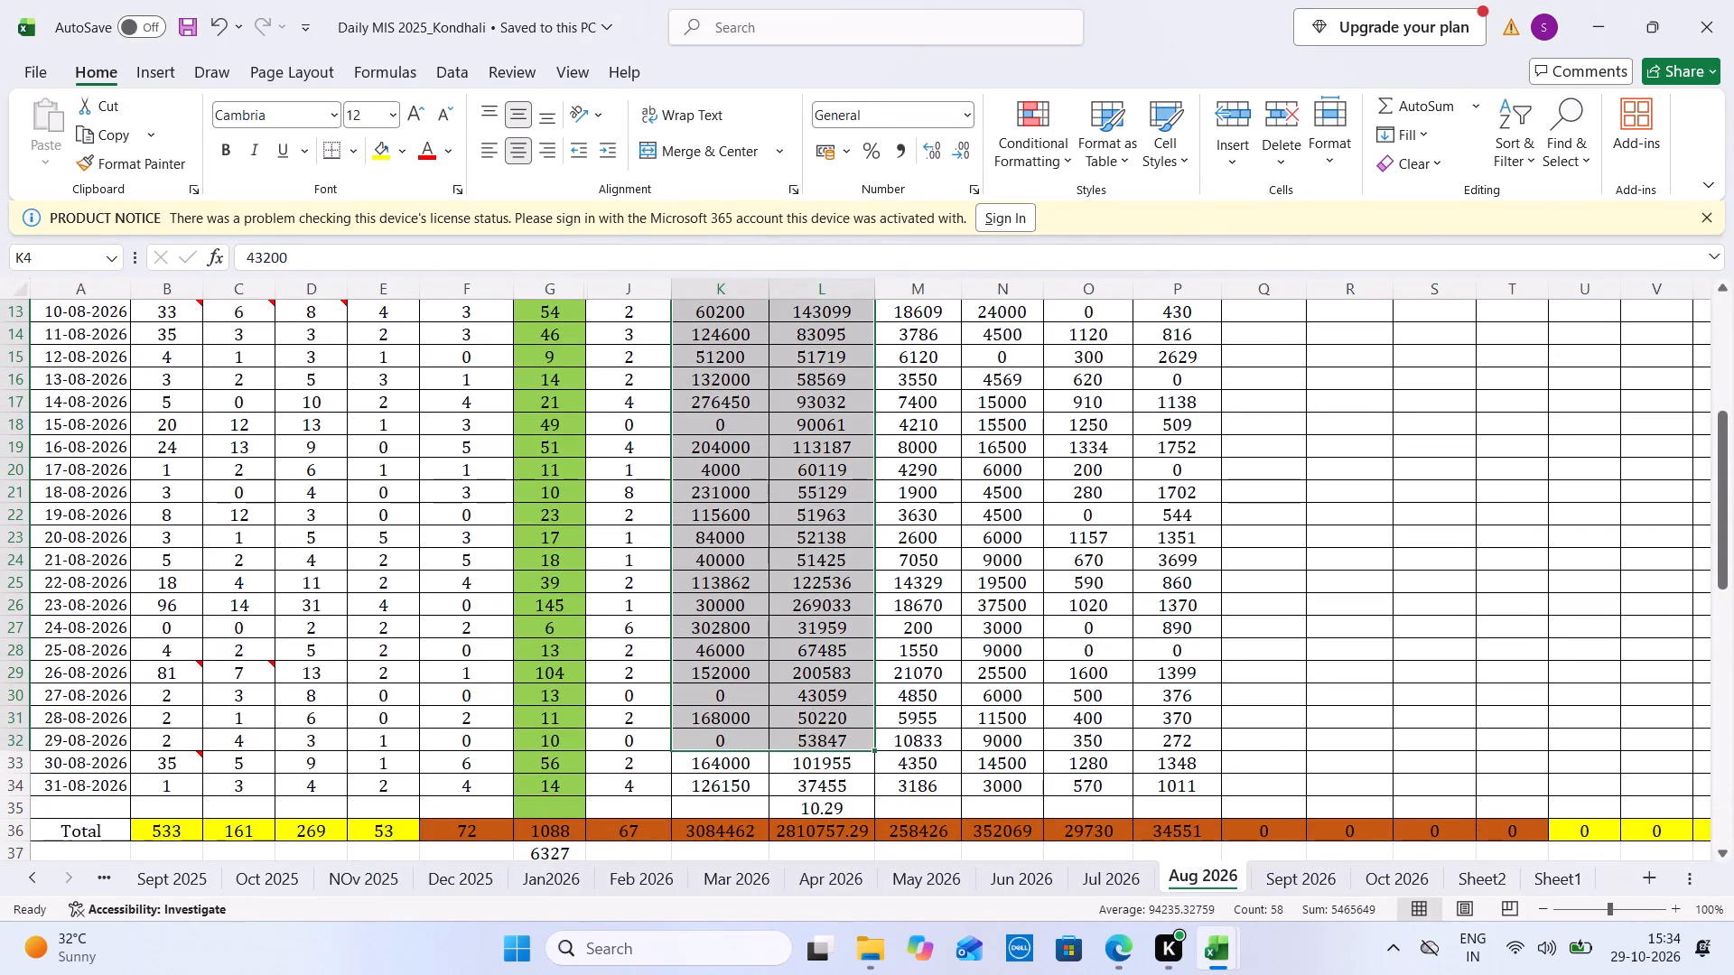
pyautogui.hotkey('ctrl', 'Tab')
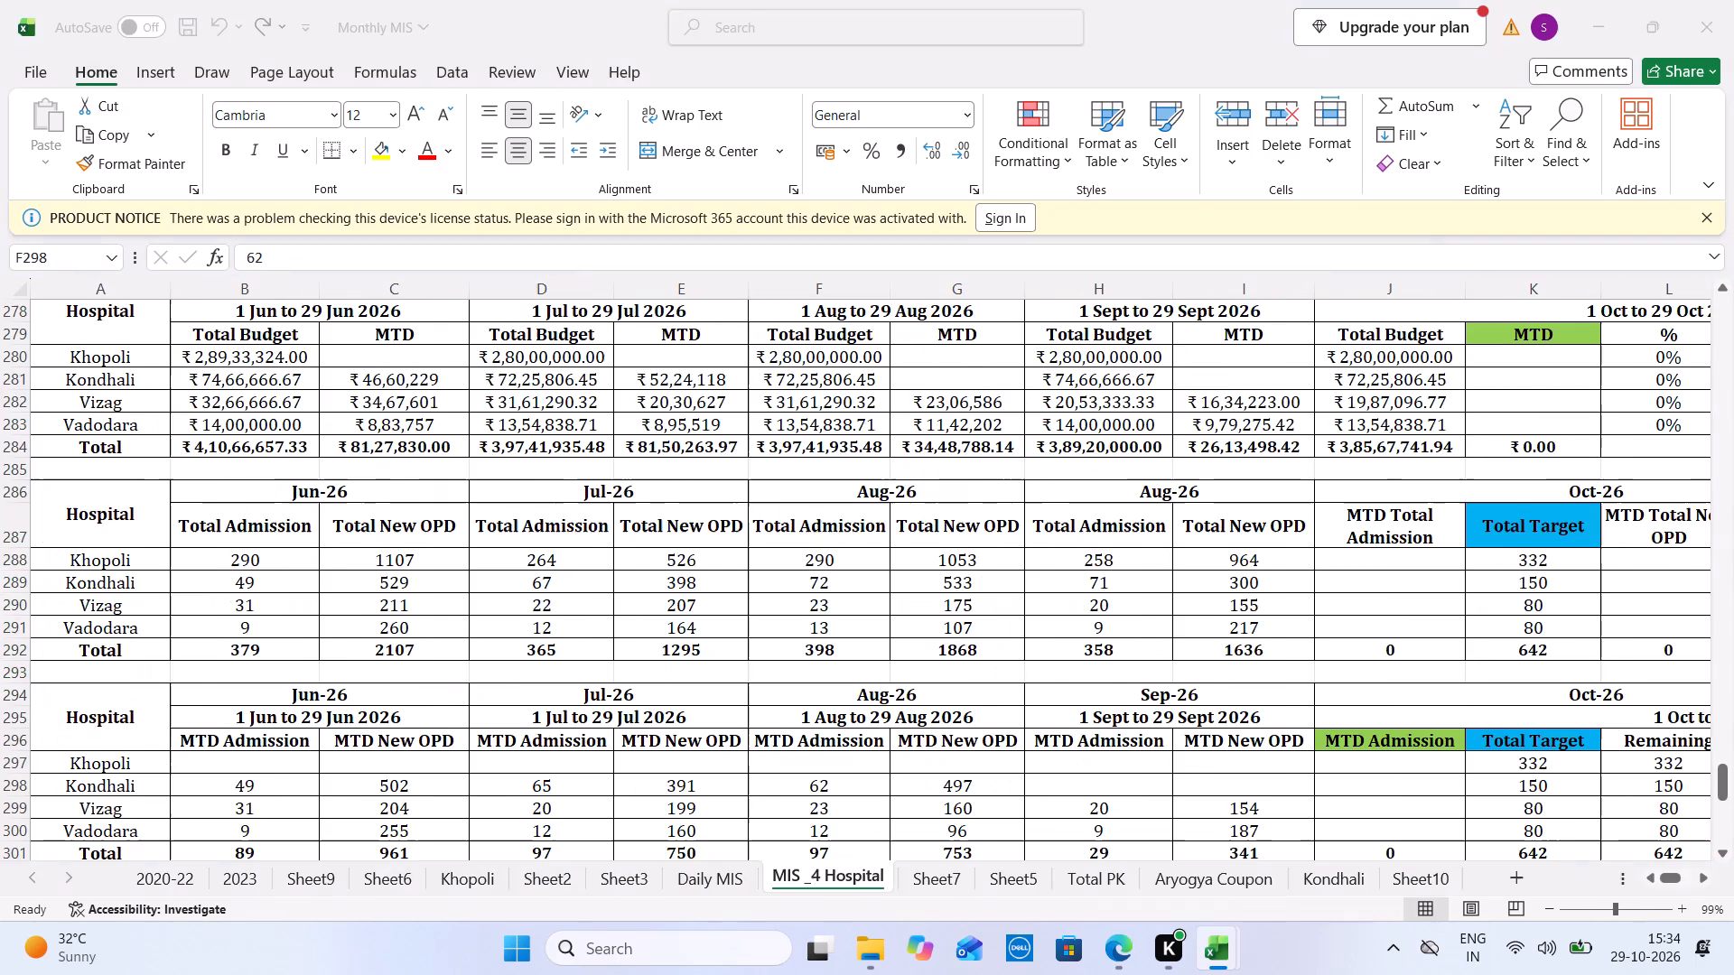
pyautogui.click(990, 377)
pyautogui.write('5465')
pyautogui.hotkey('ctrl', 'Tab')
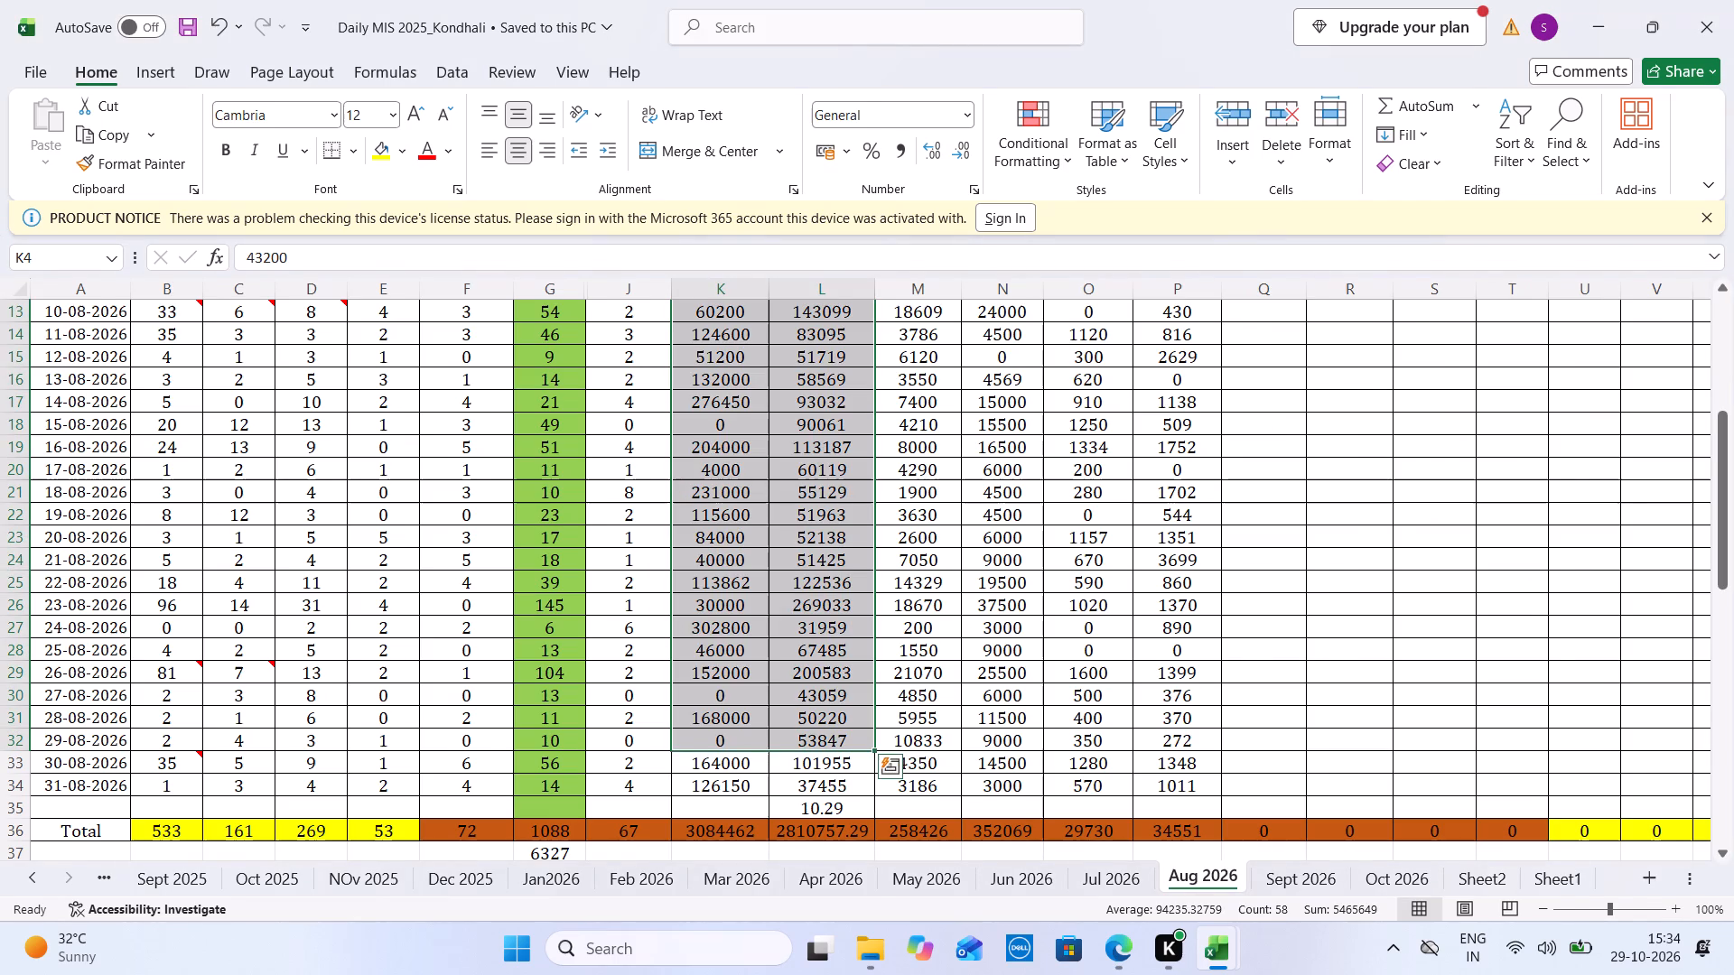
pyautogui.hotkey('ctrl', 'Tab')
pyautogui.doubleClick(1007, 377)
pyautogui.write('649')
pyautogui.press('Tab')
# Sum Kondhali's New OPD for 1 to 29 September and enter 288 as its Sep-26 MTD New OPD in Monthly MIS.
pyautogui.hotkey('ctrl', 'Tab')
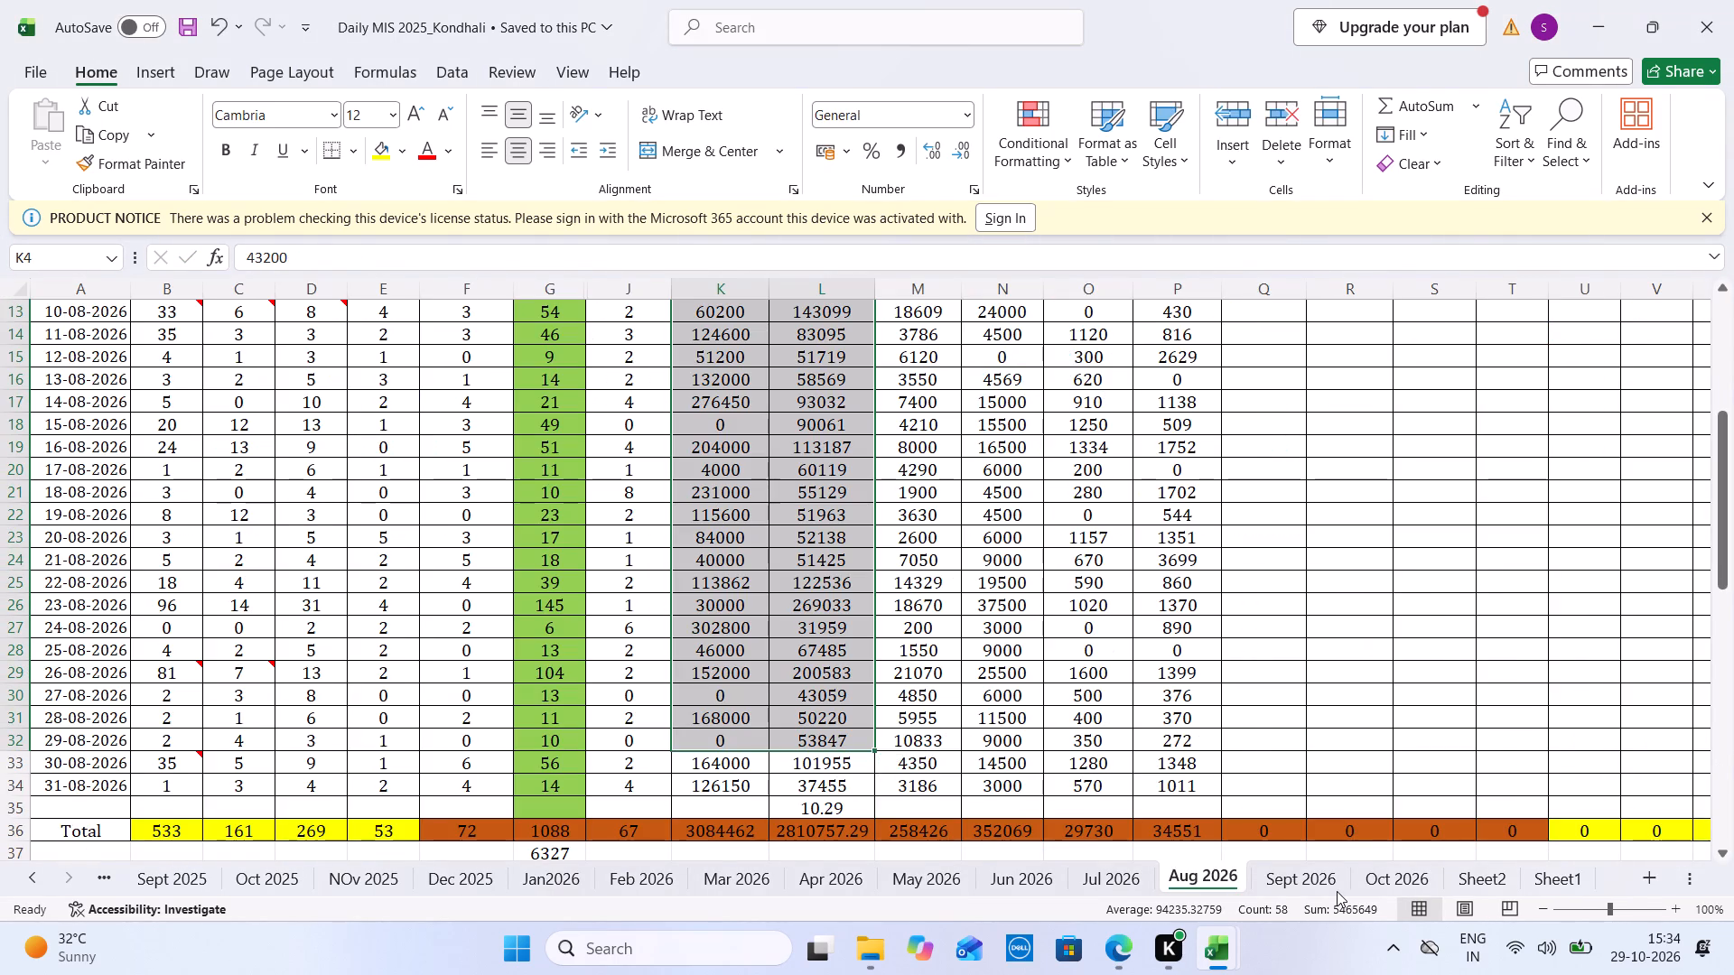
pyautogui.click(1337, 891)
pyautogui.moveTo(191, 399); pyautogui.dragTo(213, 964)
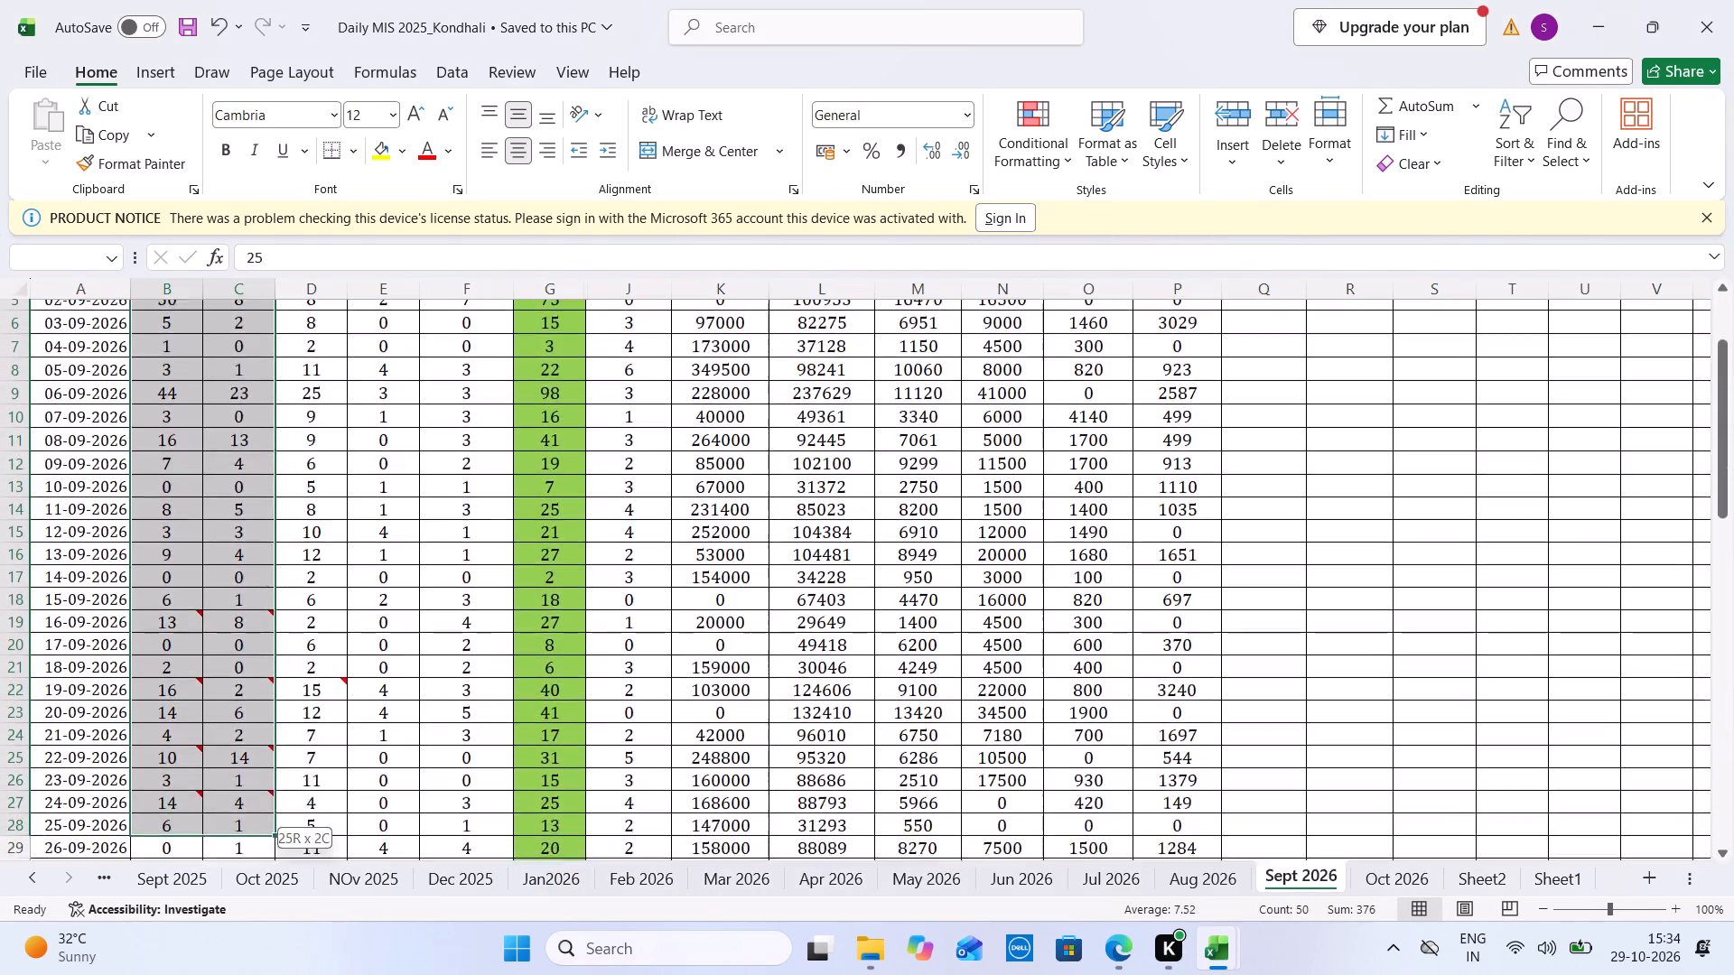
pyautogui.moveTo(213, 964); pyautogui.dragTo(155, 815)
pyautogui.hotkey('ctrl', 'Tab')
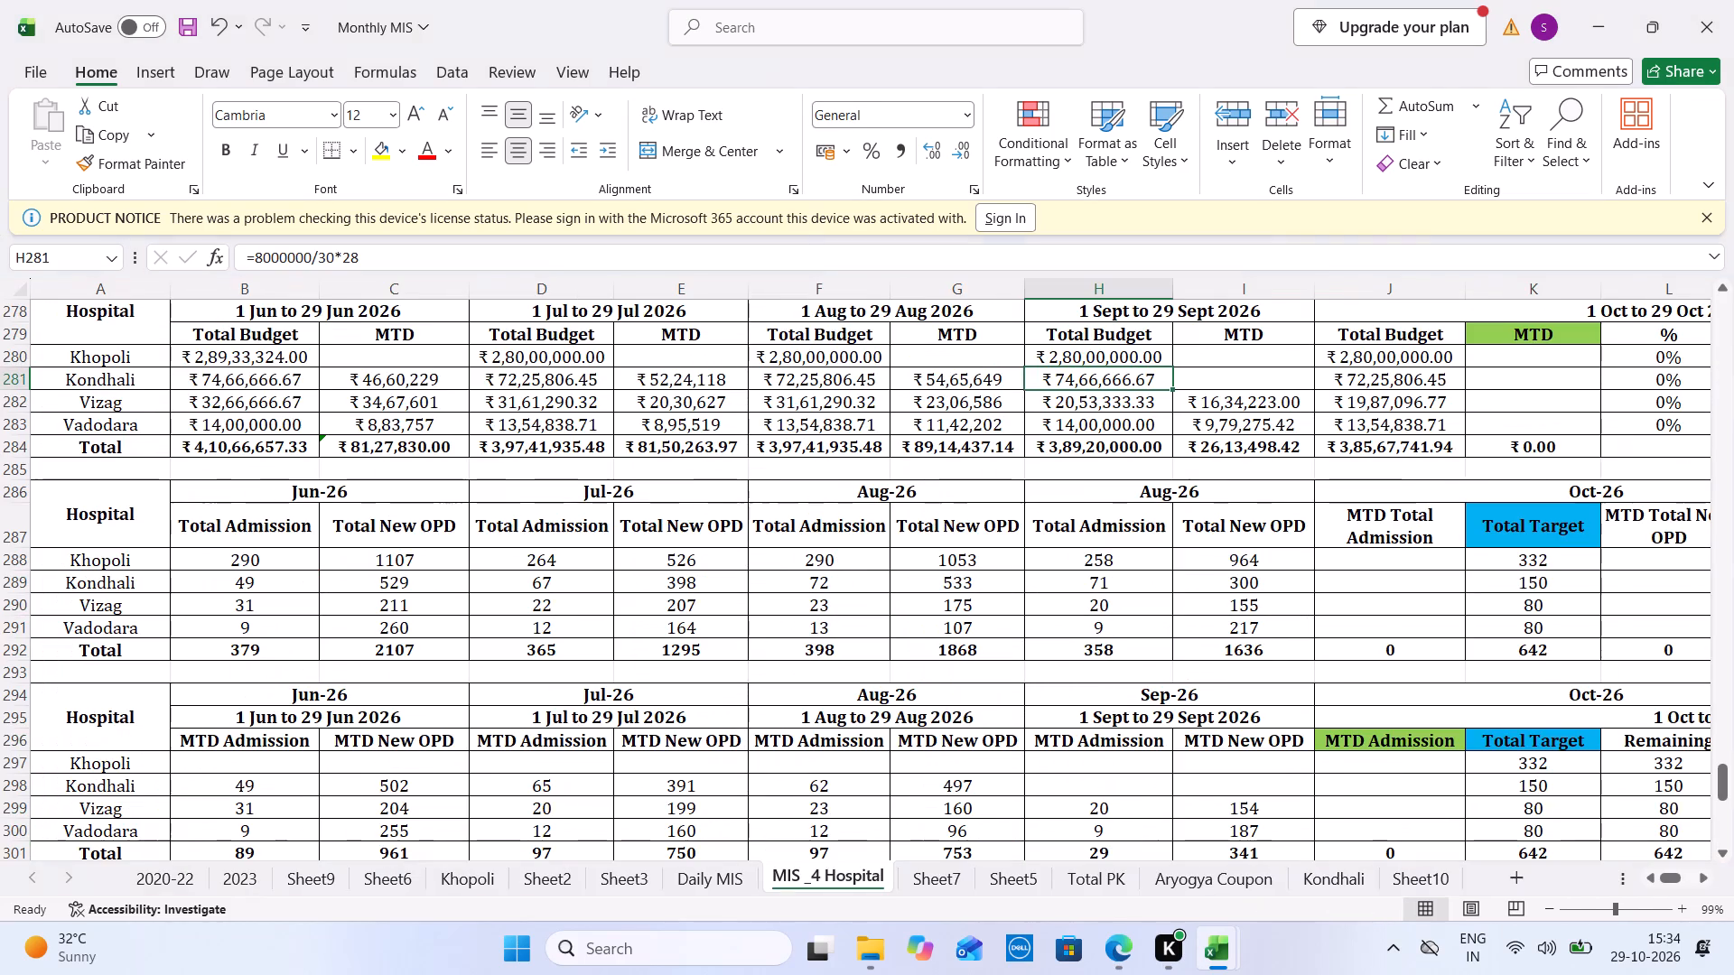
pyautogui.click(1243, 772)
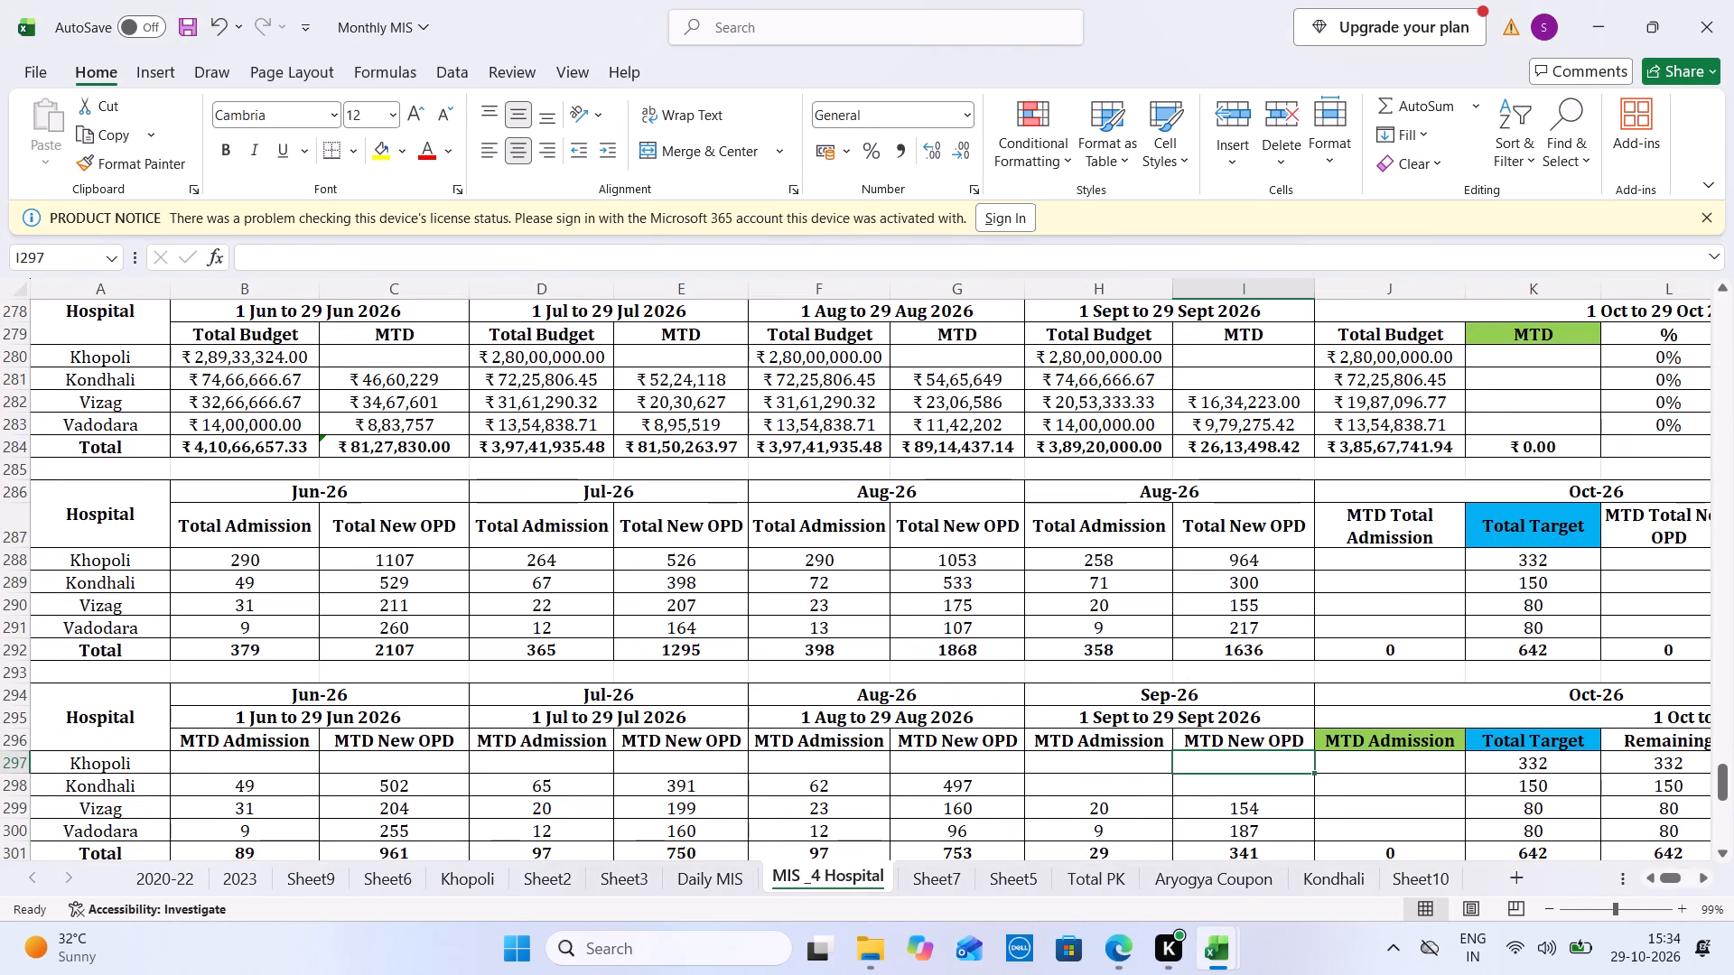
pyautogui.press('Down')
pyautogui.write('288')
# Sum Kondhali's admissions for 1 to 29 September and enter 70 as its Sep-26 MTD Admission in Monthly MIS.
pyautogui.hotkey('ctrl', 'Tab')
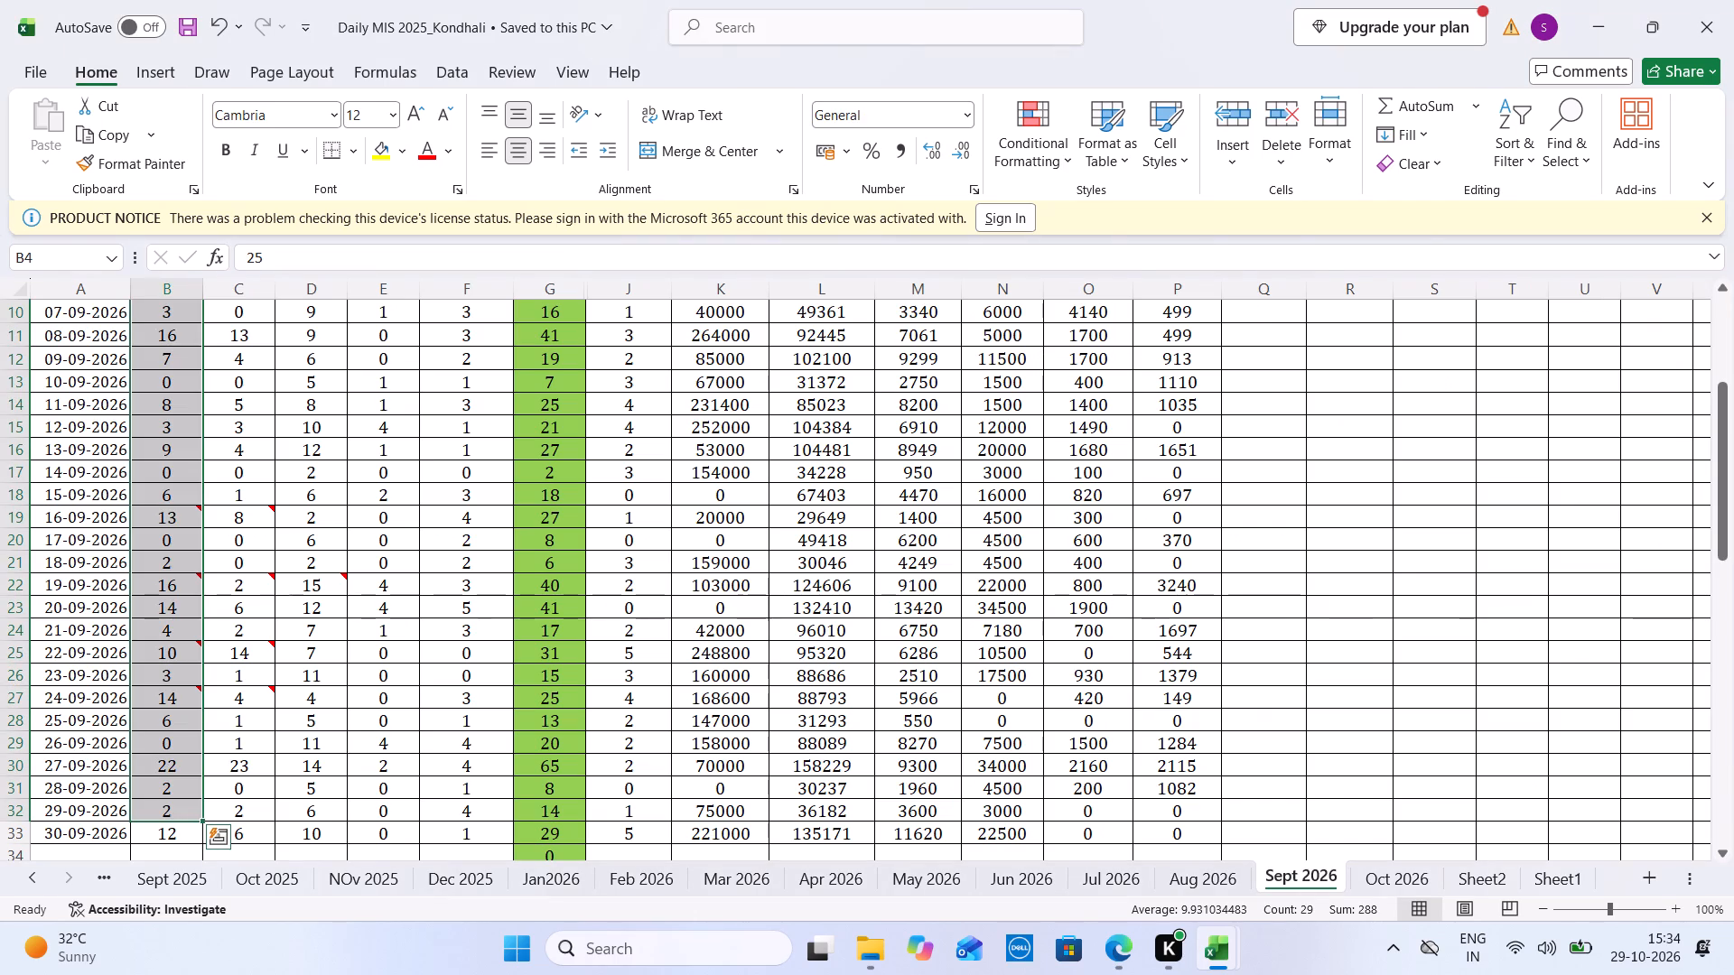
pyautogui.click(465, 799)
pyautogui.moveTo(450, 813); pyautogui.dragTo(464, 368)
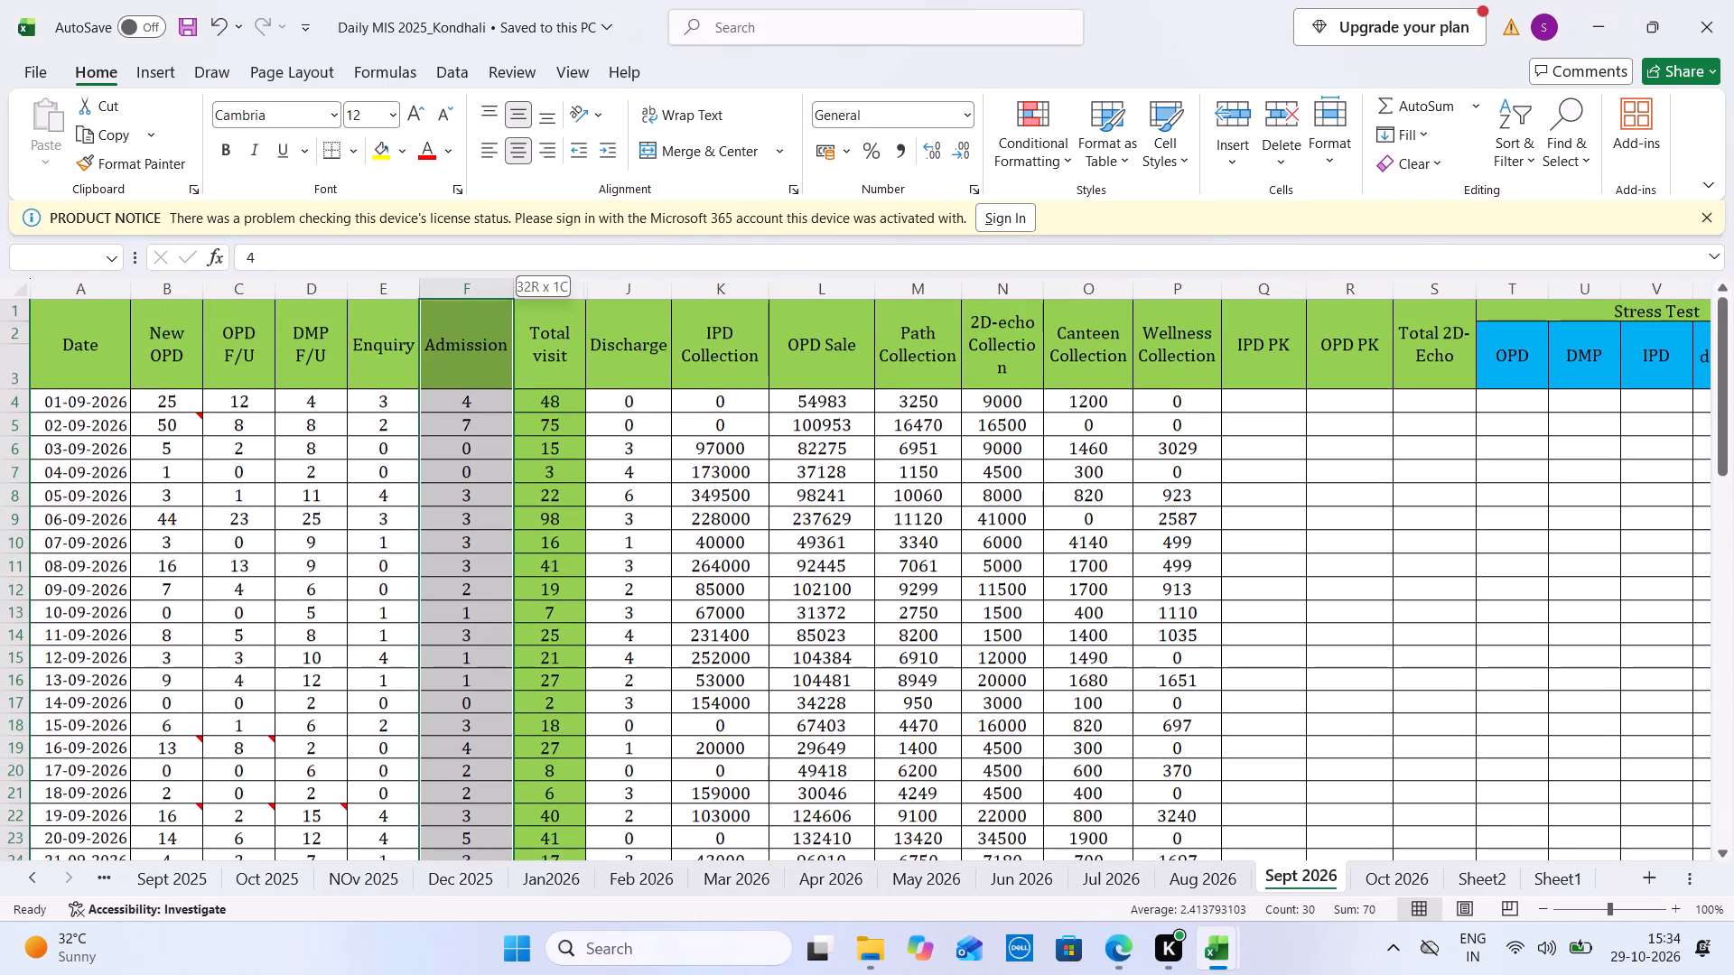
pyautogui.moveTo(464, 368); pyautogui.dragTo(465, 402)
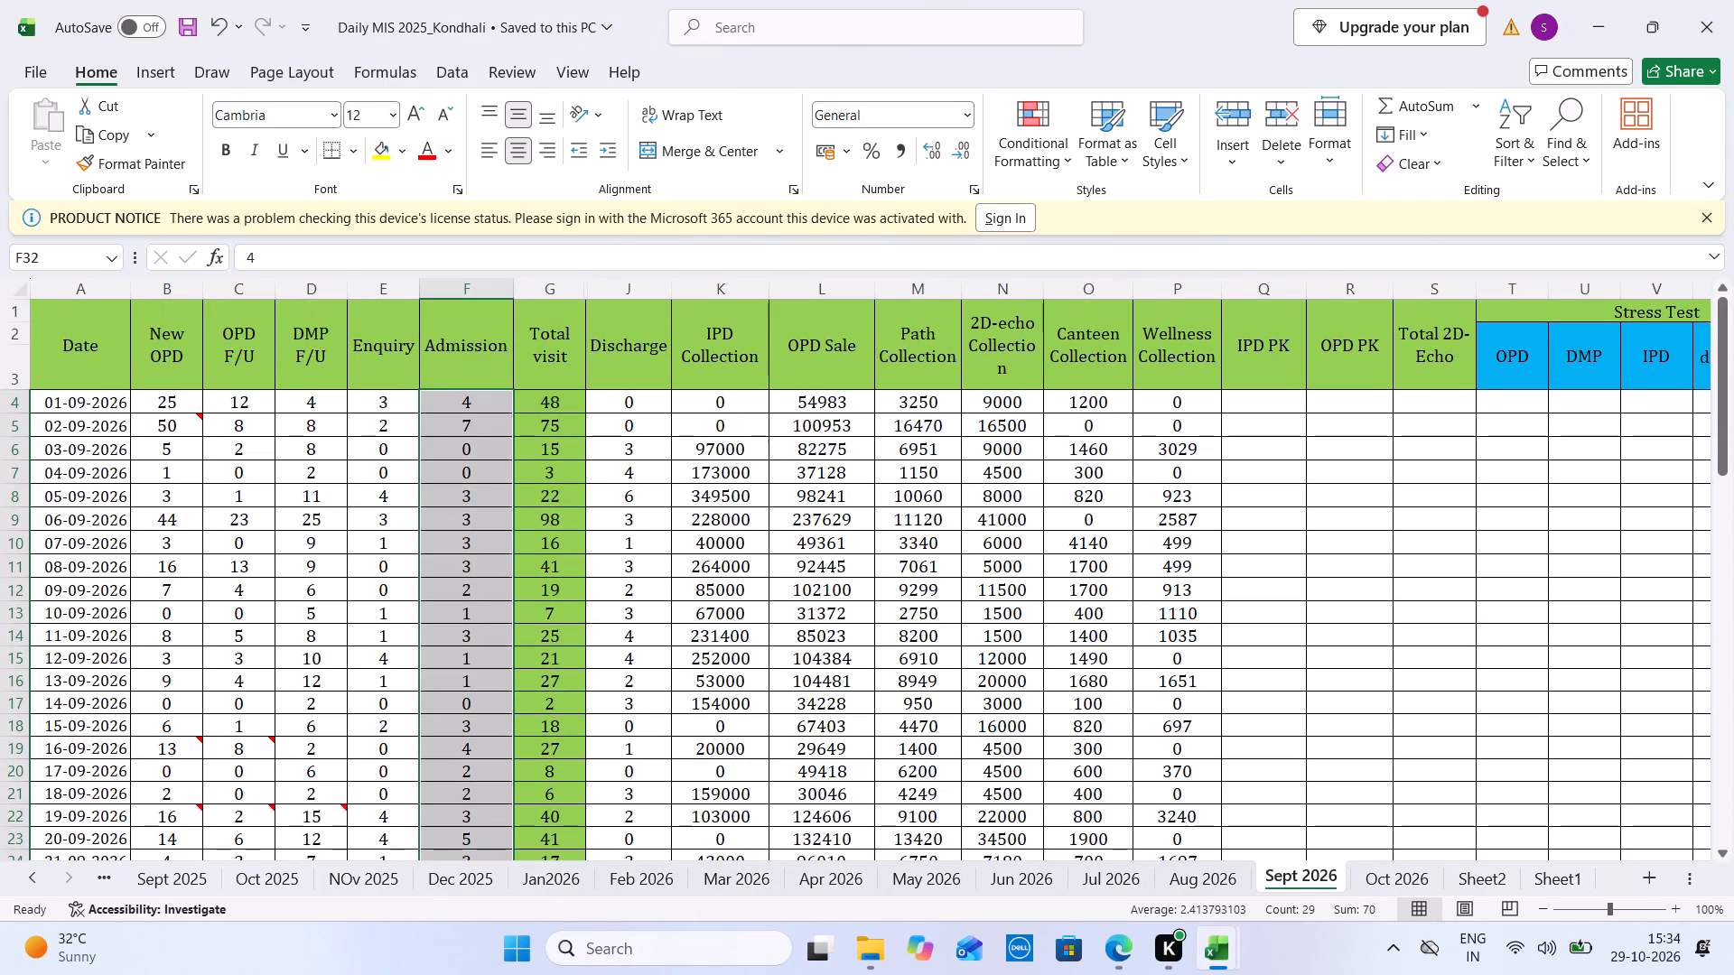
pyautogui.hotkey('ctrl', 'Tab')
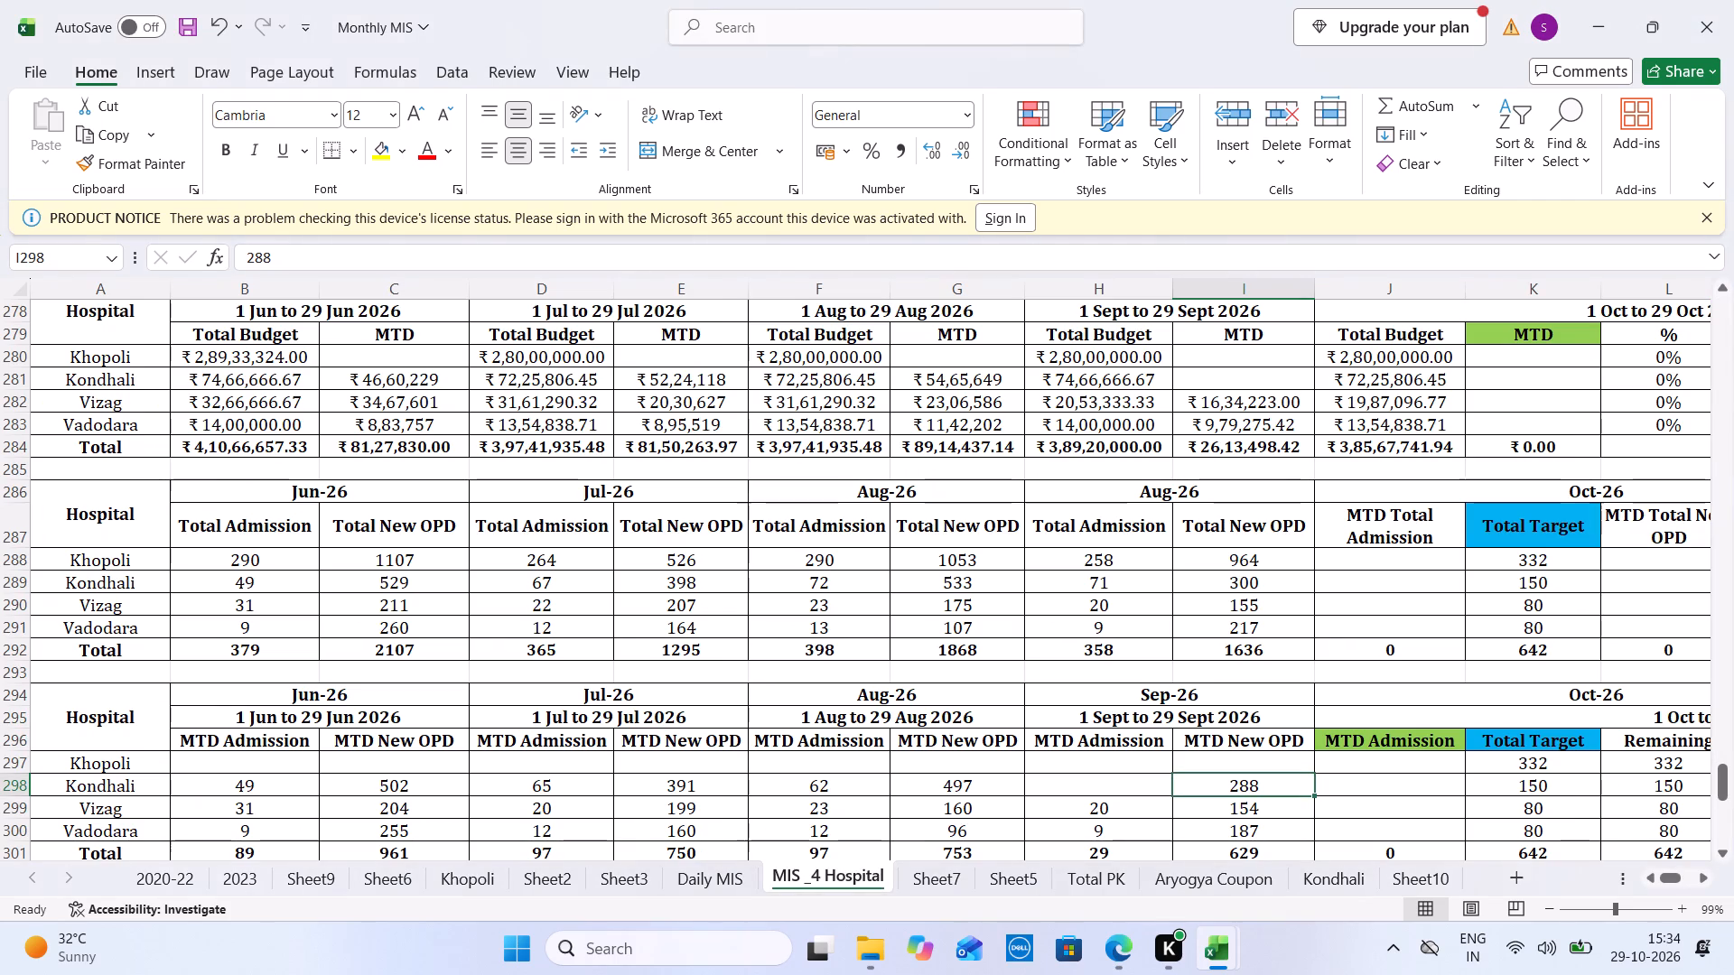
pyautogui.click(1083, 786)
pyautogui.write('70')
# Sum Kondhali's IPD Collection and OPD Sale for 1 to 29 September and enter 5706274 as its September MTD in Monthly MIS.
pyautogui.hotkey('ctrl', 'Tab')
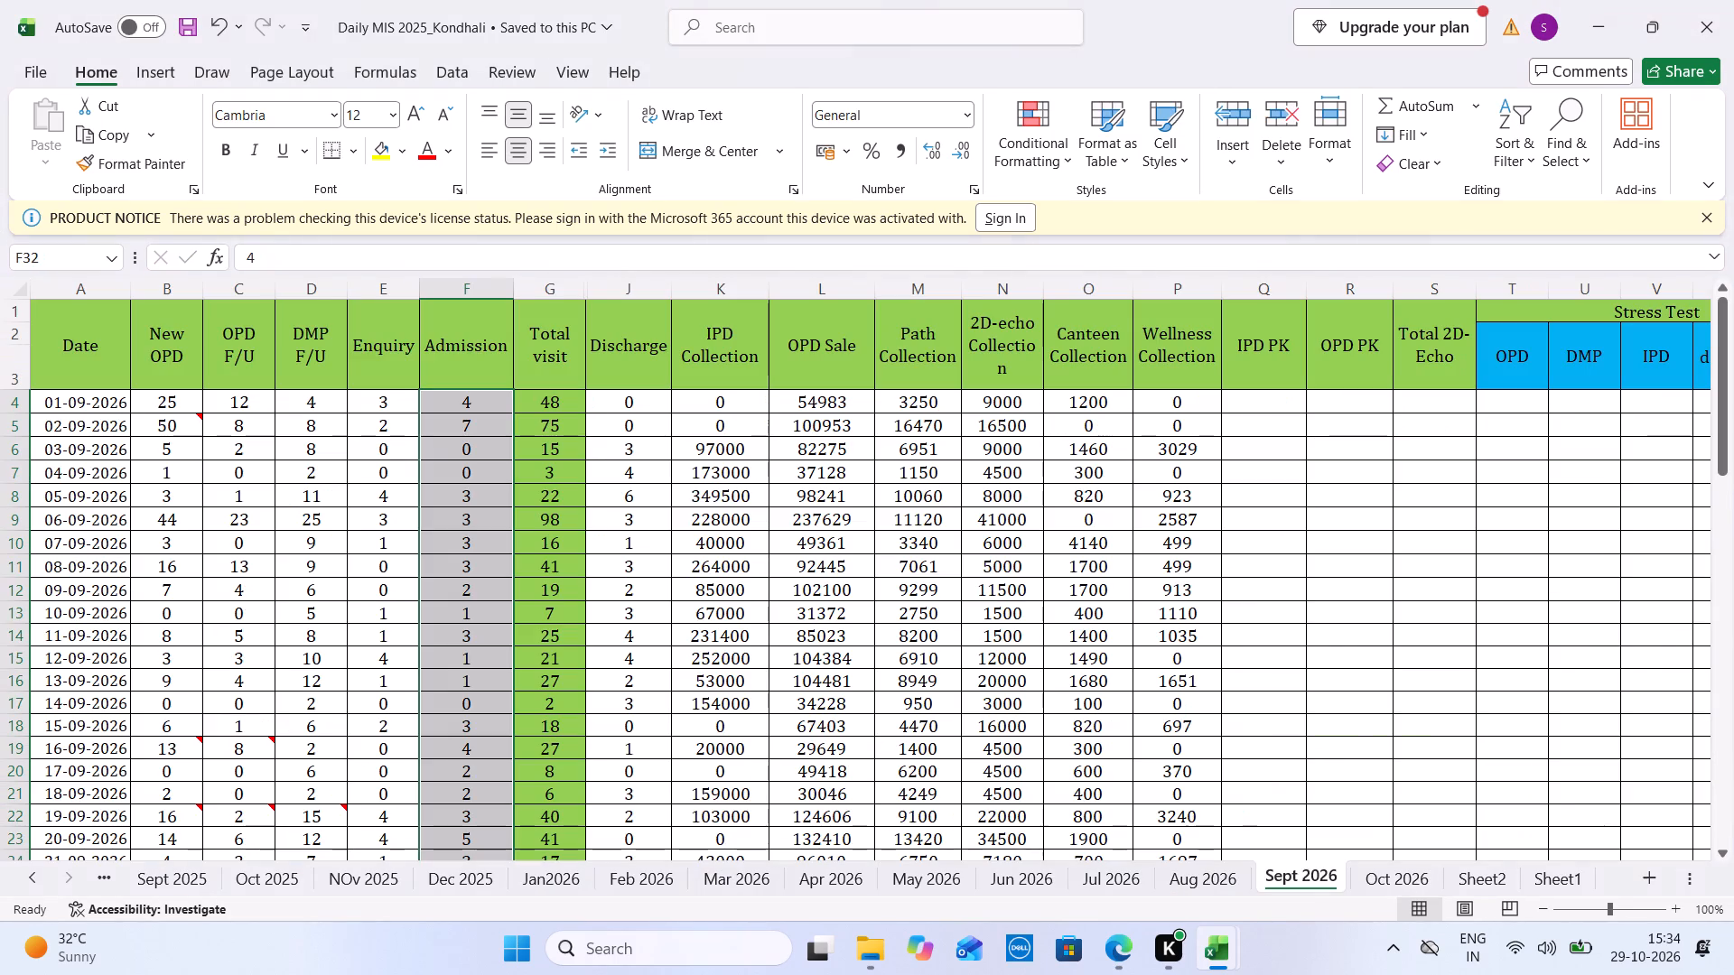
pyautogui.moveTo(750, 406); pyautogui.dragTo(789, 887)
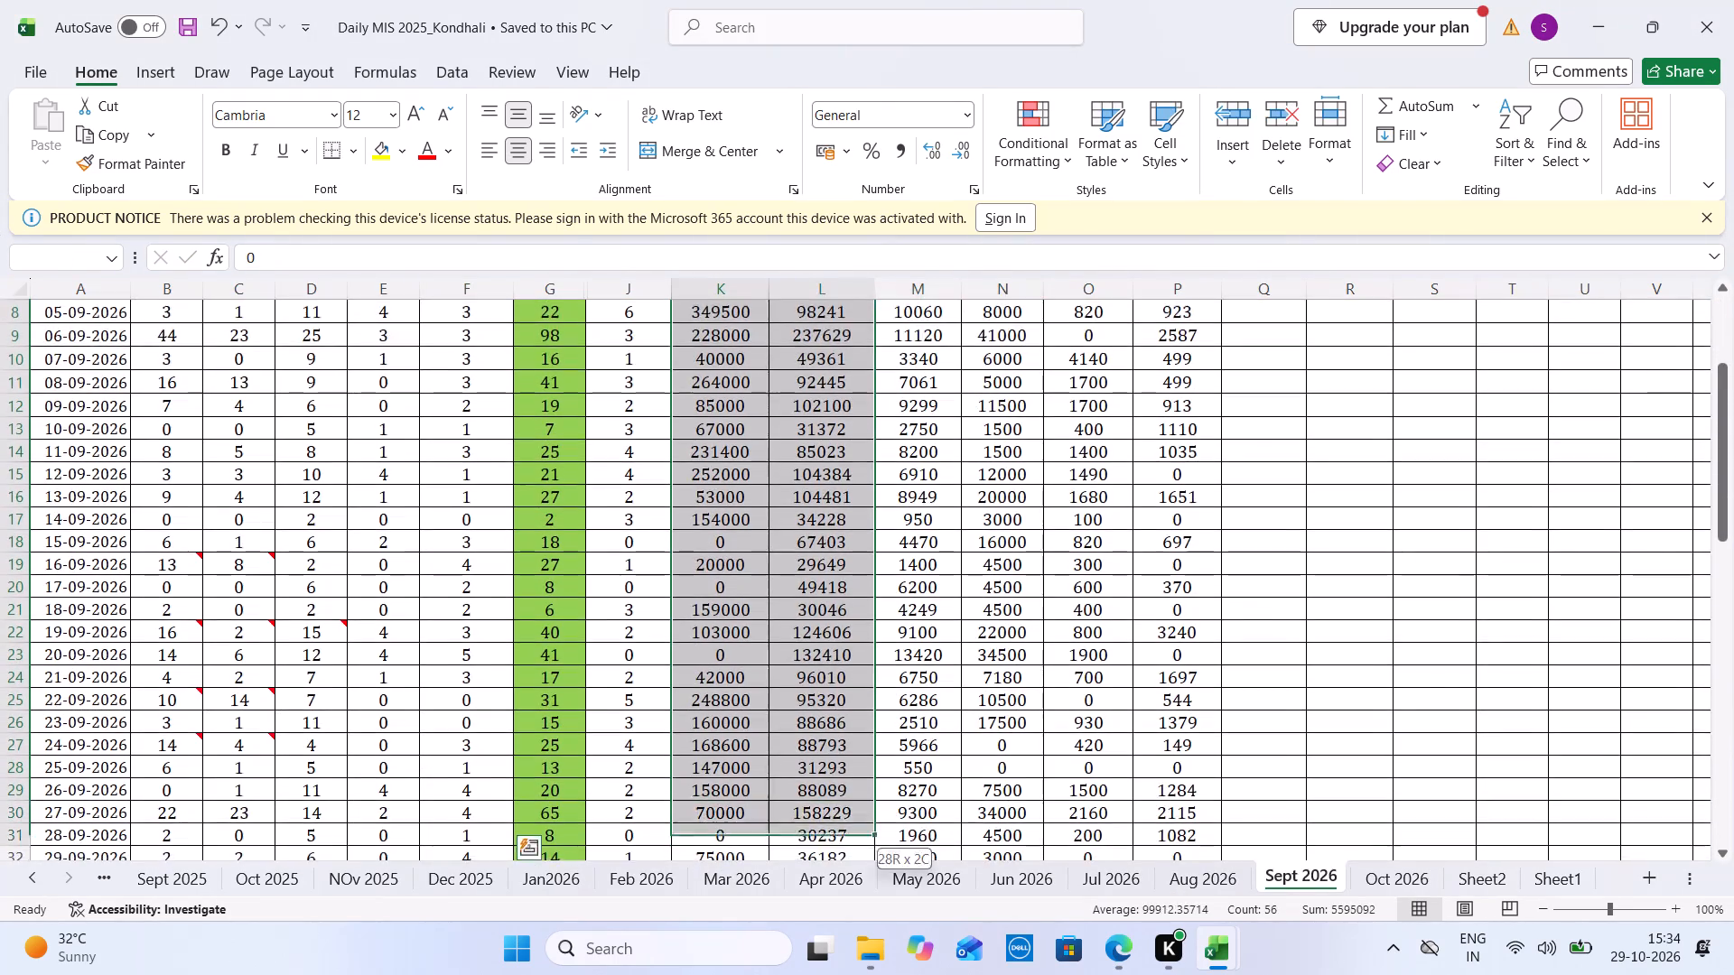
pyautogui.moveTo(789, 887); pyautogui.dragTo(796, 787)
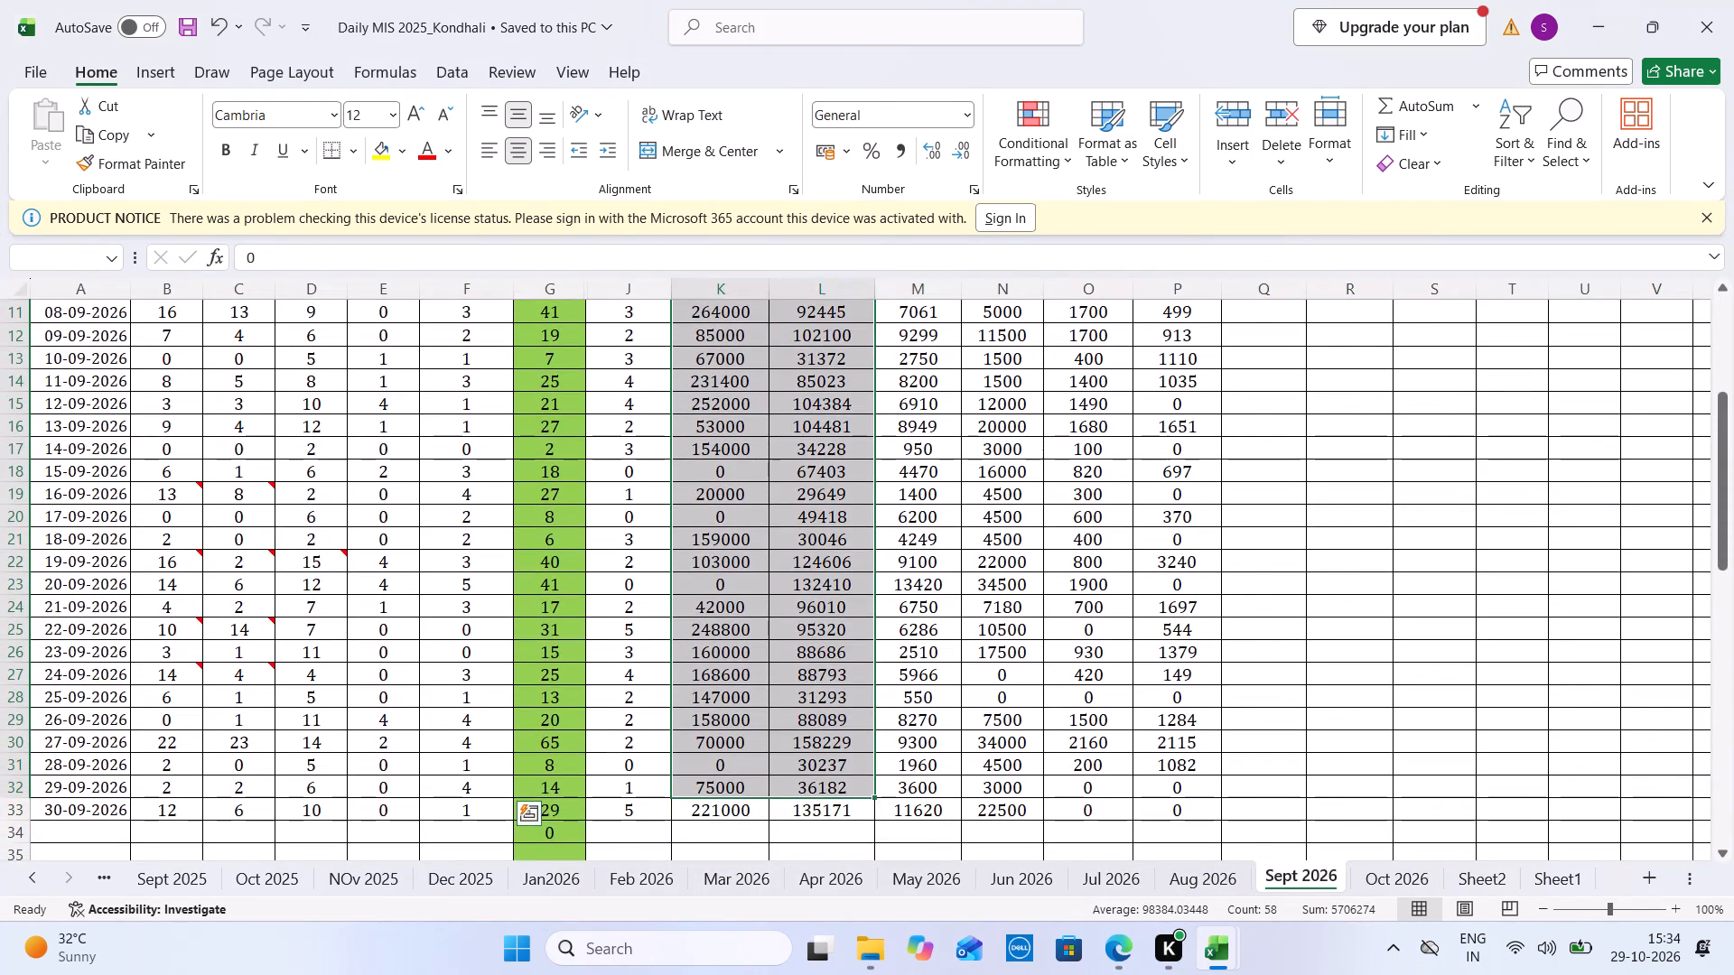
pyautogui.hotkey('ctrl', 'Tab')
pyautogui.click(1303, 375)
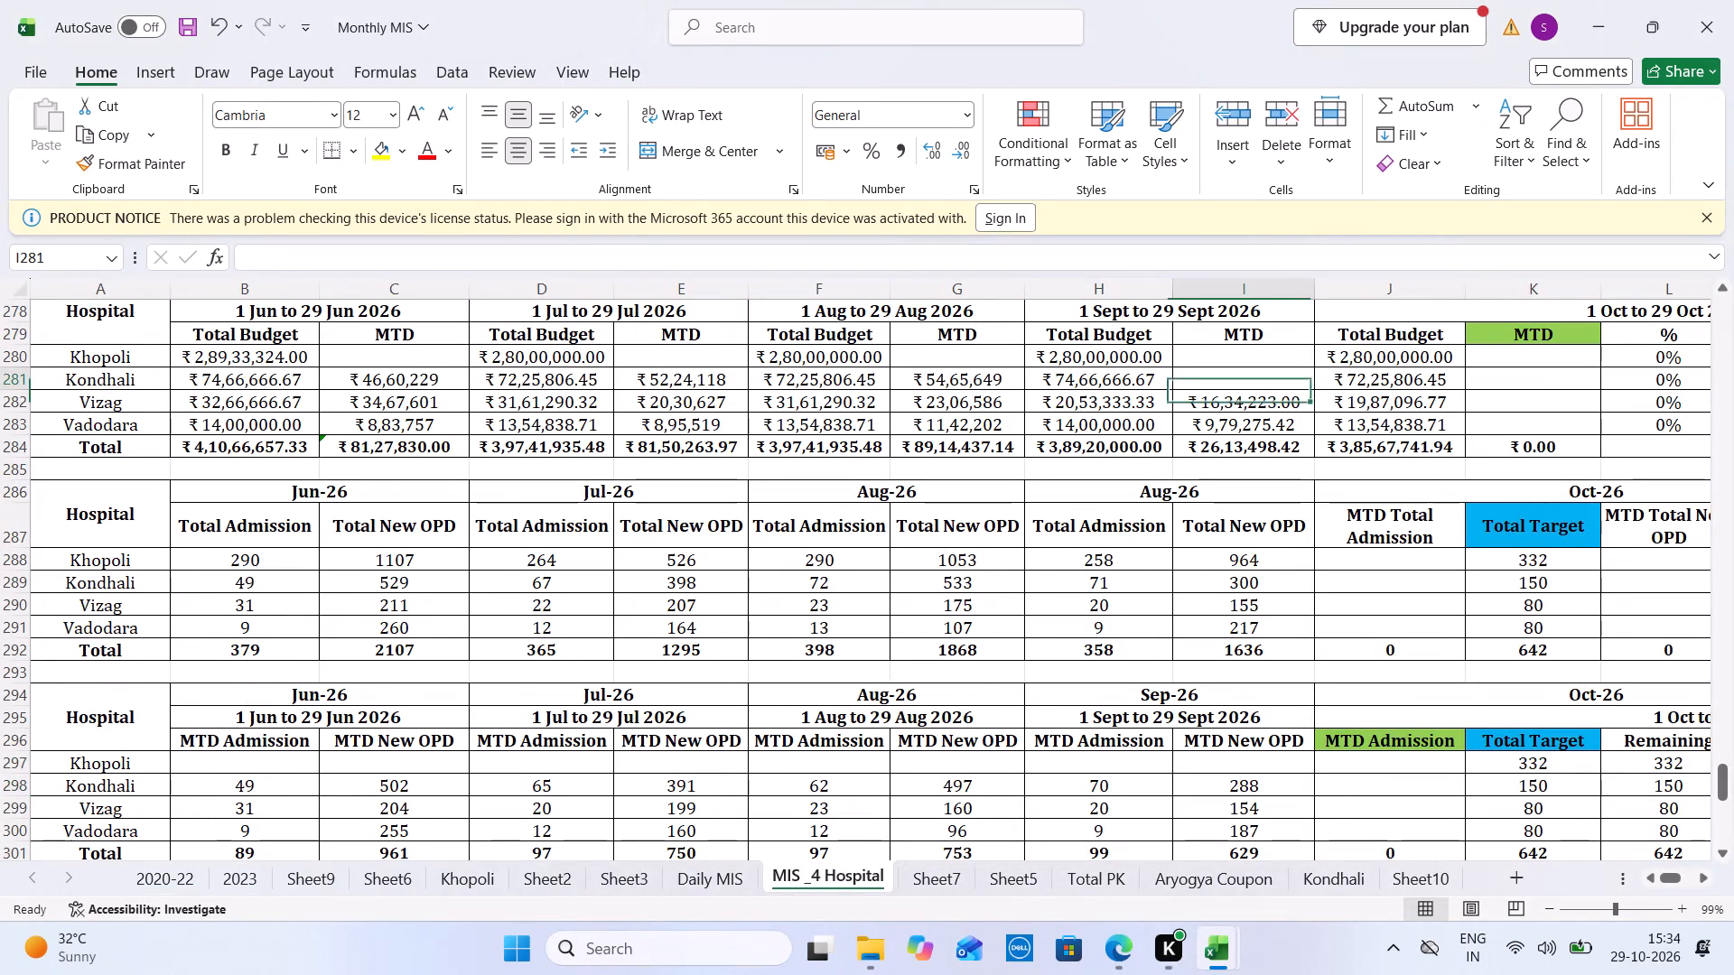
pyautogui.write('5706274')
# Sum Kondhali's Total visit figures for 1 to 29 September in its workbook, then return to Monthly MIS.
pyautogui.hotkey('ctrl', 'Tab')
pyautogui.moveTo(563, 787); pyautogui.dragTo(560, 3)
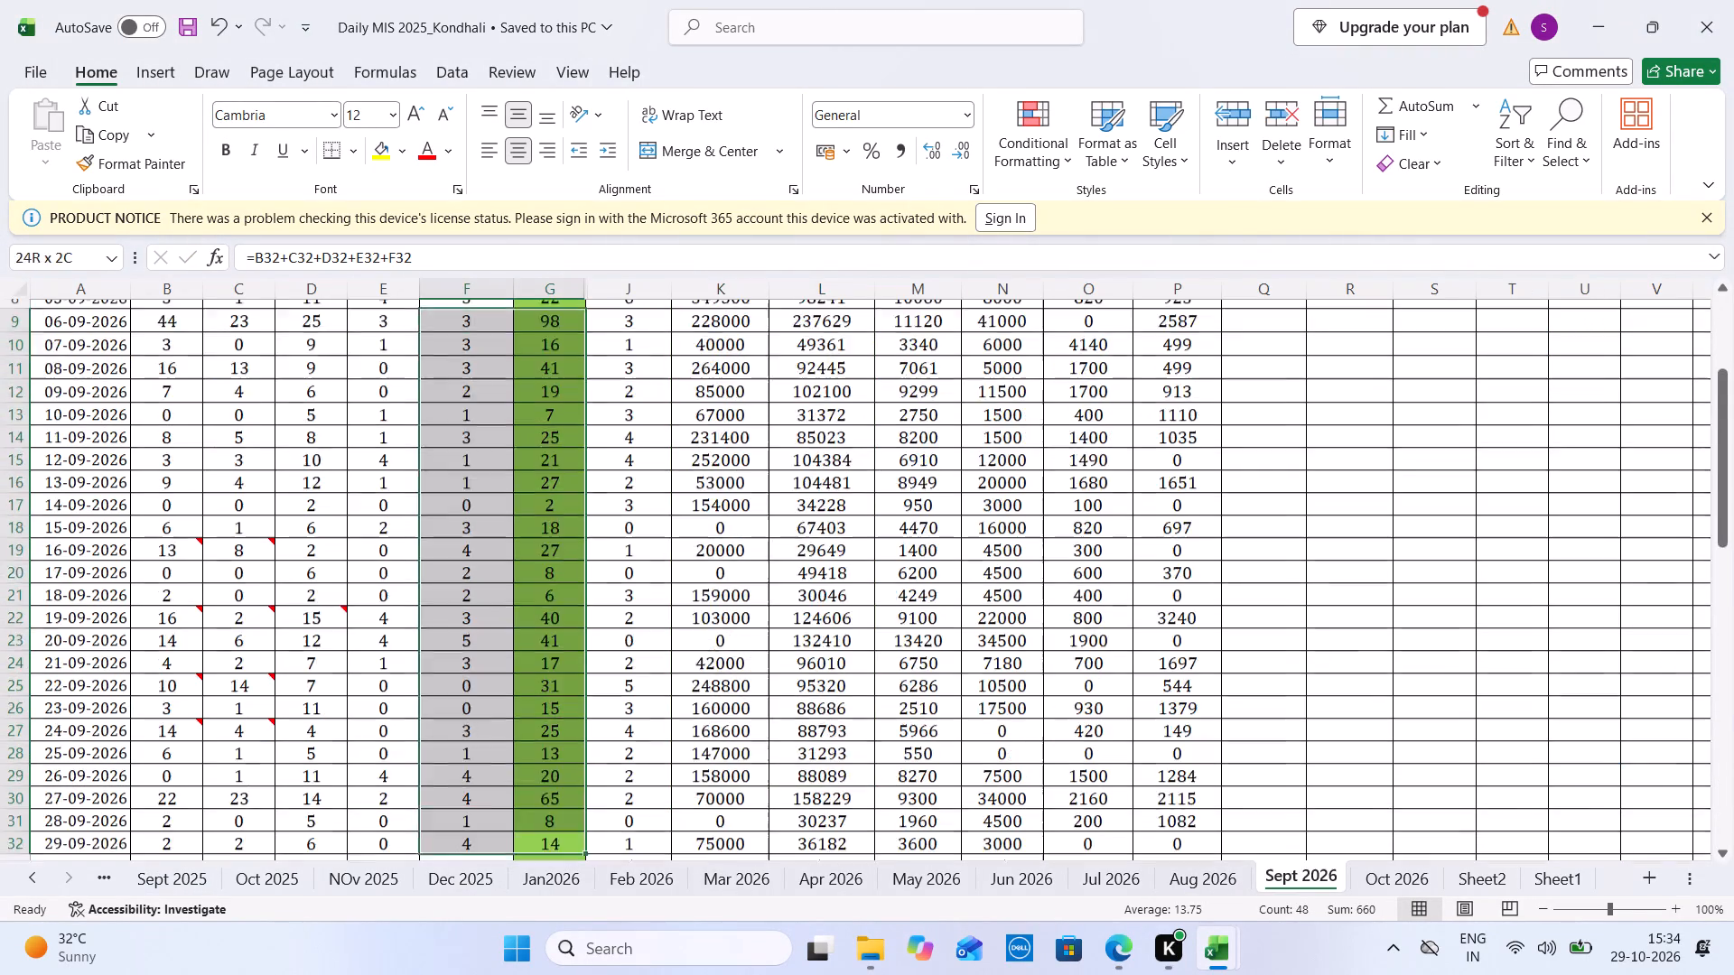
pyautogui.moveTo(560, 3); pyautogui.dragTo(545, 410)
pyautogui.hotkey('ctrl', 'Tab')
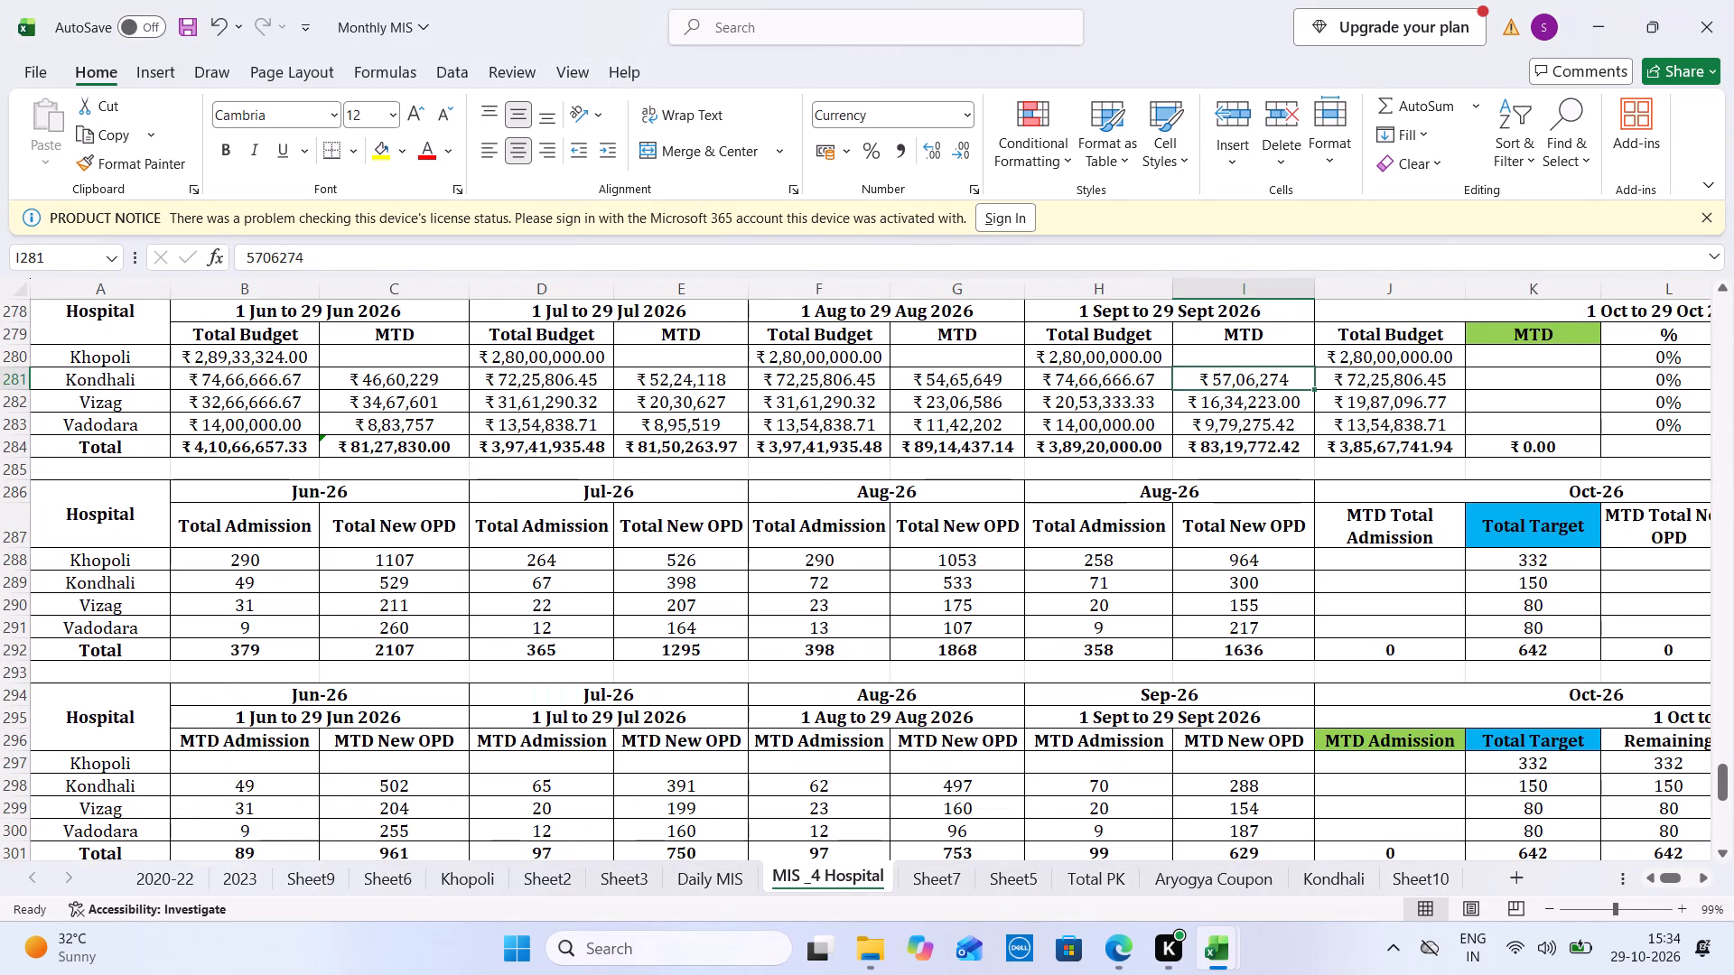
# Copy Kondhali's September MTD collection into its 1 Sept to 29 Sept cell of the Total Sale table.
pyautogui.hotkey('ctrl', 'c')
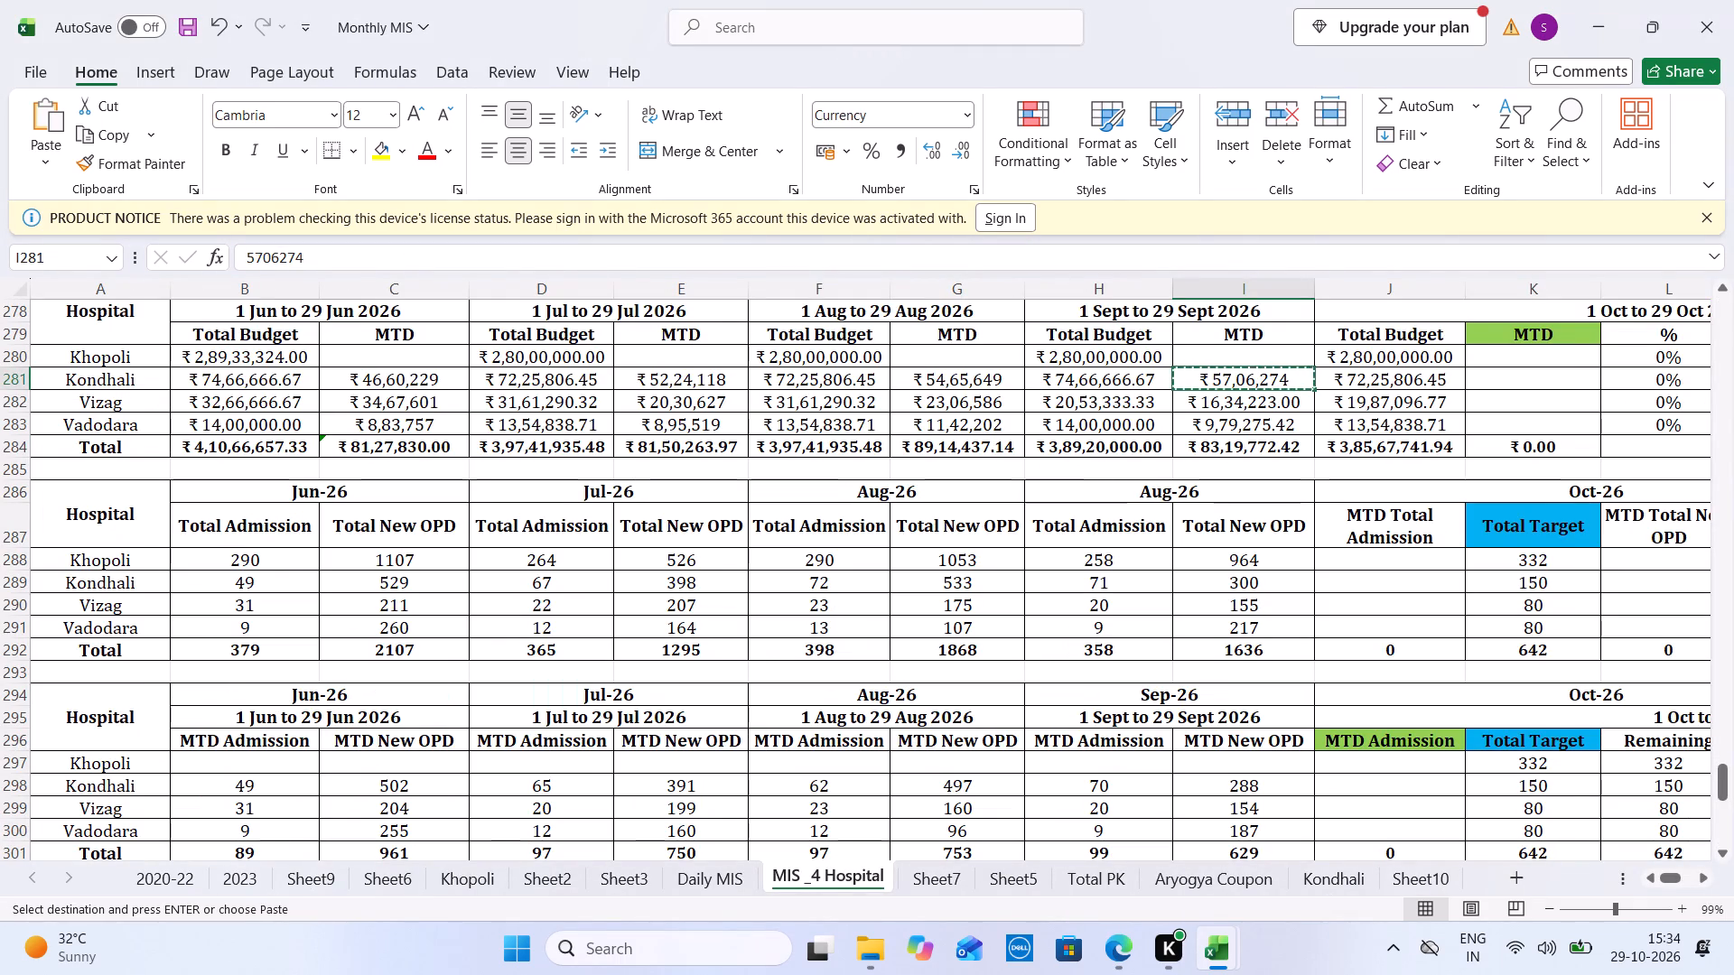
pyautogui.press('Up')
pyautogui.press('Up')
pyautogui.press('Up')
pyautogui.press('Up')
pyautogui.press('Up')
pyautogui.press('Up')
pyautogui.press('Up')
pyautogui.press('Up')
pyautogui.press('Up')
pyautogui.press('Up')
pyautogui.press('Up')
pyautogui.press('Up')
pyautogui.press('Up')
pyautogui.press('Up')
pyautogui.press('Up')
pyautogui.press('Up')
pyautogui.press('Up')
pyautogui.press('Up')
pyautogui.press('Up')
pyautogui.press('Up')
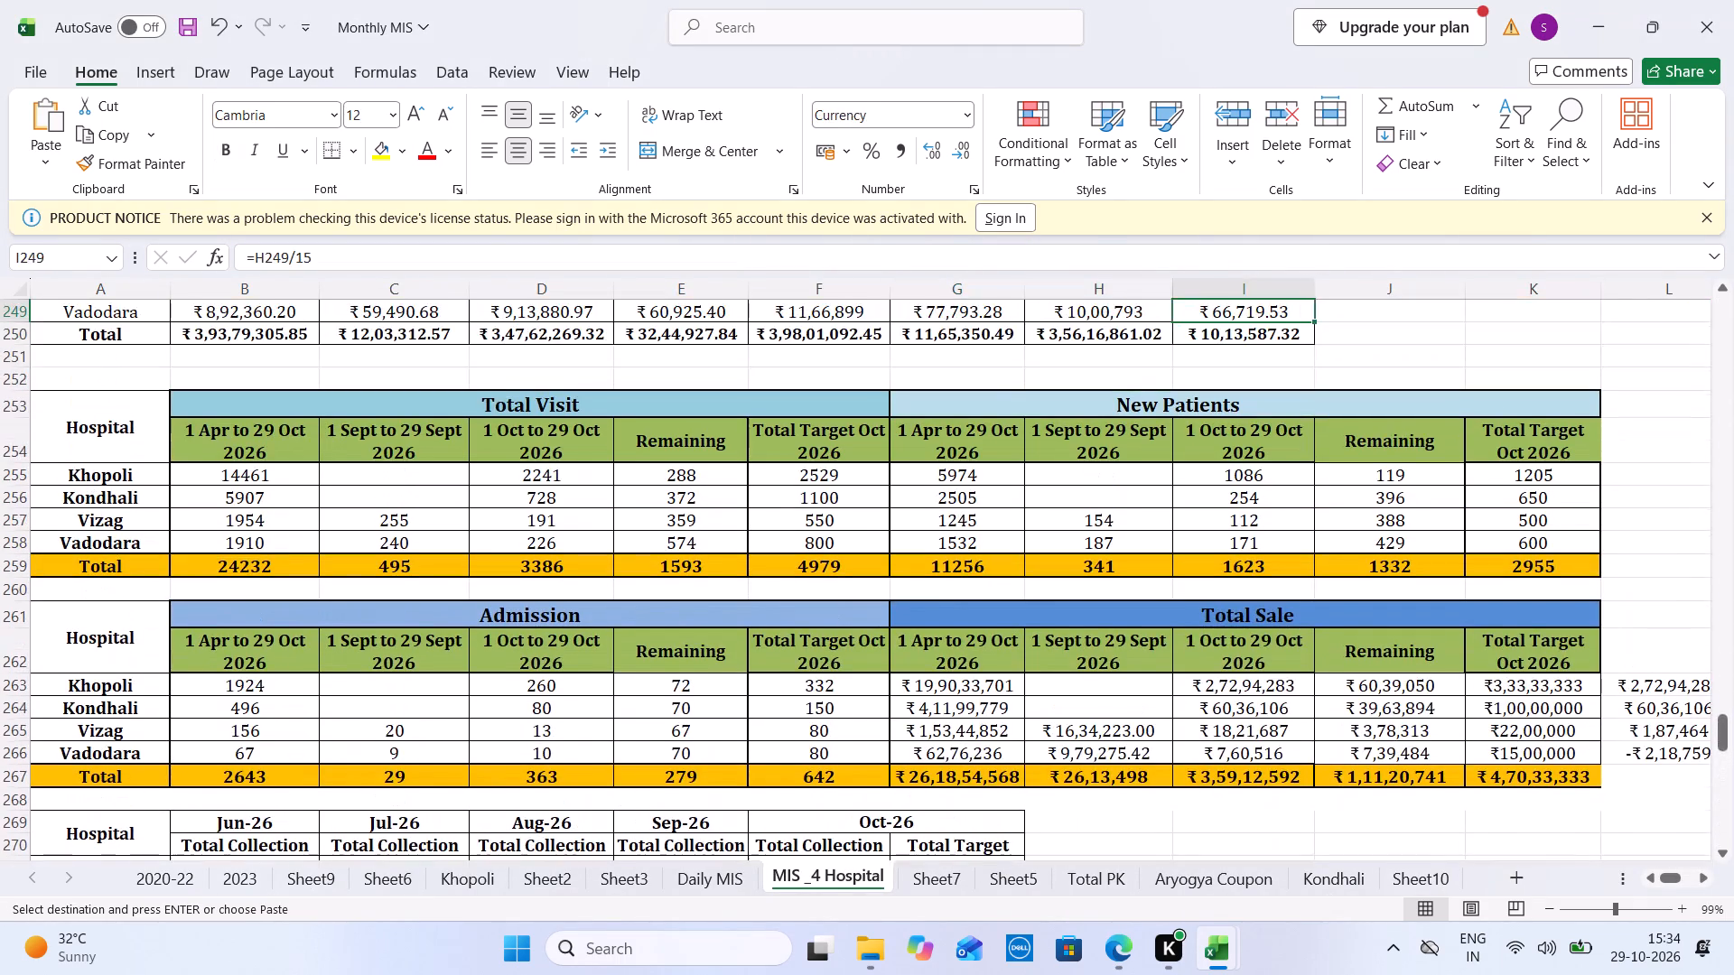
pyautogui.click(1133, 700)
pyautogui.hotkey('ctrl', 'v')
pyautogui.hotkey('ctrl', 'v')
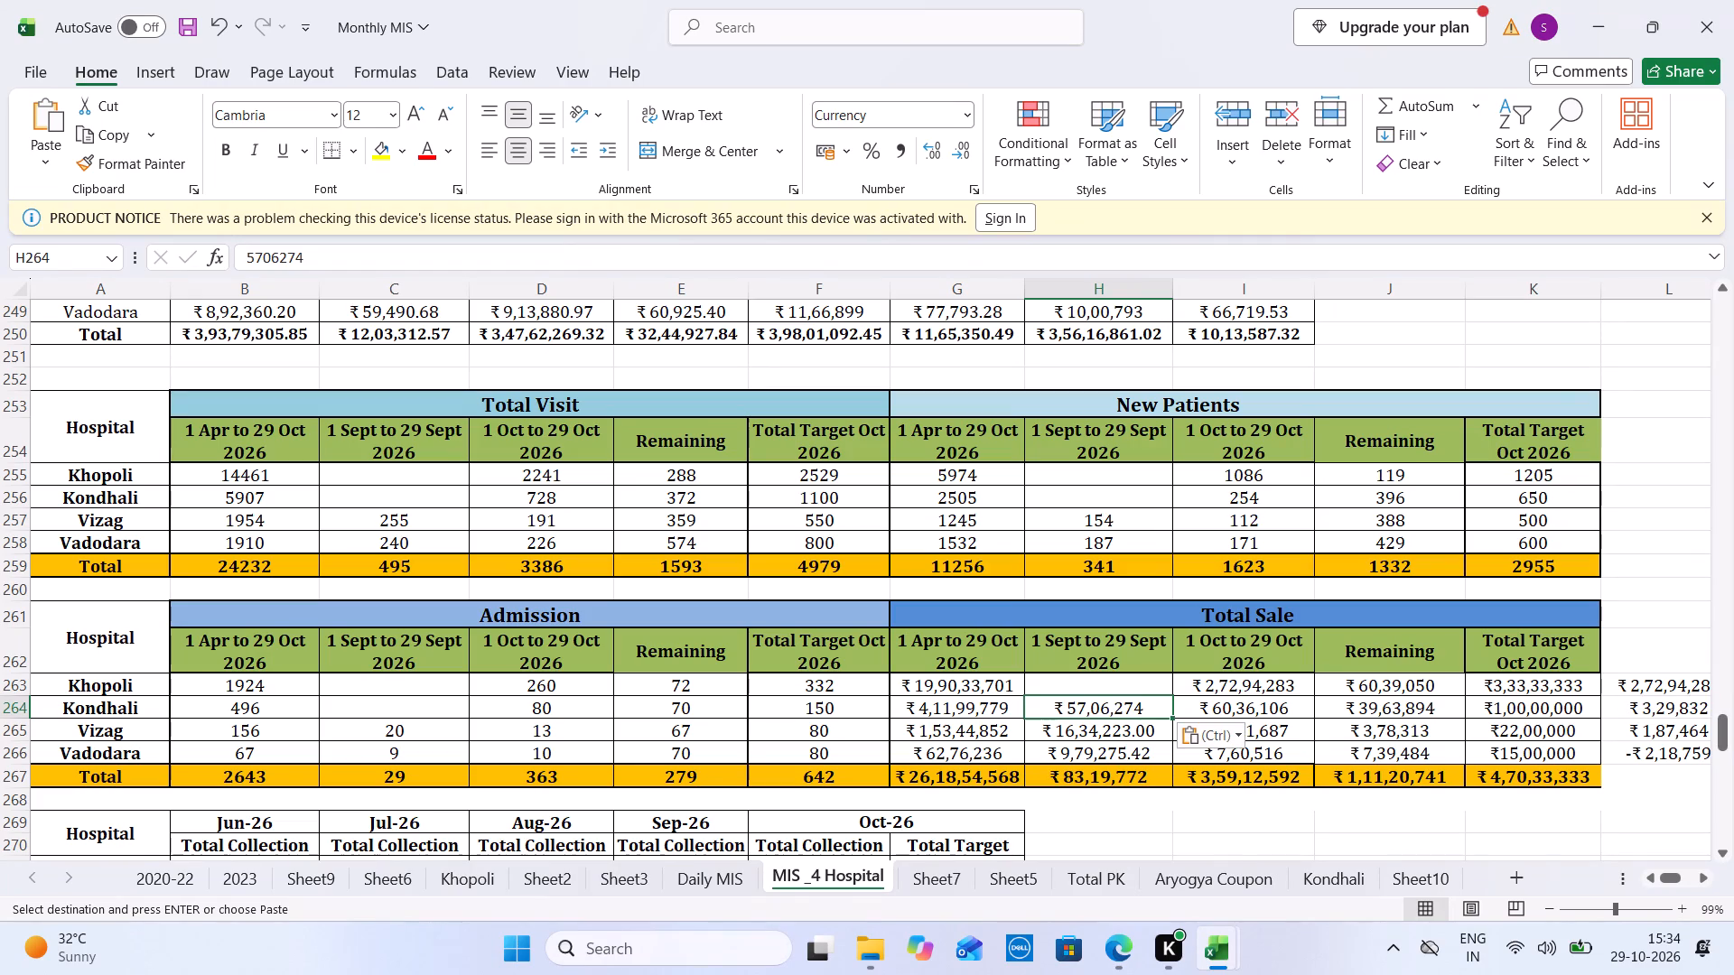
# Enter 288 as Kondhali's New Patients and 70 as its Admission for 1 Sept to 29 Sept 2026.
pyautogui.click(1117, 493)
pyautogui.write('288')
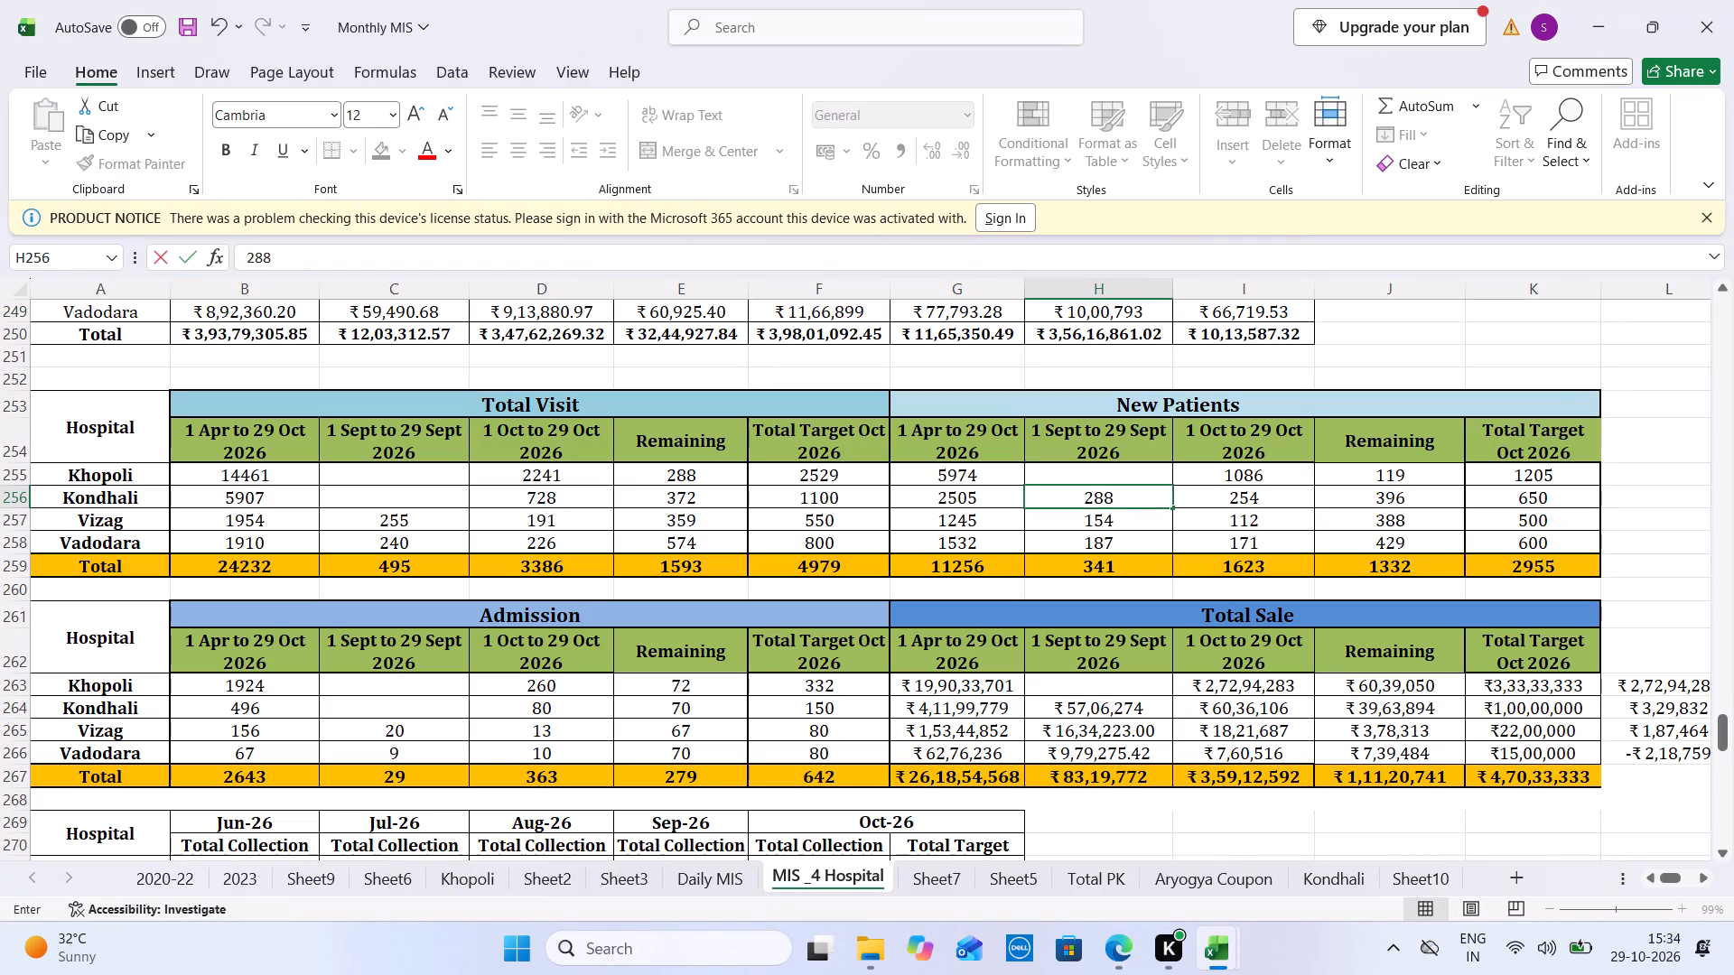
pyautogui.click(406, 705)
pyautogui.write('70')
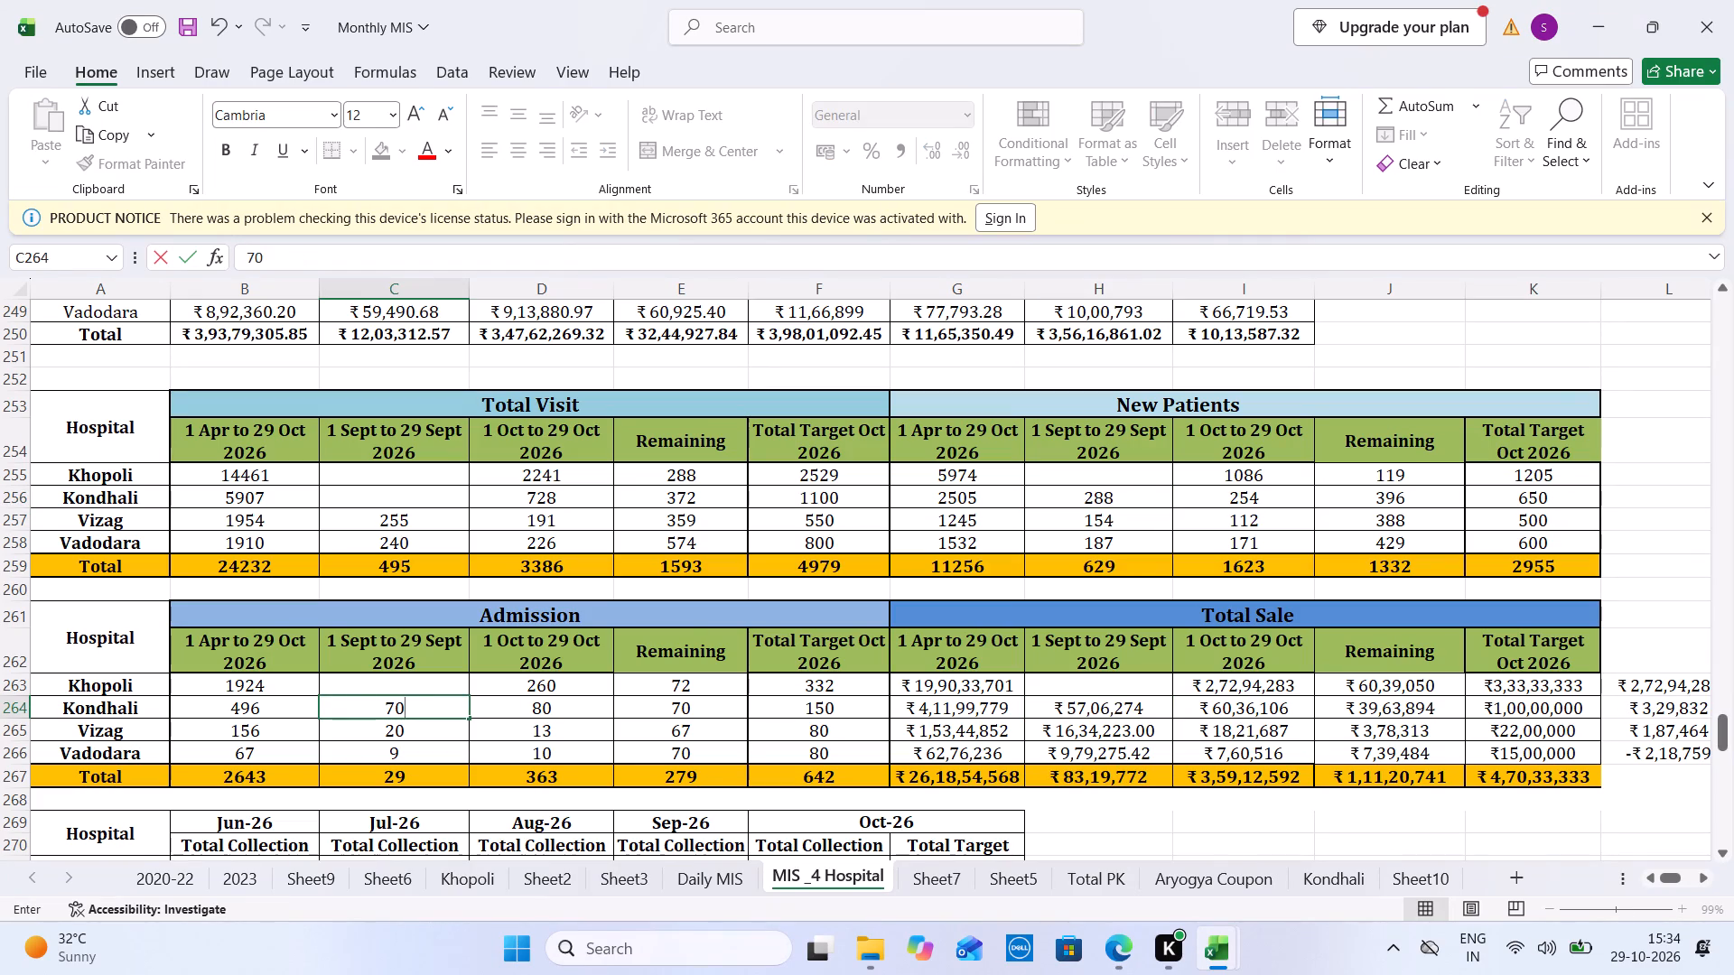
# Enter 767 as Kondhali's Total Visit for 1 Sept to 29 Sept 2026.
pyautogui.click(444, 511)
pyautogui.press('Up')
pyautogui.write('767')
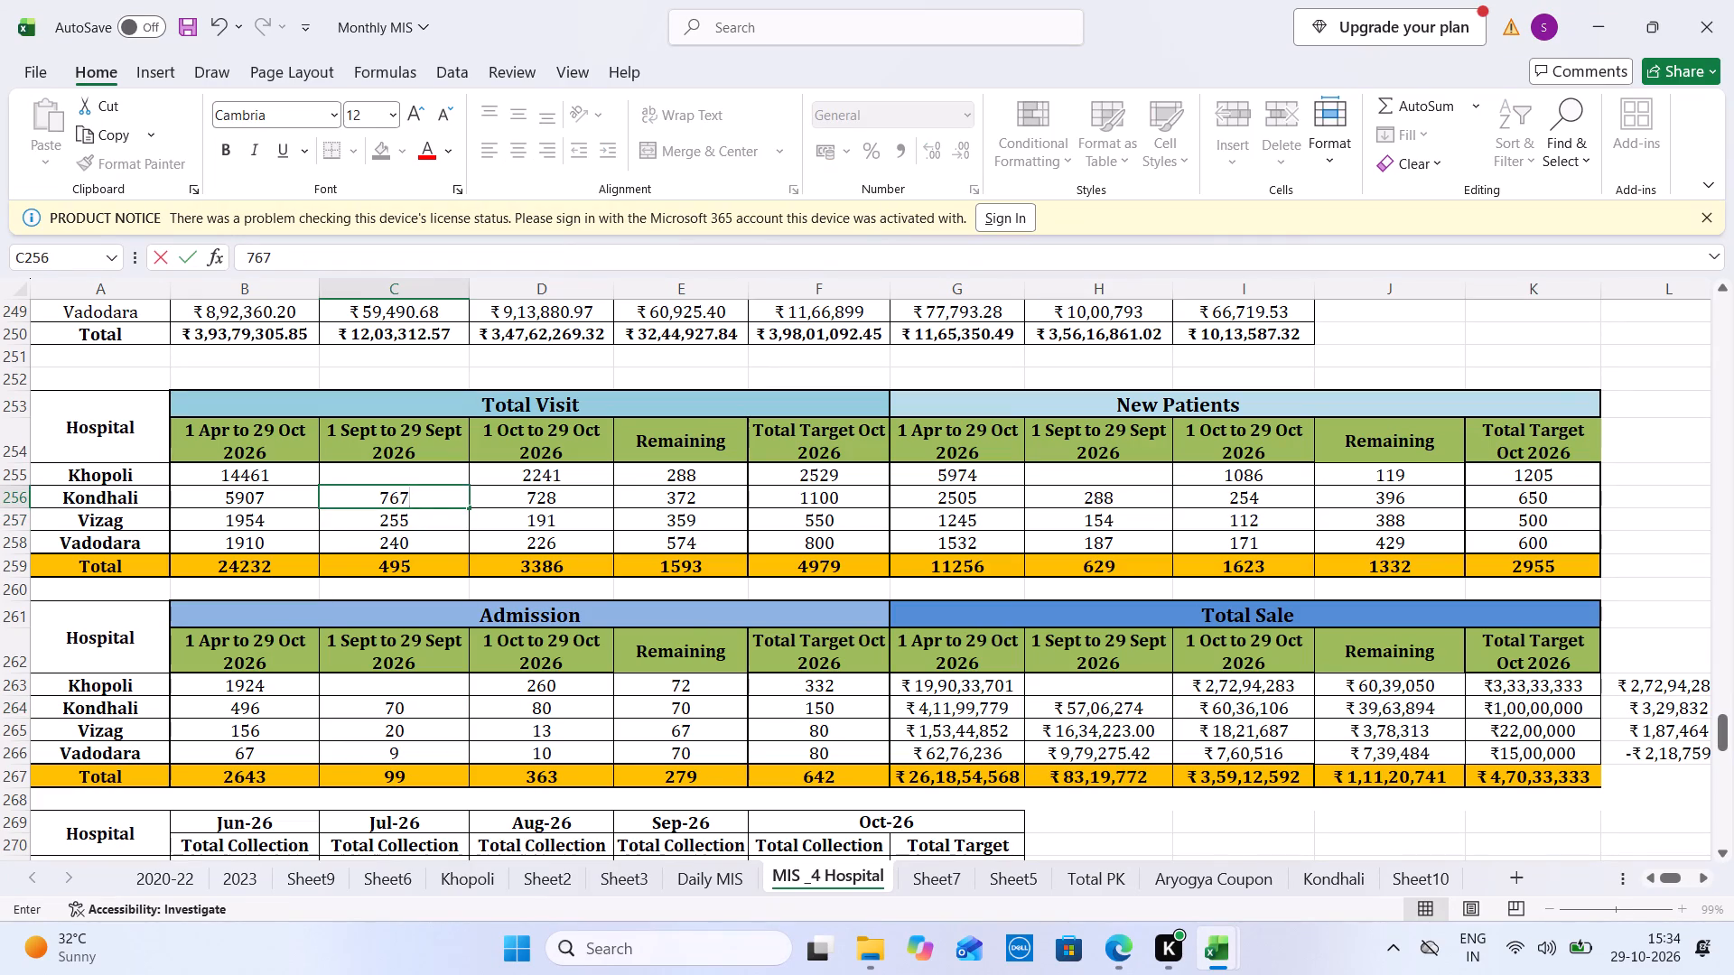
pyautogui.press('Down')
# Look over the monthly budget, admission, occupancy, ticket size and revenue tables further down the MIS _4 Hospital sheet.
pyautogui.press('Down')
pyautogui.press('Down')
pyautogui.press('Down')
pyautogui.press('Down')
pyautogui.press('Down')
pyautogui.press('Down')
pyautogui.press('Down')
pyautogui.press('Down')
pyautogui.press('Down')
pyautogui.press('Down')
pyautogui.press('Down')
pyautogui.press('Down')
pyautogui.press('Down')
pyautogui.press('Down')
pyautogui.press('Down')
pyautogui.press('Down')
pyautogui.press('Down')
pyautogui.press('Down')
pyautogui.press('Down')
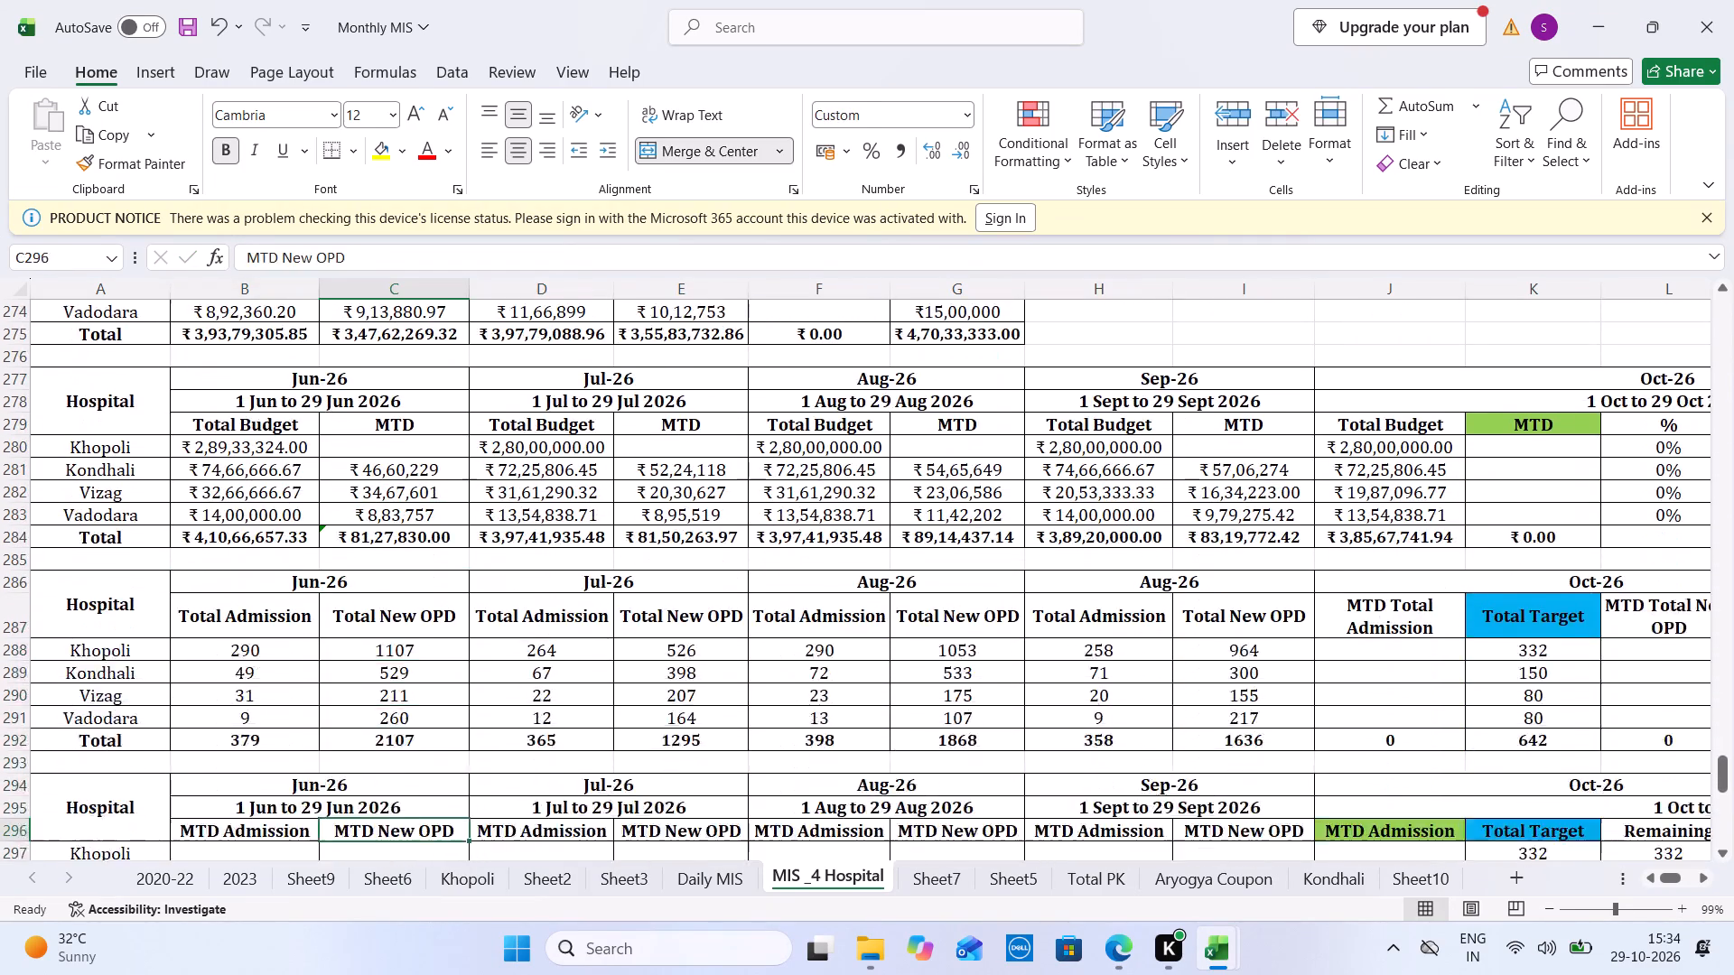
pyautogui.press('Down')
pyautogui.press('Down')
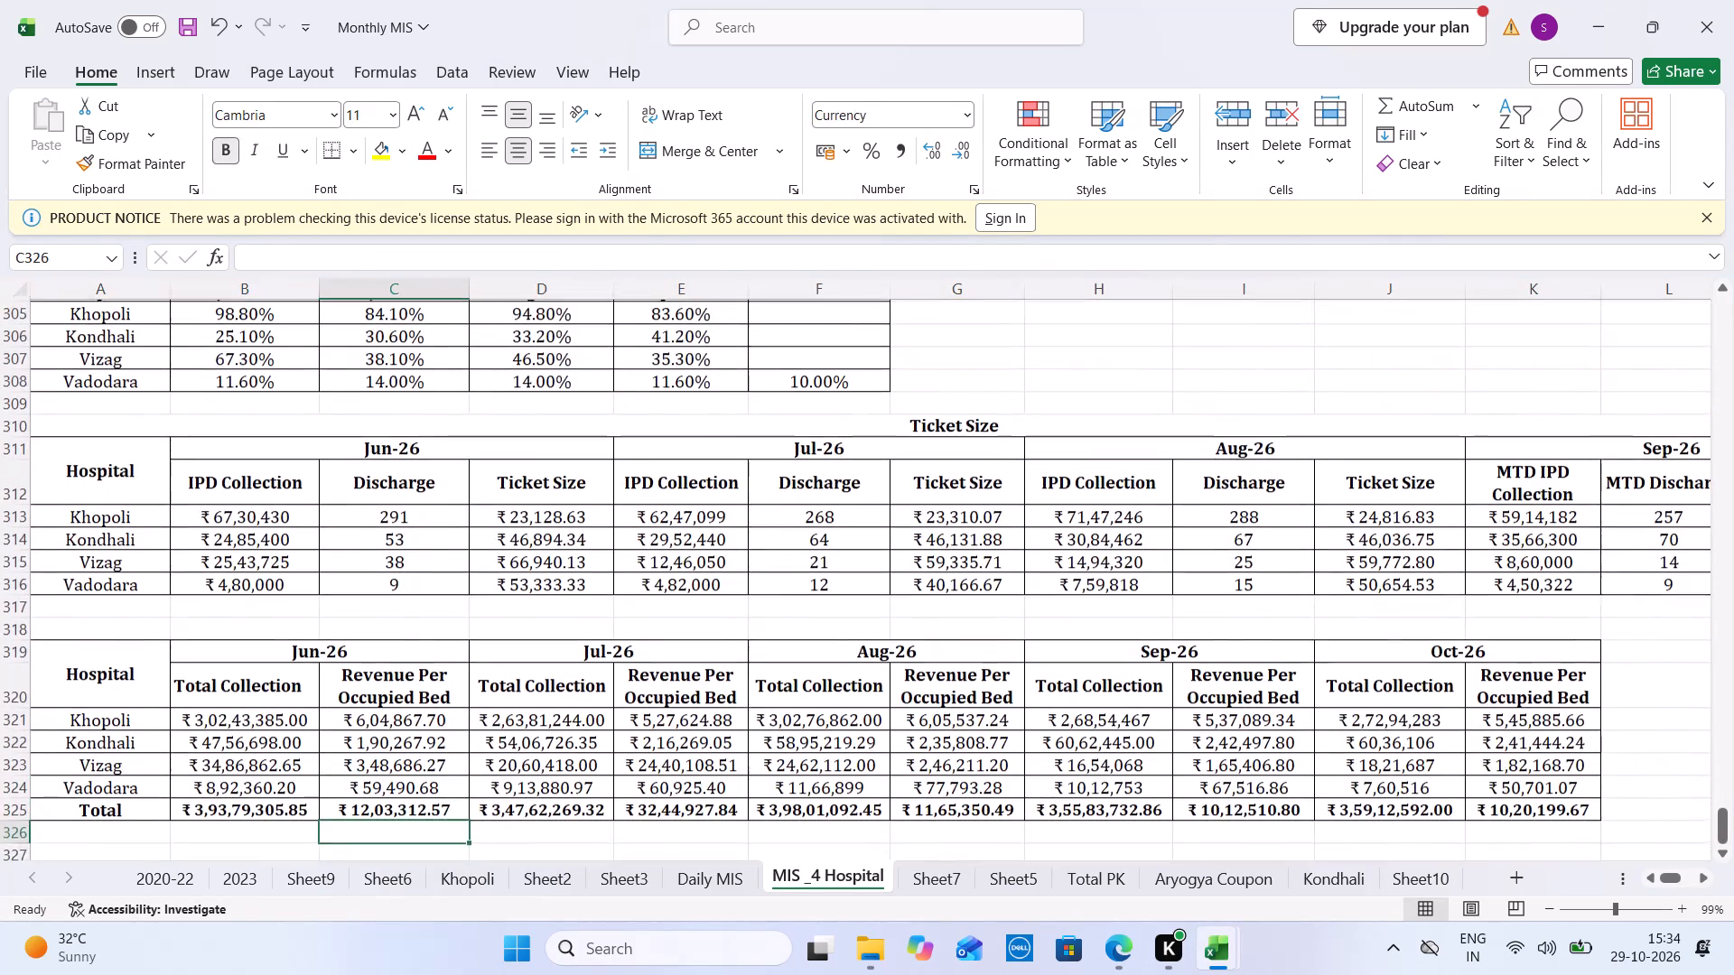
pyautogui.press('Down')
pyautogui.press('Up')
pyautogui.press('Up')
pyautogui.press('Up')
pyautogui.press('Up')
pyautogui.press('Up')
pyautogui.press('Up')
pyautogui.press('Up')
pyautogui.press('Up')
pyautogui.press('Up')
pyautogui.press('Up')
pyautogui.press('Up')
pyautogui.press('Up')
pyautogui.press('Up')
pyautogui.press('Up')
pyautogui.press('Up')
pyautogui.press('Up')
pyautogui.press('Up')
pyautogui.press('Up')
pyautogui.press('Up')
pyautogui.press('Up')
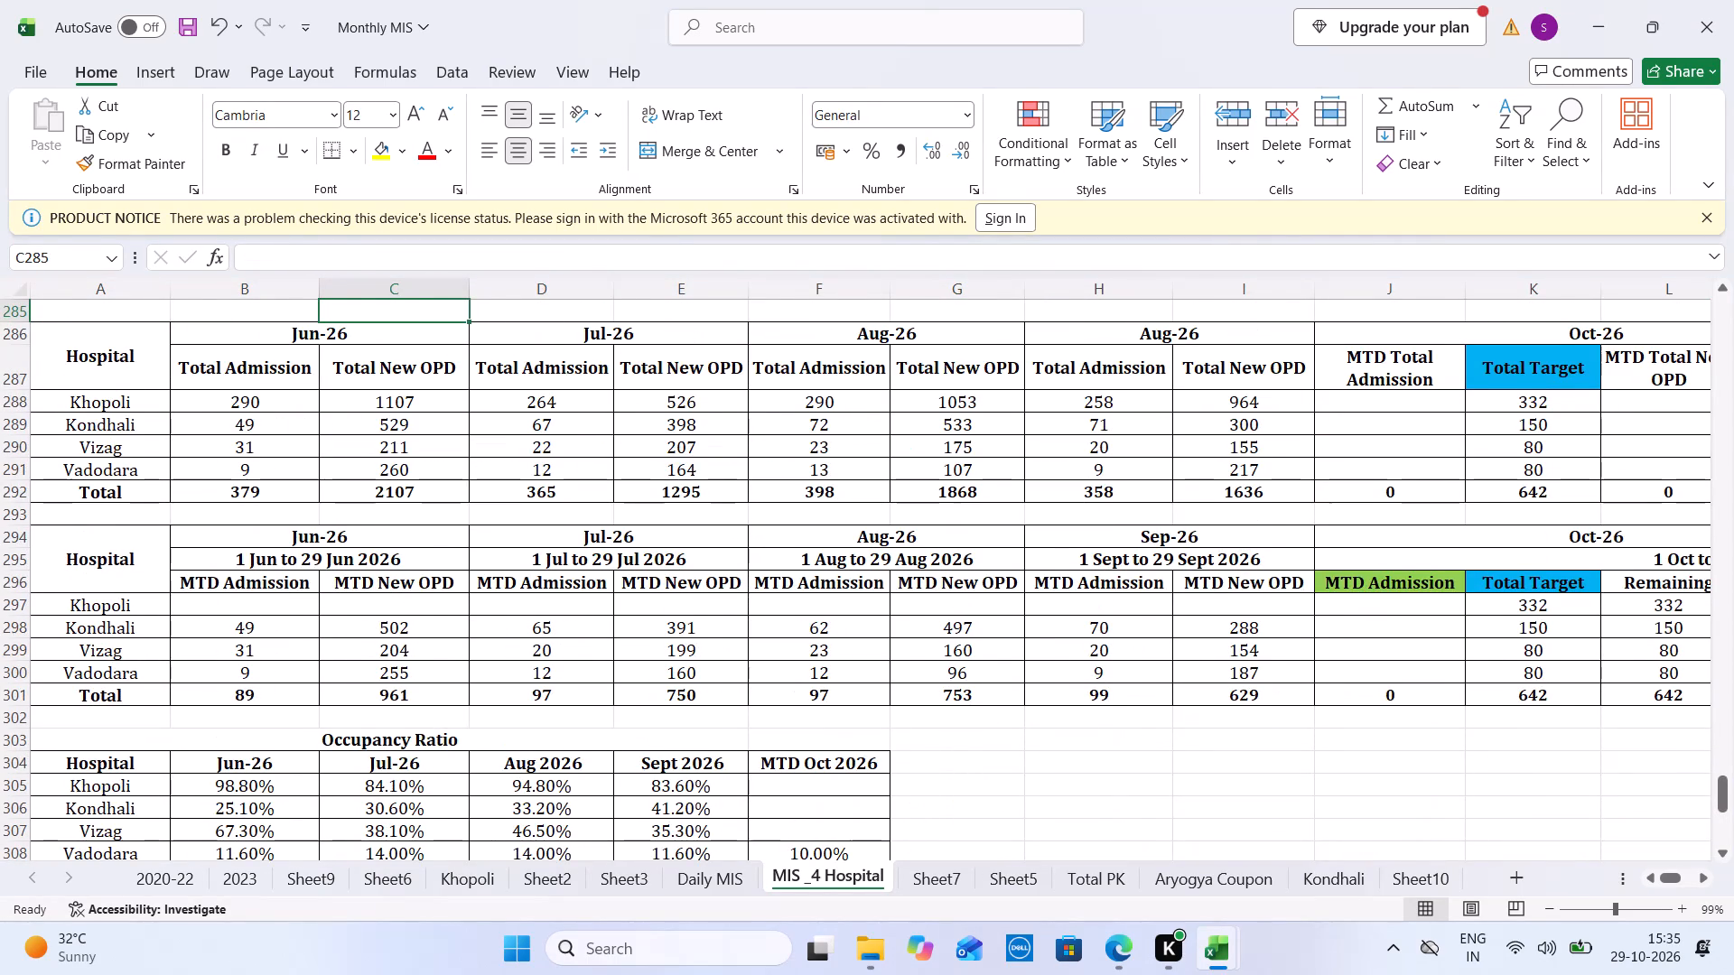
pyautogui.press('Up')
# Close the Daily MIS 2025_Kondhali workbook.
pyautogui.hotkey('ctrl', 'Tab')
pyautogui.click(1733, 0)
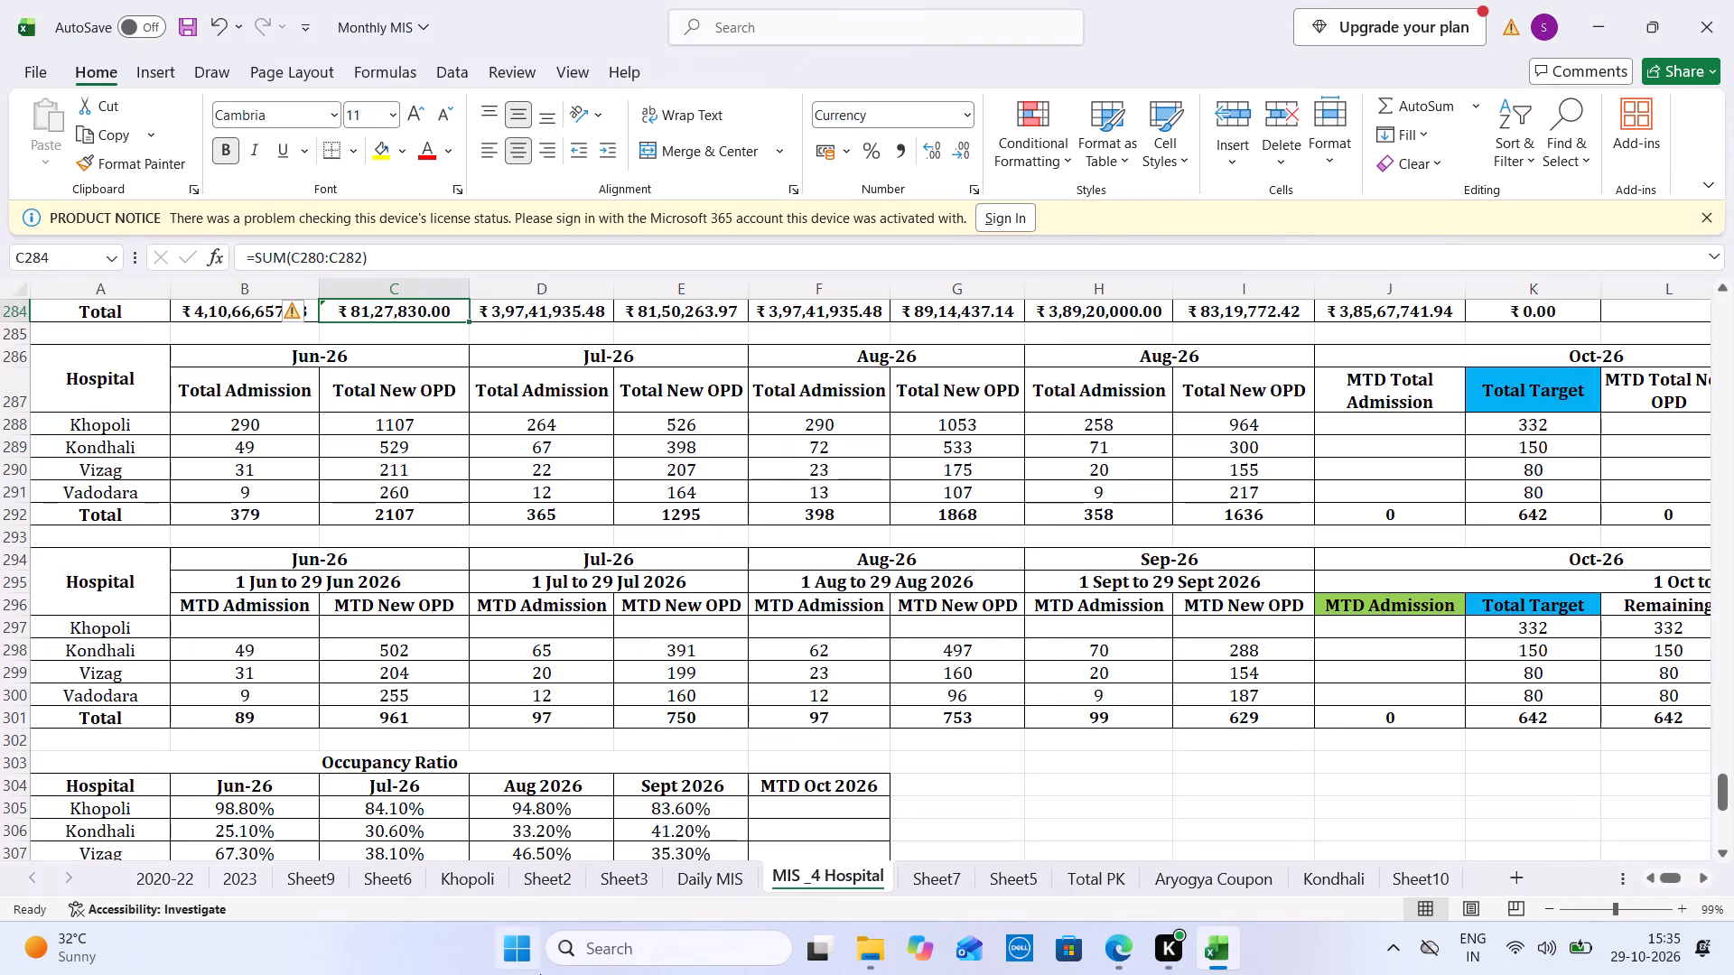
# Open the Daily MIS 2026_(Jan to Aug) workbook from the Review folder.
pyautogui.click(866, 937)
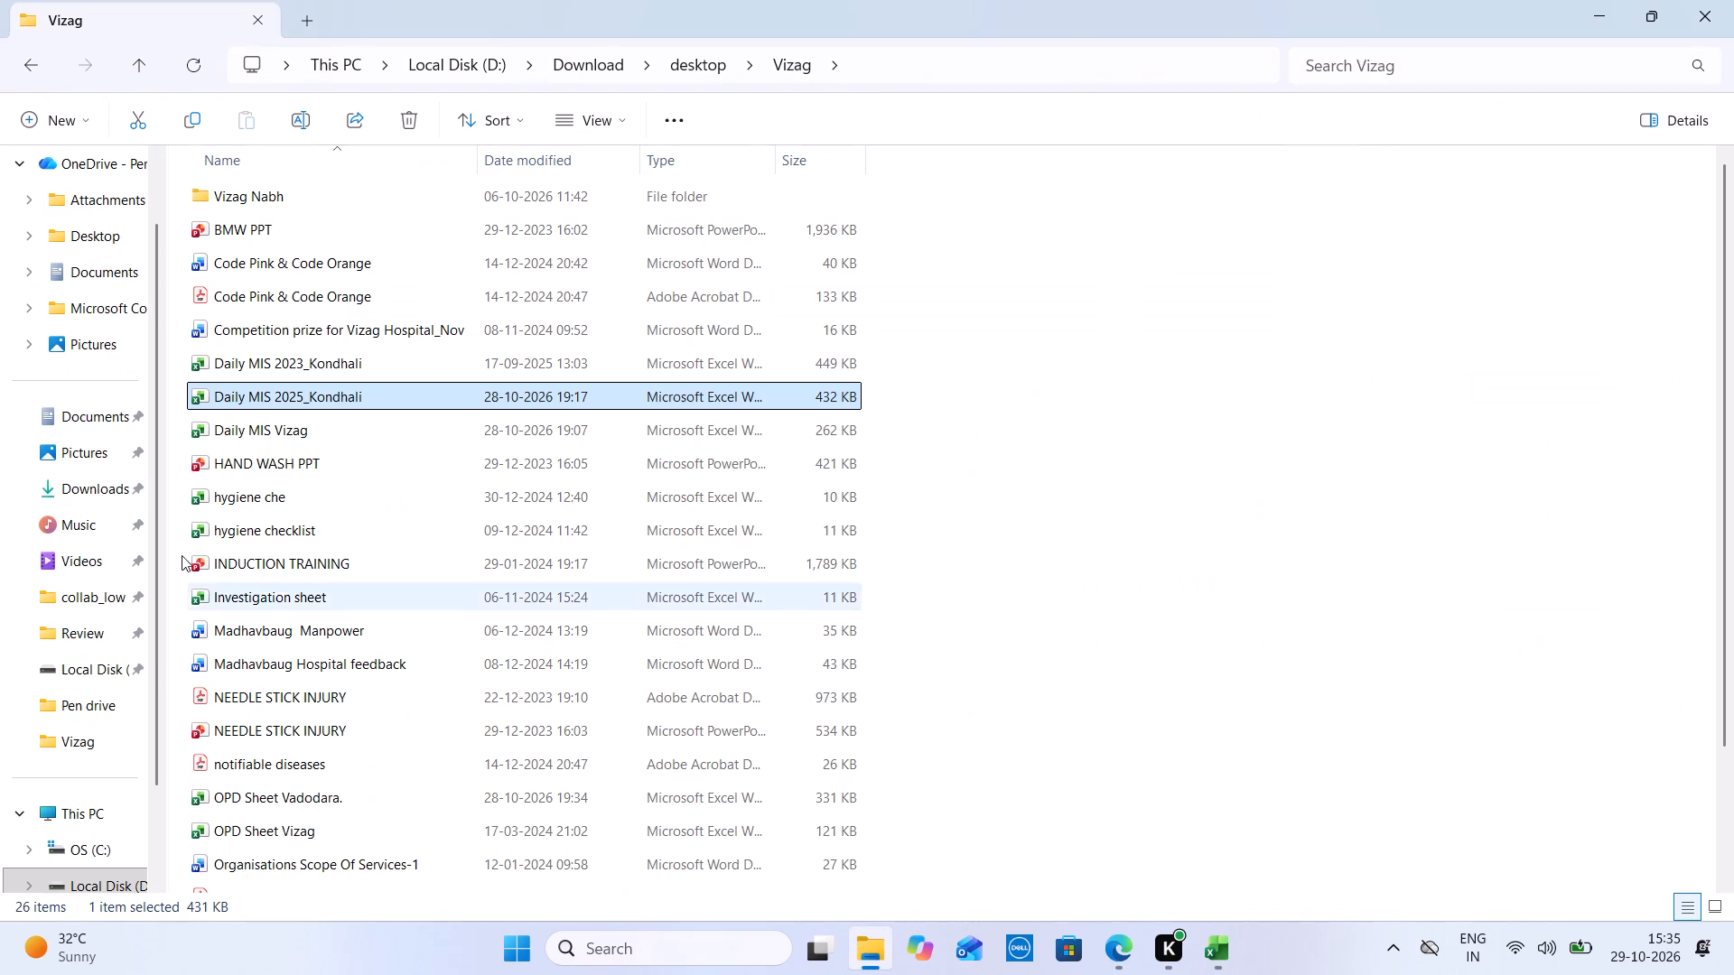
pyautogui.click(103, 635)
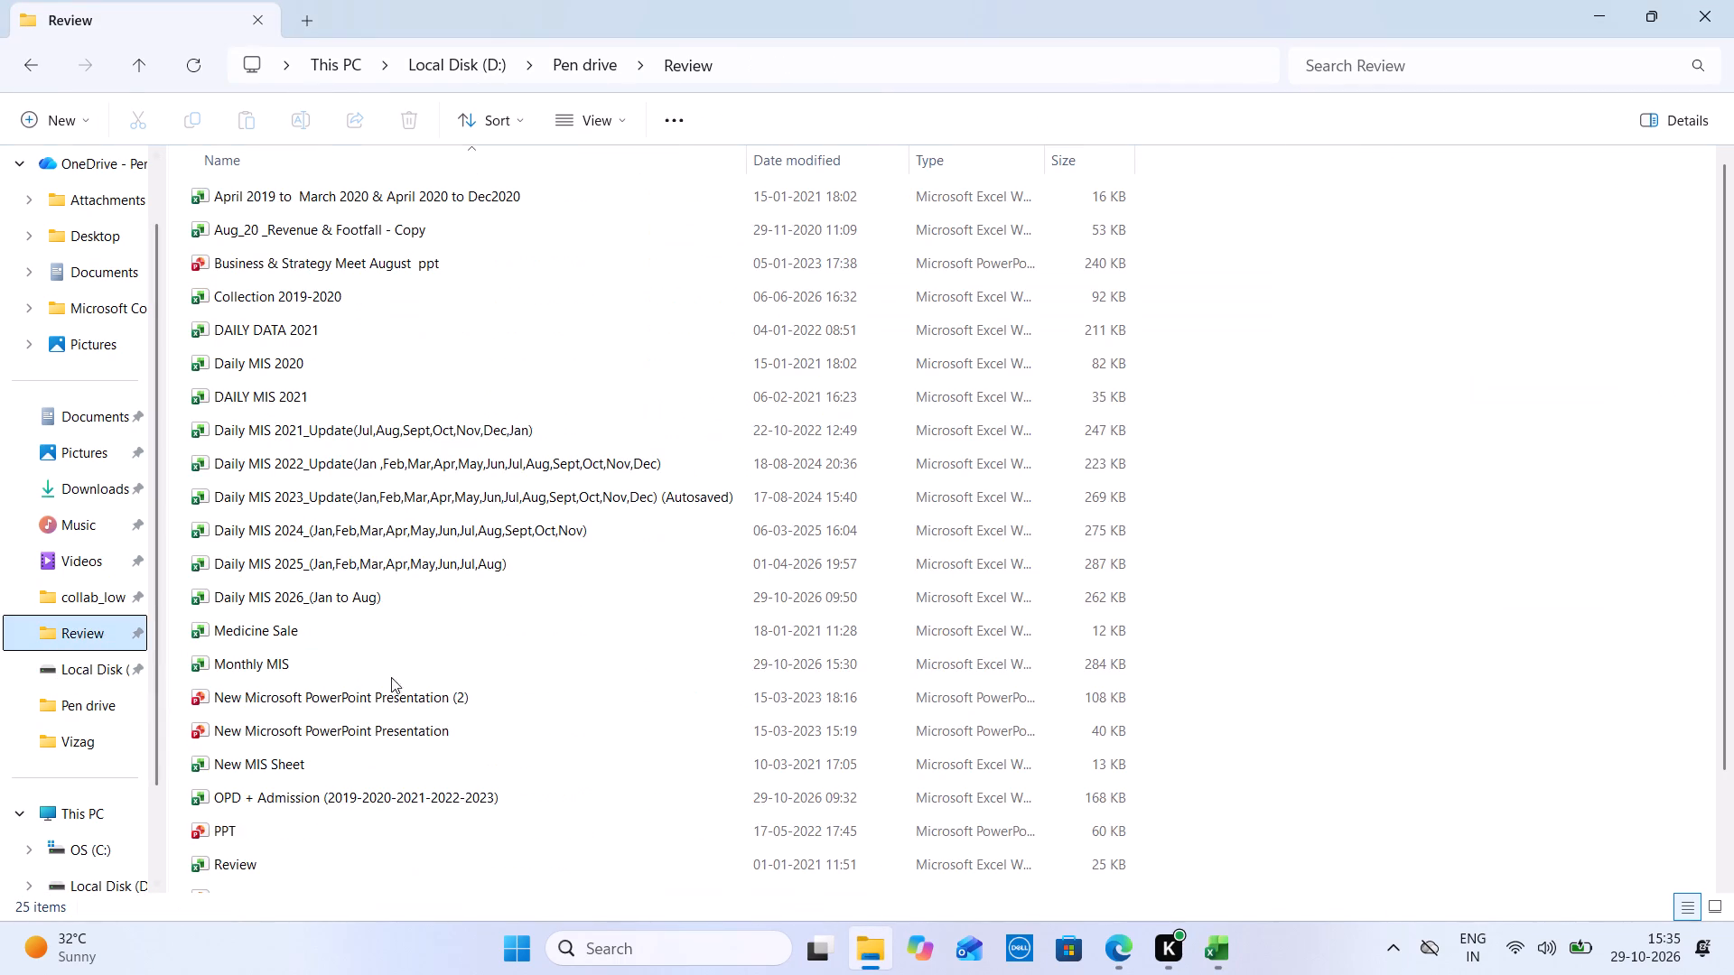
pyautogui.doubleClick(470, 605)
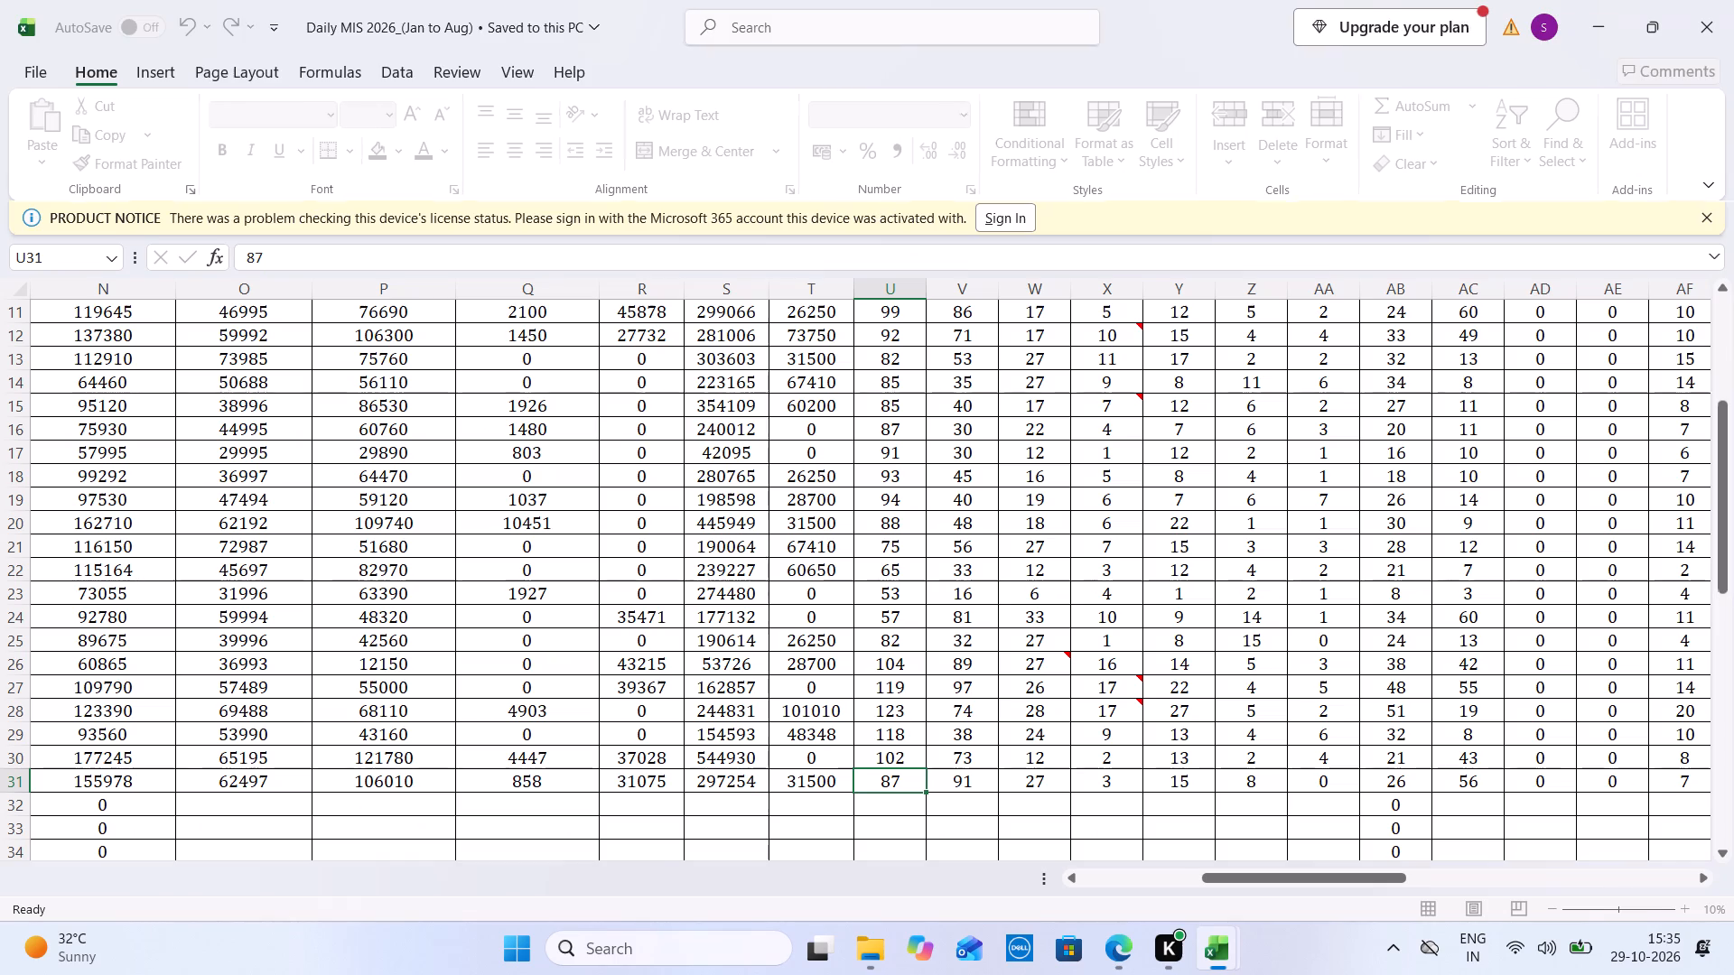
# Sum the daily collection totals in column U for 1 to 29 June and enter 29083567 as Khopoli's Jun-26 MTD in Monthly MIS.
pyautogui.click(425, 868)
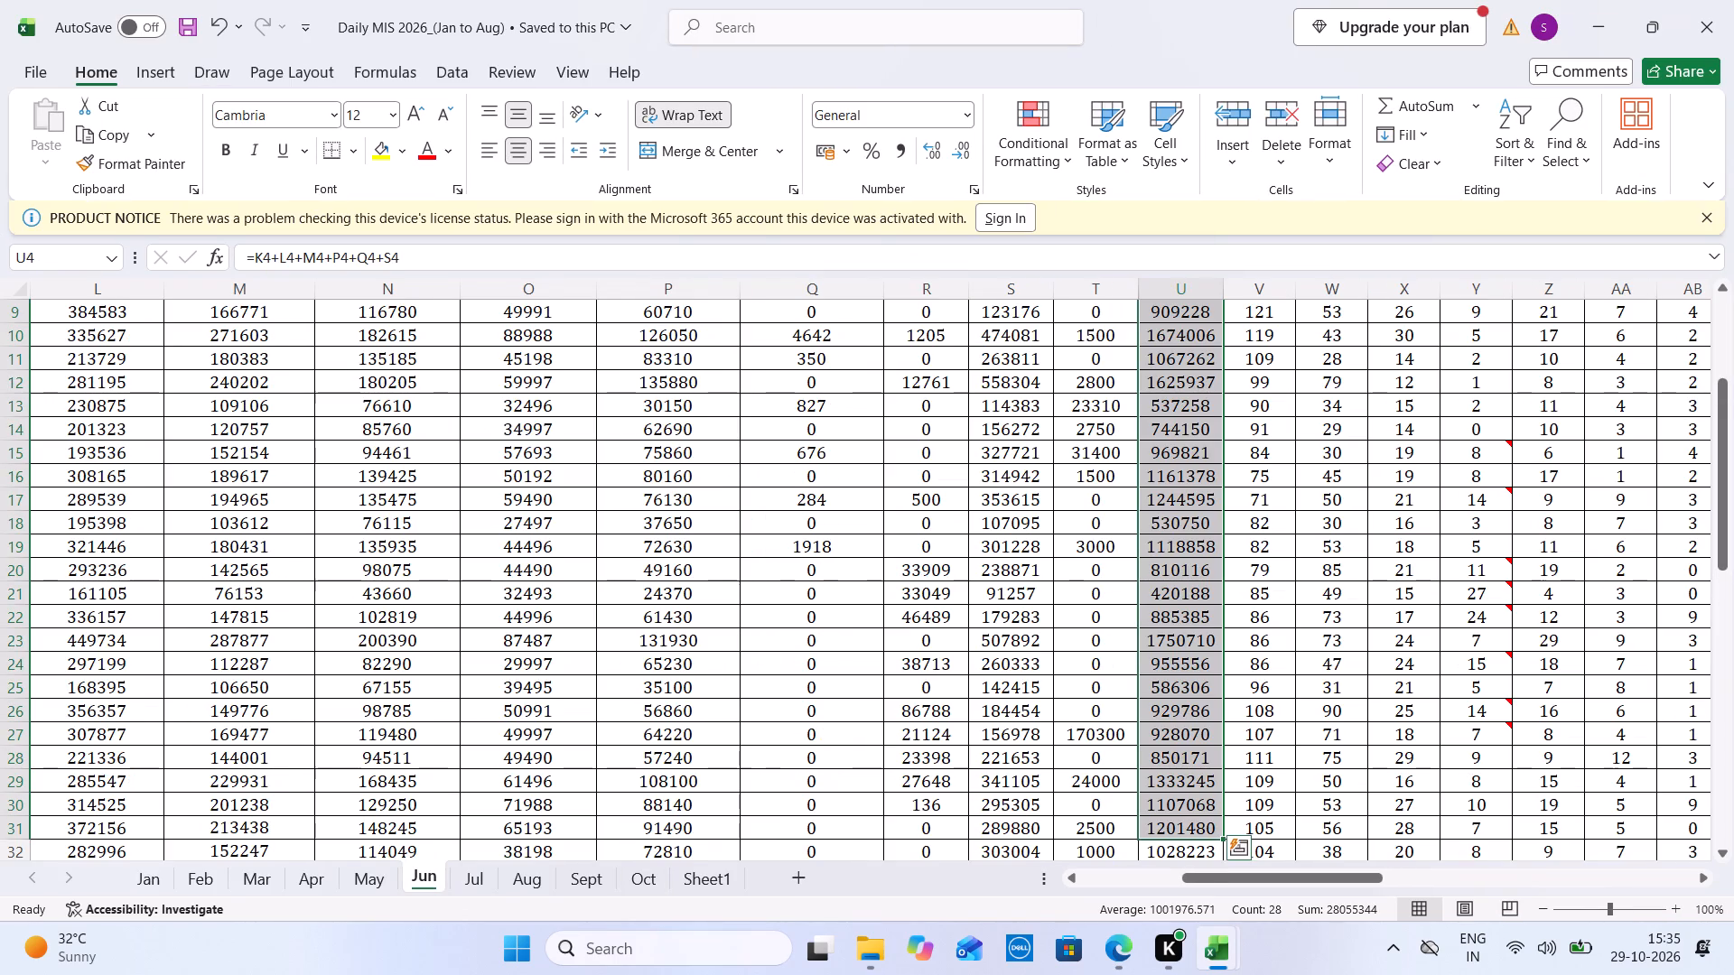
pyautogui.moveTo(1172, 859); pyautogui.dragTo(1149, 383)
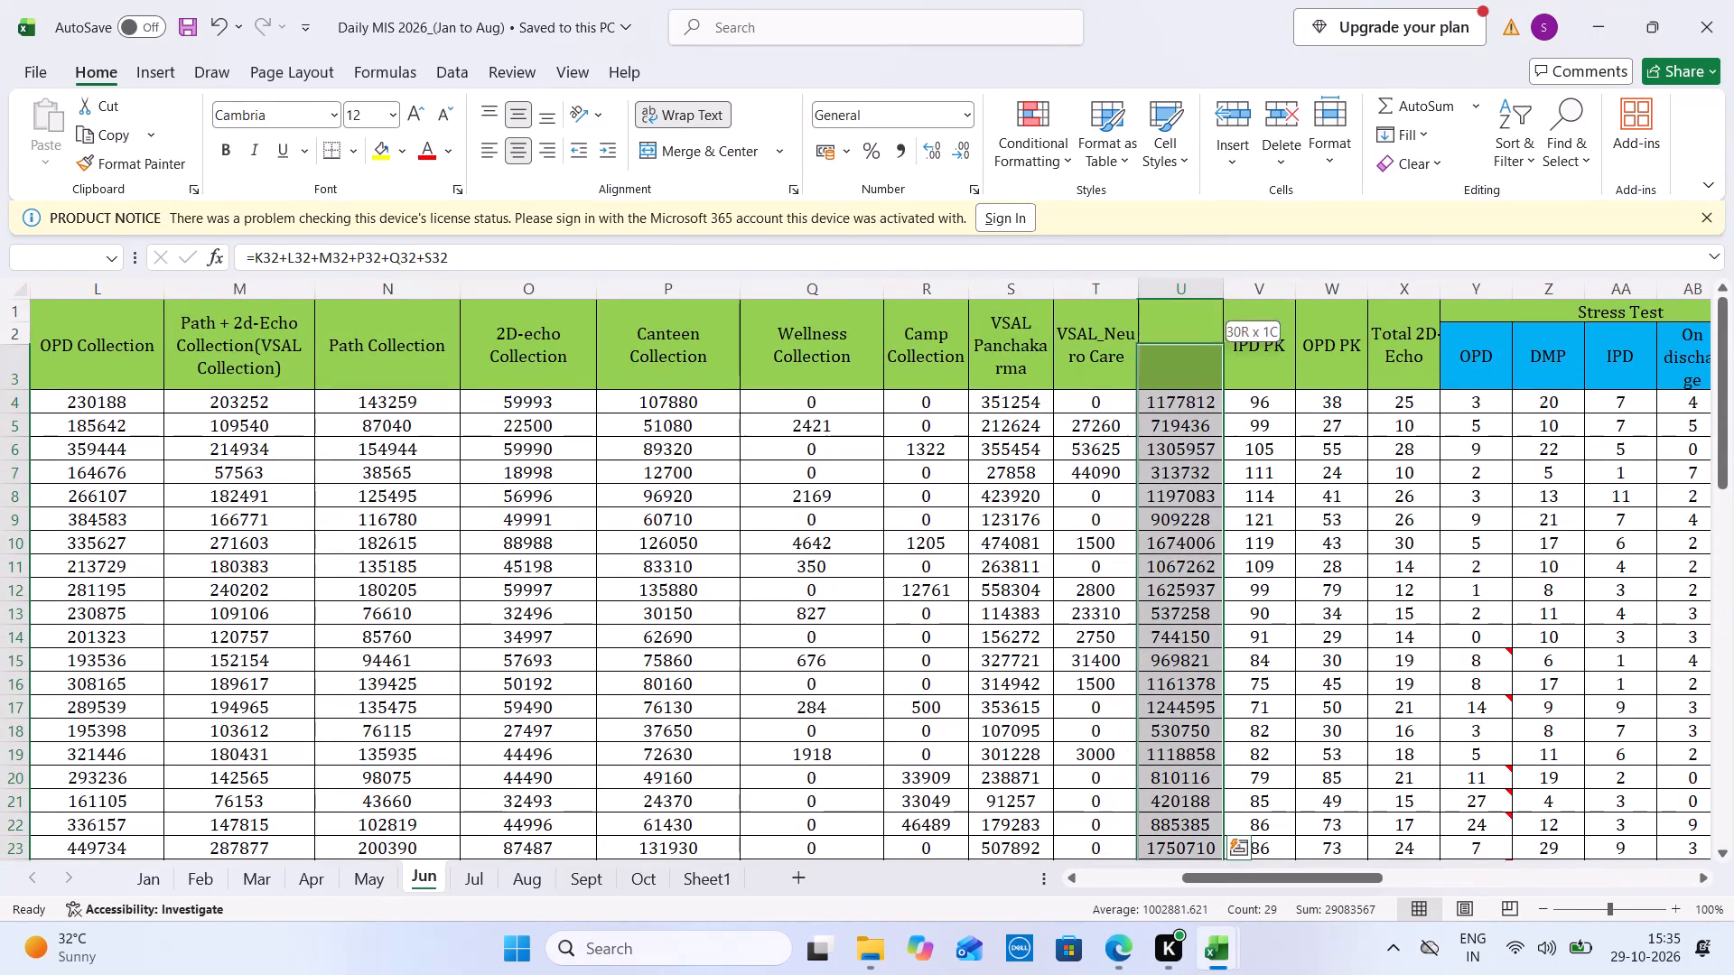
pyautogui.moveTo(1149, 383); pyautogui.dragTo(1156, 399)
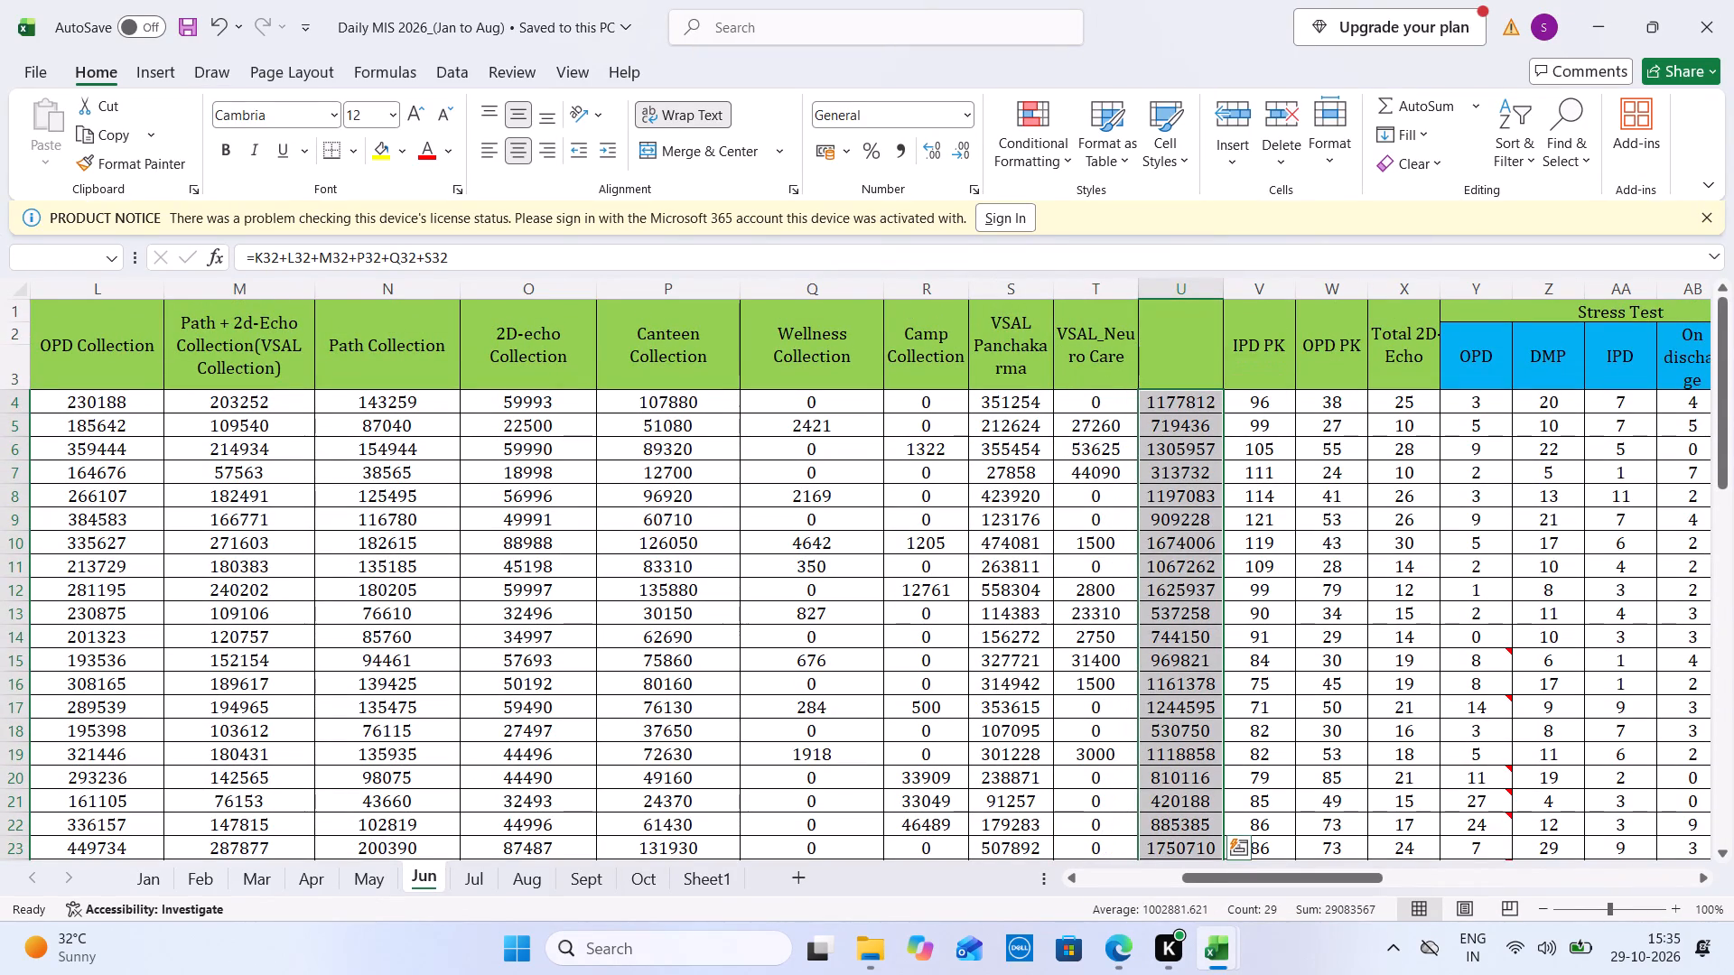
pyautogui.hotkey('ctrl', 'Tab')
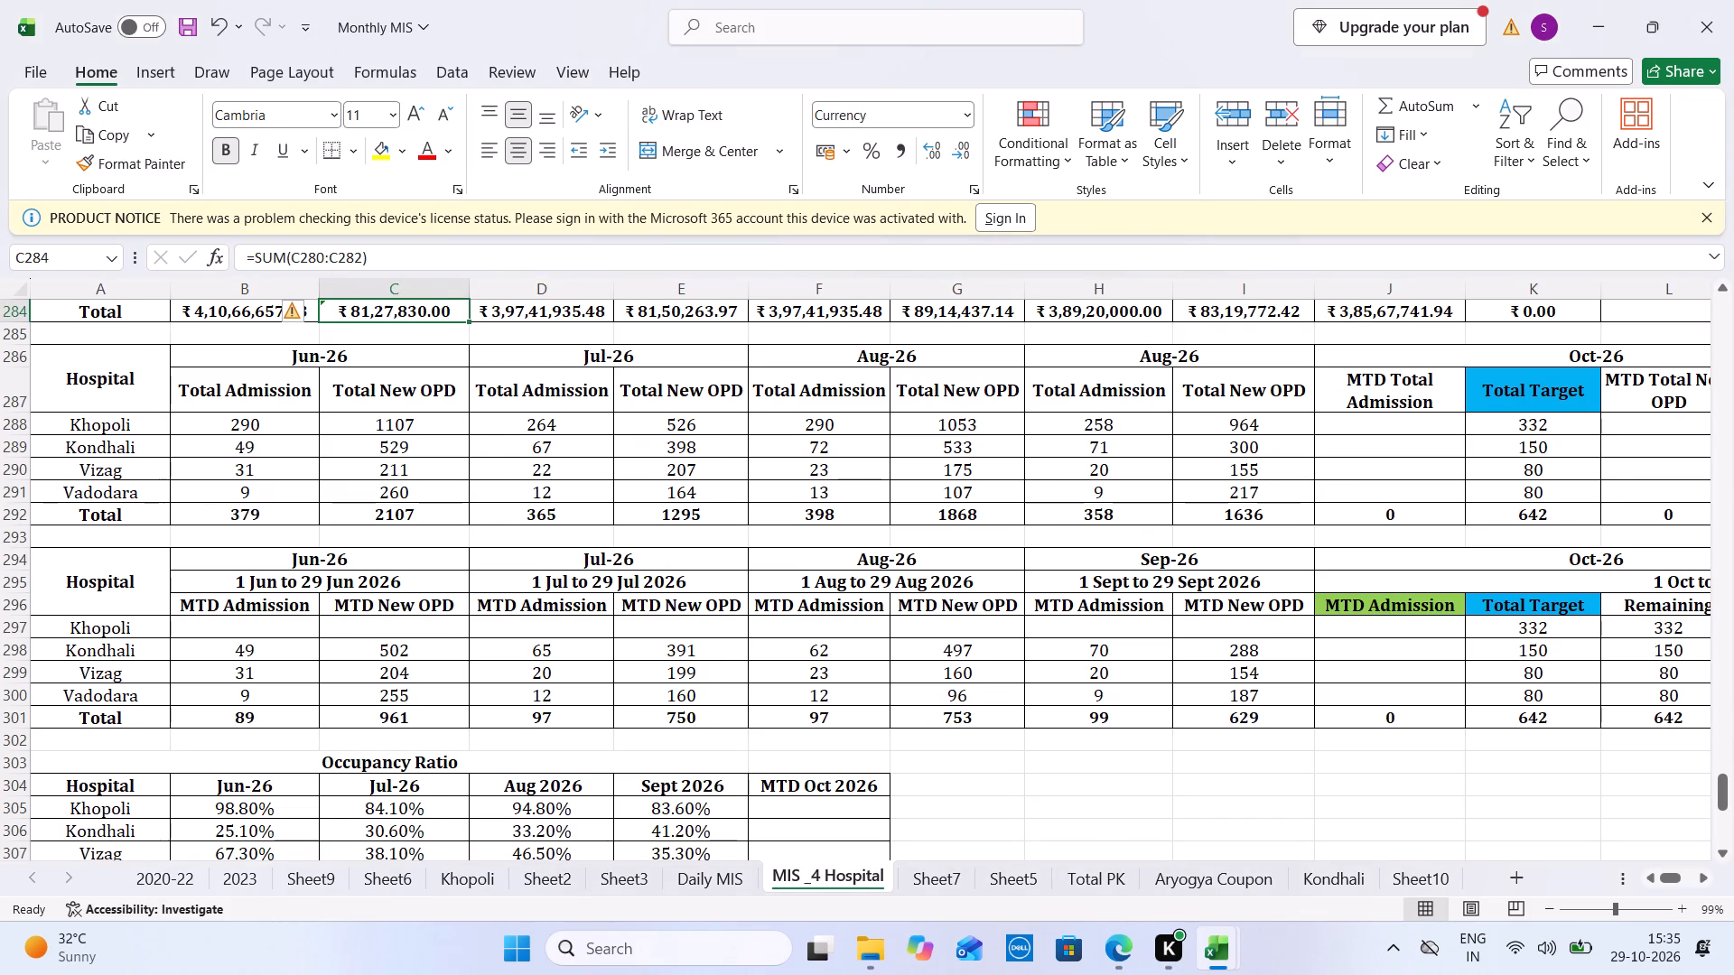
pyautogui.press('Up')
pyautogui.press('Up')
pyautogui.press('Up')
pyautogui.press('Up')
pyautogui.press('Up')
pyautogui.press('Up')
pyautogui.press('Up')
pyautogui.press('Up')
pyautogui.press('Down')
pyautogui.press('Down')
pyautogui.press('Down')
pyautogui.press('Down')
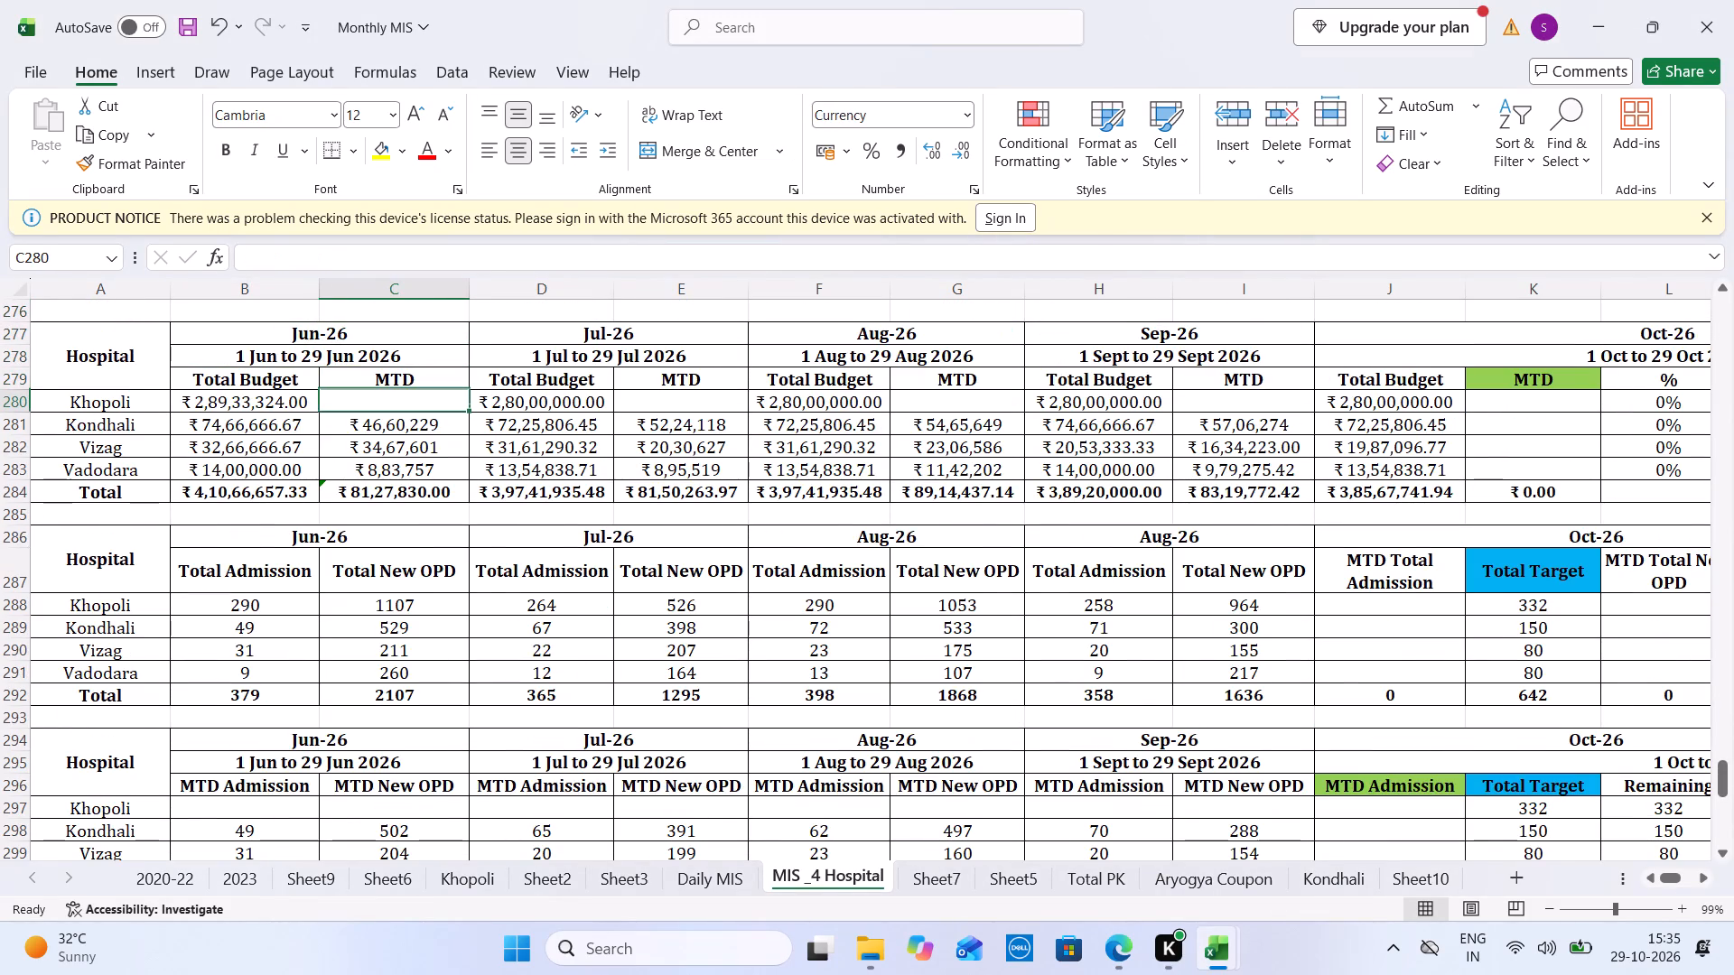
pyautogui.press('1')
pyautogui.press('BackSpace')
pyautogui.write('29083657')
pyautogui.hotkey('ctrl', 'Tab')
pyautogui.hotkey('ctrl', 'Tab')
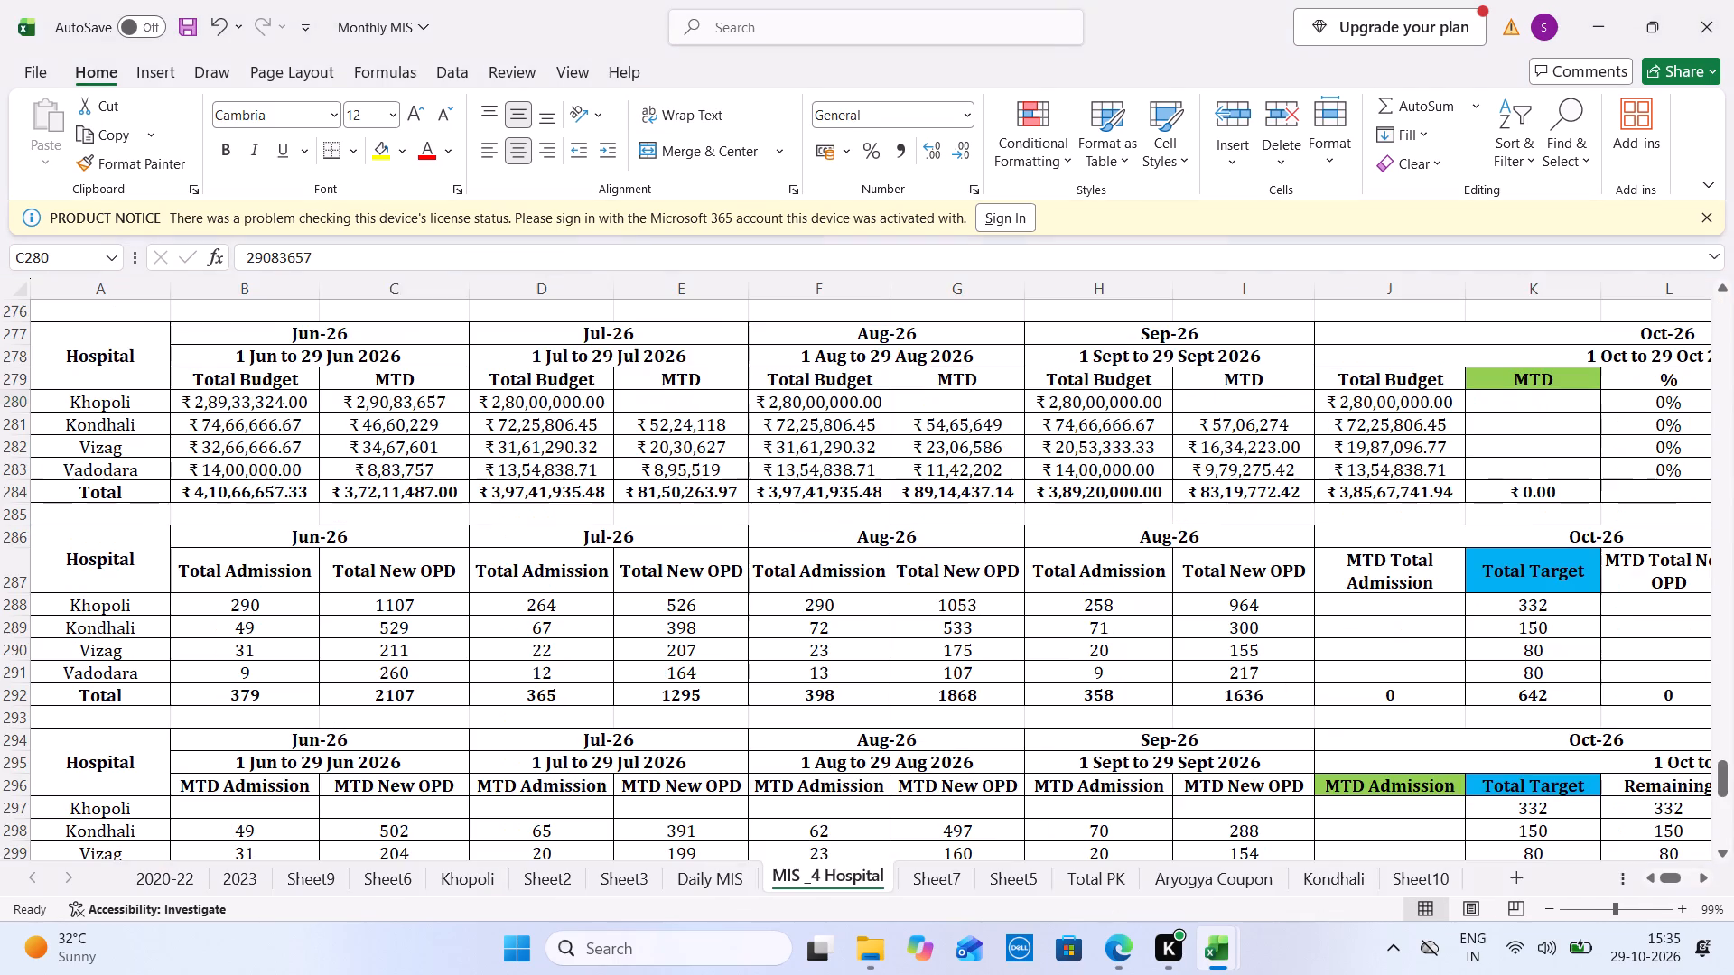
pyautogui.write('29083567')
# Sum Khopoli's New OPD for 1 to 29 June and enter 1095 as its Jun-26 MTD New OPD in Monthly MIS.
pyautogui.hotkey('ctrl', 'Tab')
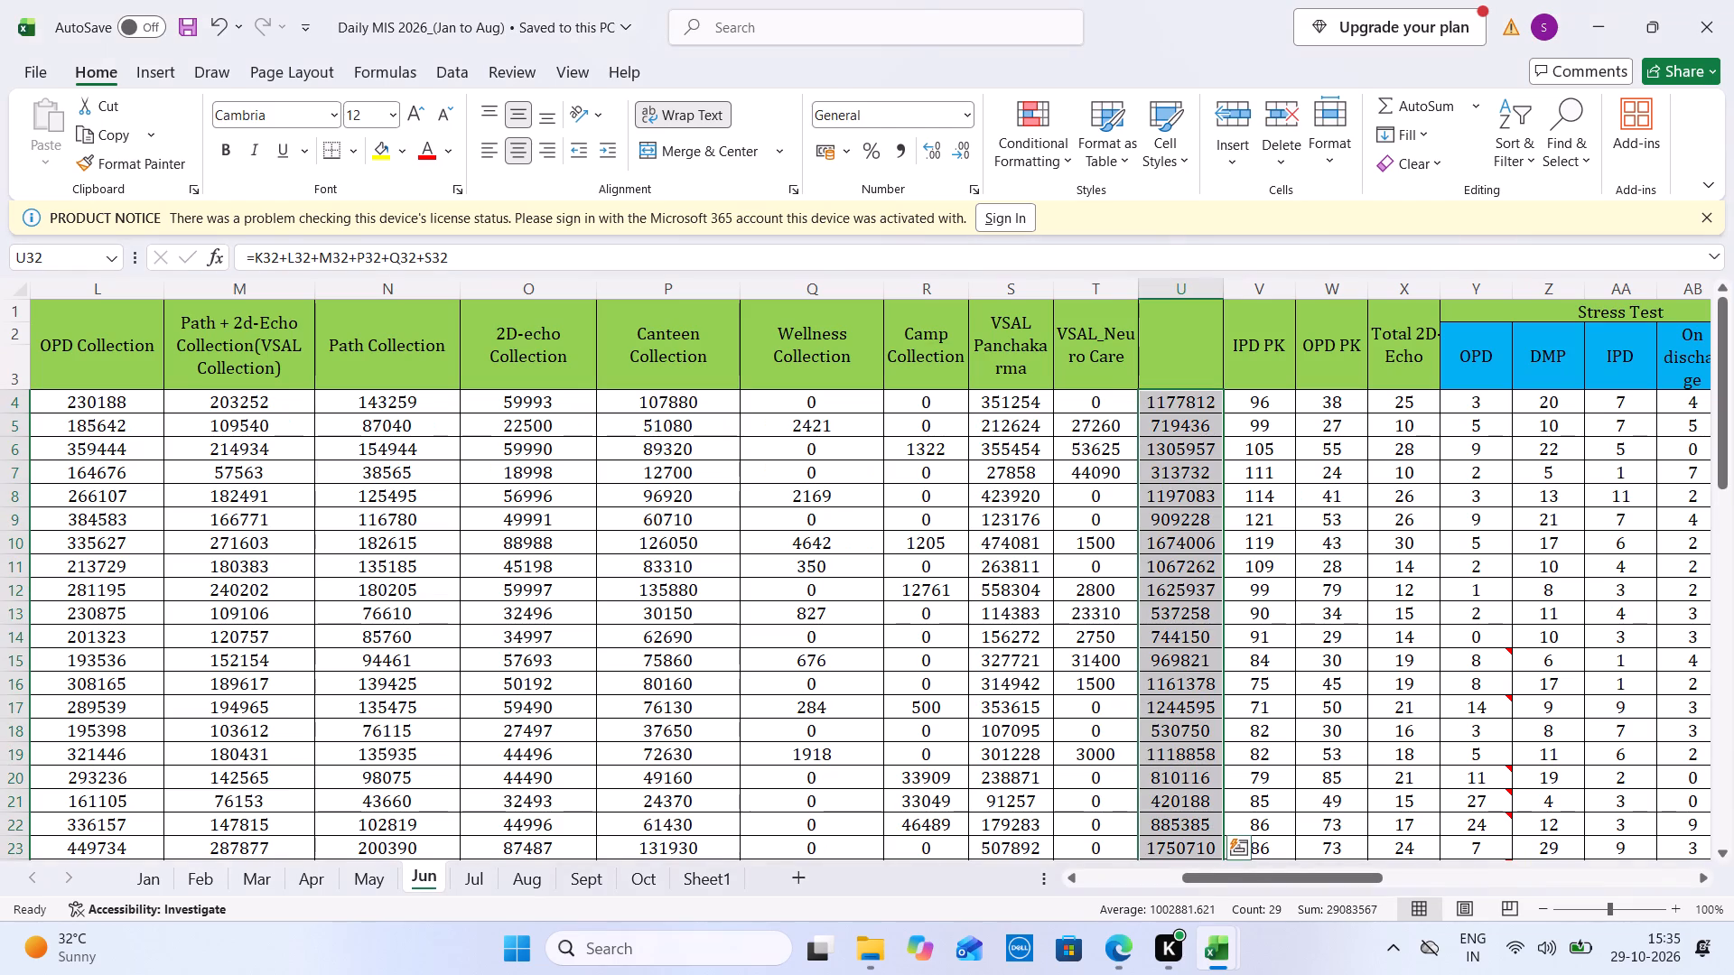
pyautogui.click(1098, 885)
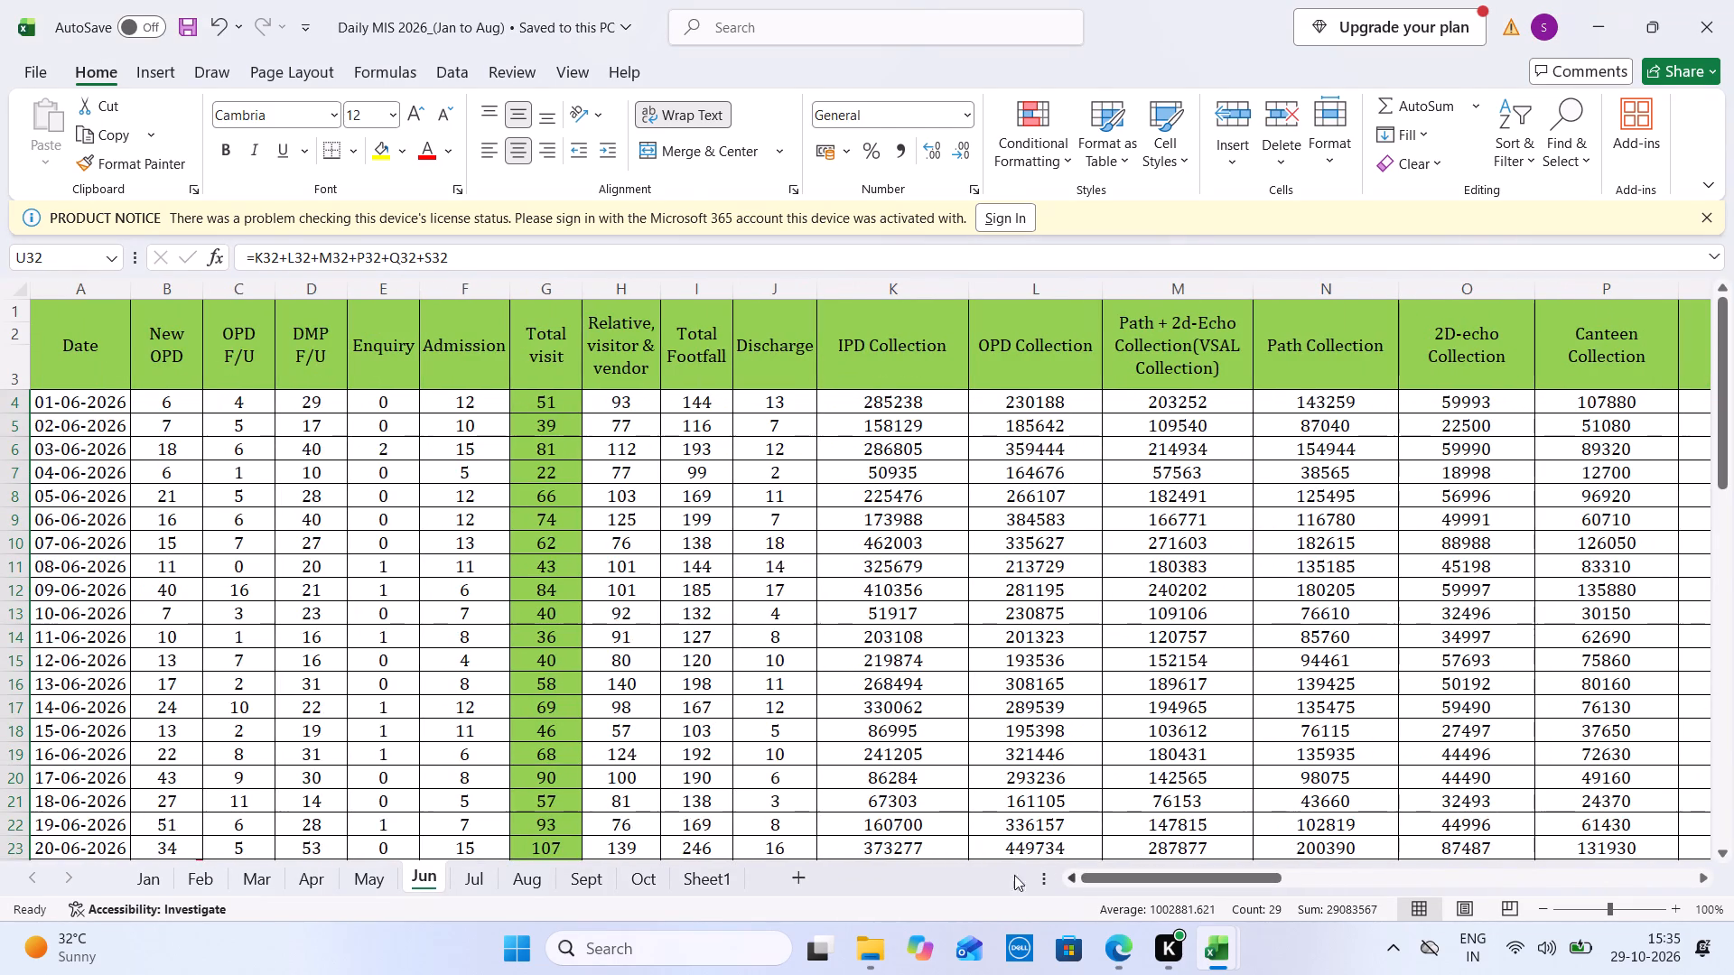
pyautogui.moveTo(168, 400); pyautogui.dragTo(173, 846)
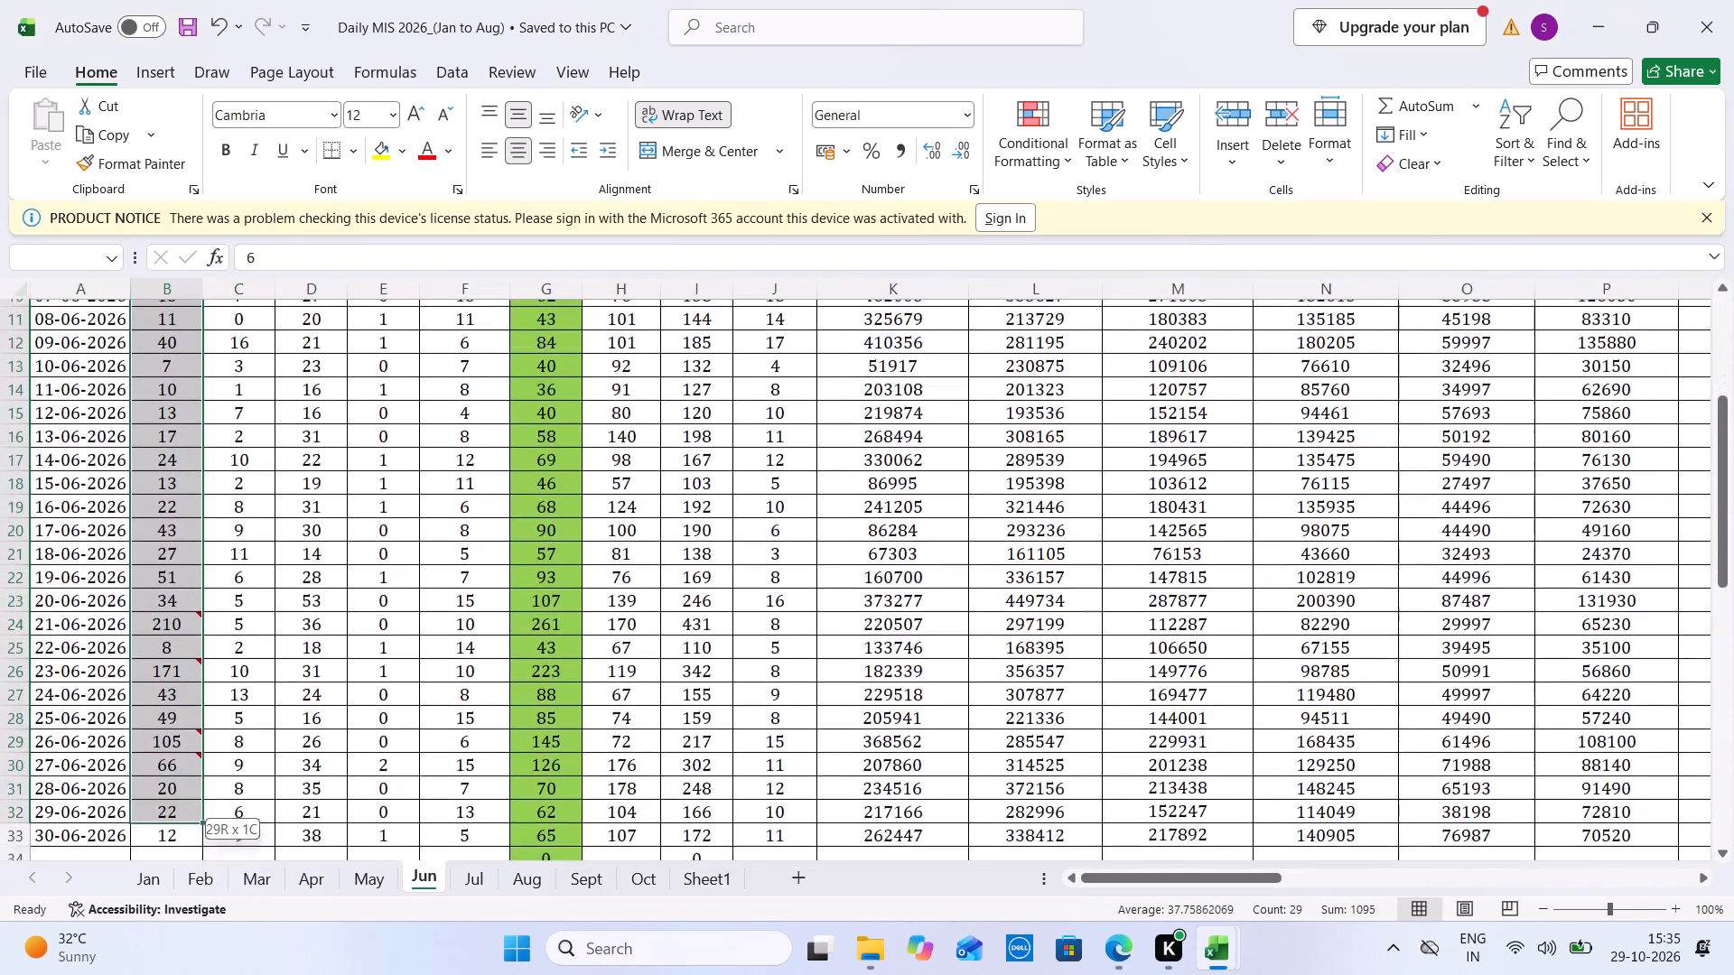
pyautogui.moveTo(173, 846); pyautogui.dragTo(186, 801)
pyautogui.hotkey('ctrl', 'Tab')
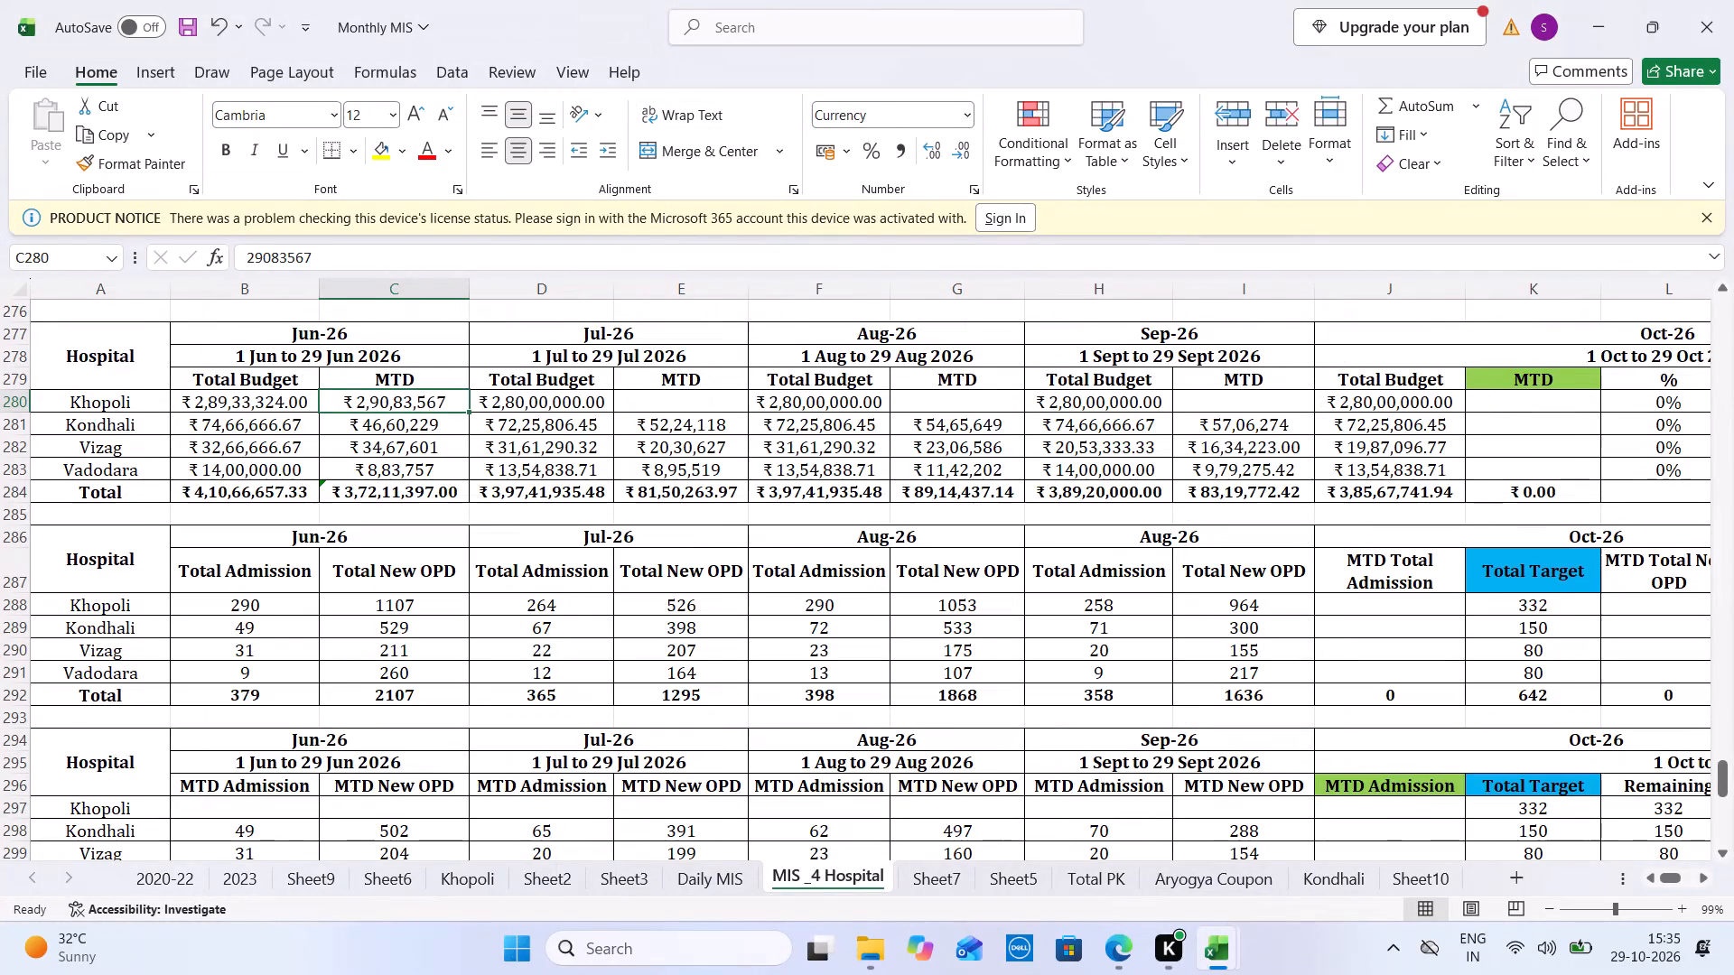
pyautogui.click(425, 808)
pyautogui.write('1098')
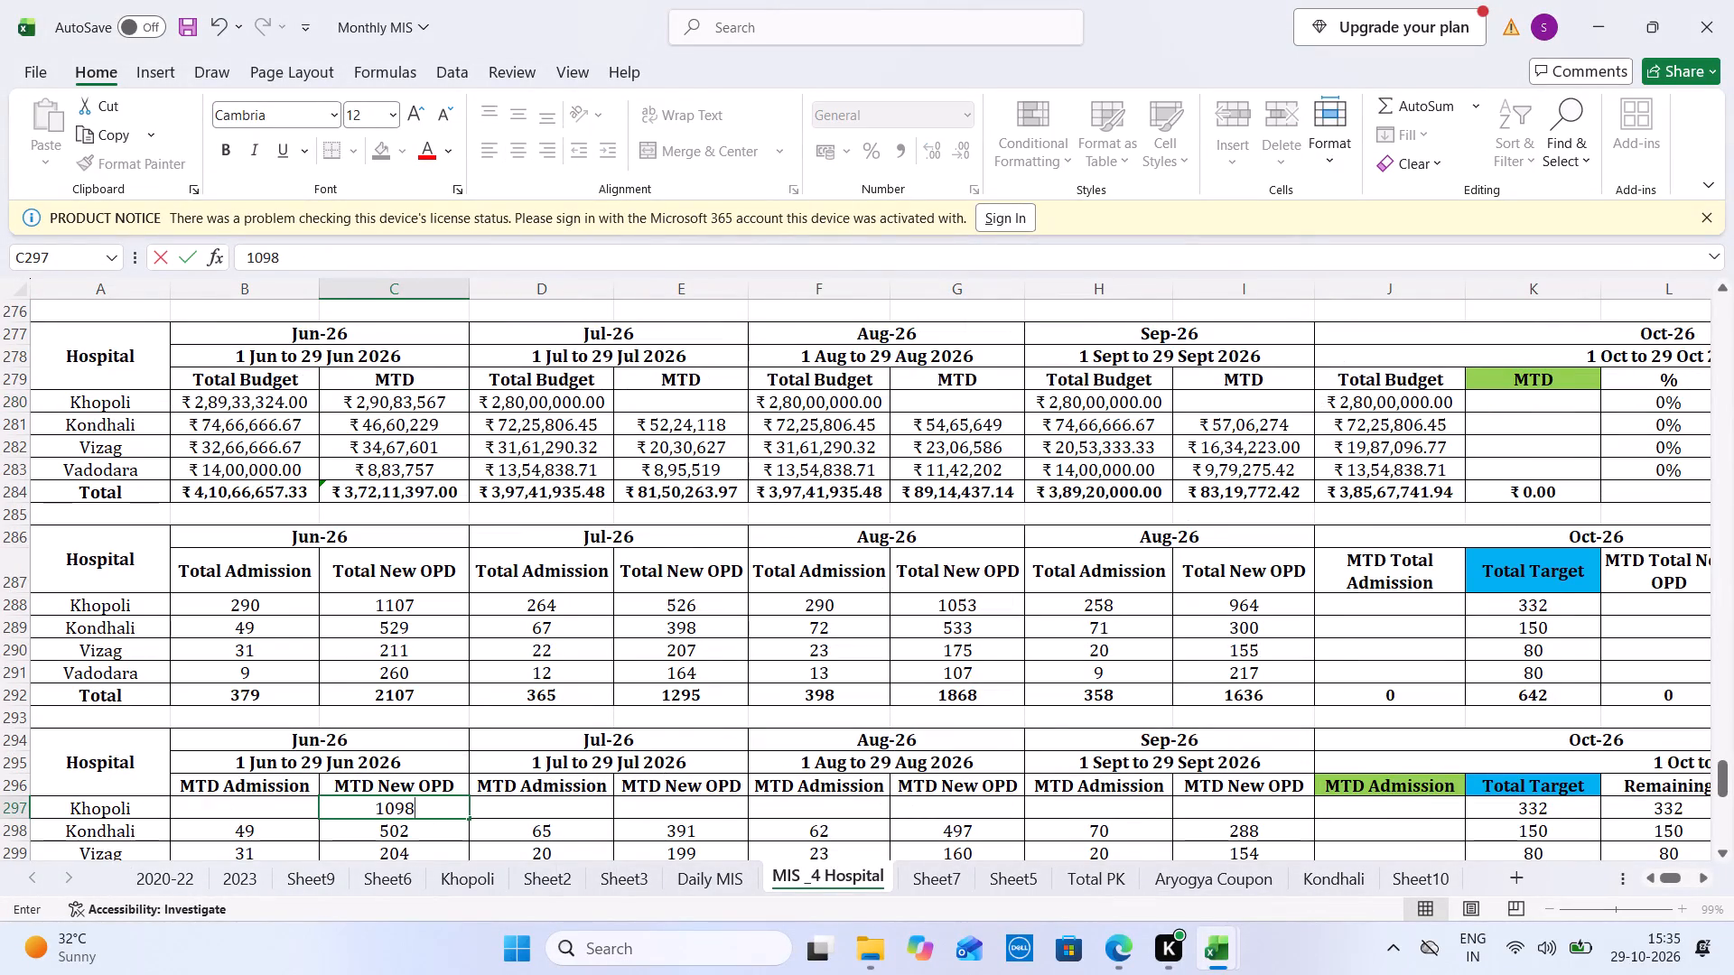
pyautogui.press('BackSpace')
pyautogui.press('5')
# Sum Khopoli's admissions for 1 to 29 June and enter 285 as its Jun-26 MTD Admission in Monthly MIS.
pyautogui.hotkey('ctrl', 'Tab')
pyautogui.moveTo(445, 802); pyautogui.dragTo(445, 395)
pyautogui.hotkey('ctrl', 'Tab')
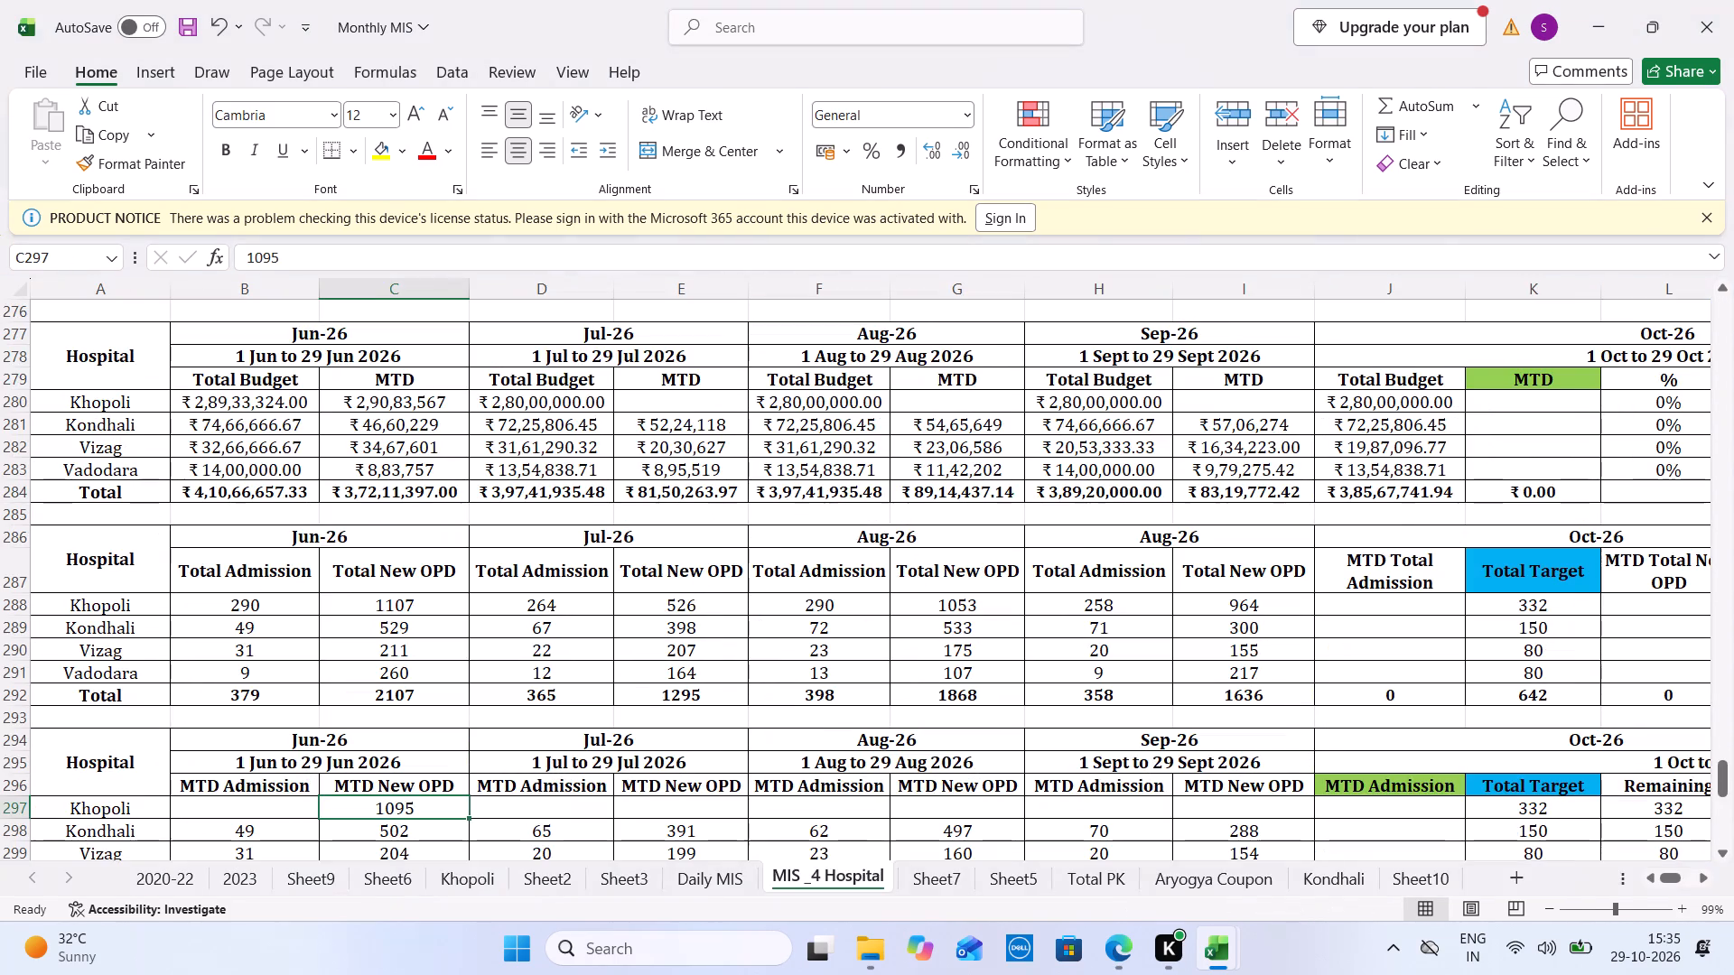
pyautogui.click(294, 802)
pyautogui.press('8')
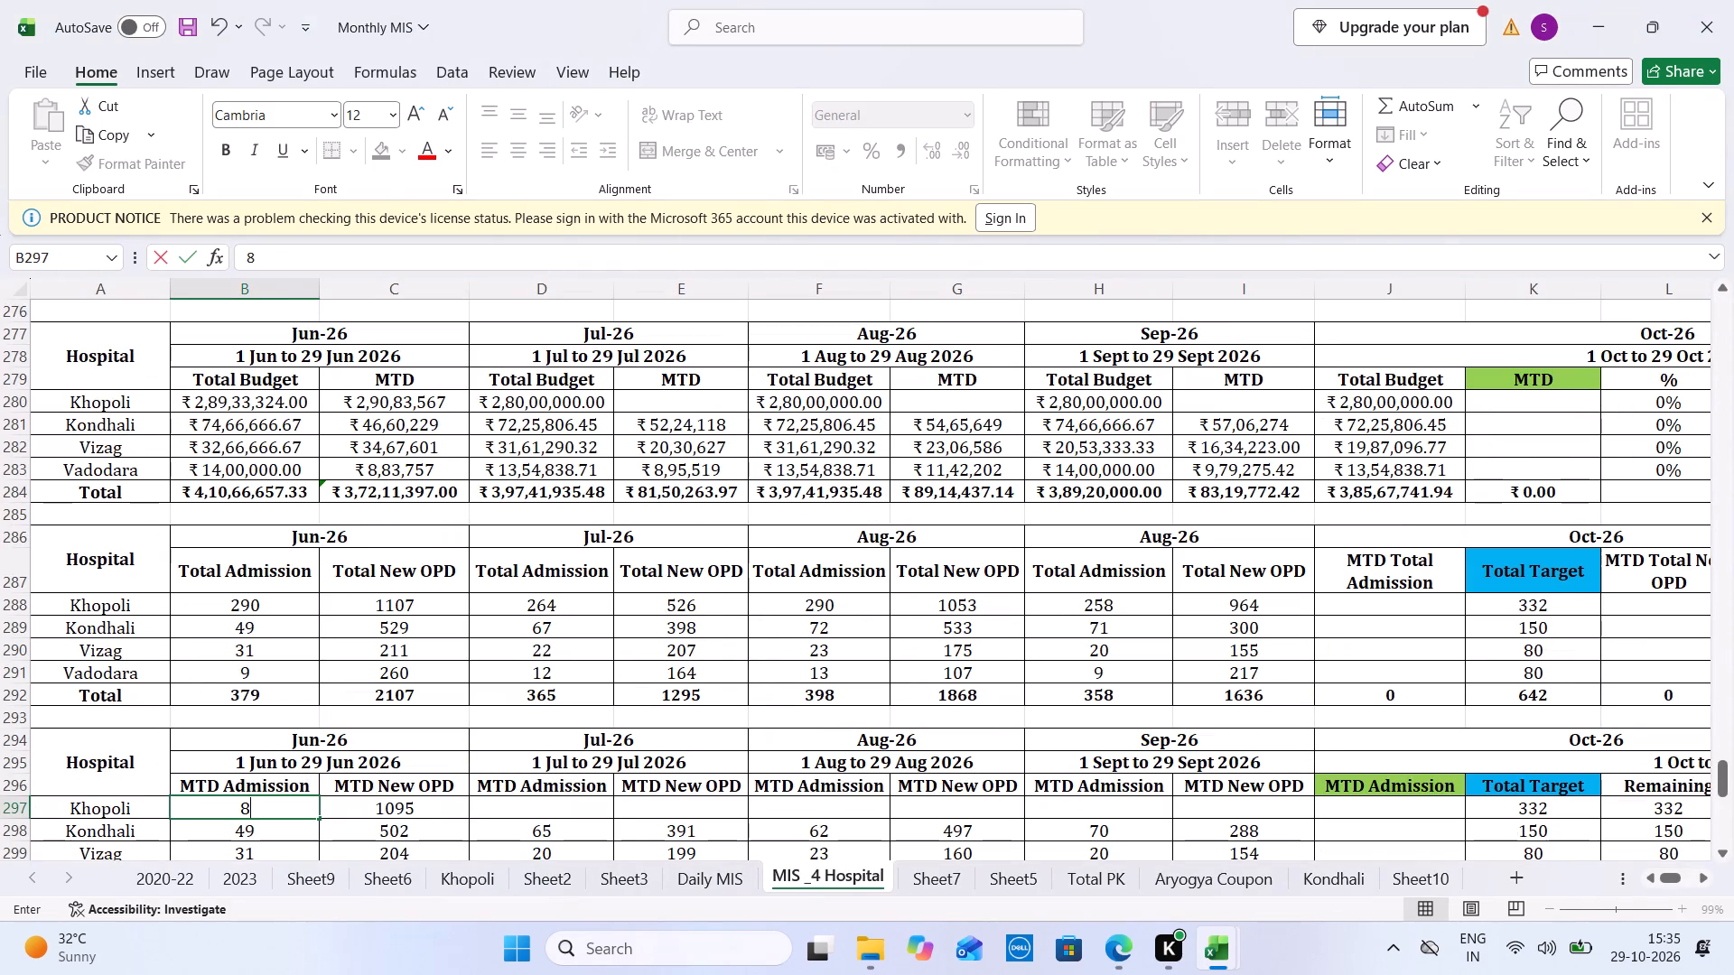
pyautogui.press('BackSpace')
pyautogui.write('285')
# Sum Khopoli's daily collection totals in column U for 1 to 29 July and enter 25263326 as its Jul-26 MTD in Monthly MIS.
pyautogui.hotkey('ctrl', 'Tab')
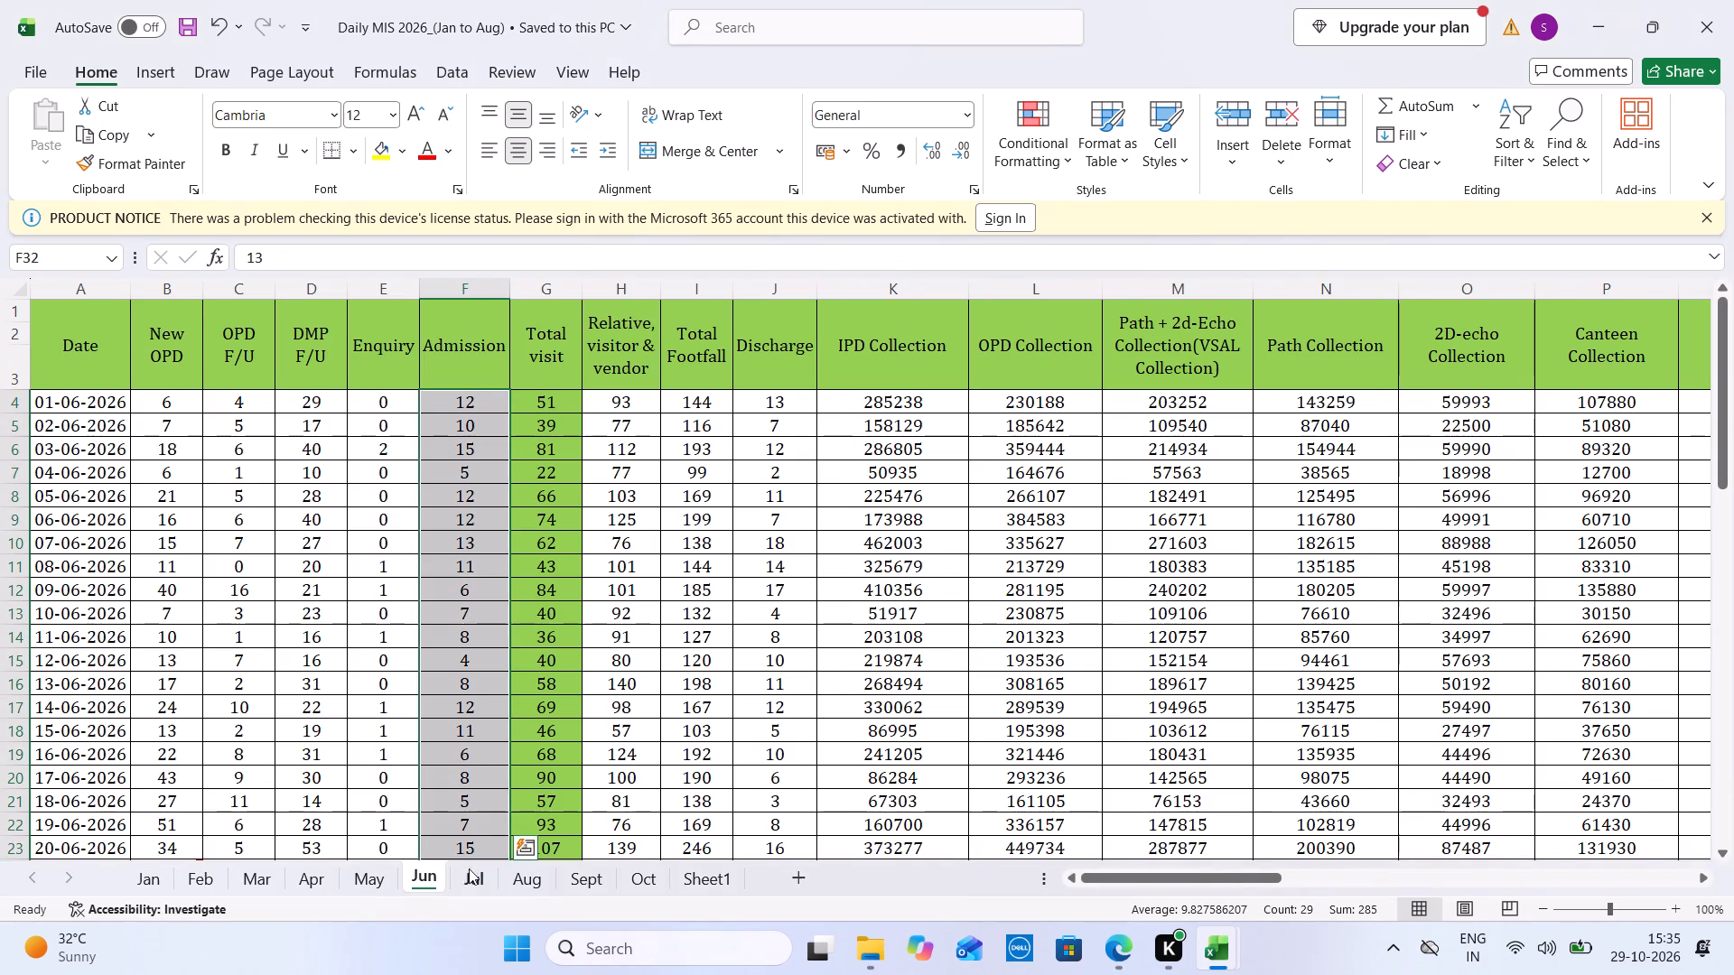
pyautogui.click(473, 870)
pyautogui.moveTo(350, 404); pyautogui.dragTo(283, 974)
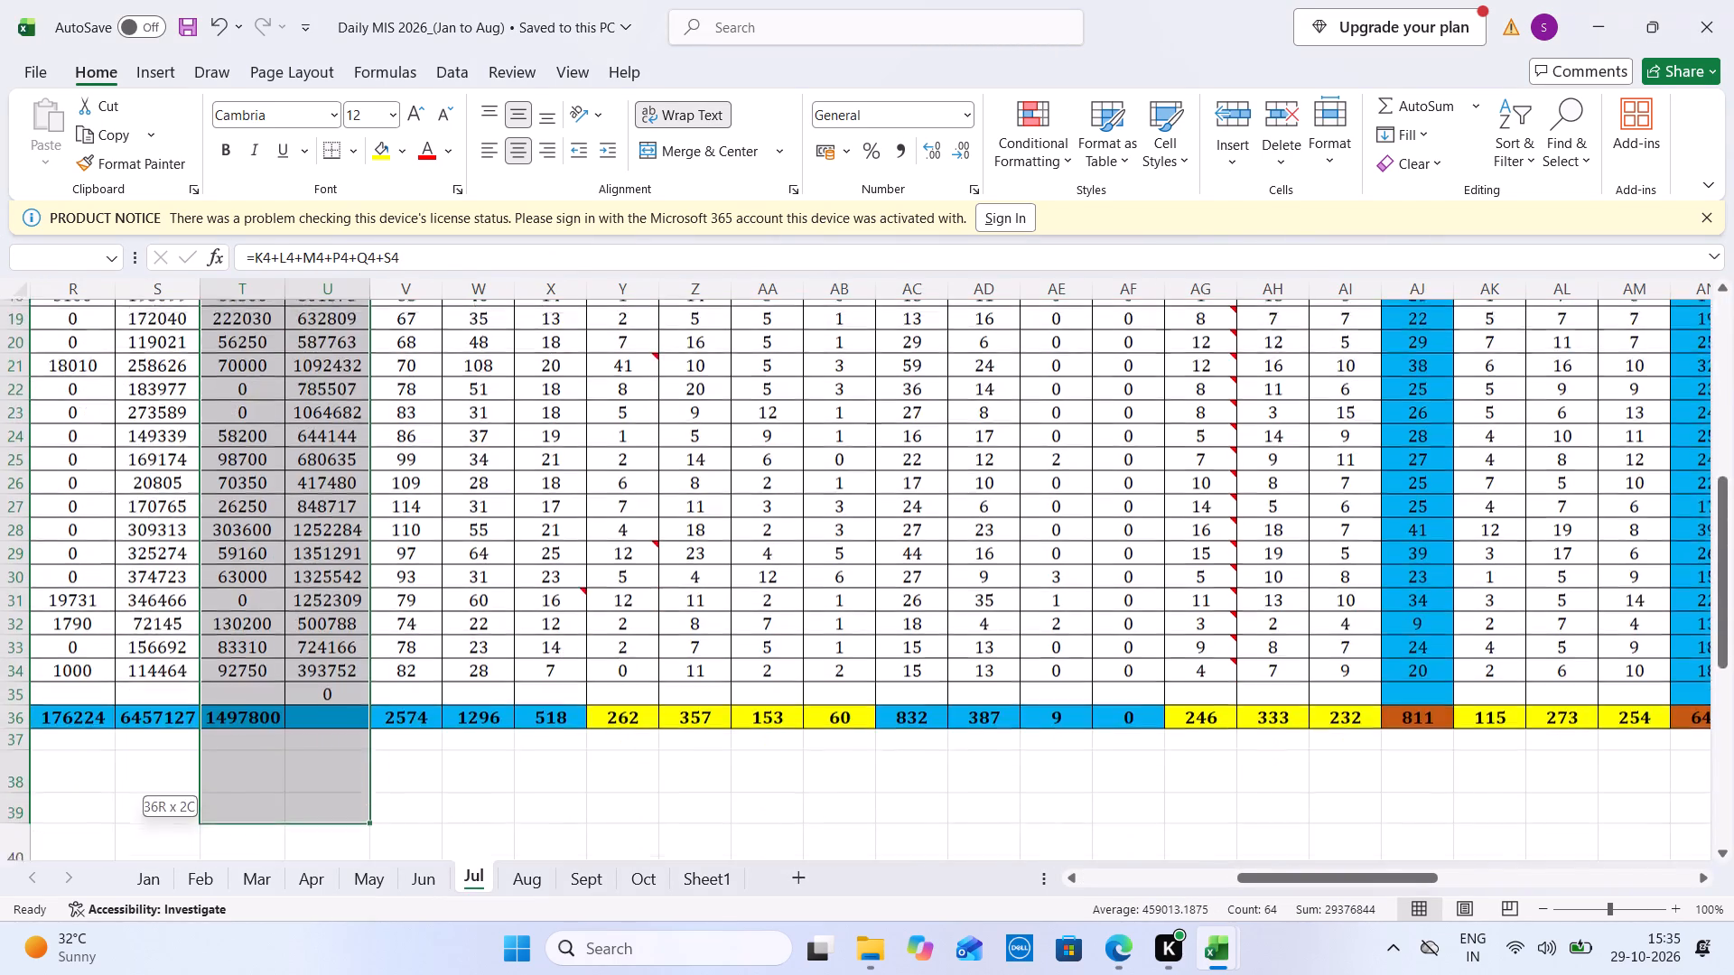
pyautogui.moveTo(283, 974); pyautogui.dragTo(313, 454)
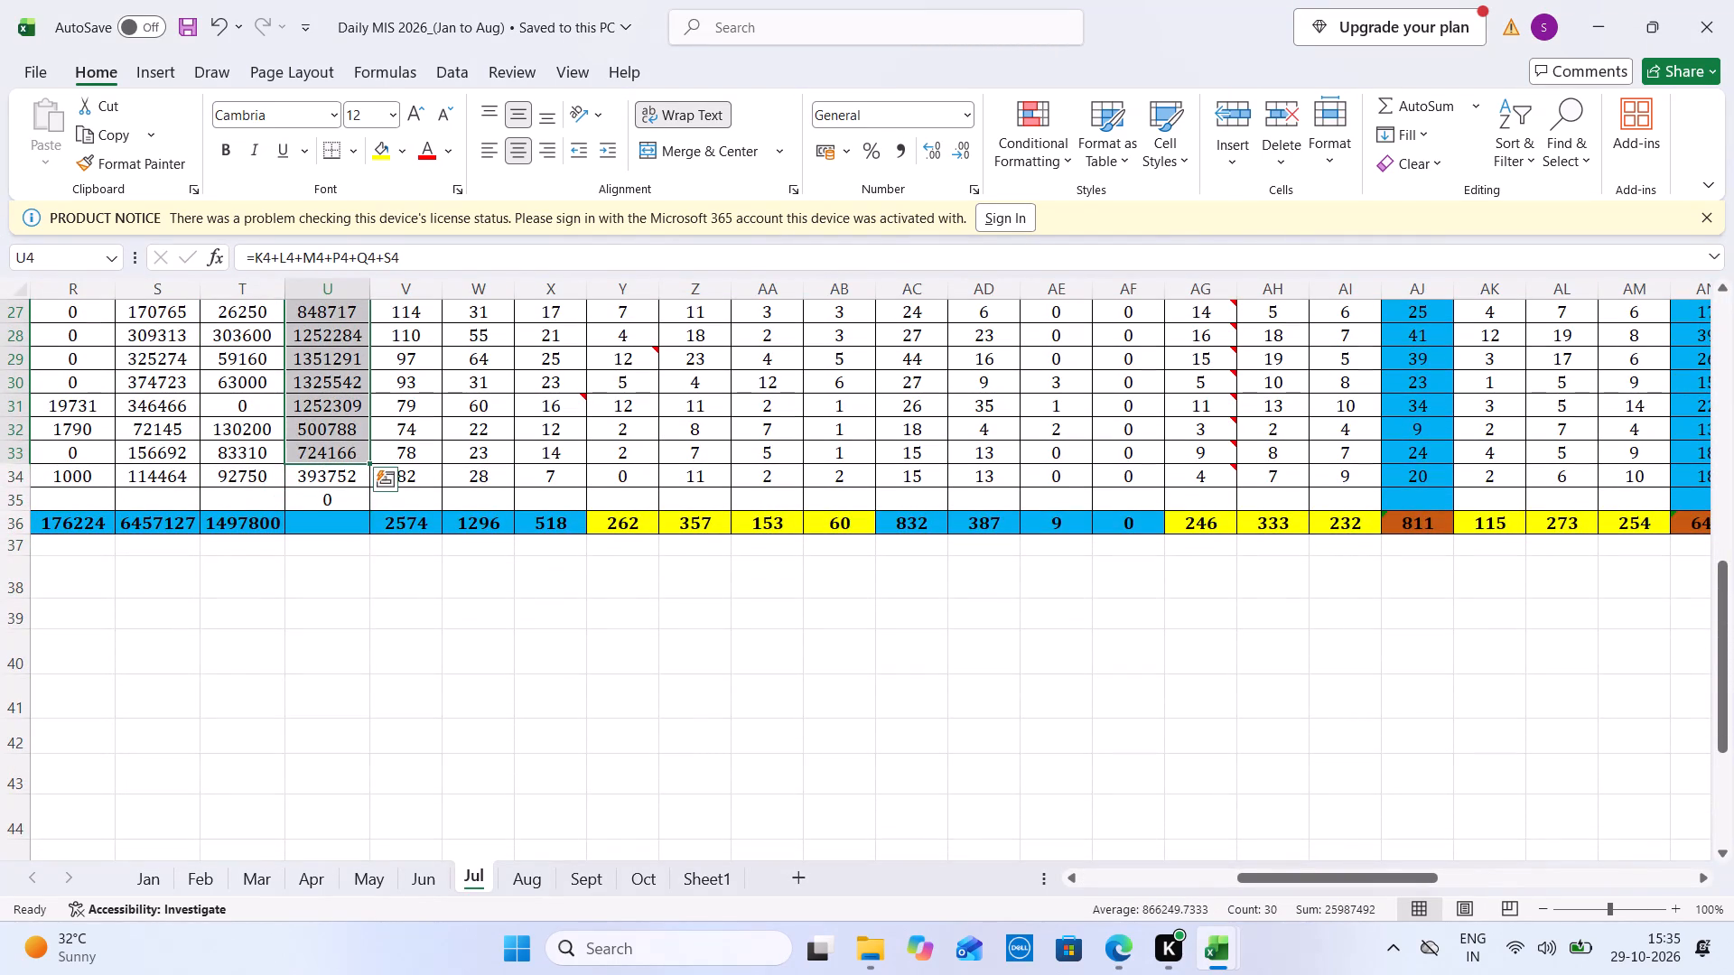
pyautogui.moveTo(331, 421); pyautogui.dragTo(335, 404)
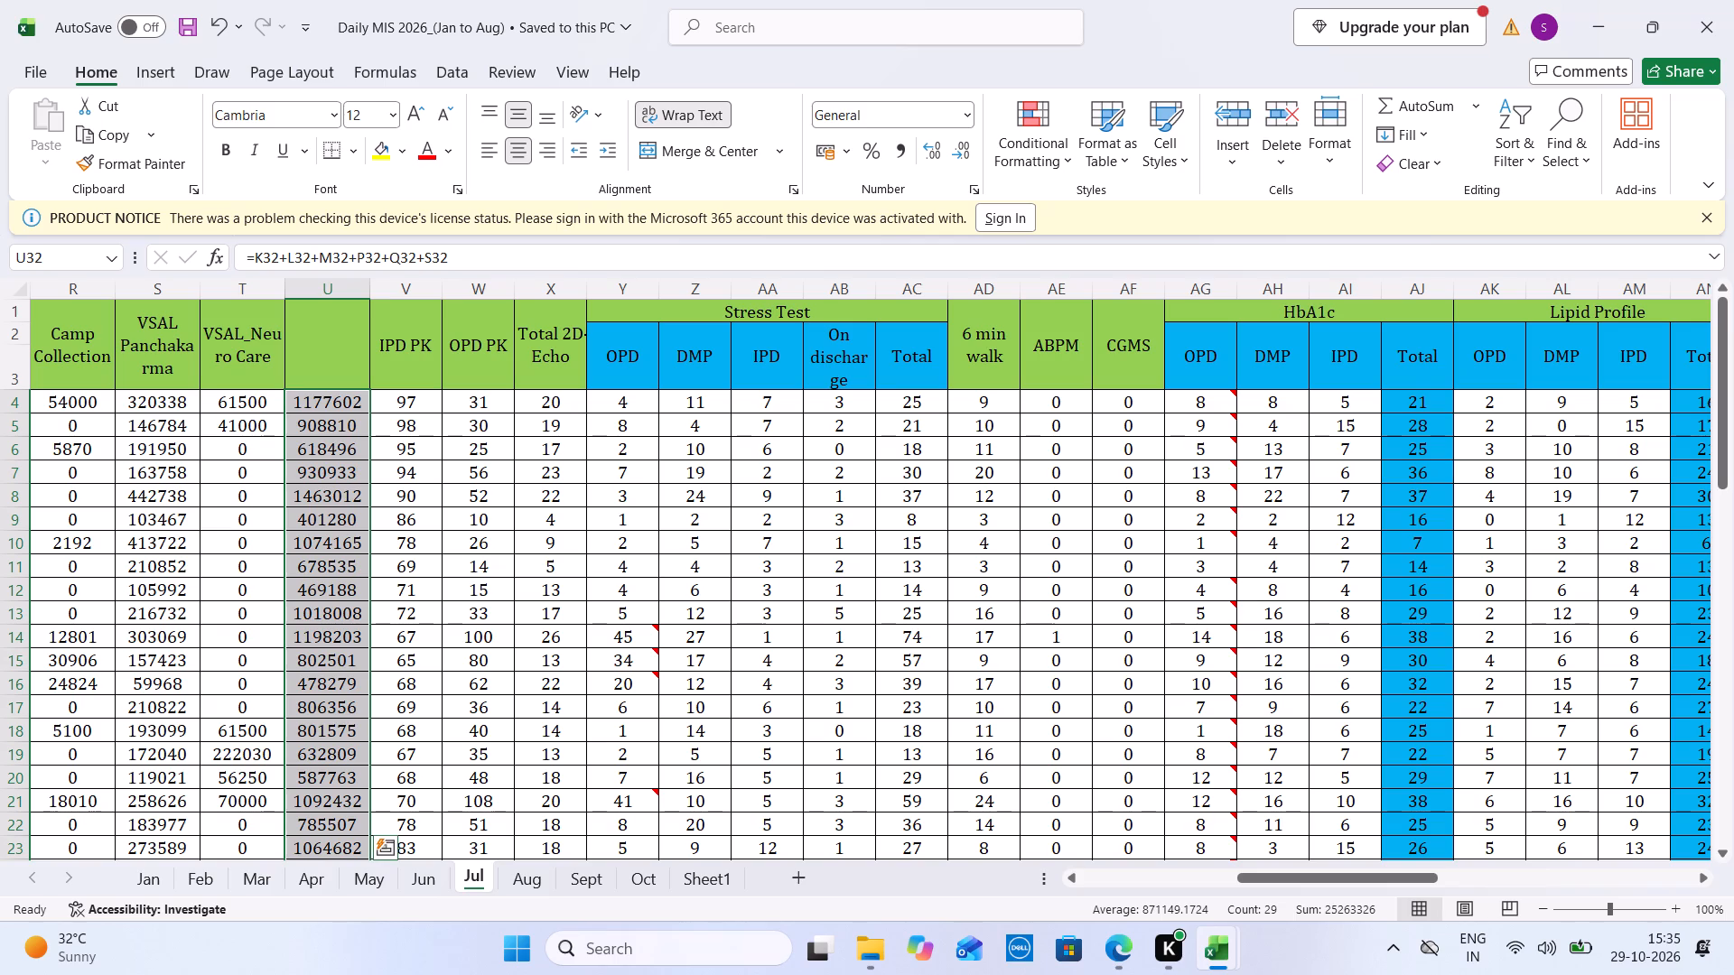
pyautogui.hotkey('ctrl', 'Tab')
pyautogui.click(736, 398)
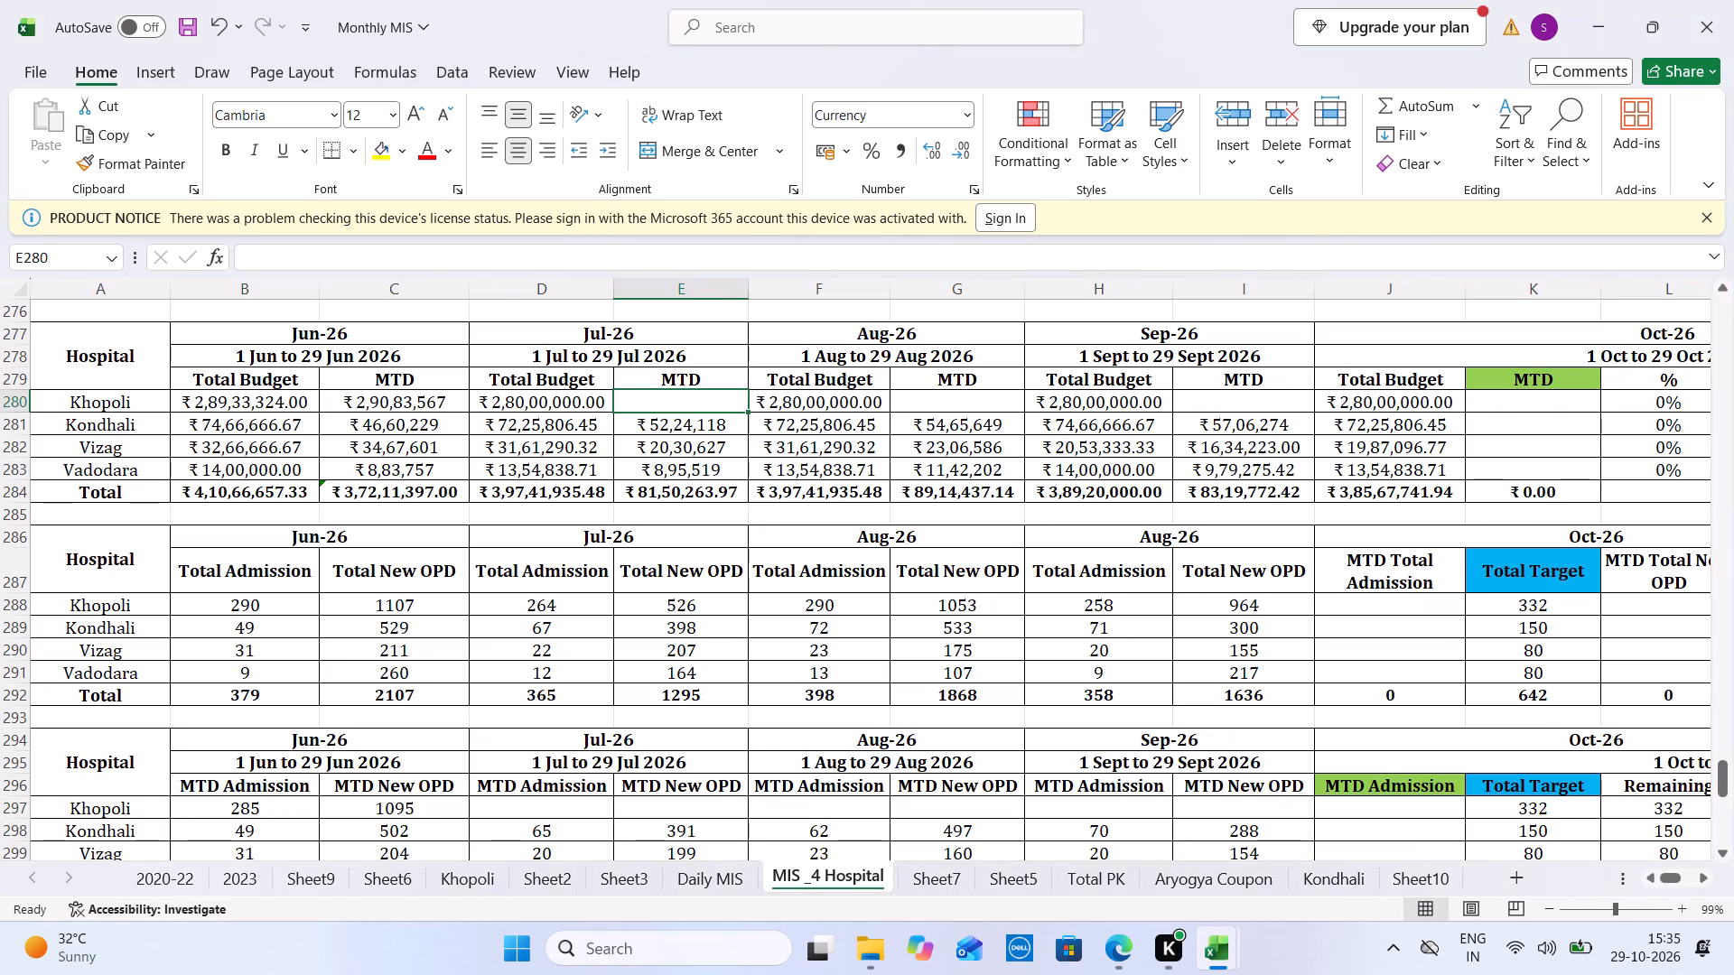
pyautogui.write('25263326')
# Sum Khopoli's New OPD for 1 to 29 July and enter 512 as its Jul-26 MTD New OPD in Monthly MIS.
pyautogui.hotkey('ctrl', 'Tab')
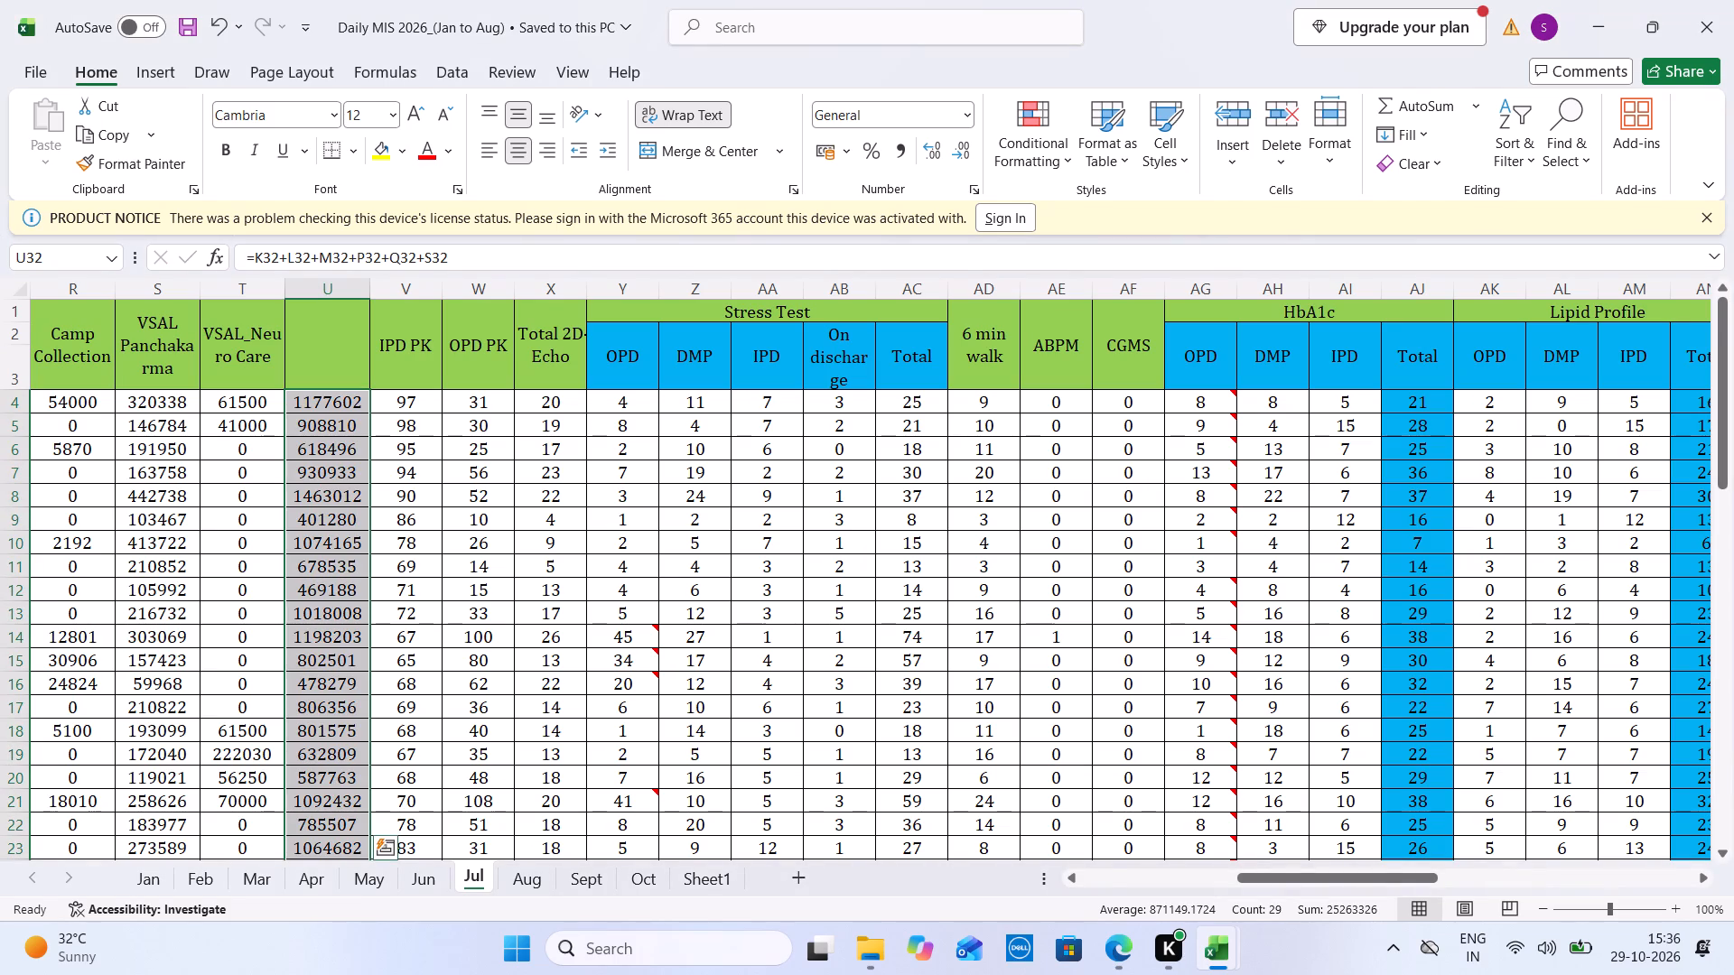
pyautogui.click(1112, 877)
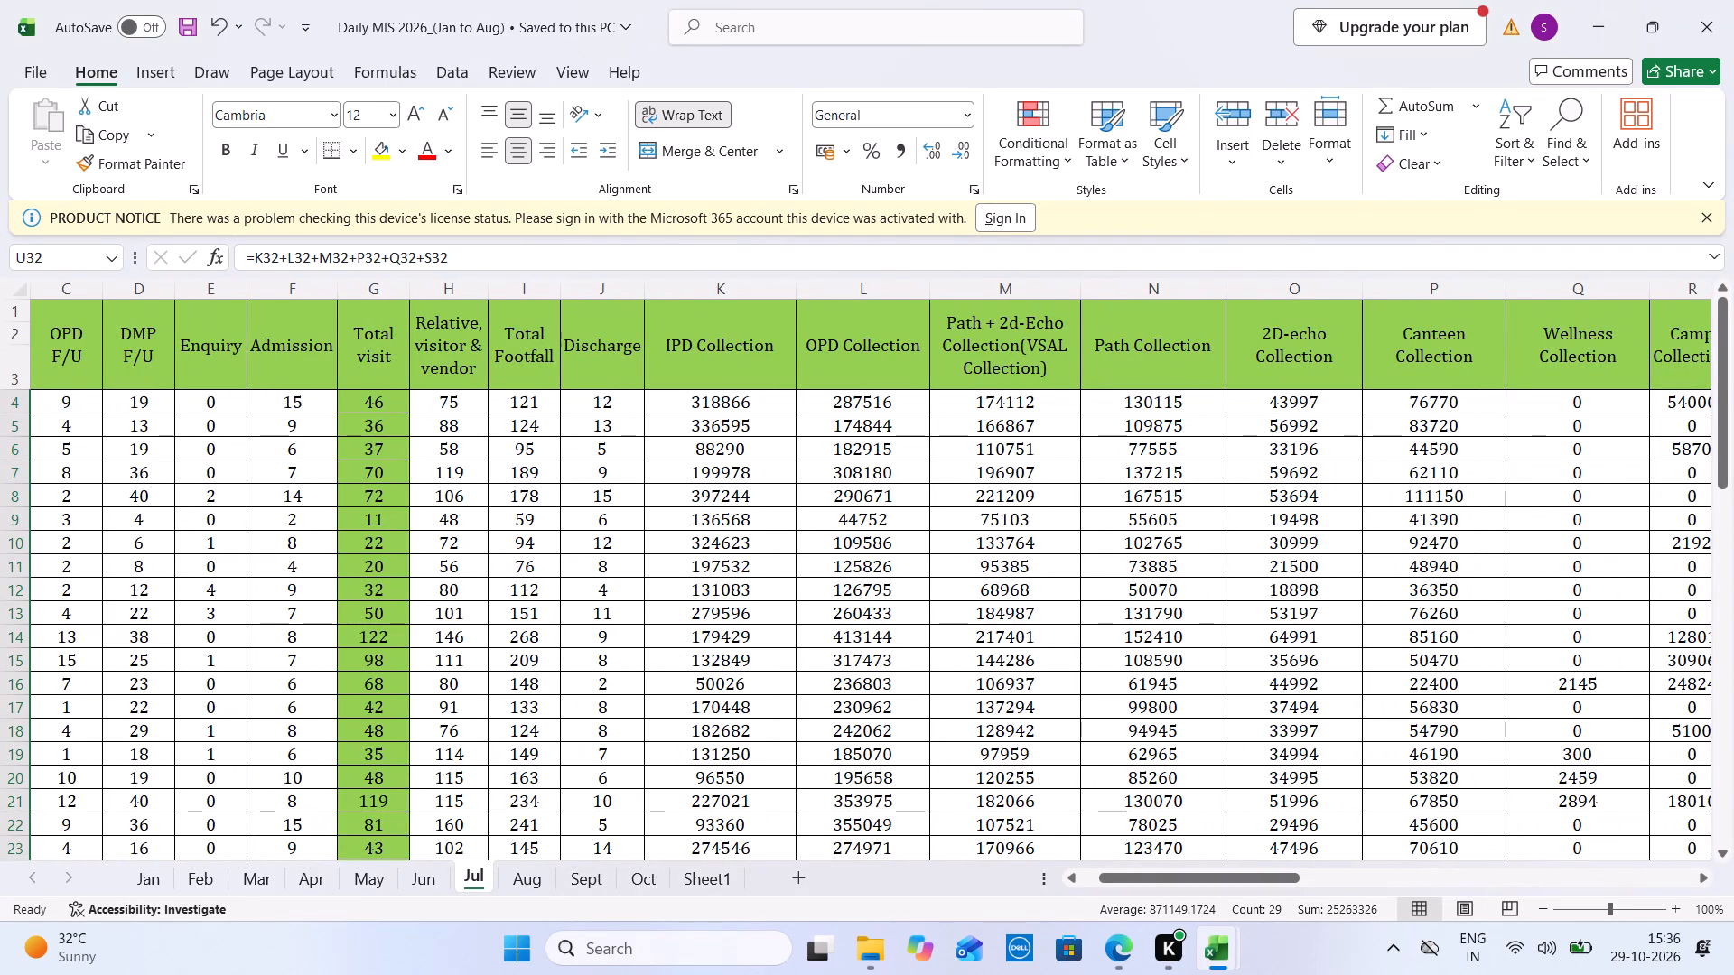
pyautogui.click(62, 405)
pyautogui.press('Left')
pyautogui.moveTo(62, 405); pyautogui.dragTo(36, 974)
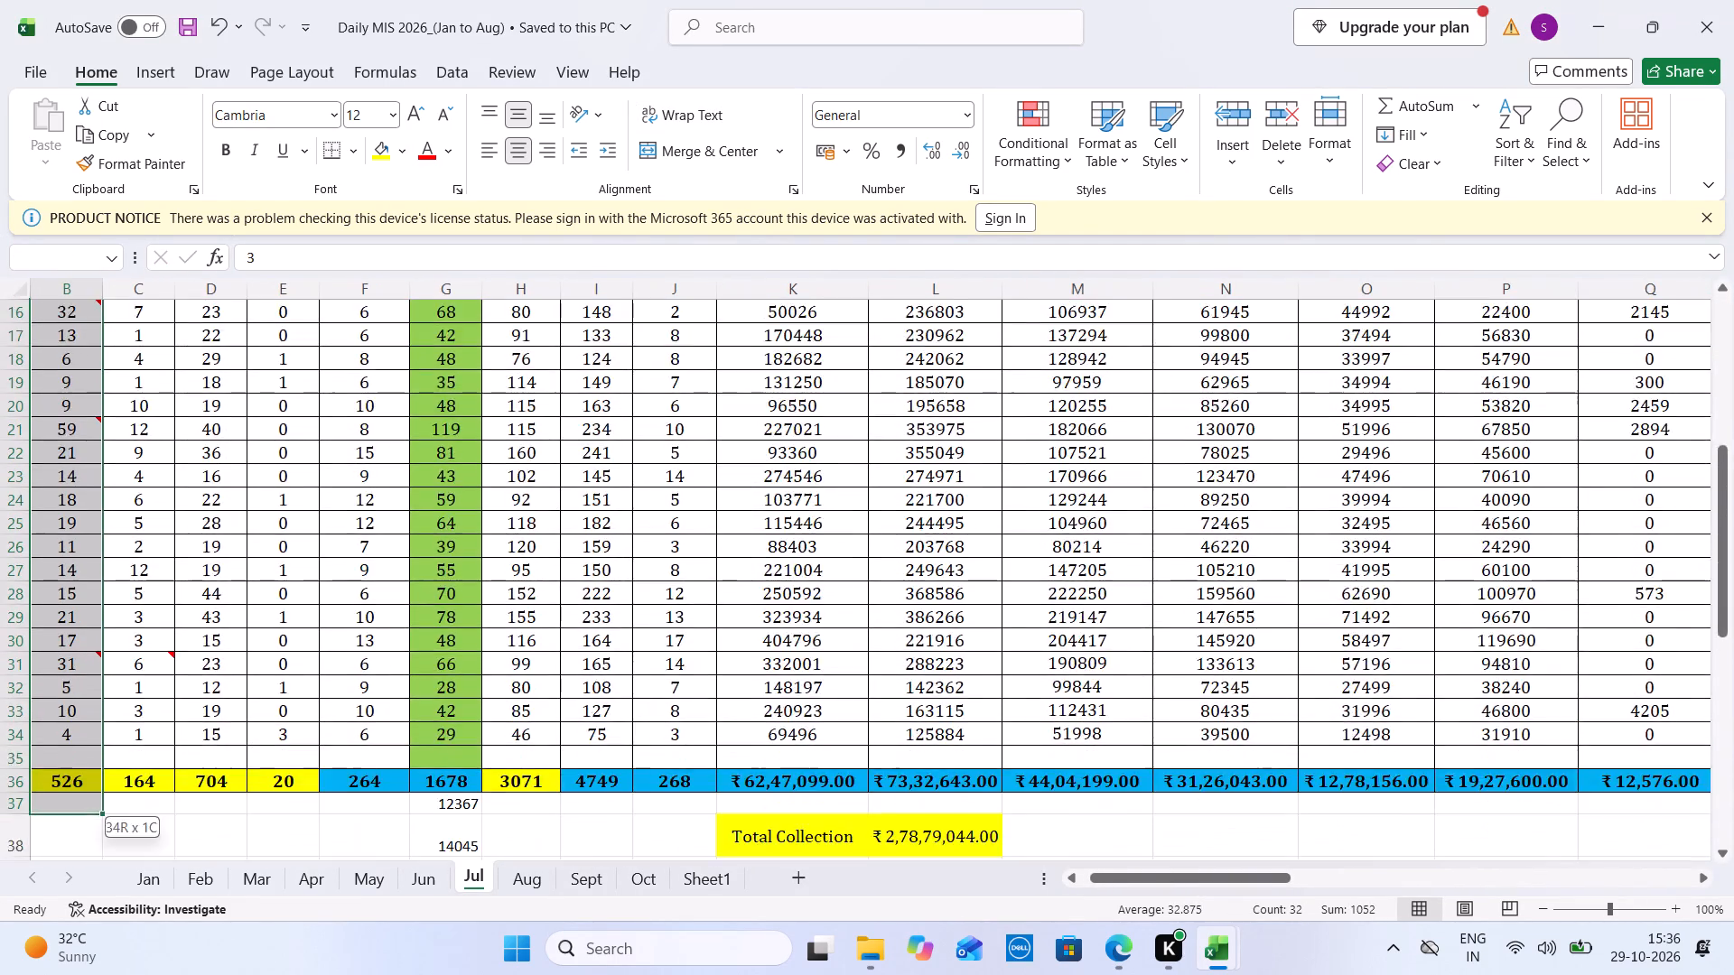
pyautogui.moveTo(36, 974); pyautogui.dragTo(139, 533)
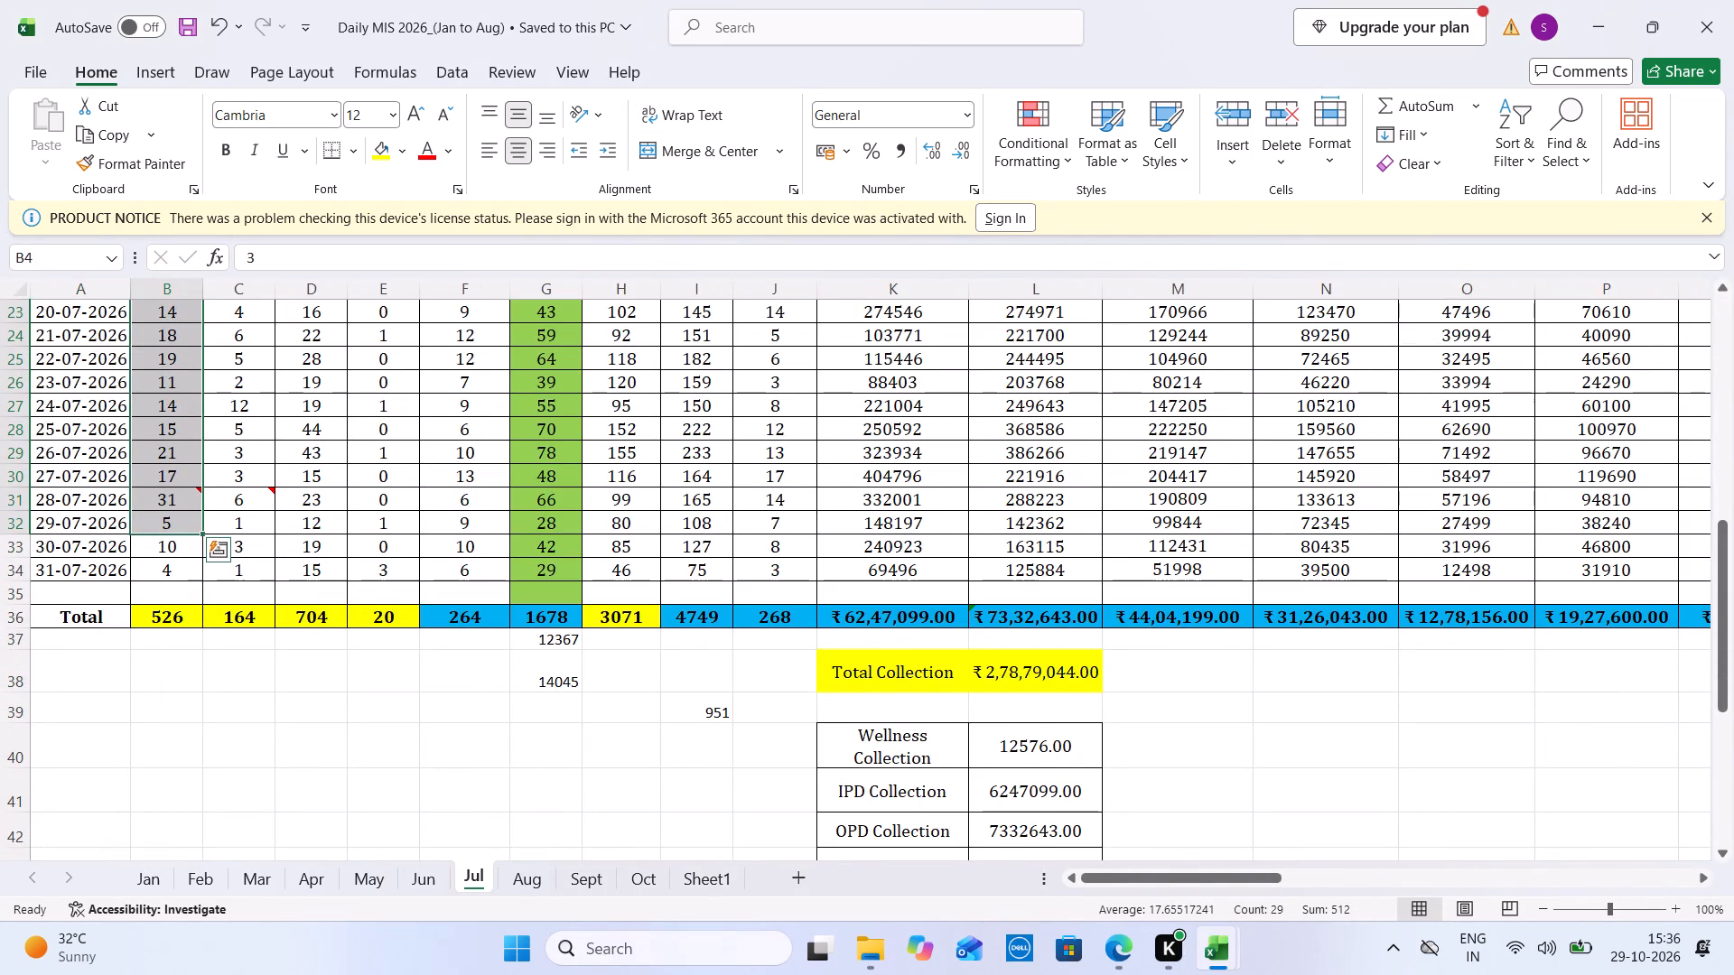
pyautogui.hotkey('ctrl', 'Tab')
pyautogui.click(718, 806)
pyautogui.write('512')
# Sum Khopoli's admissions for 1 to 29 July and enter 248 as its Jul-26 MTD Admission in Monthly MIS.
pyautogui.hotkey('ctrl', 'Tab')
pyautogui.moveTo(489, 515); pyautogui.dragTo(460, 181)
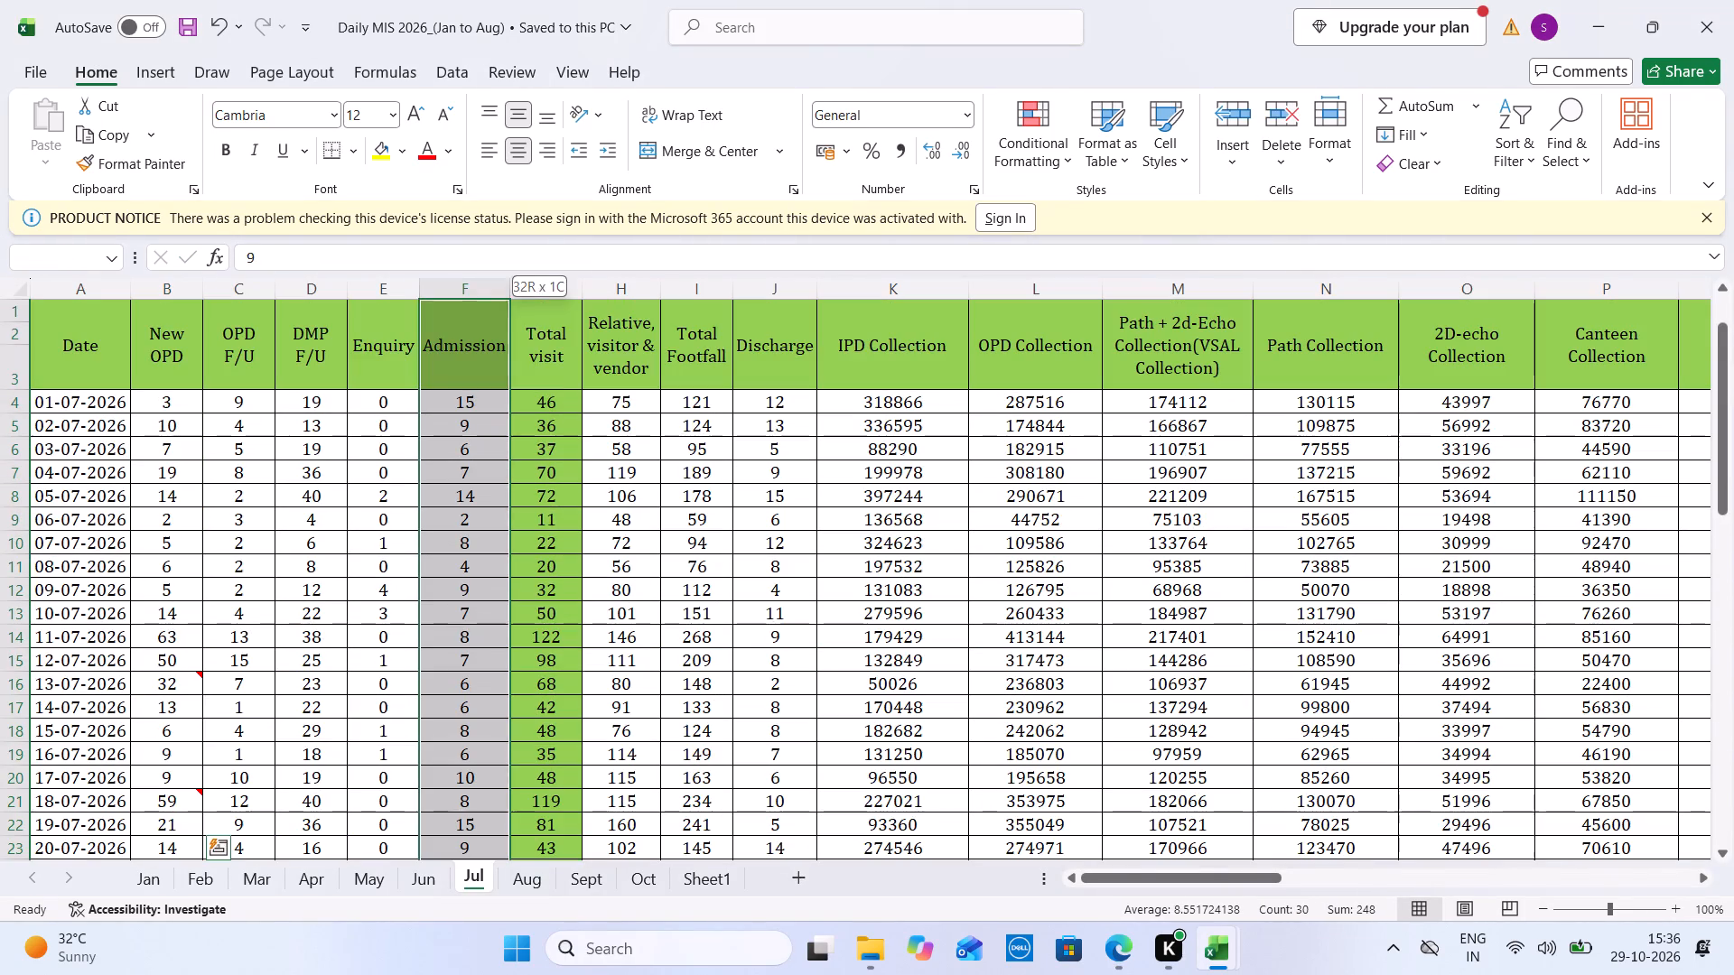
pyautogui.moveTo(460, 181); pyautogui.dragTo(469, 409)
pyautogui.hotkey('ctrl', 'Tab')
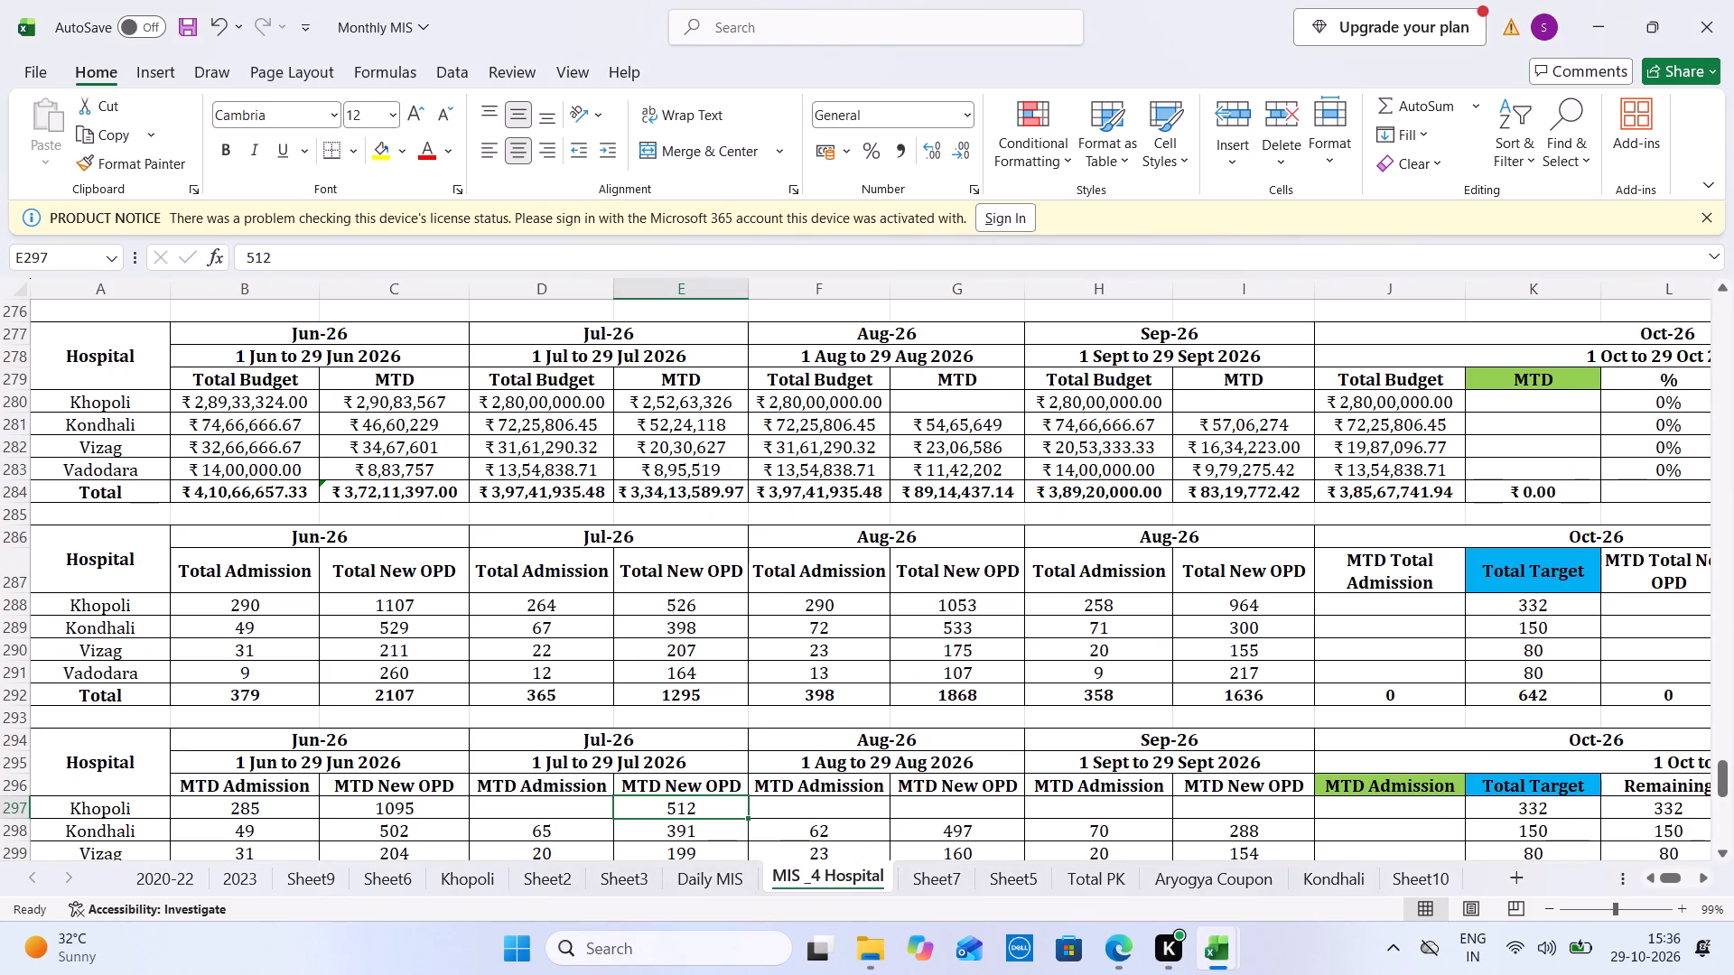
pyautogui.click(587, 803)
pyautogui.write('248')
# Sum Khopoli's daily collection totals in column U for 1 to 29 August and enter 27800520 as its Aug-26 MTD in Monthly MIS.
pyautogui.hotkey('ctrl', 'Tab')
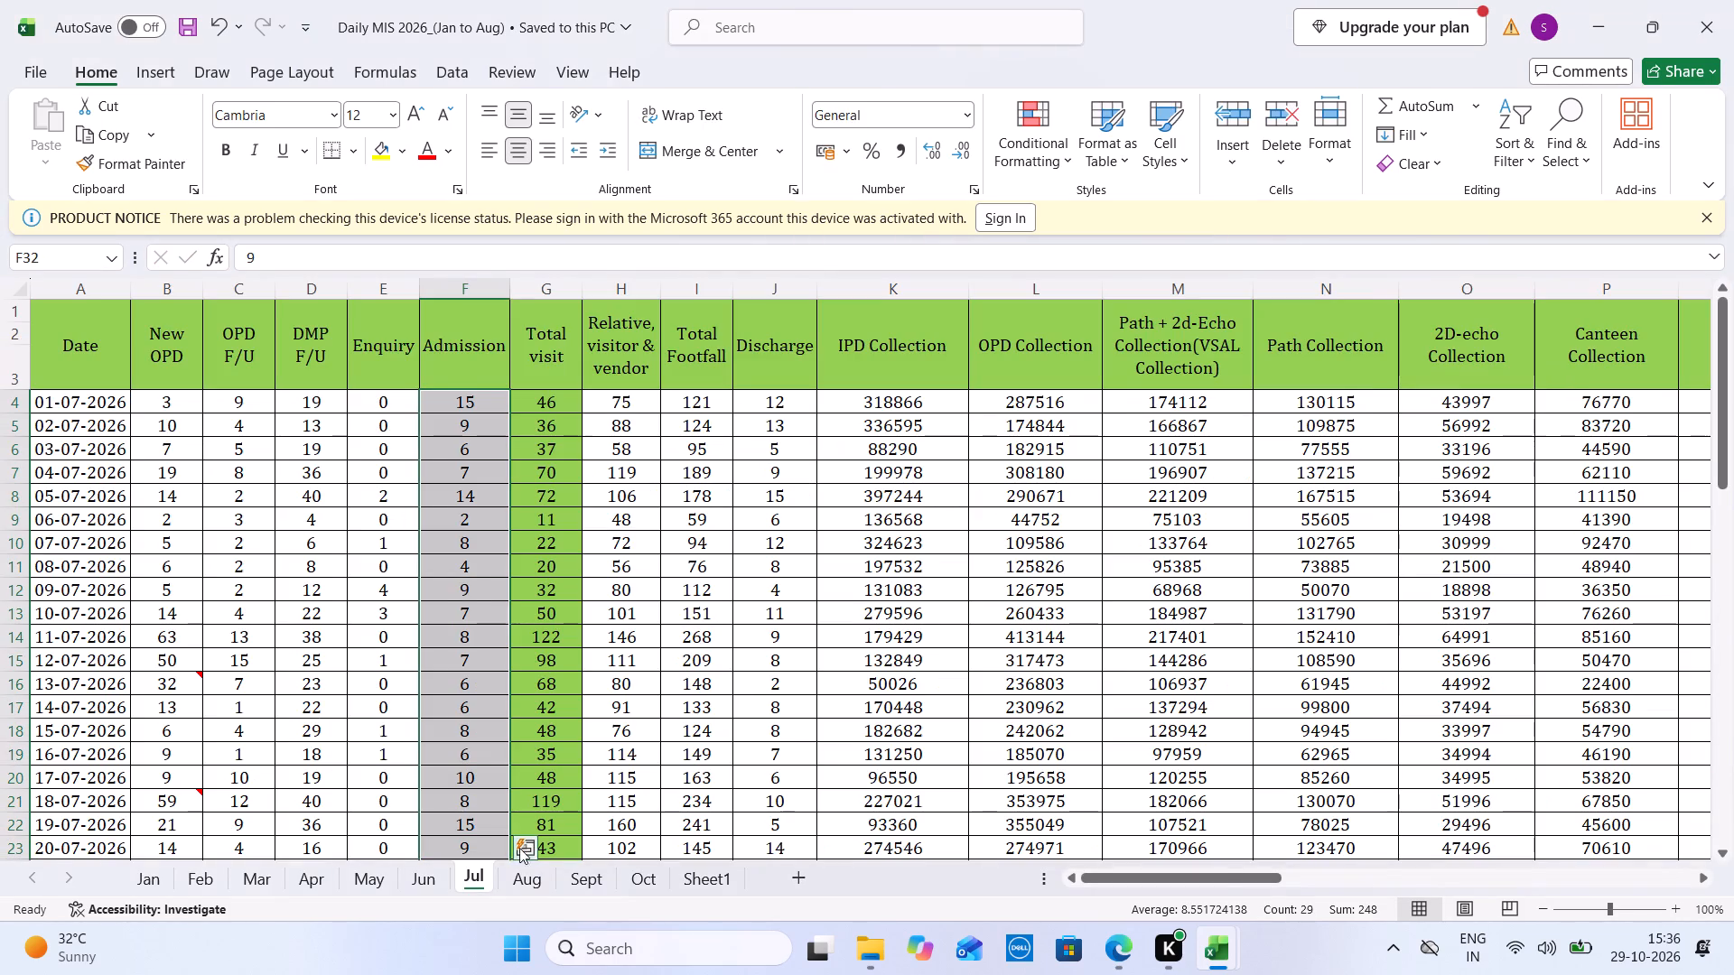
pyautogui.click(540, 886)
pyautogui.moveTo(478, 789); pyautogui.dragTo(471, 85)
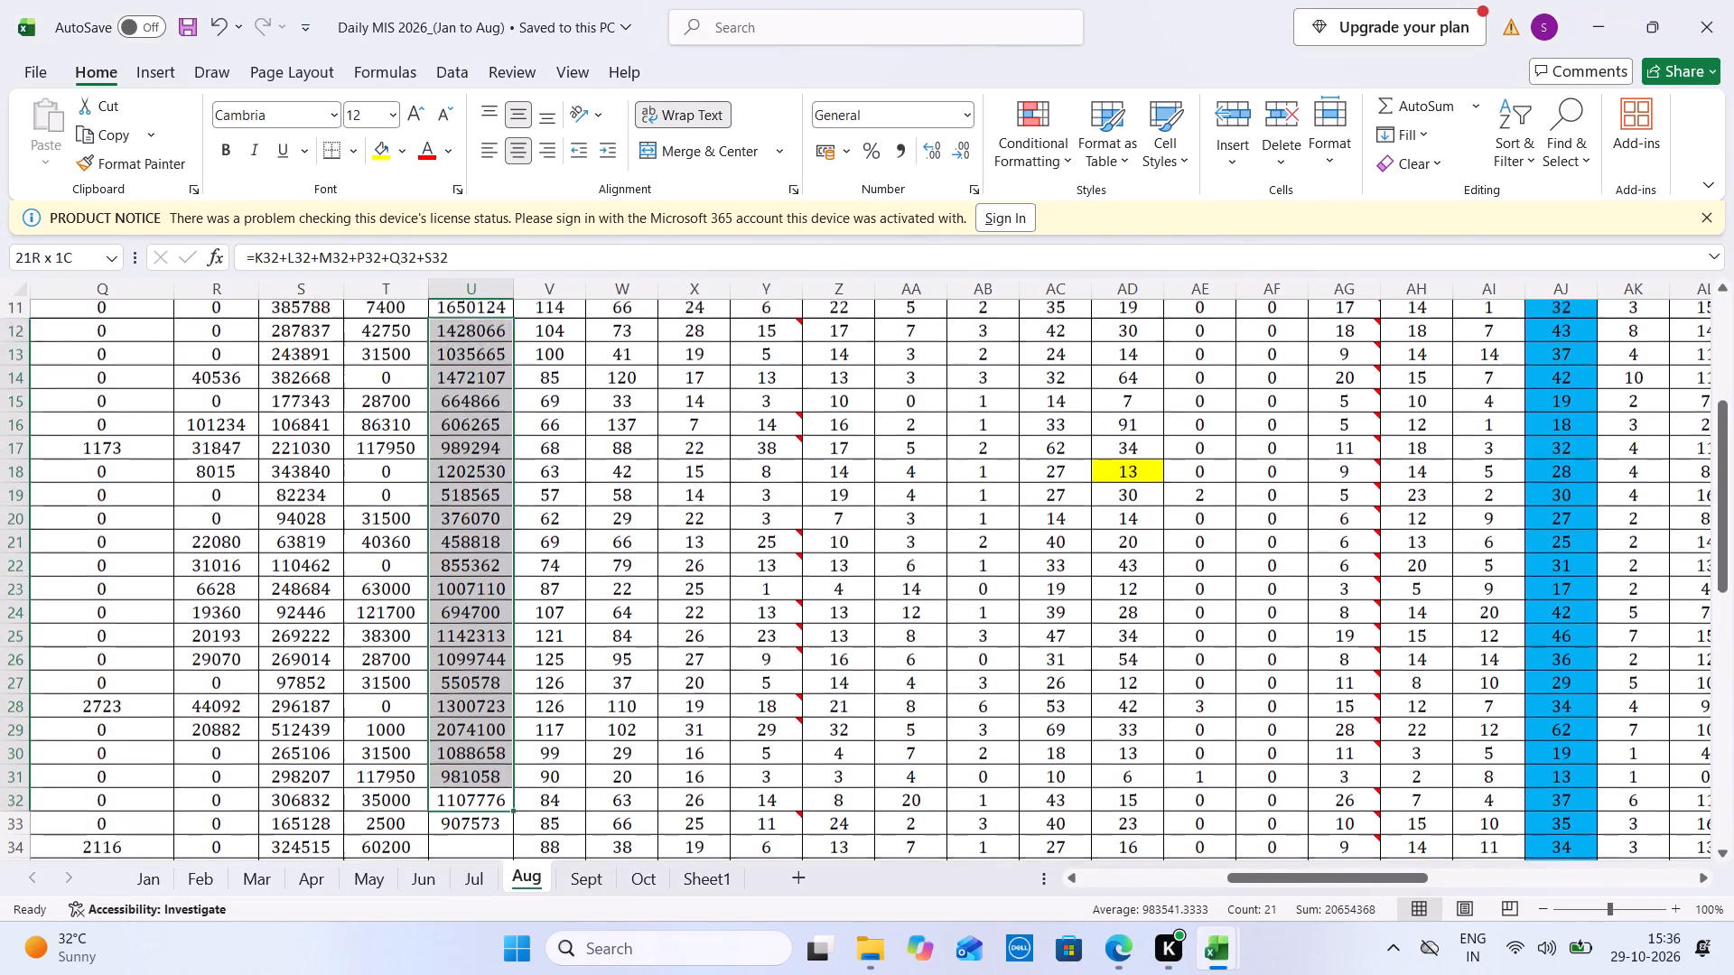
pyautogui.moveTo(471, 85); pyautogui.dragTo(457, 411)
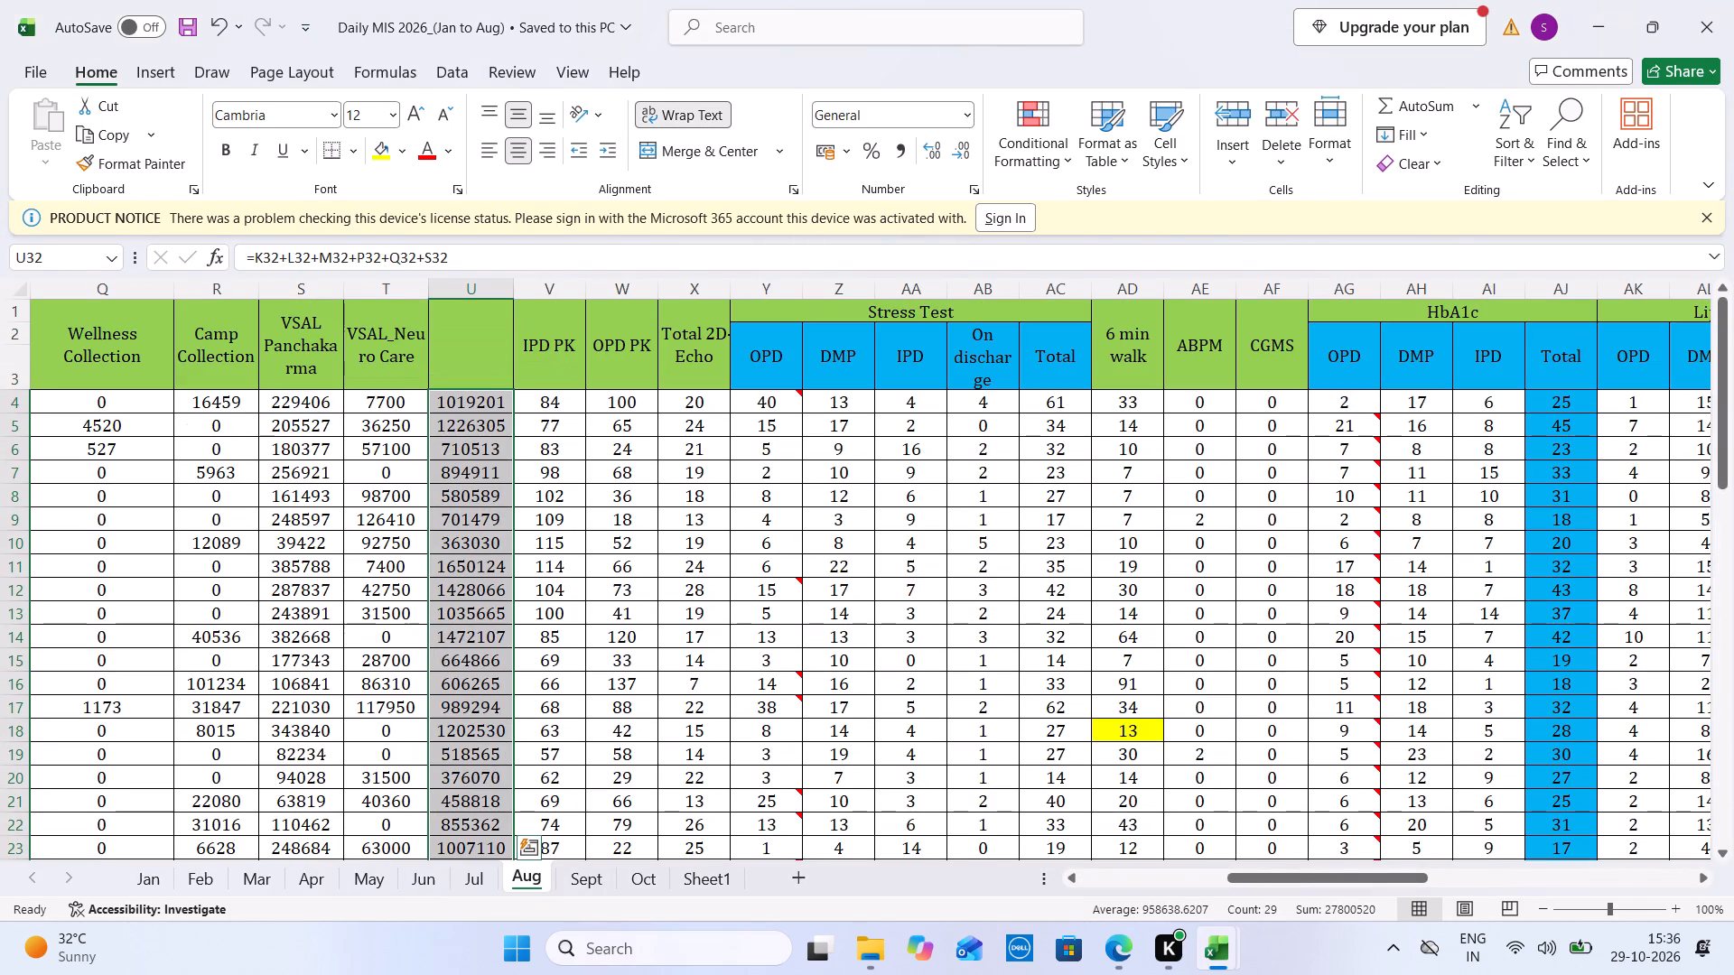
pyautogui.hotkey('ctrl', 'Tab')
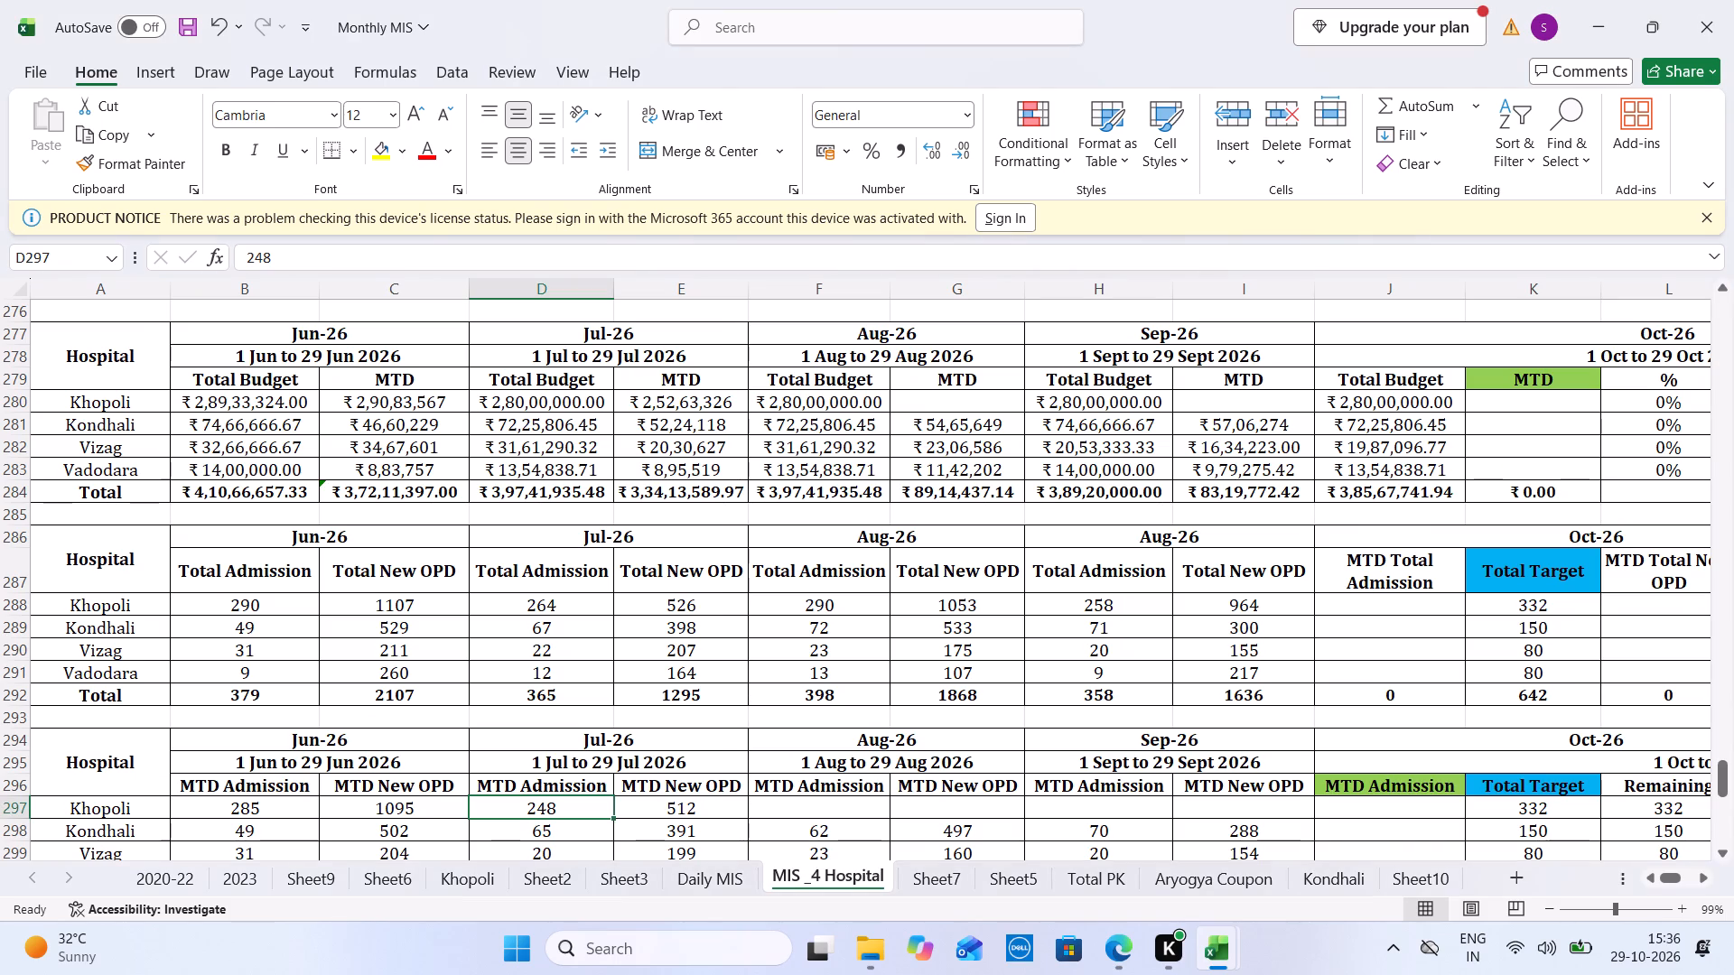
pyautogui.click(954, 392)
pyautogui.write('27800')
pyautogui.hotkey('ctrl', 'Tab')
pyautogui.hotkey('ctrl', 'Tab')
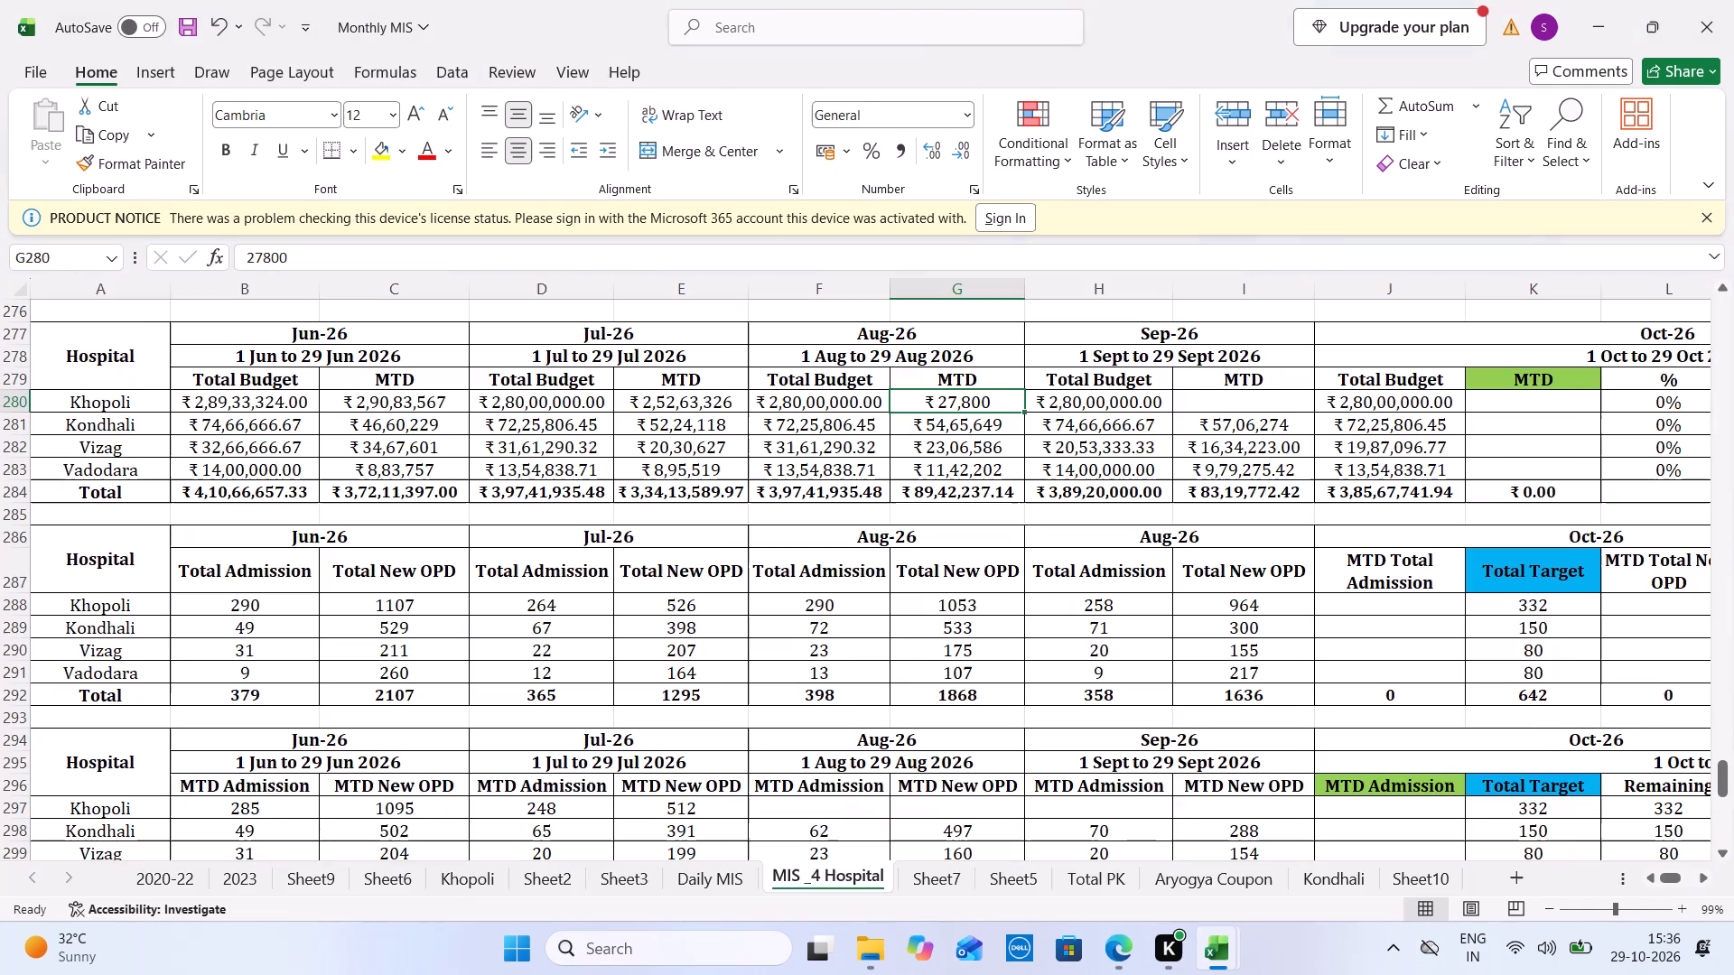
pyautogui.doubleClick(1000, 404)
pyautogui.write('520')
pyautogui.press('Tab')
# Sum Khopoli's New OPD for 1 to 29 August and enter 1009 as its Aug-26 MTD New OPD in Monthly MIS.
pyautogui.hotkey('ctrl', 'Tab')
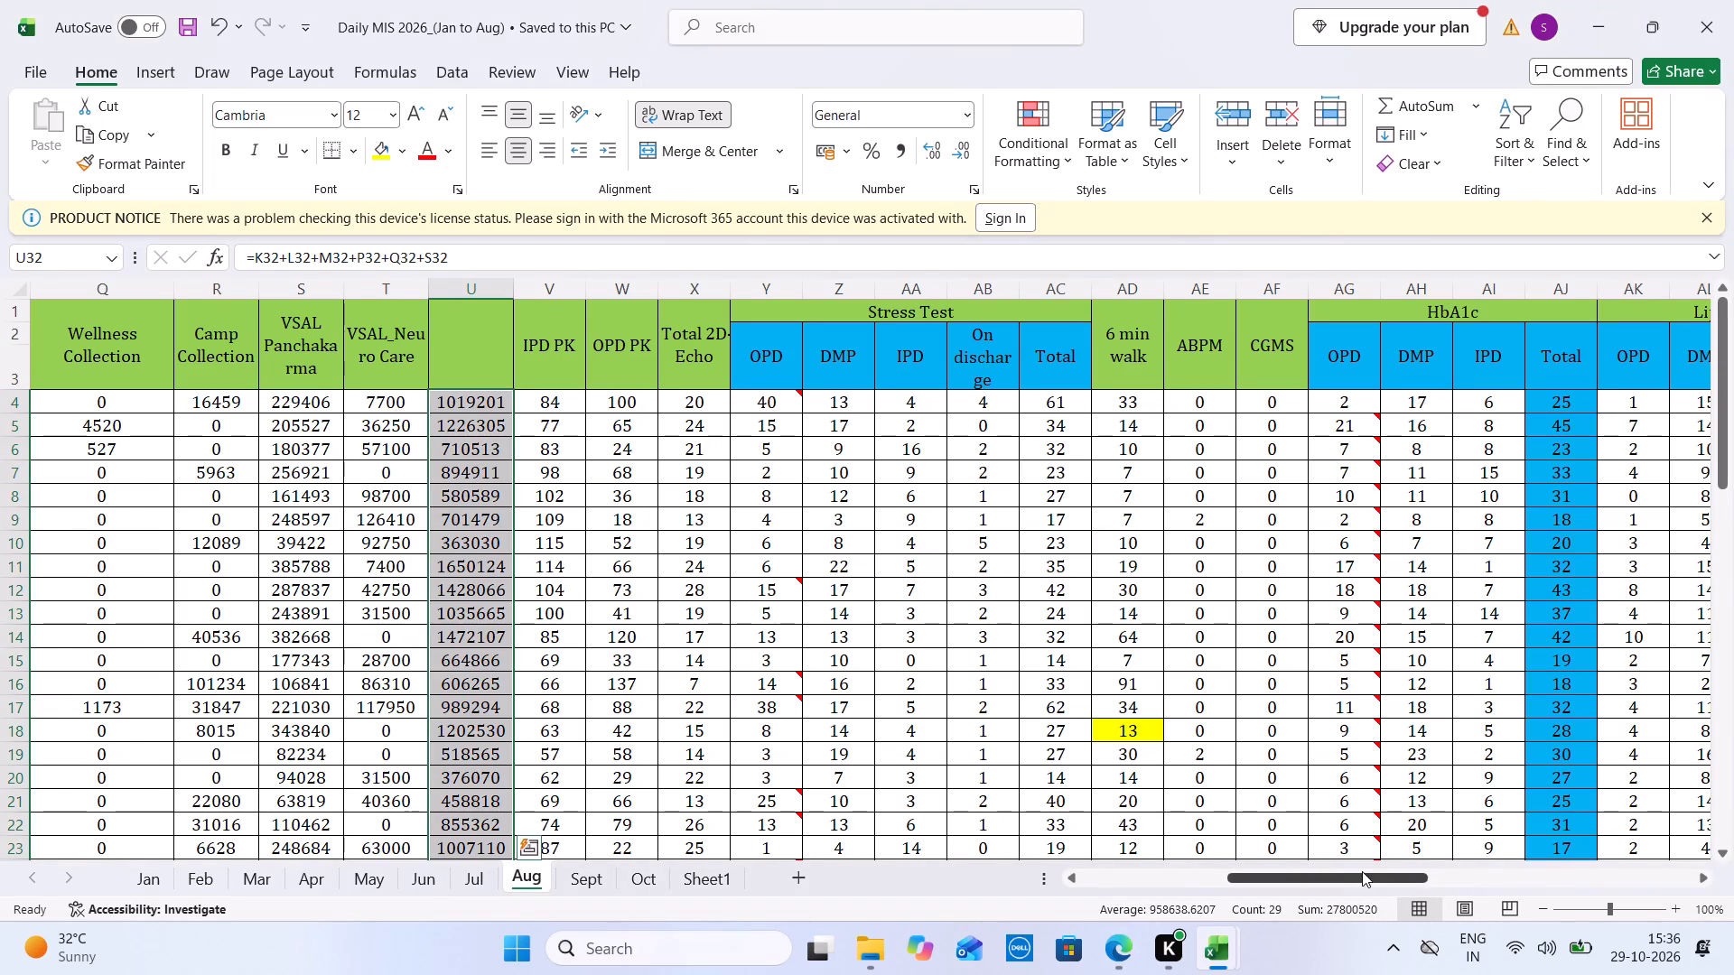
pyautogui.moveTo(1362, 871); pyautogui.dragTo(748, 826)
pyautogui.moveTo(161, 399); pyautogui.dragTo(183, 974)
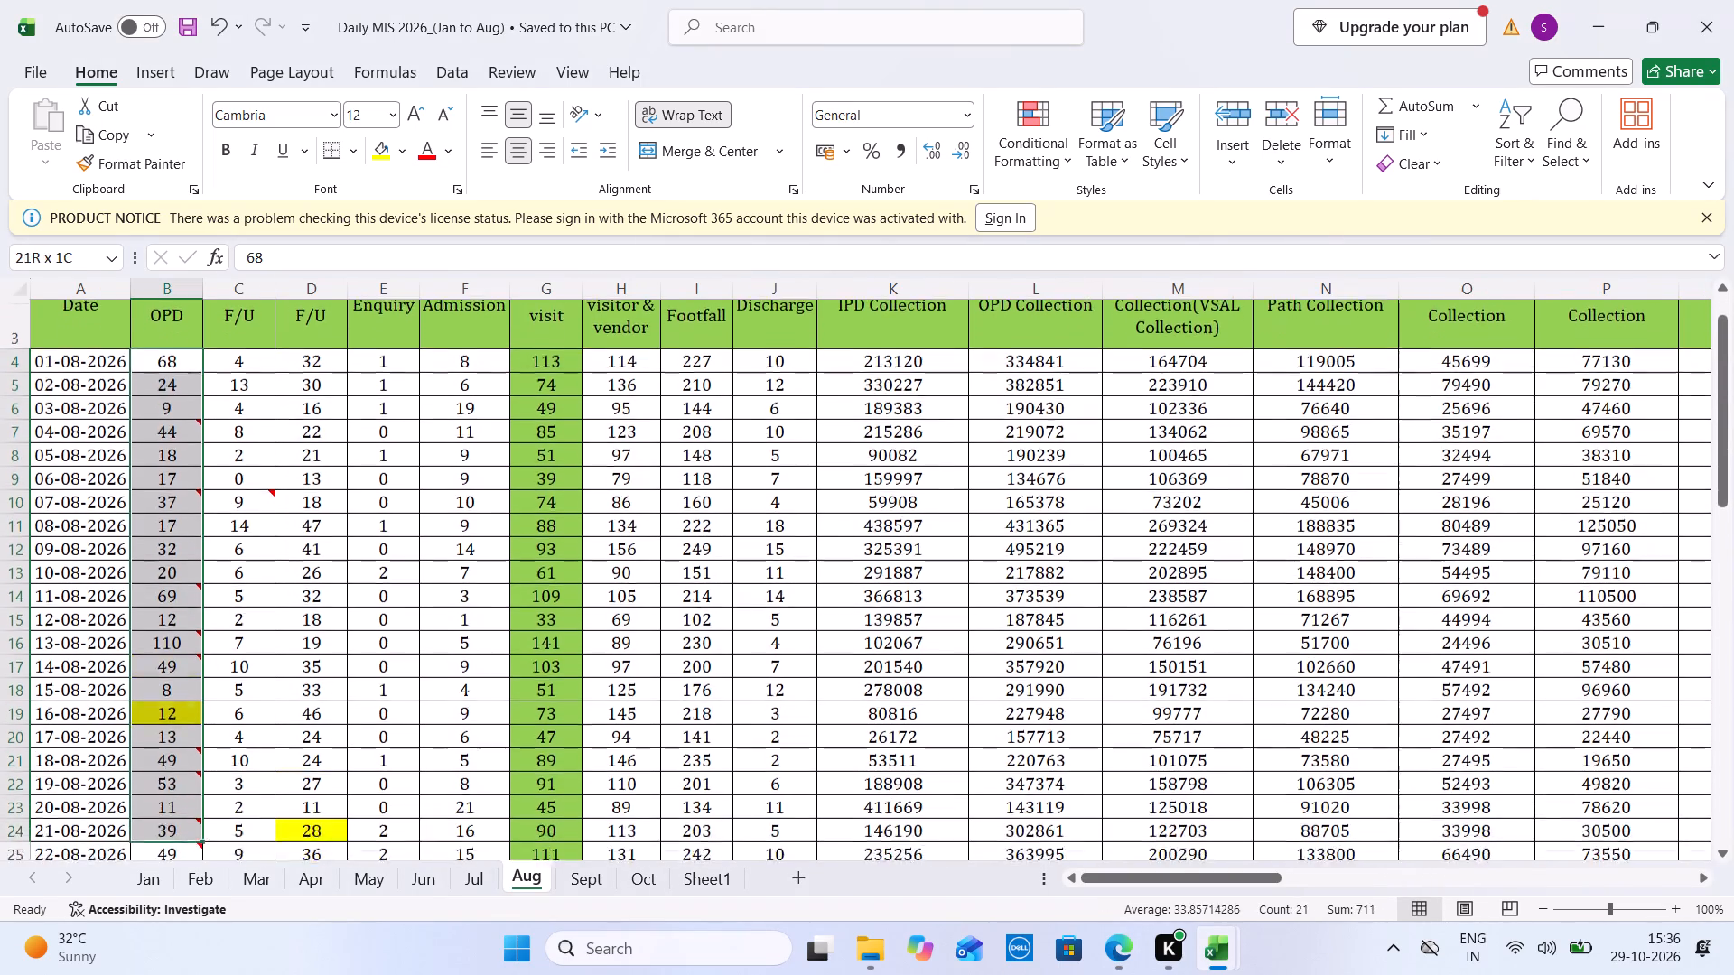
pyautogui.moveTo(183, 974); pyautogui.dragTo(178, 752)
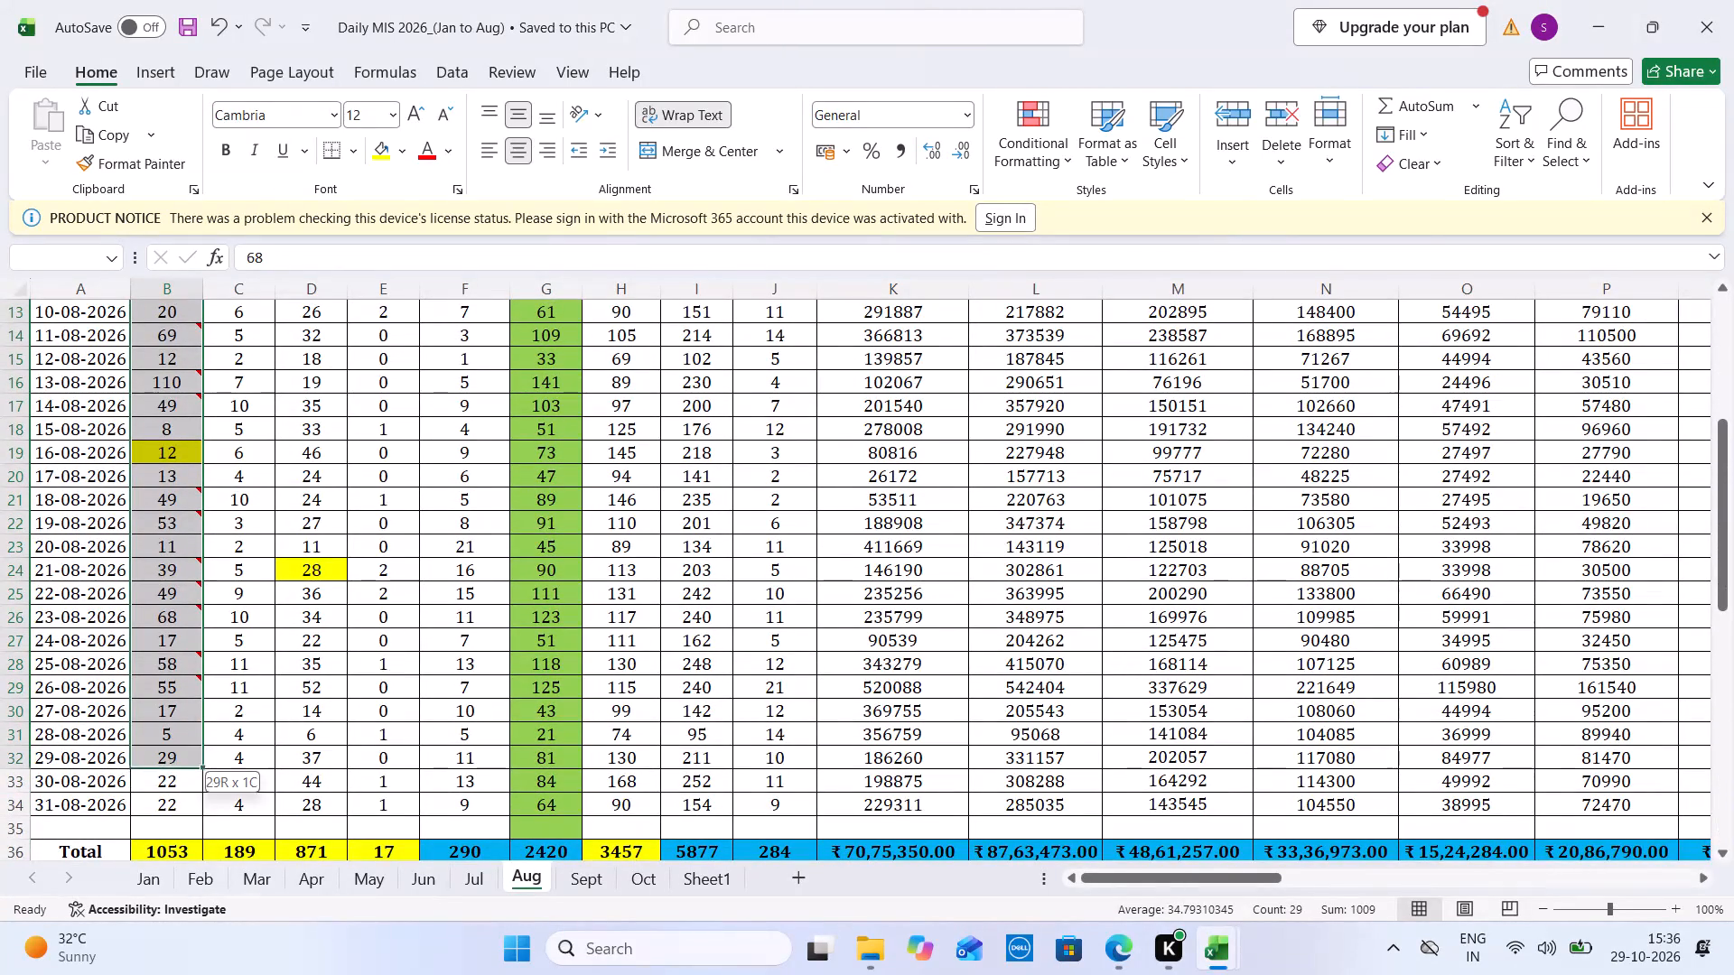
pyautogui.moveTo(178, 752); pyautogui.dragTo(180, 755)
pyautogui.hotkey('ctrl', 'Tab')
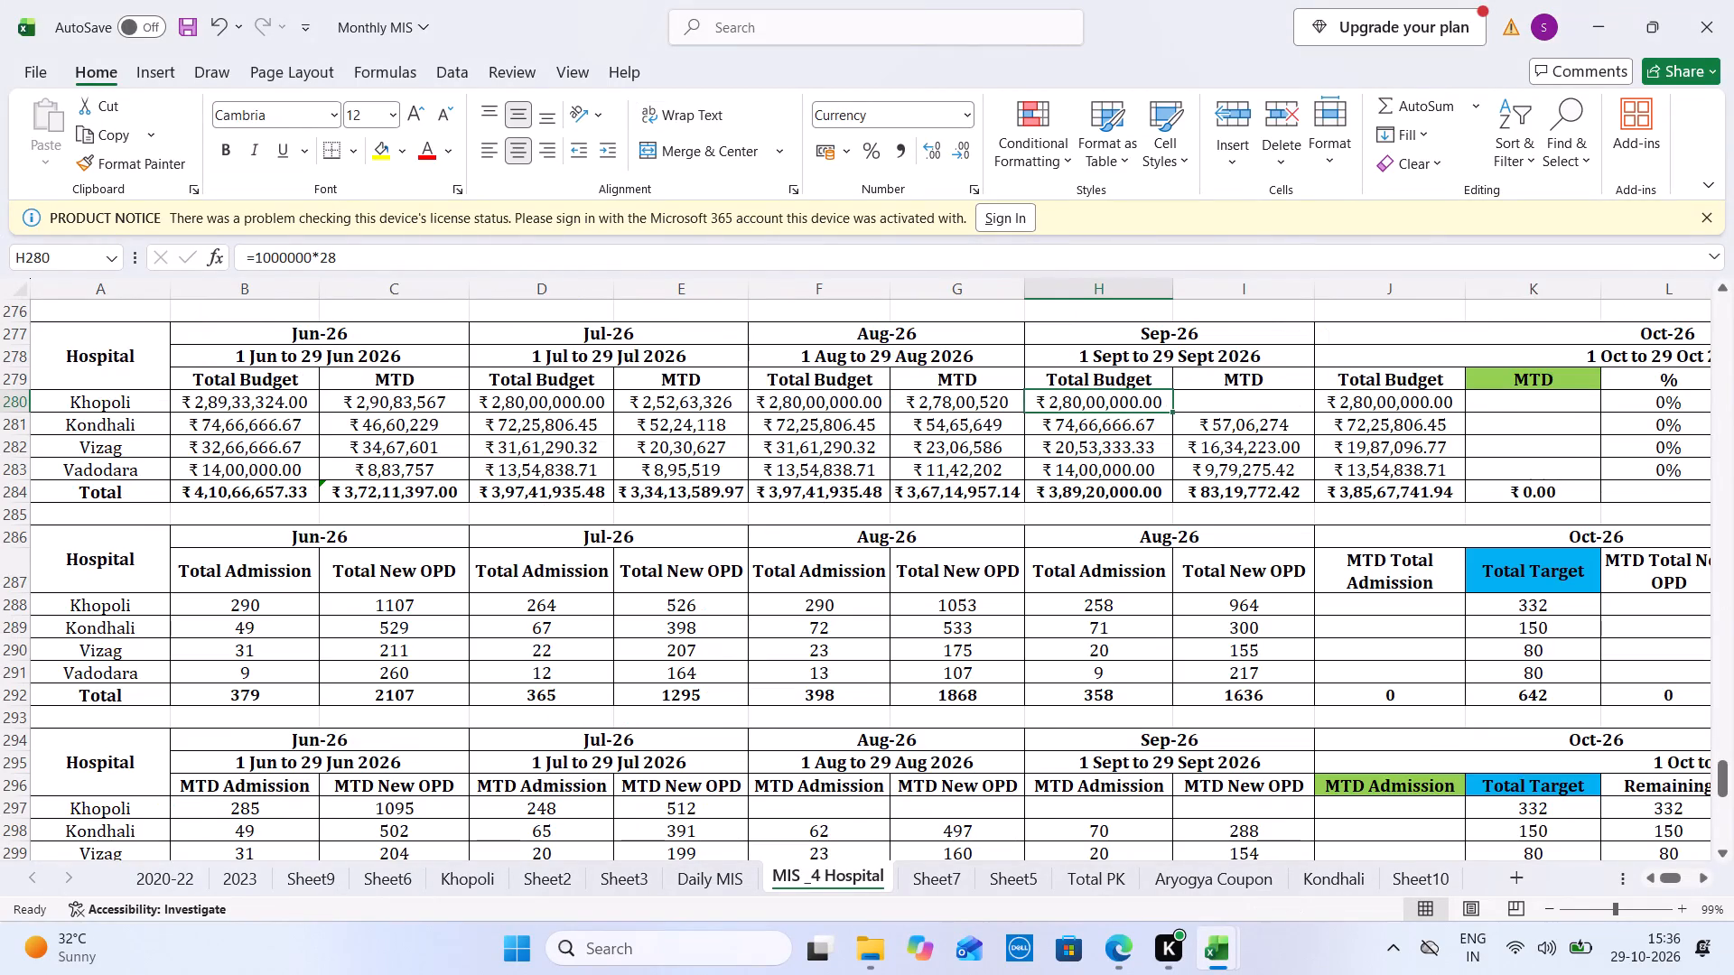
pyautogui.click(1011, 801)
pyautogui.write('1009')
# Sum Khopoli's admissions for 1 to 29 August and enter 268 as its Aug-26 MTD Admission in Monthly MIS.
pyautogui.hotkey('ctrl', 'Tab')
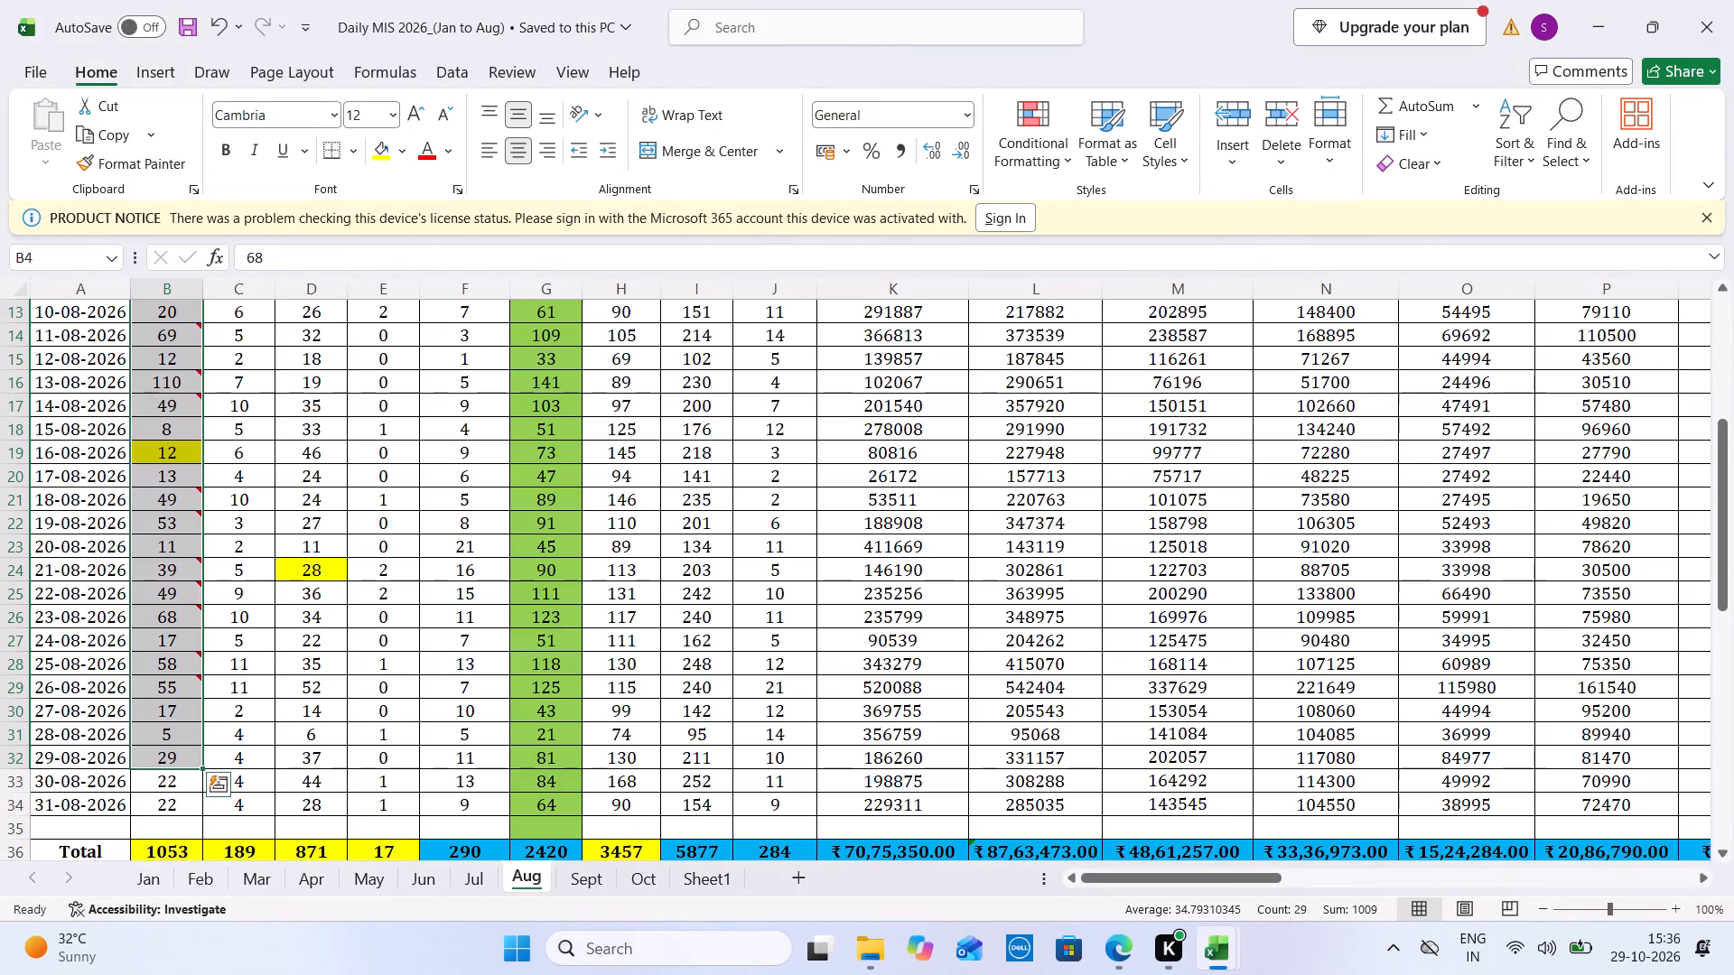
pyautogui.moveTo(499, 750); pyautogui.dragTo(455, 404)
pyautogui.hotkey('ctrl', 'Tab')
pyautogui.click(866, 811)
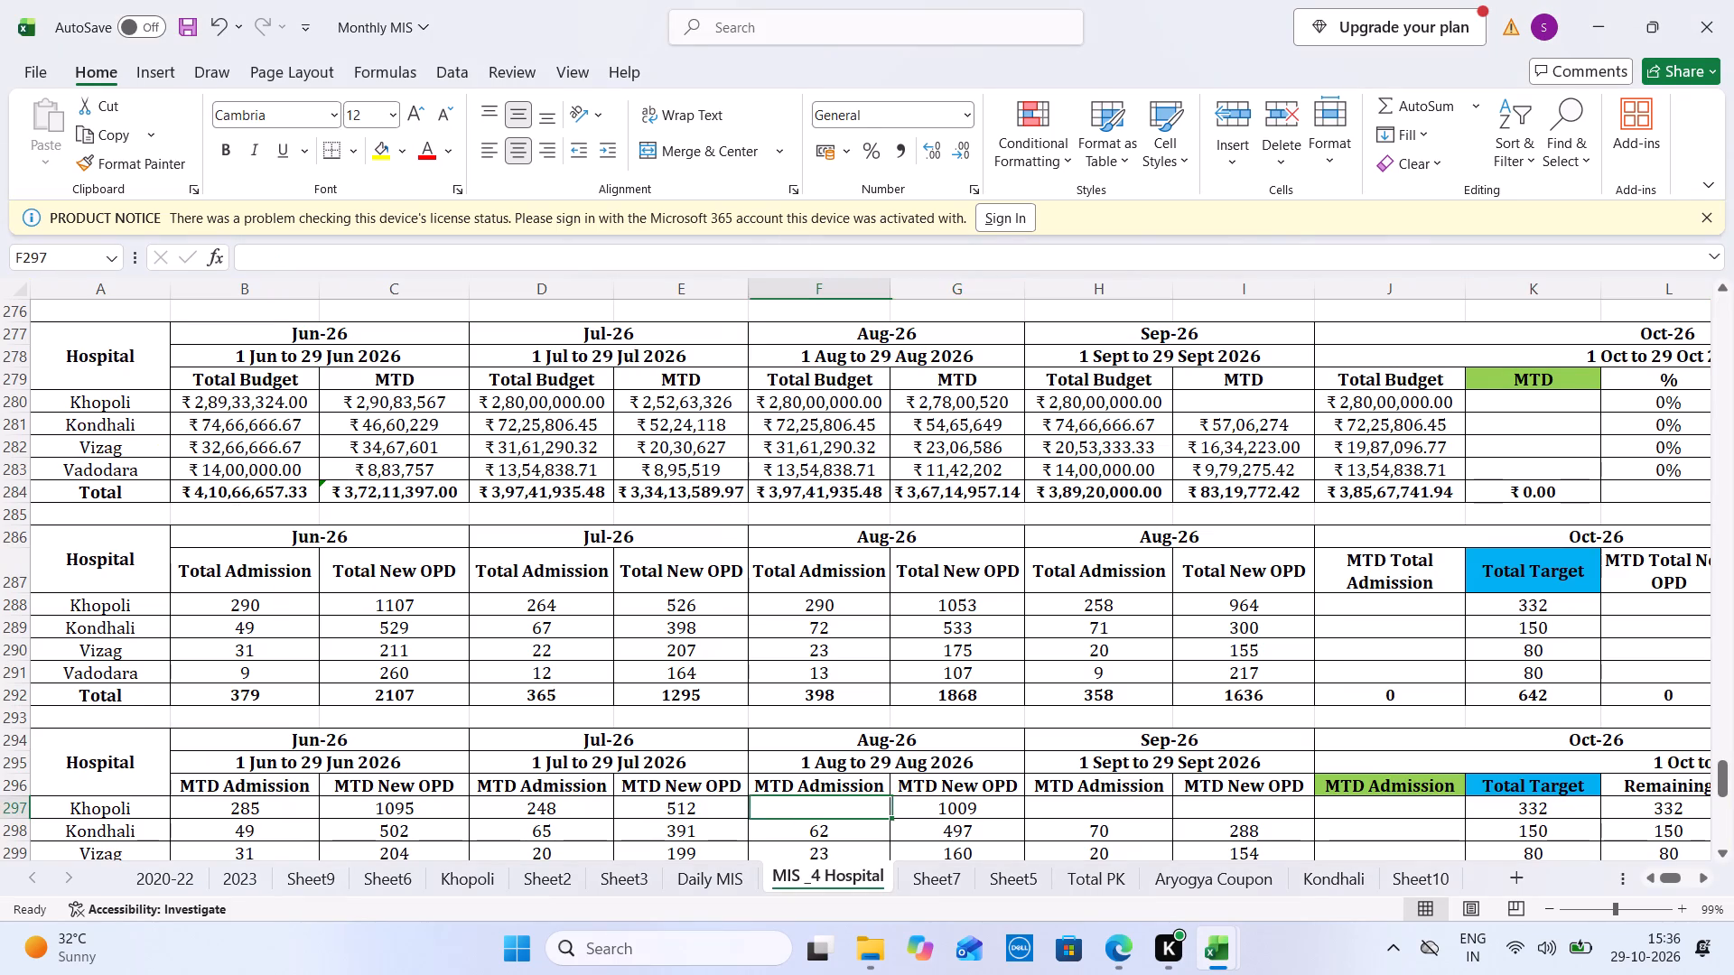
pyautogui.write('268')
# Sum Khopoli's New OPD for 1 to 29 September and enter 904 as its Sep-26 MTD New OPD in Monthly MIS.
pyautogui.hotkey('ctrl', 'Tab')
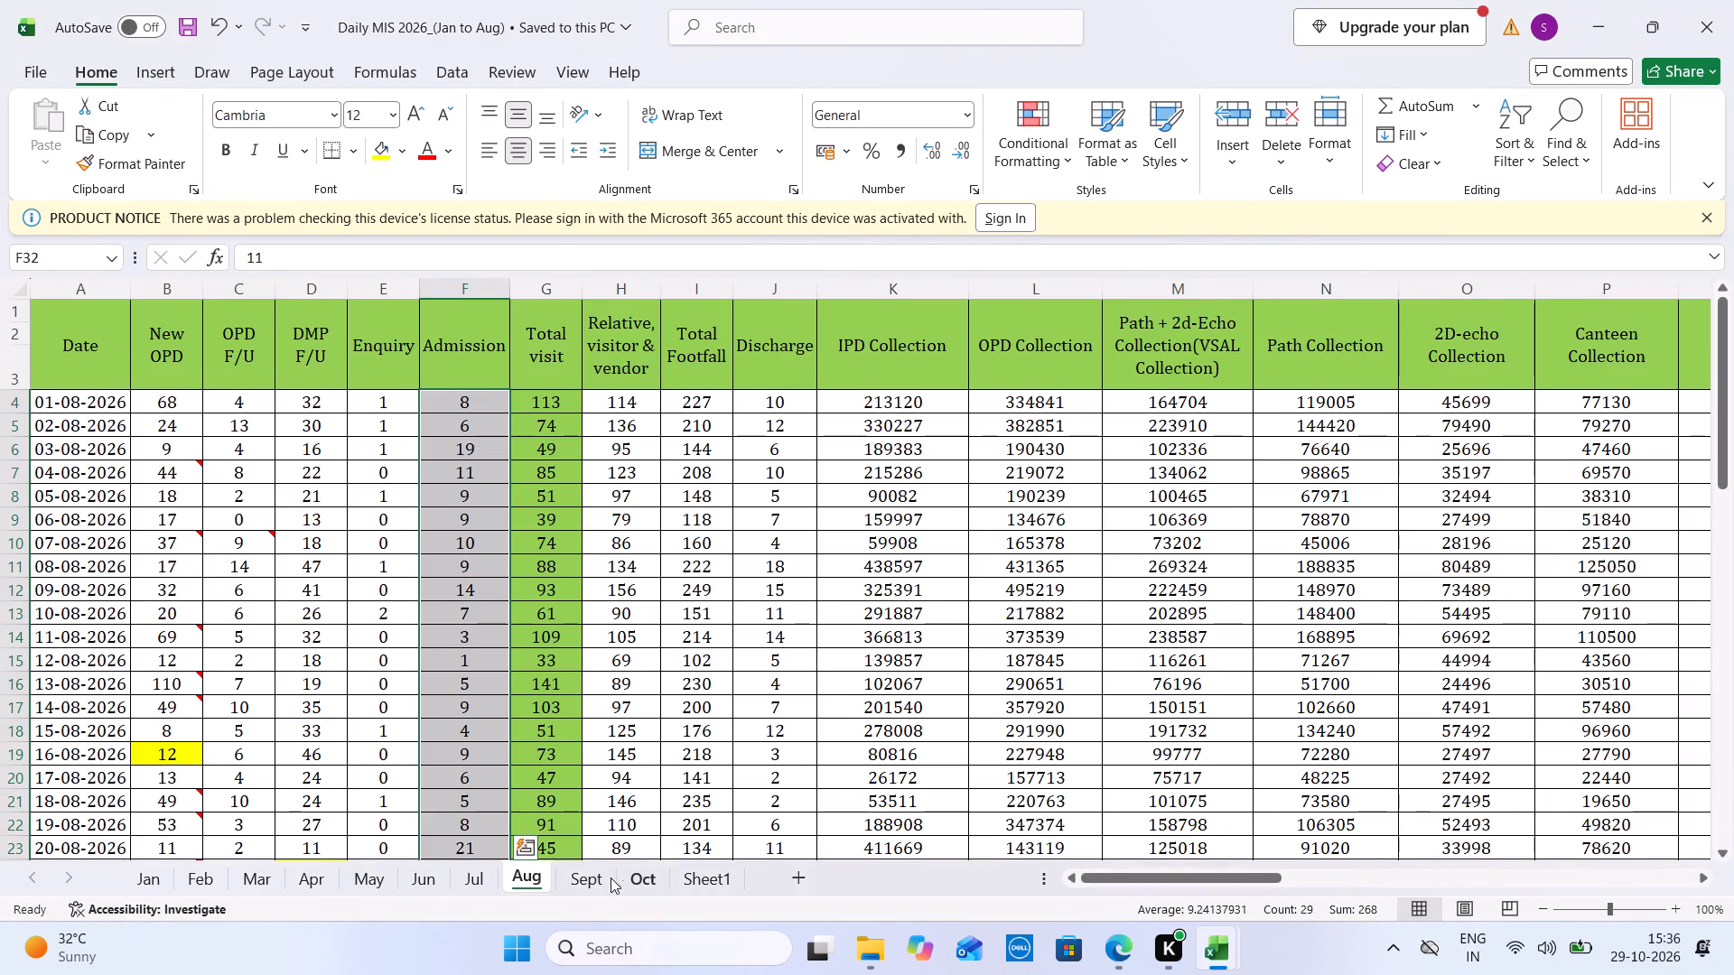
pyautogui.click(590, 879)
pyautogui.moveTo(176, 807); pyautogui.dragTo(174, 647)
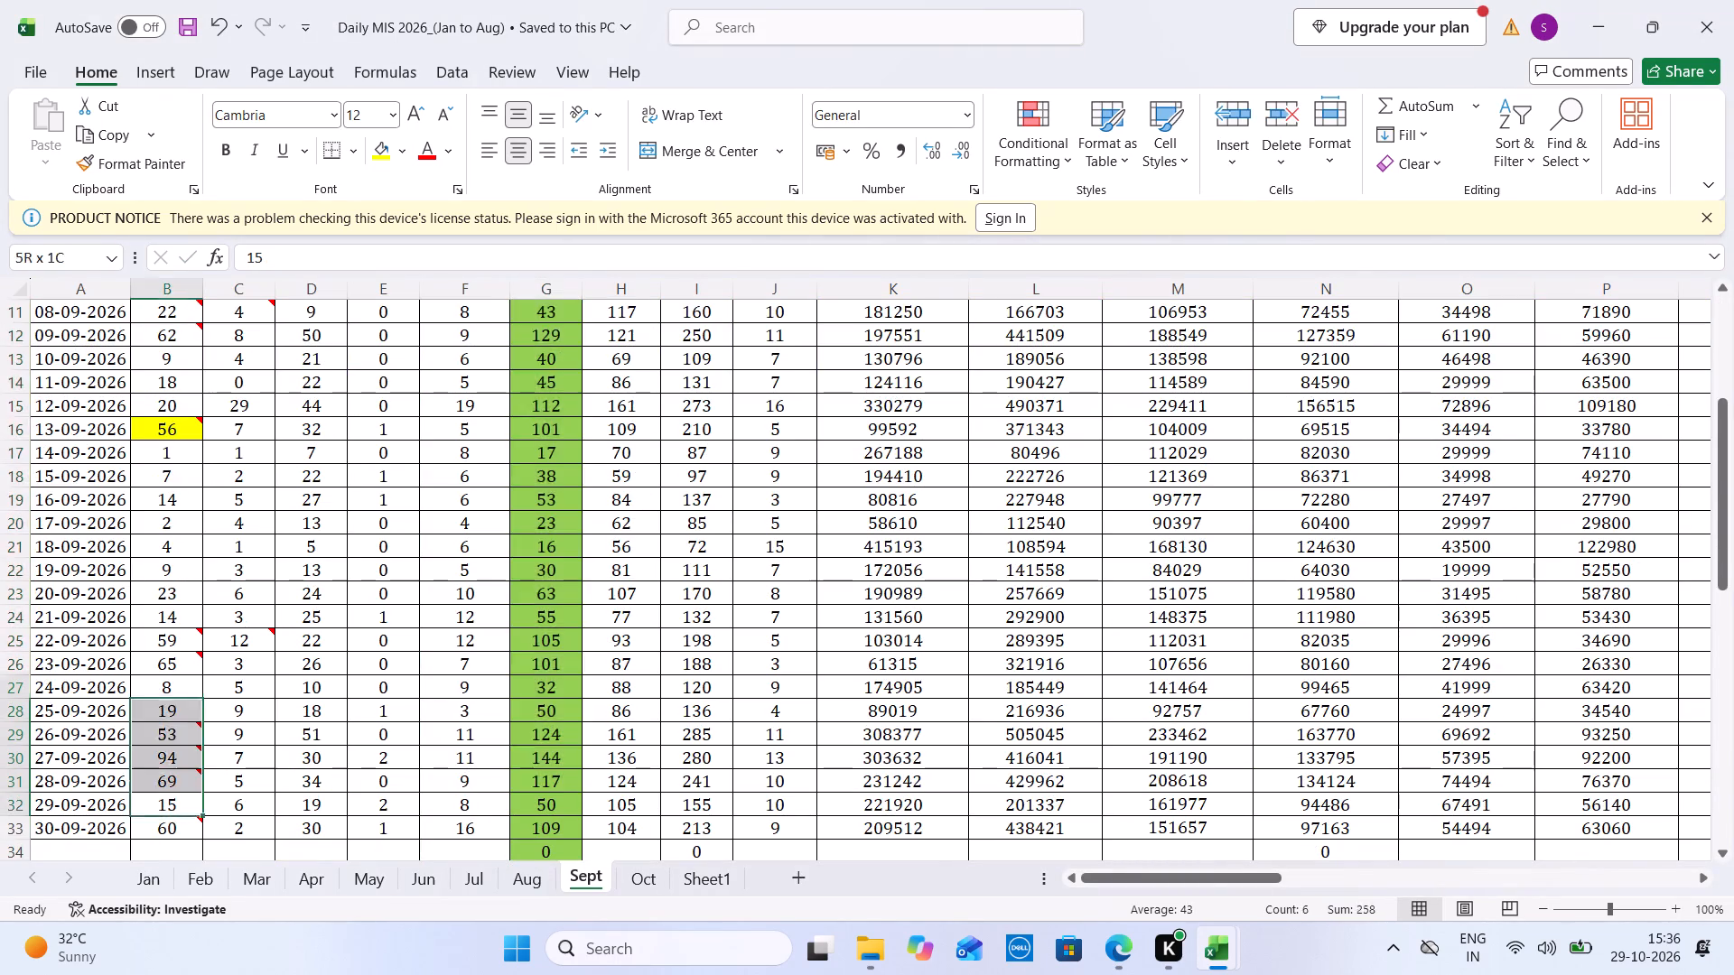
pyautogui.moveTo(174, 647); pyautogui.dragTo(176, 408)
pyautogui.hotkey('ctrl', 'Tab')
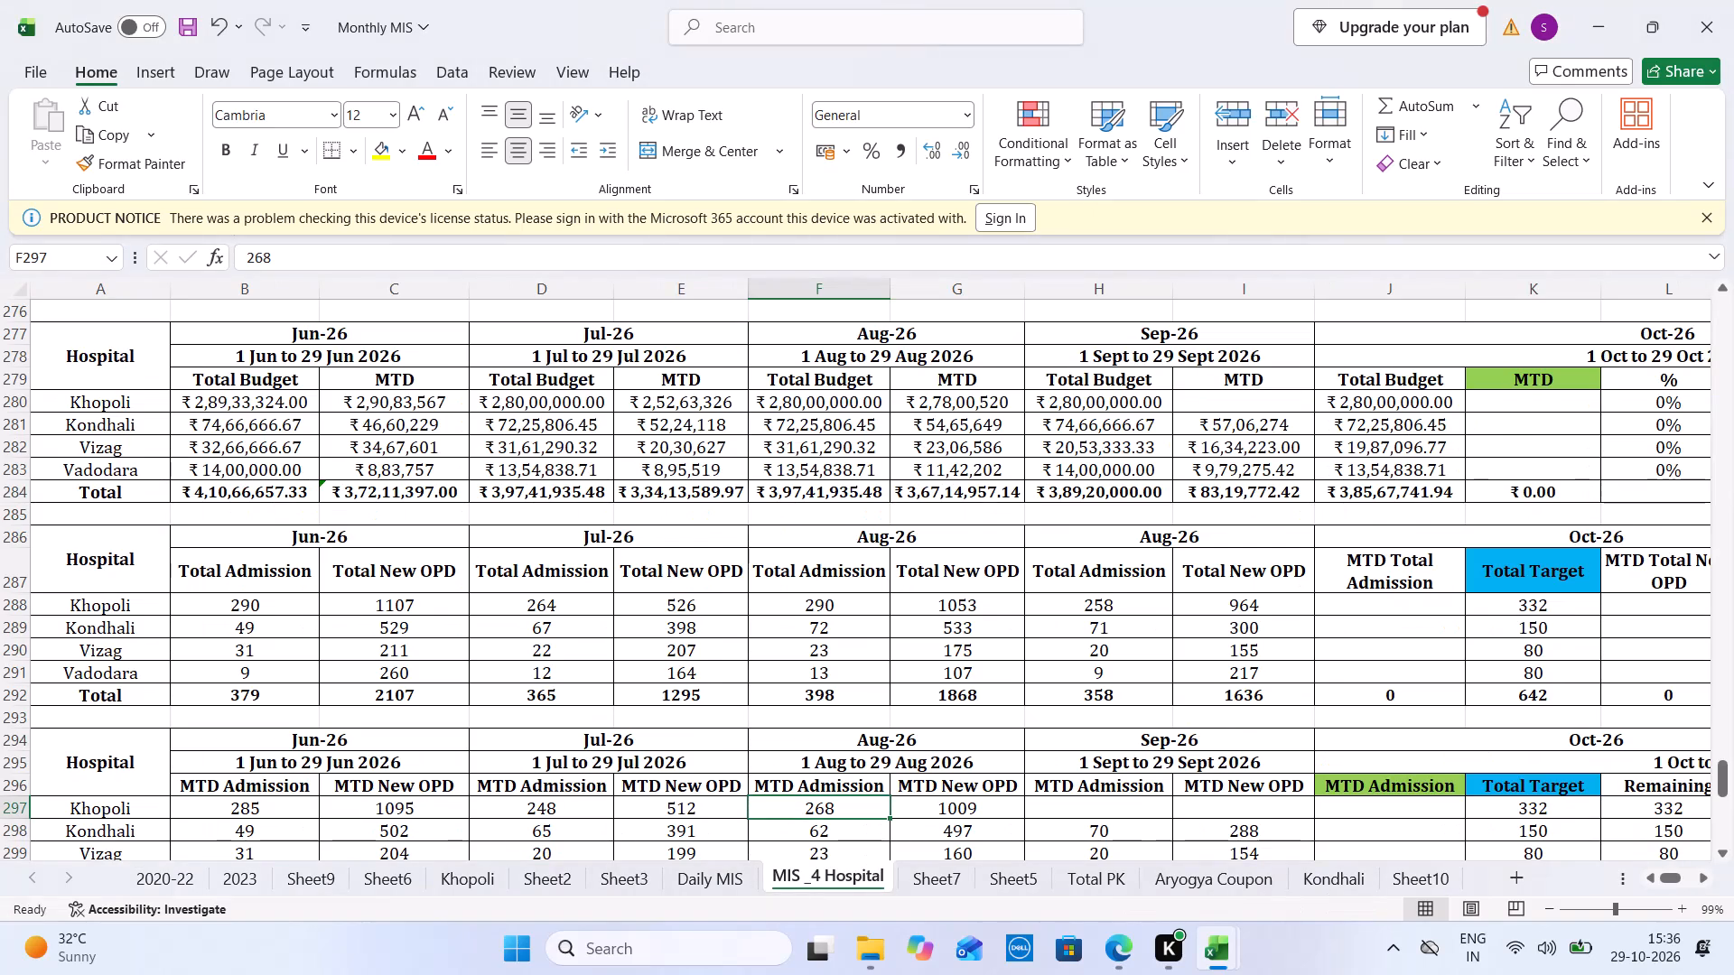
pyautogui.click(1252, 807)
pyautogui.write('904')
# Sum Khopoli's admissions for 1 to 29 September and enter 242 as its Sep-26 MTD Admission in Monthly MIS.
pyautogui.hotkey('ctrl', 'Tab')
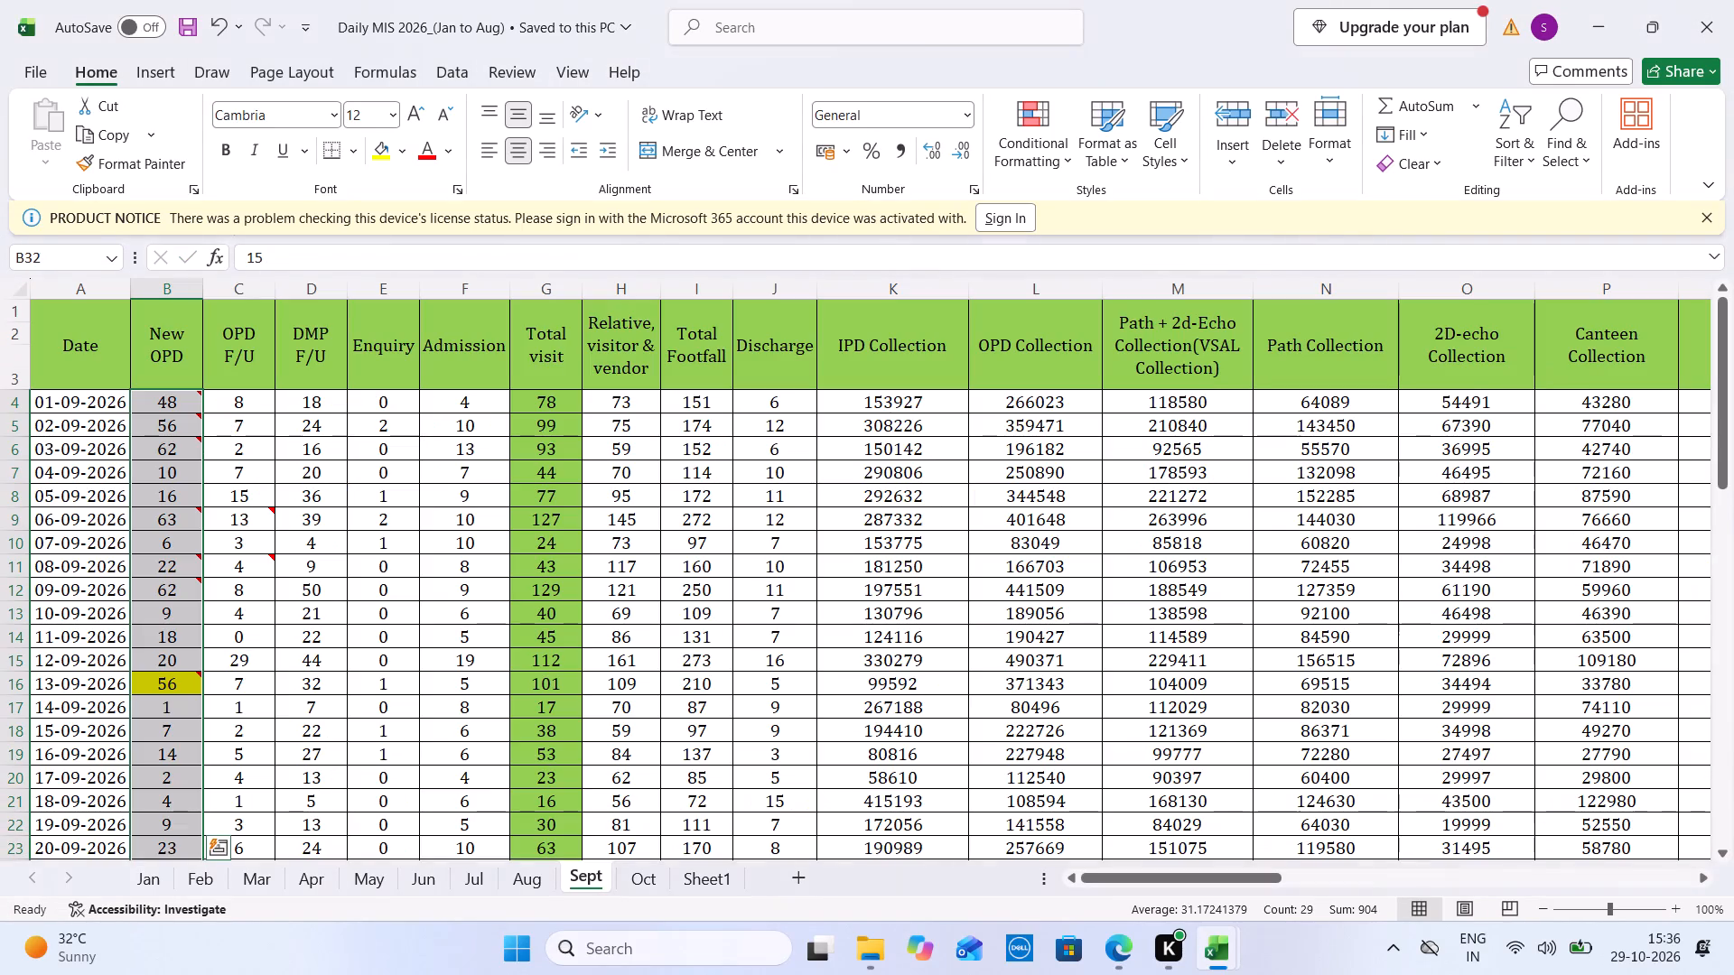
pyautogui.moveTo(490, 397); pyautogui.dragTo(466, 794)
pyautogui.hotkey('ctrl', 'Tab')
pyautogui.click(1125, 808)
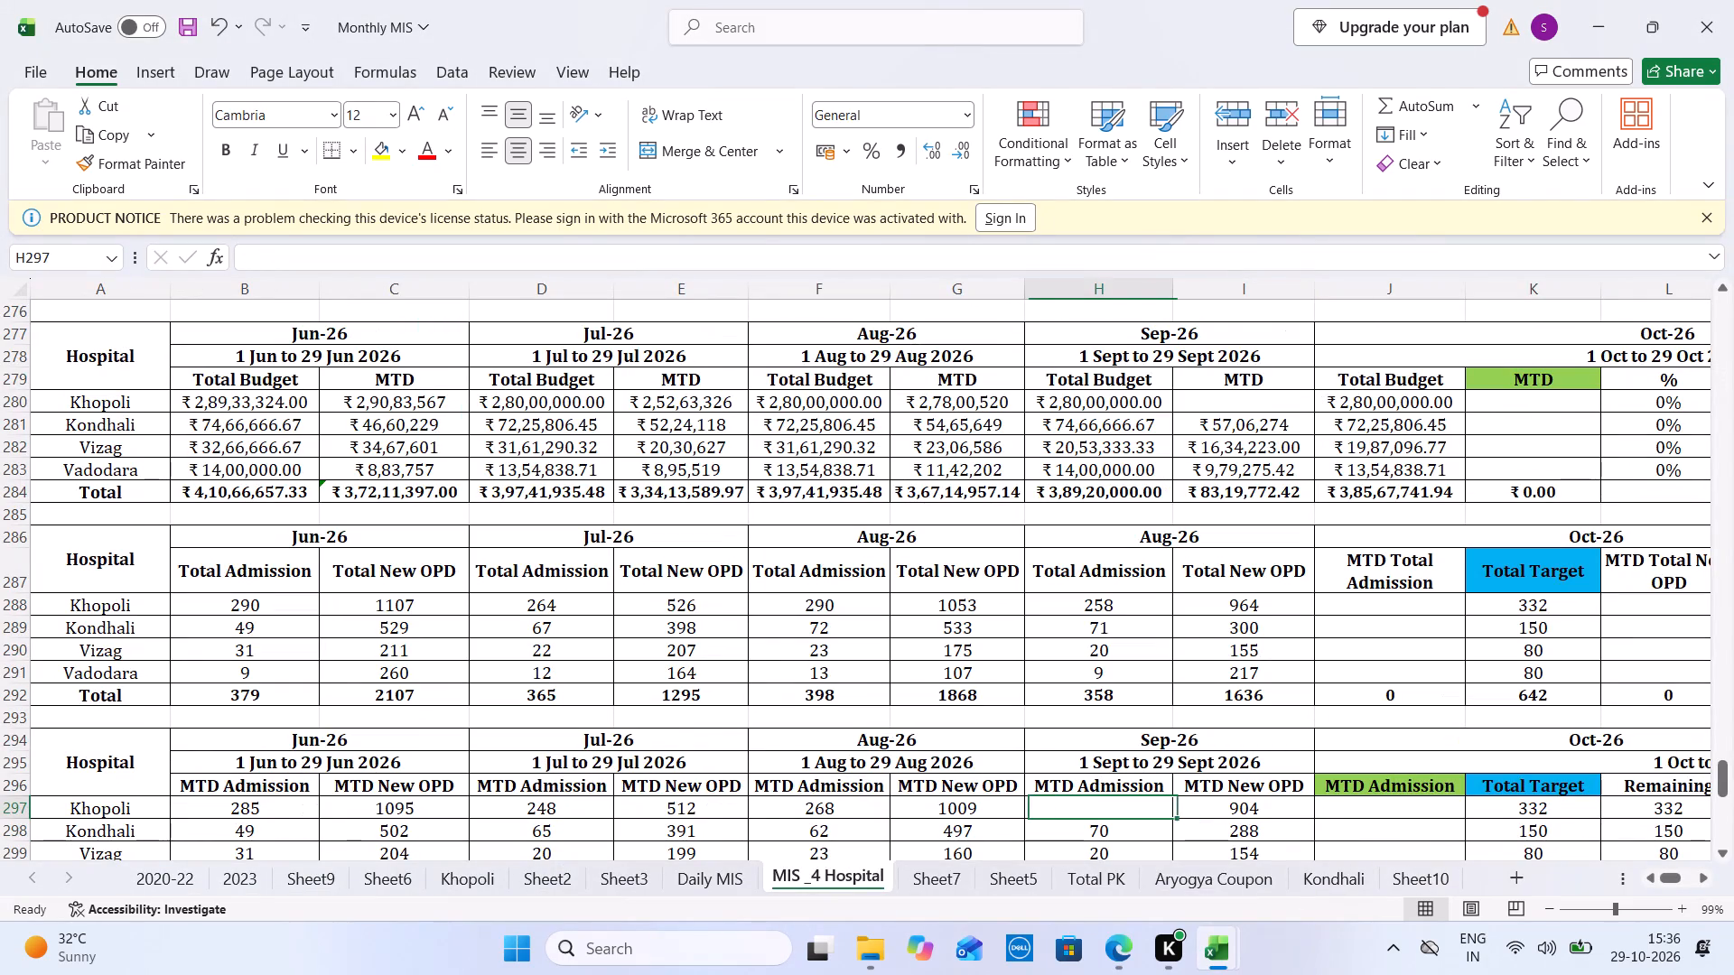
pyautogui.write('242')
# Copy the daily collection total formula in column U of the Sept sheet from 28 September to the 29 September row.
pyautogui.hotkey('ctrl', 'Tab')
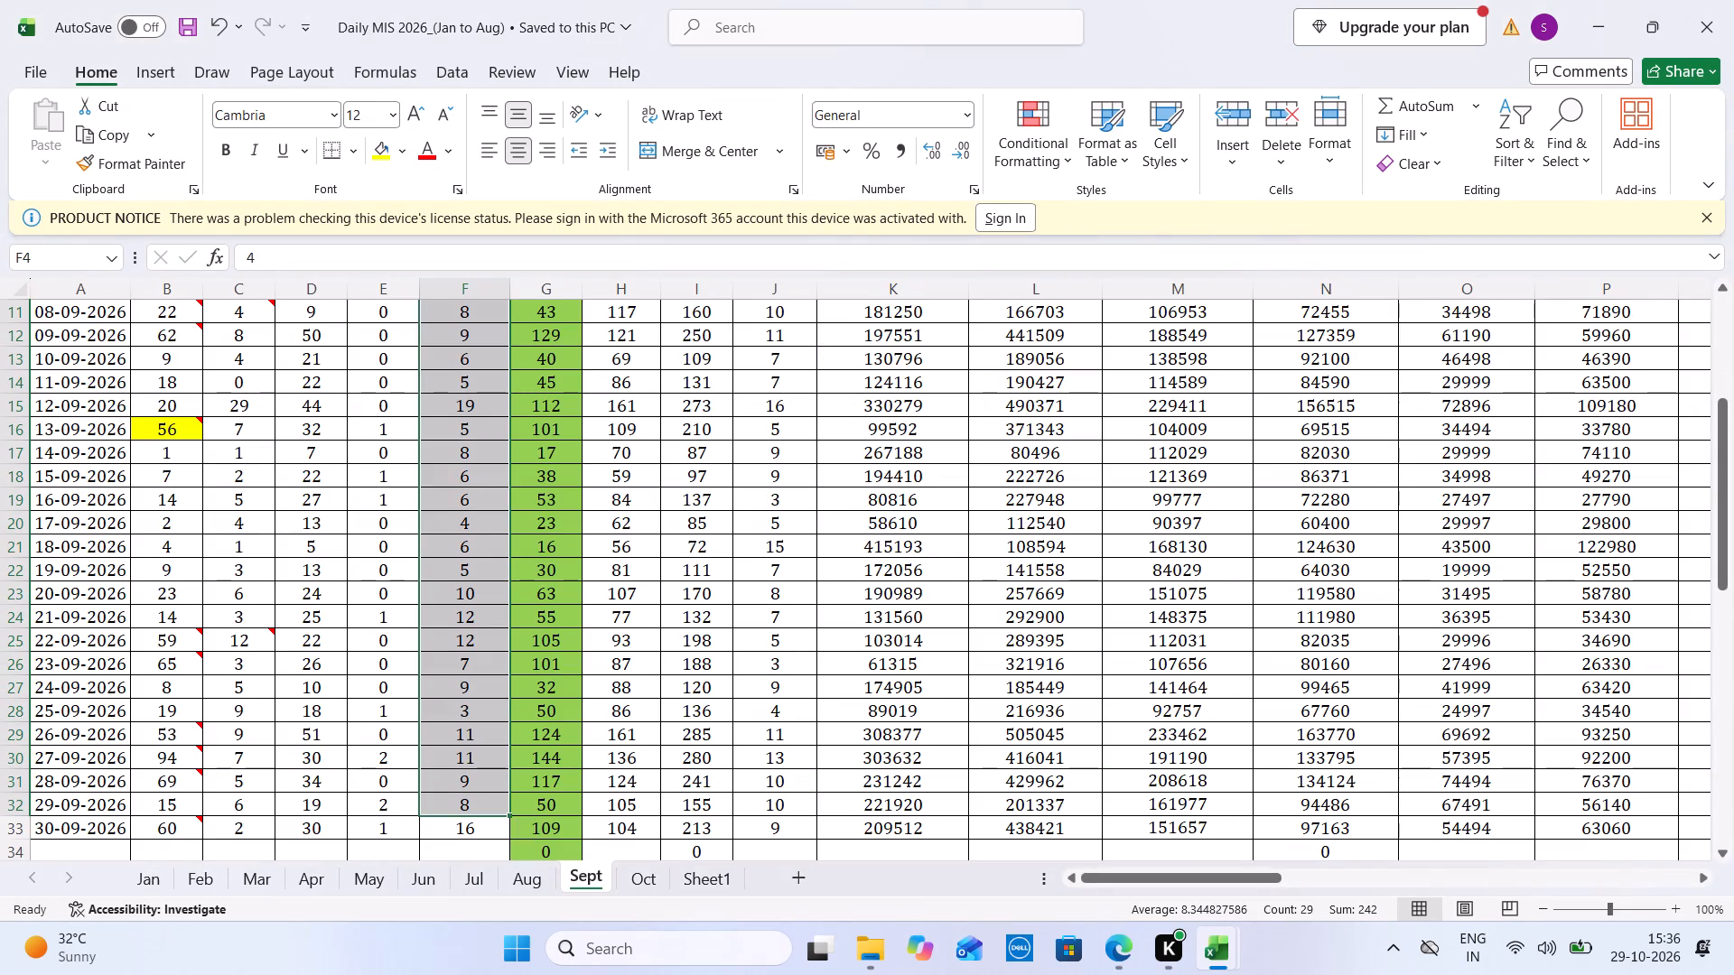
pyautogui.moveTo(1156, 875); pyautogui.dragTo(1440, 903)
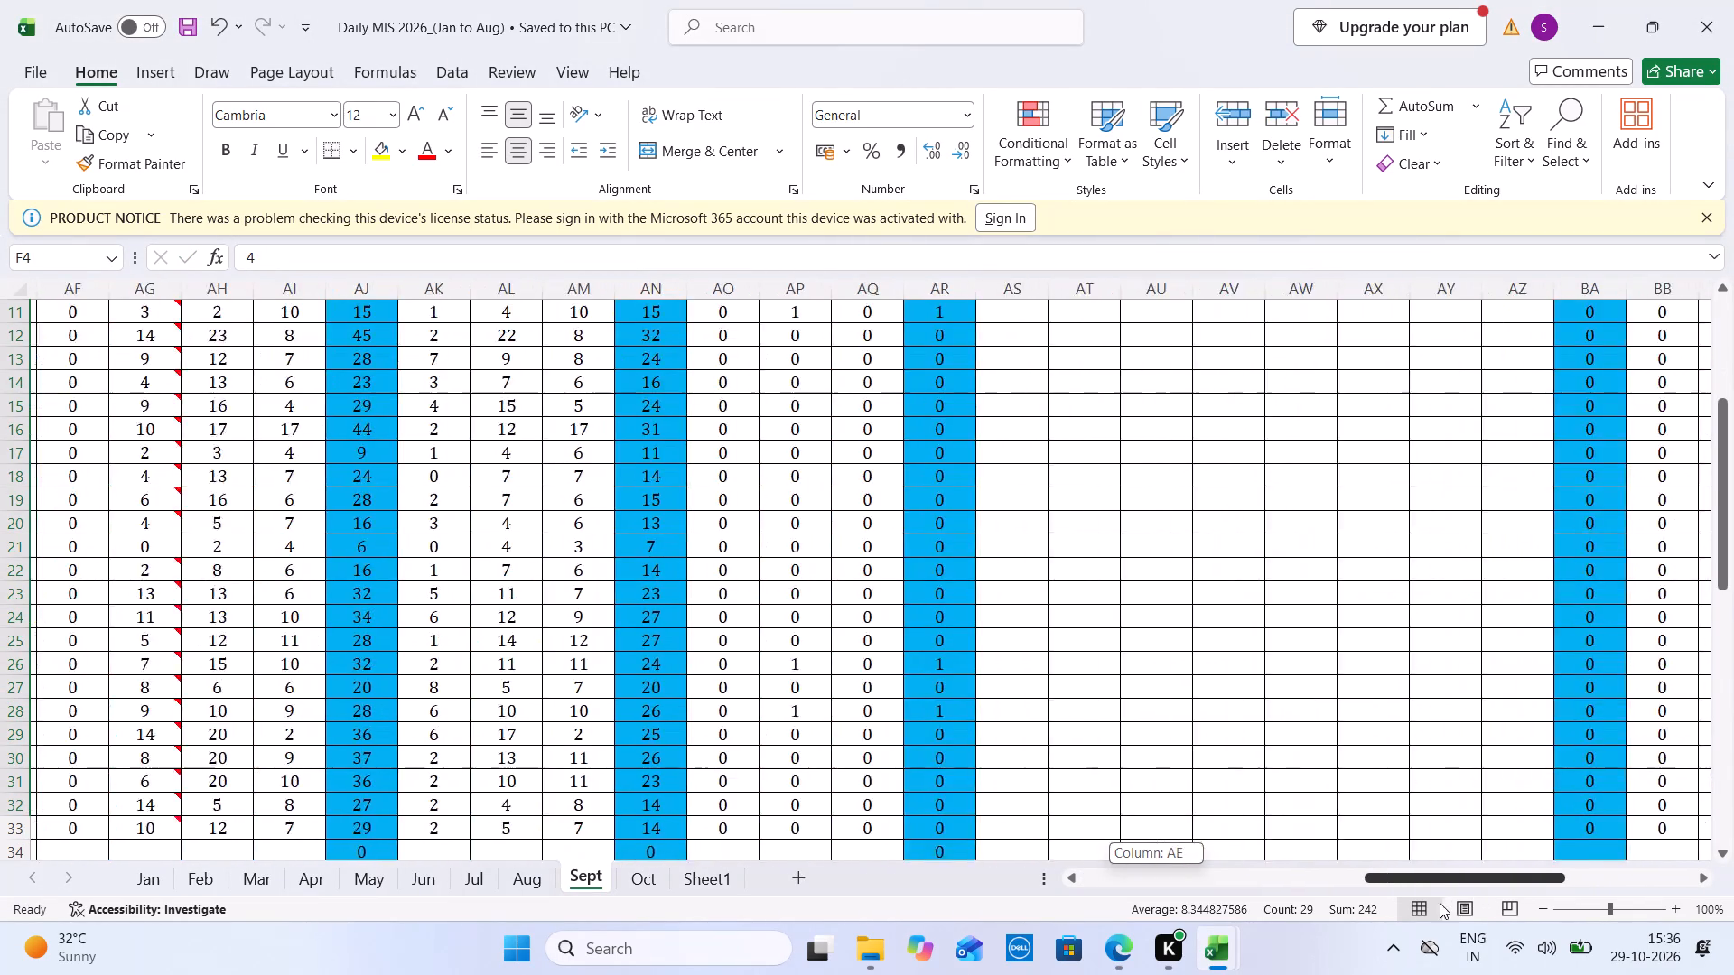
pyautogui.moveTo(1440, 903); pyautogui.dragTo(1291, 926)
pyautogui.click(622, 785)
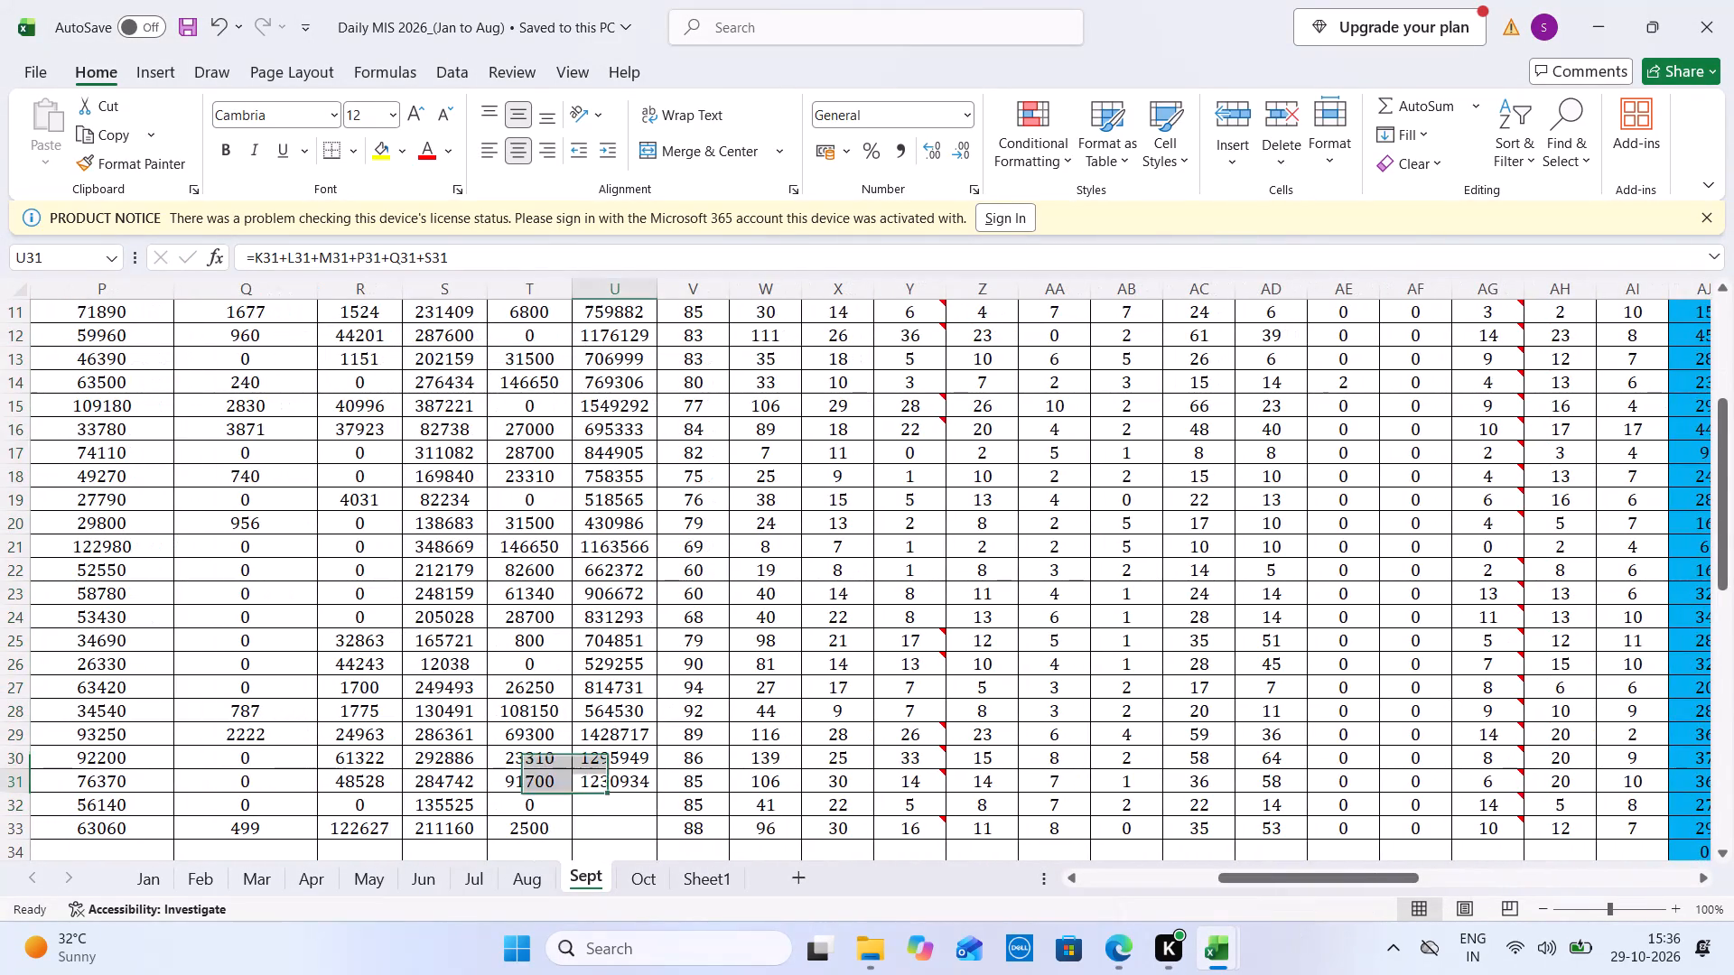
pyautogui.hotkey('ctrl', 'c')
pyautogui.press('Down')
pyautogui.hotkey('ctrl', 'v')
# Sum Khopoli's daily collection totals for 1 to 29 September and enter 25780158 as its Sep-26 MTD in Monthly MIS.
pyautogui.moveTo(611, 810); pyautogui.dragTo(638, 169)
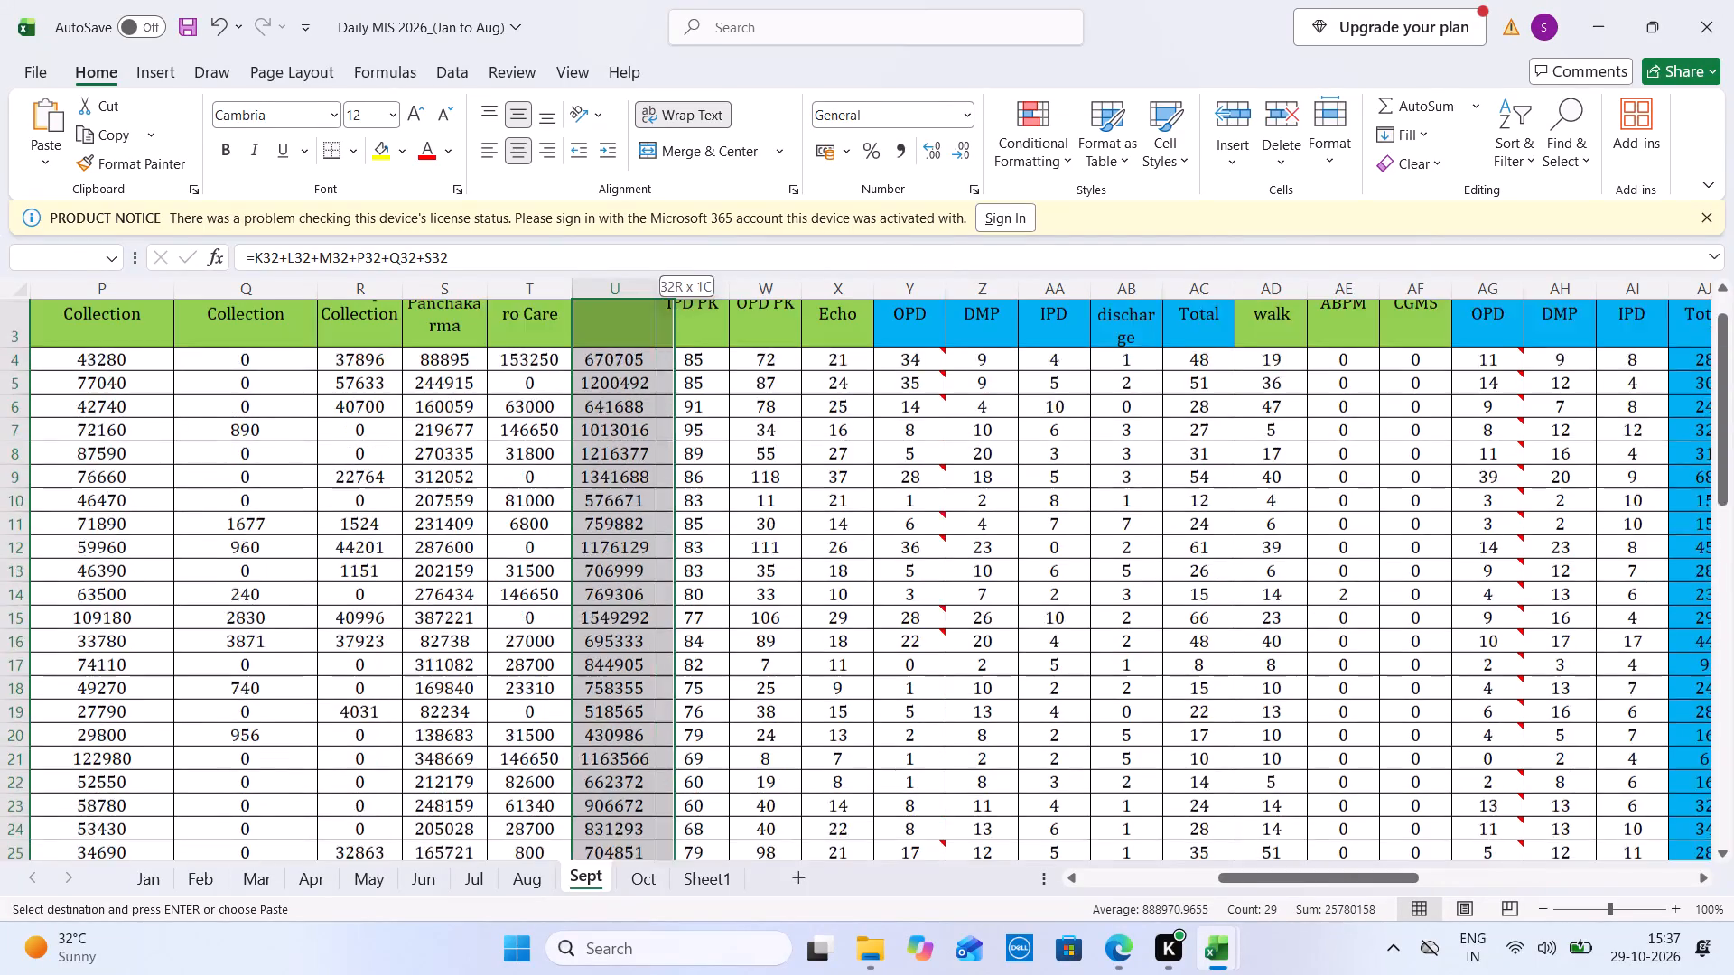
pyautogui.moveTo(638, 169); pyautogui.dragTo(620, 398)
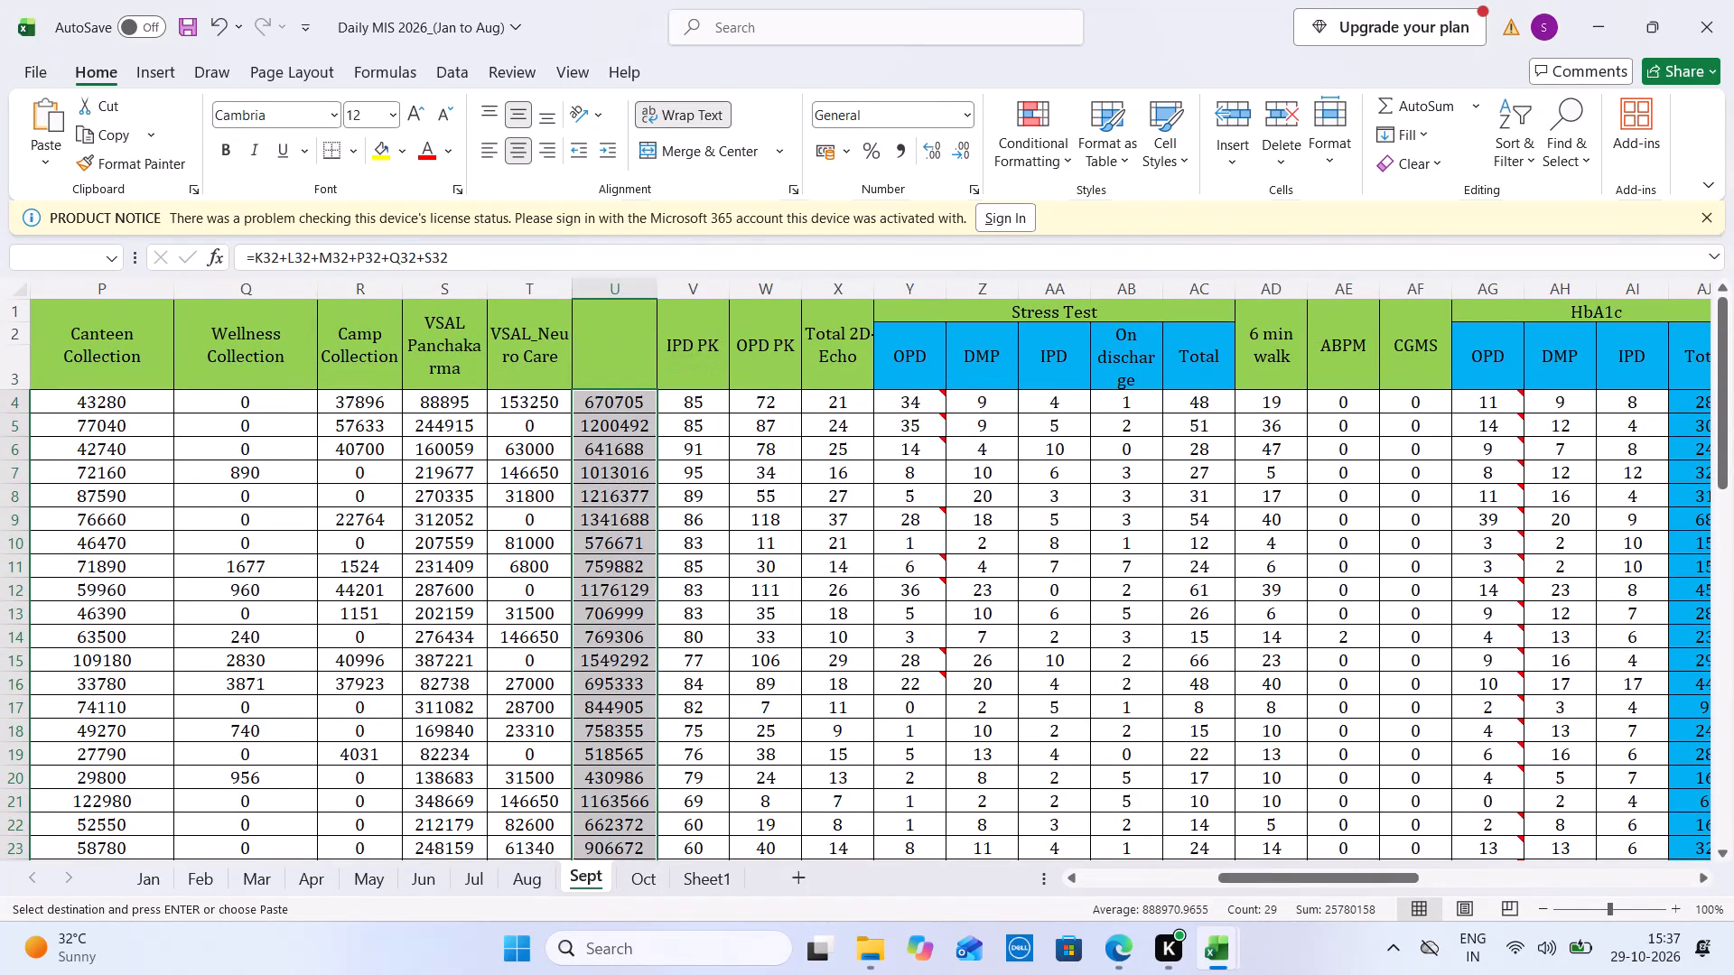
pyautogui.hotkey('ctrl', 'Tab')
pyautogui.click(1208, 396)
pyautogui.write('257')
pyautogui.hotkey('ctrl', 'Tab')
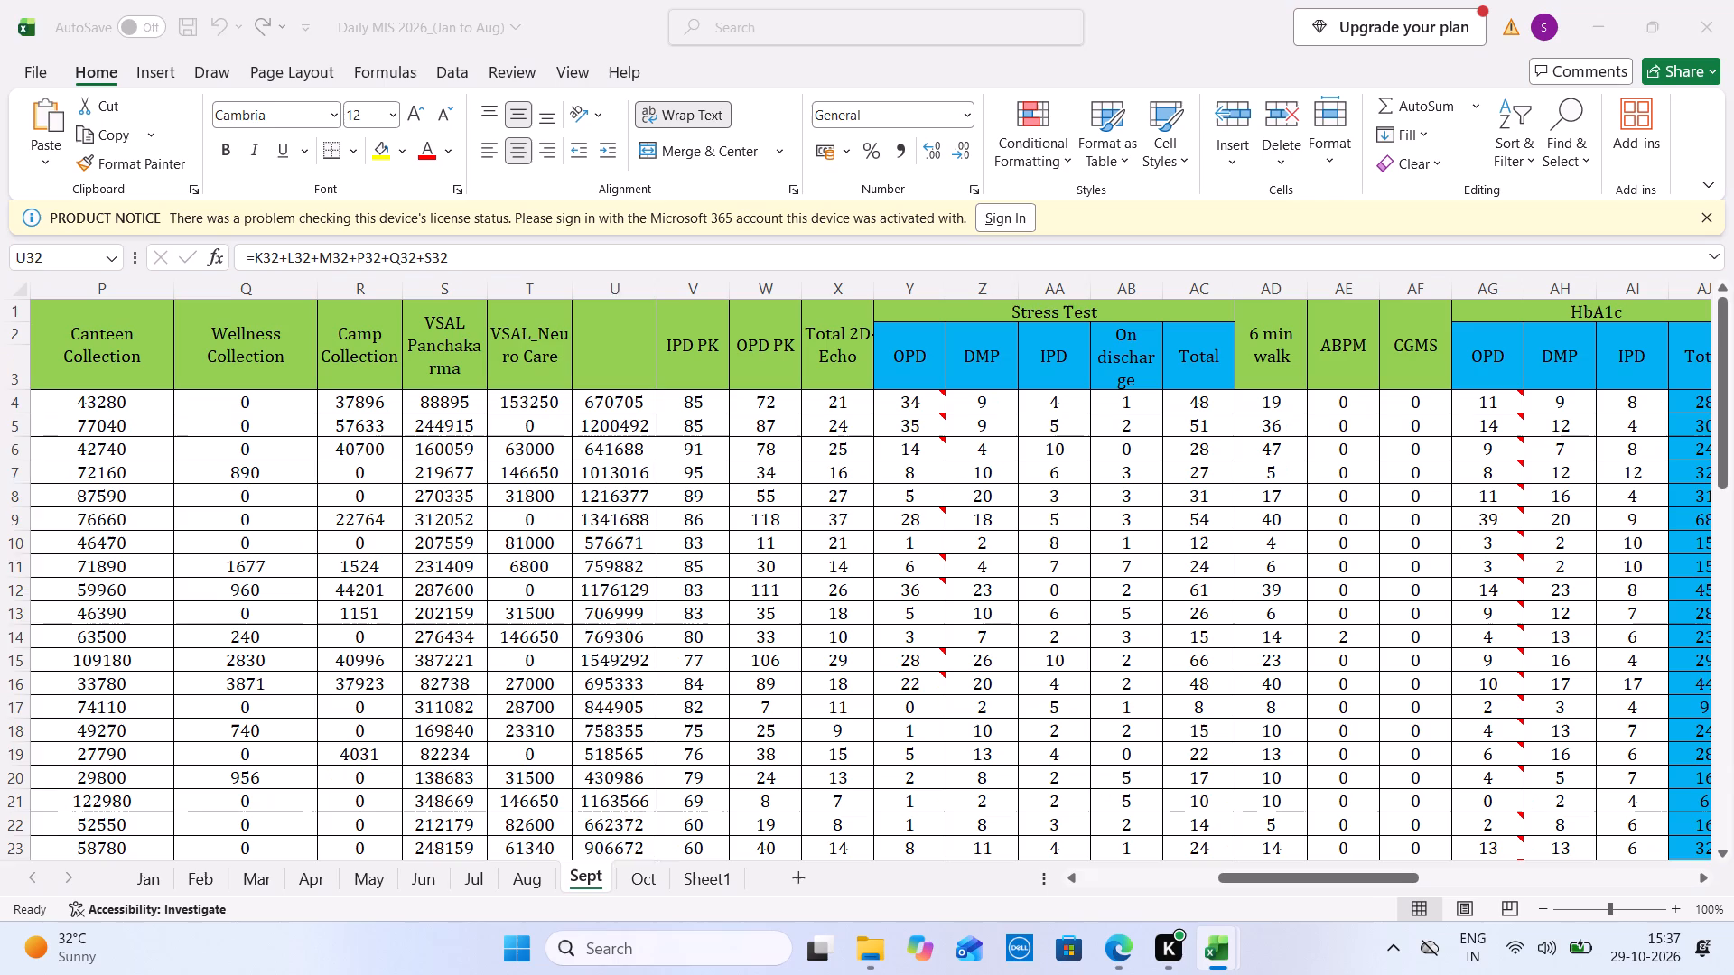
pyautogui.hotkey('ctrl', 'Tab')
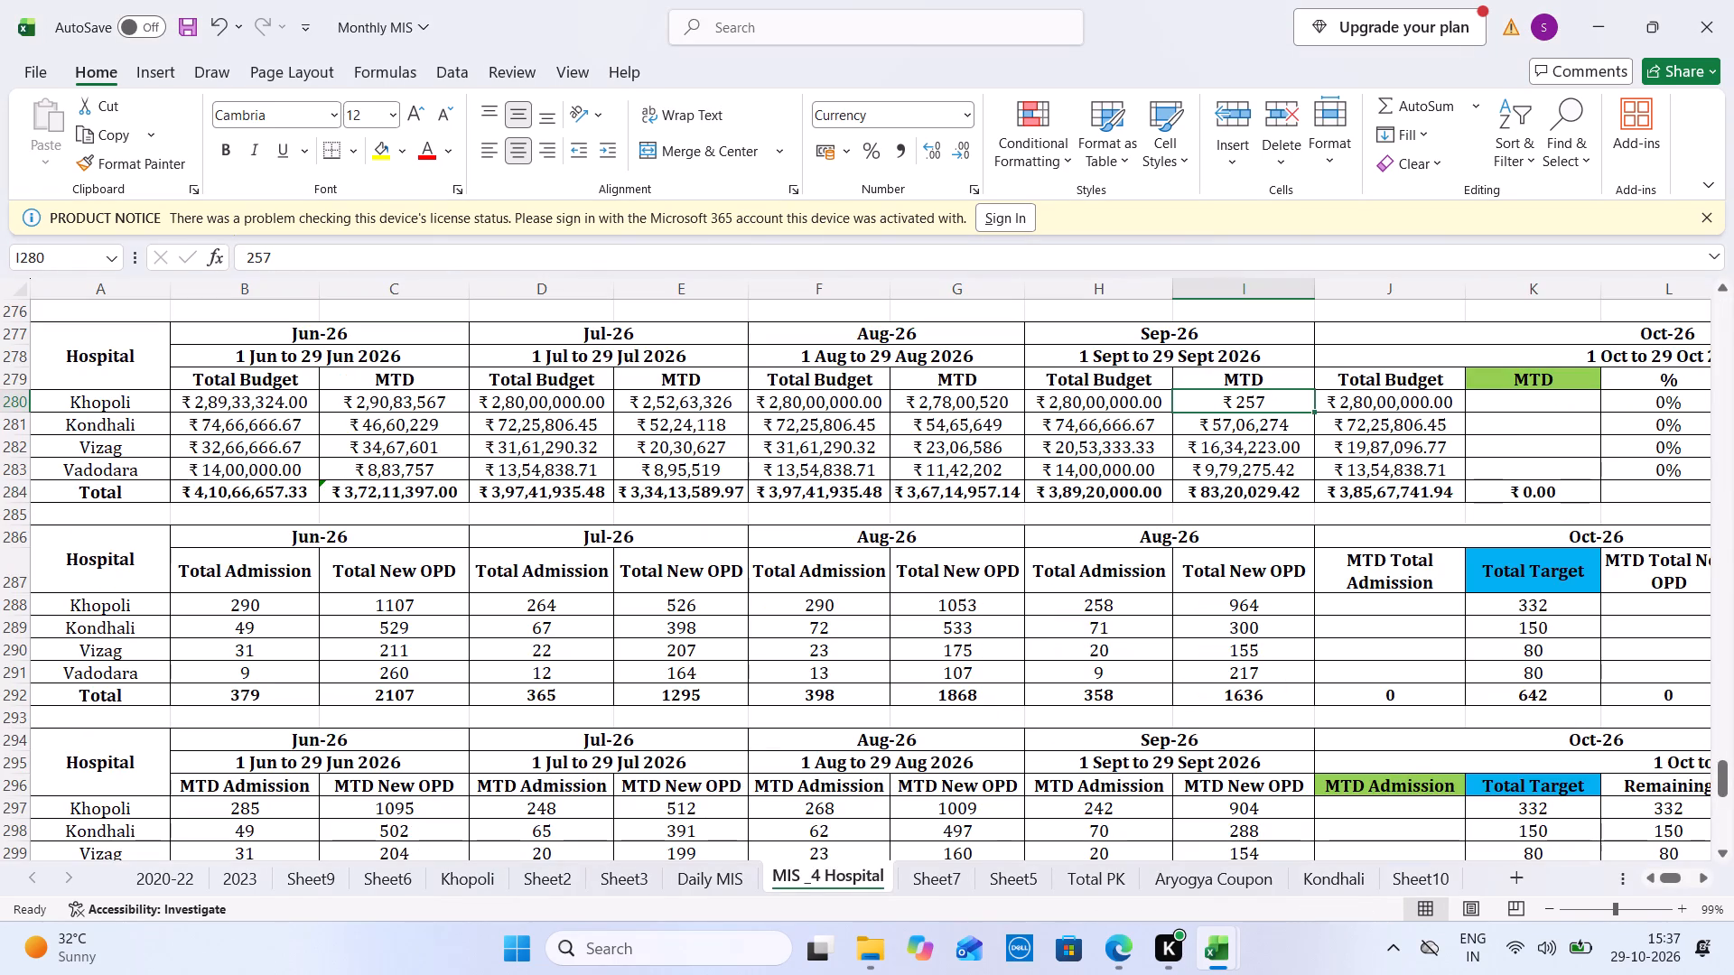
pyautogui.doubleClick(1296, 395)
pyautogui.press('9')
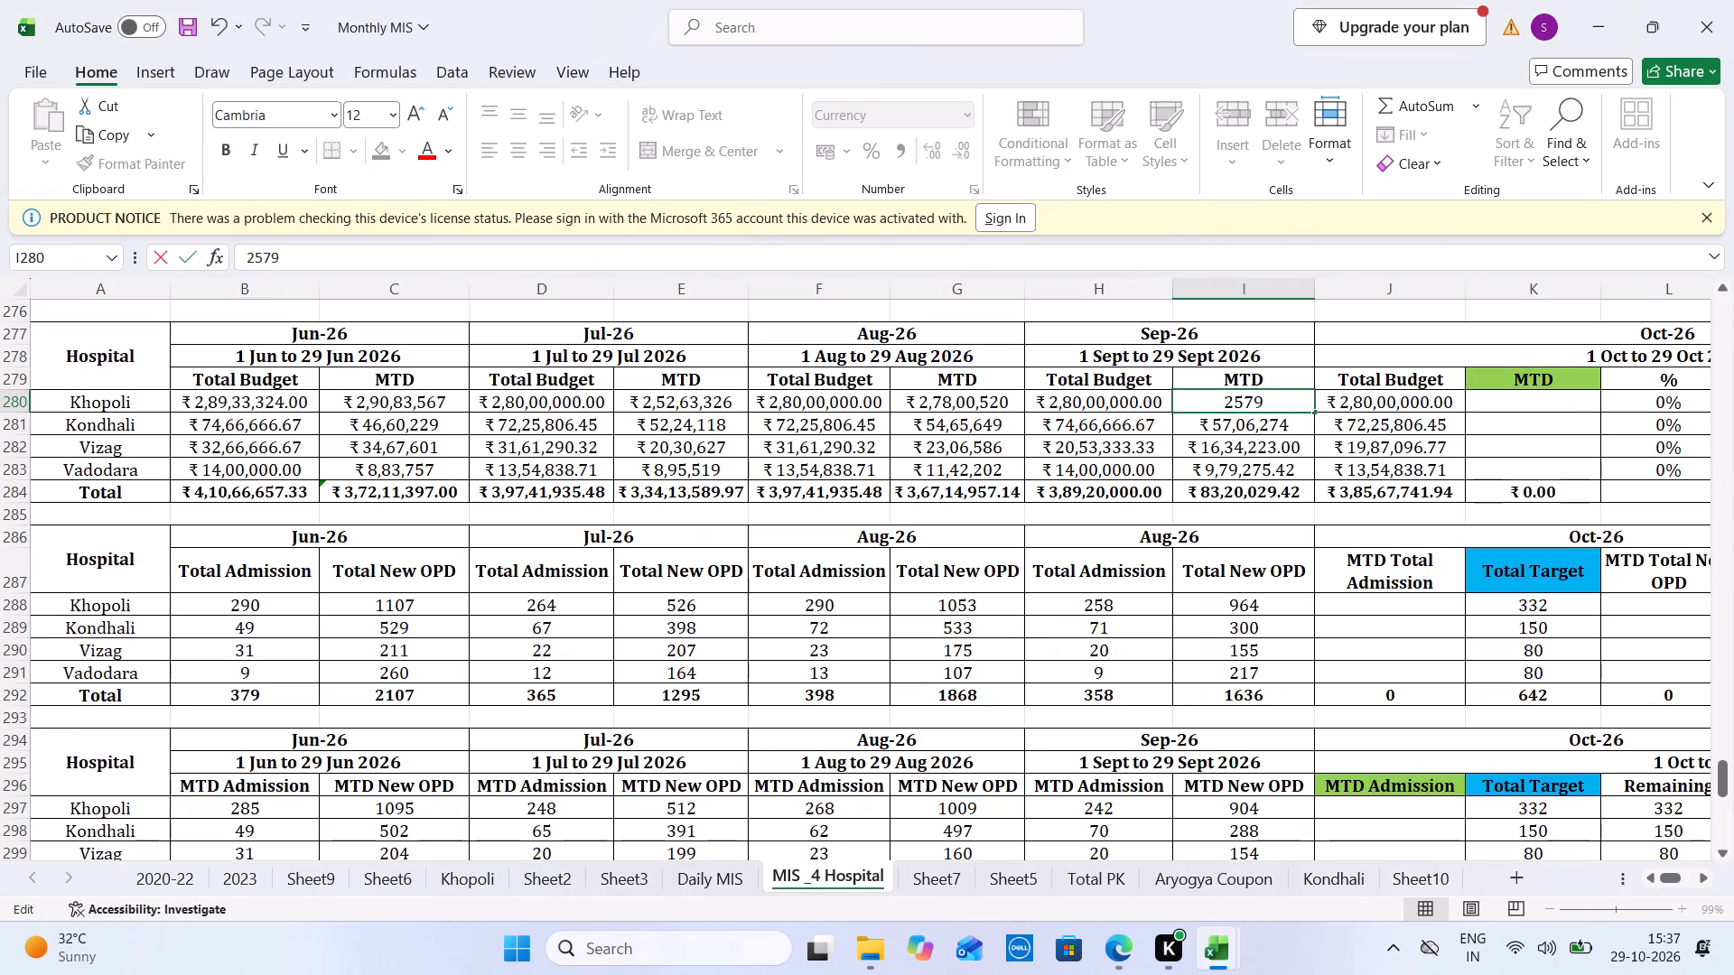
pyautogui.press('BackSpace')
pyautogui.write('80158')
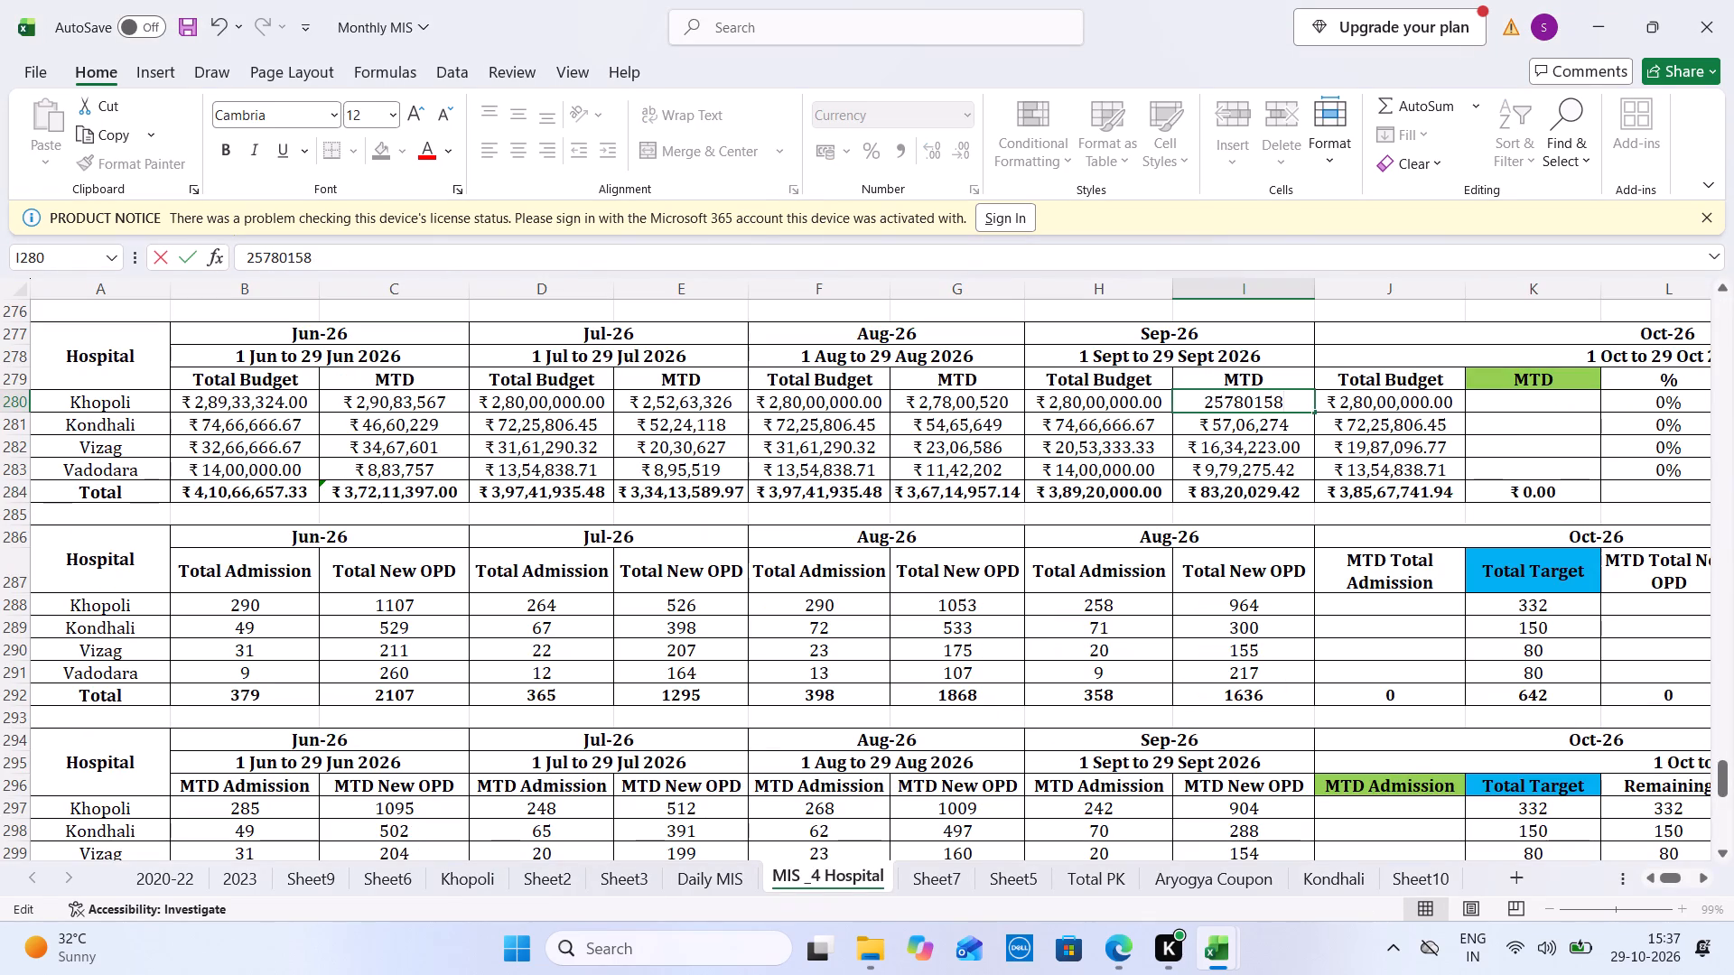
pyautogui.press('Right')
pyautogui.press('Left')
pyautogui.press('Tab')
# Copy Khopoli's Sep-26 MTD collection into its 1 Sept to 29 Sept 2026 cell in the Total Sale table.
pyautogui.press('Left')
pyautogui.hotkey('ctrl', 'c')
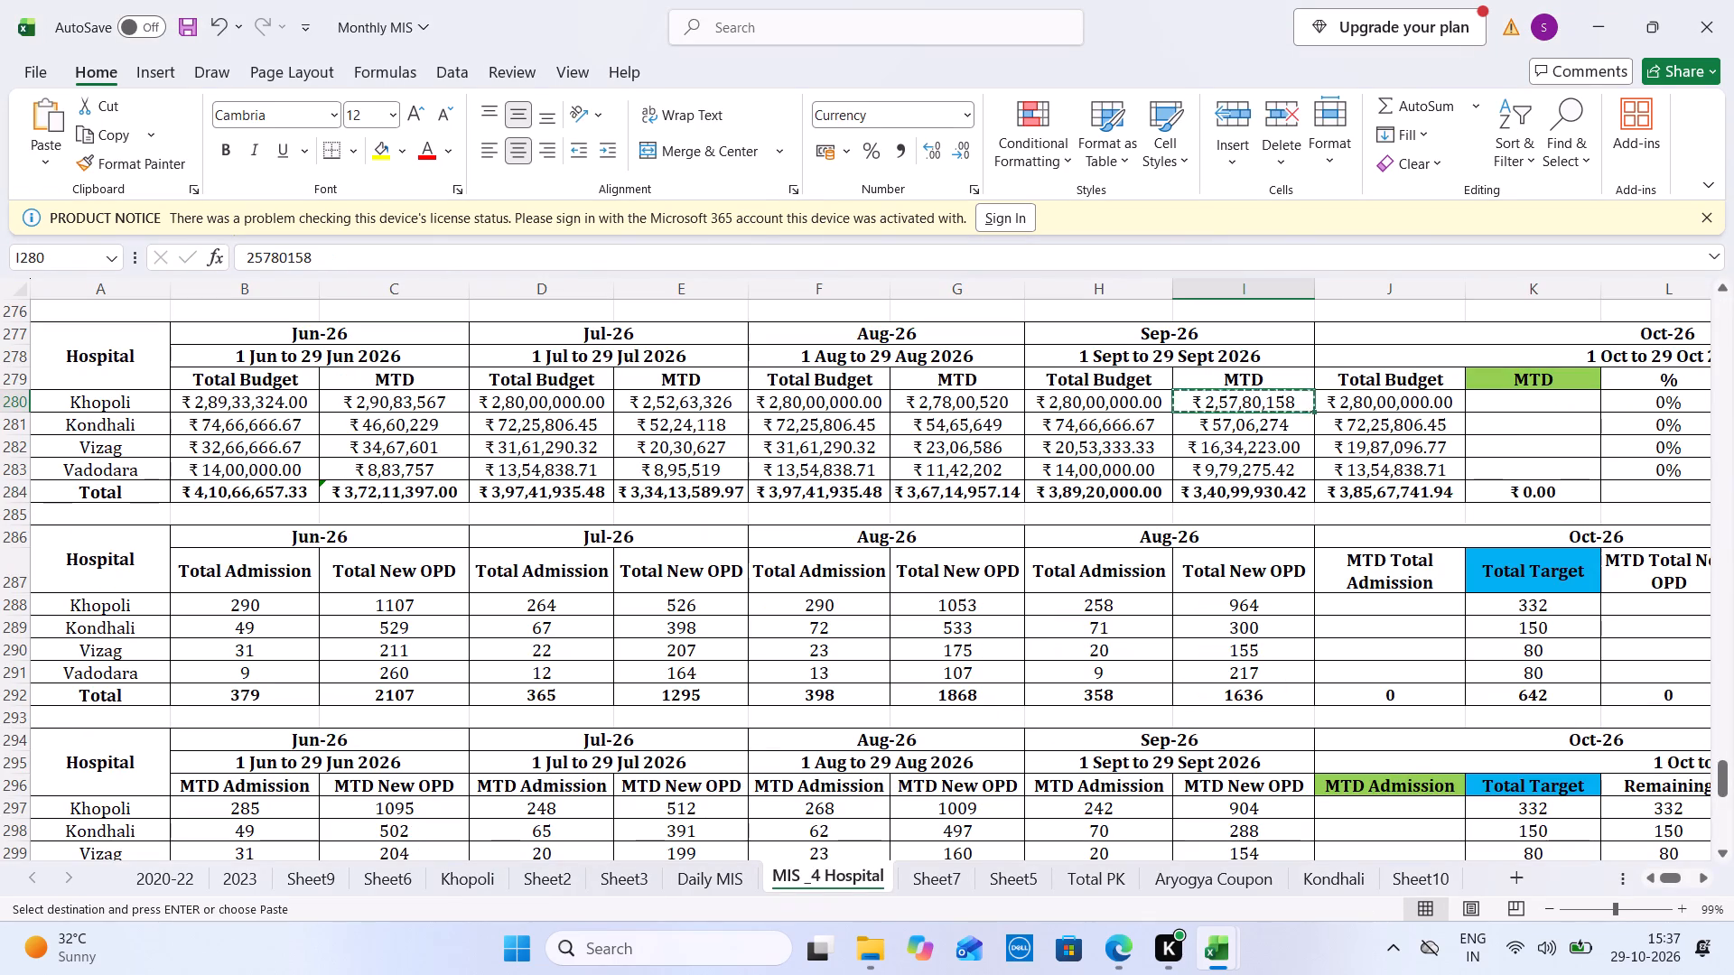
pyautogui.press('Up')
pyautogui.press('Up')
pyautogui.press('Up')
pyautogui.press('Up')
pyautogui.press('Up')
pyautogui.press('Up')
pyautogui.press('Up')
pyautogui.press('Up')
pyautogui.press('Up')
pyautogui.press('Up')
pyautogui.press('Up')
pyautogui.press('Up')
pyautogui.press('Up')
pyautogui.press('Up')
pyautogui.press('Up')
pyautogui.press('Up')
pyautogui.press('Up')
pyautogui.press('Up')
pyautogui.press('Up')
pyautogui.press('Up')
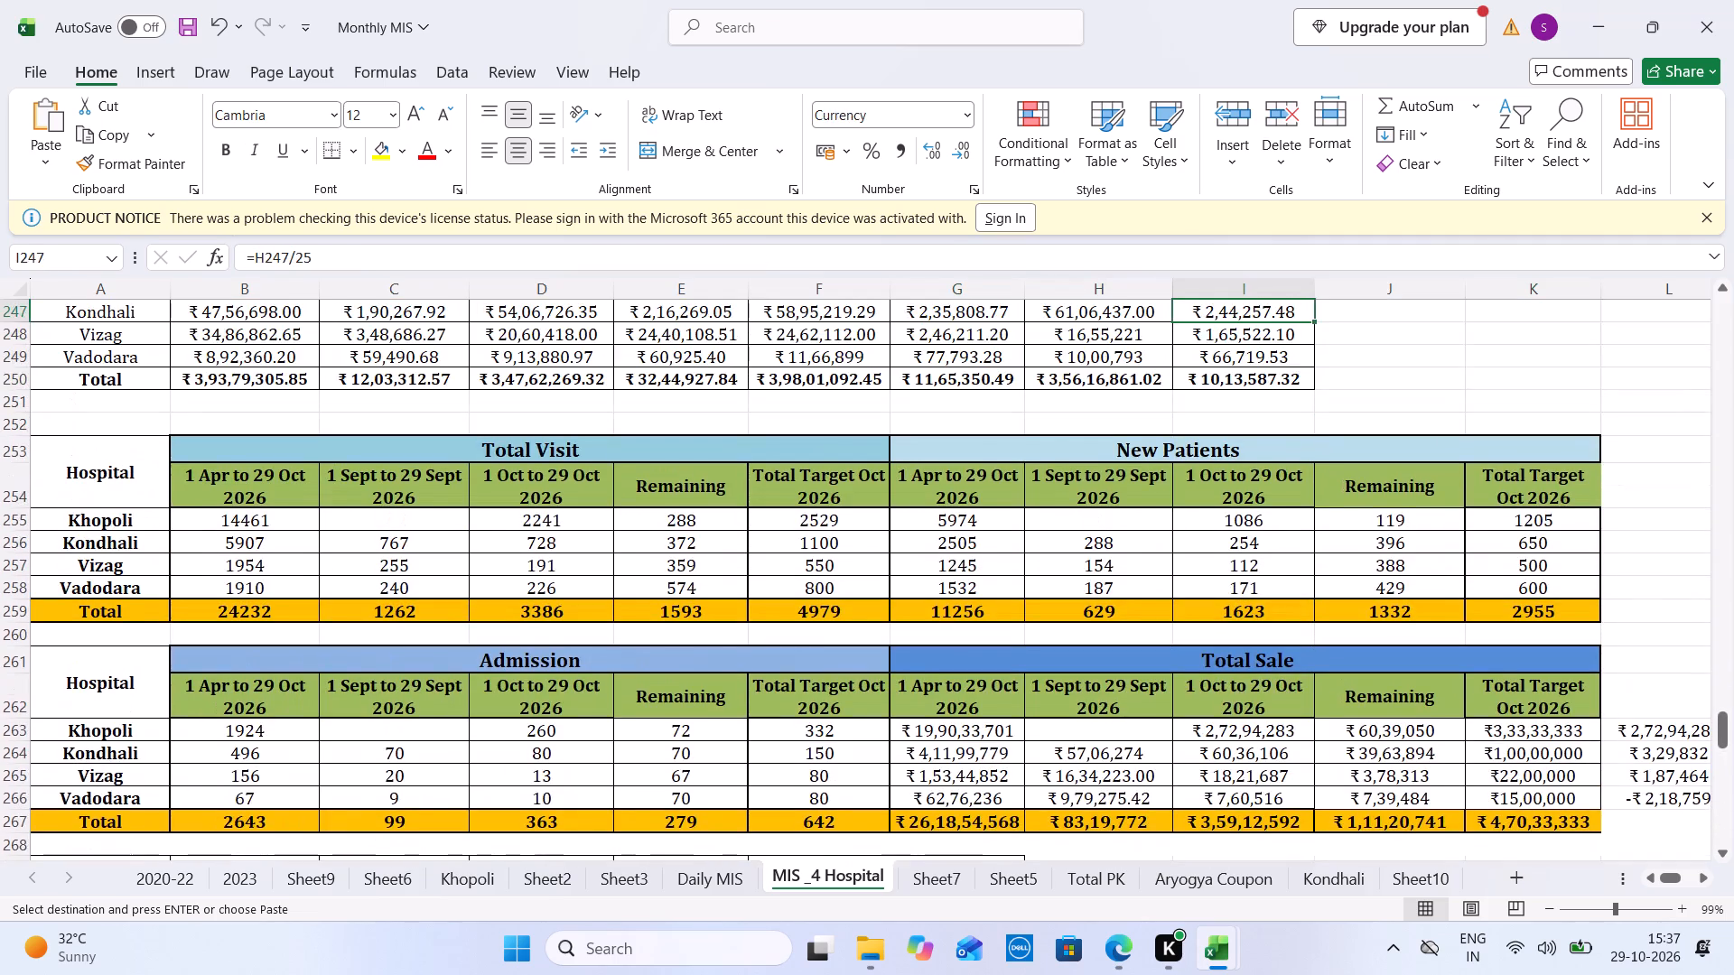
pyautogui.click(1116, 740)
pyautogui.hotkey('ctrl', 'v')
# Enter Khopoli's 1 Sept to 29 Sept 2026 figures: 904 under New Patients and 242 under Admission.
pyautogui.click(1134, 524)
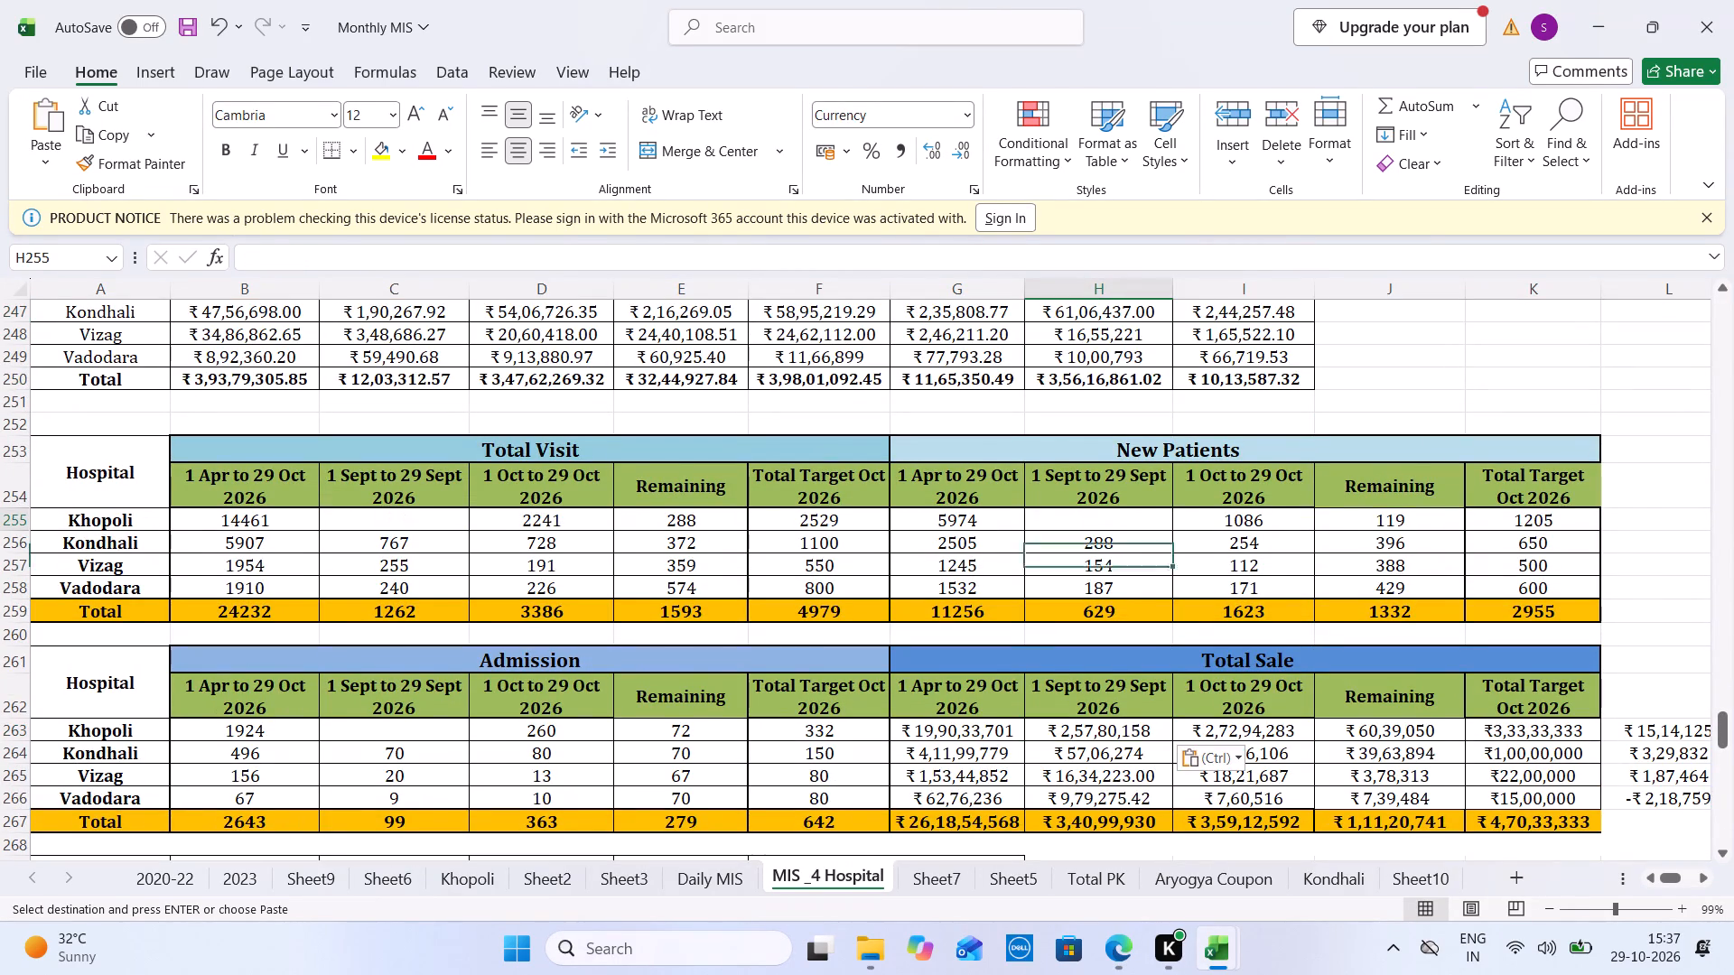
pyautogui.write('904')
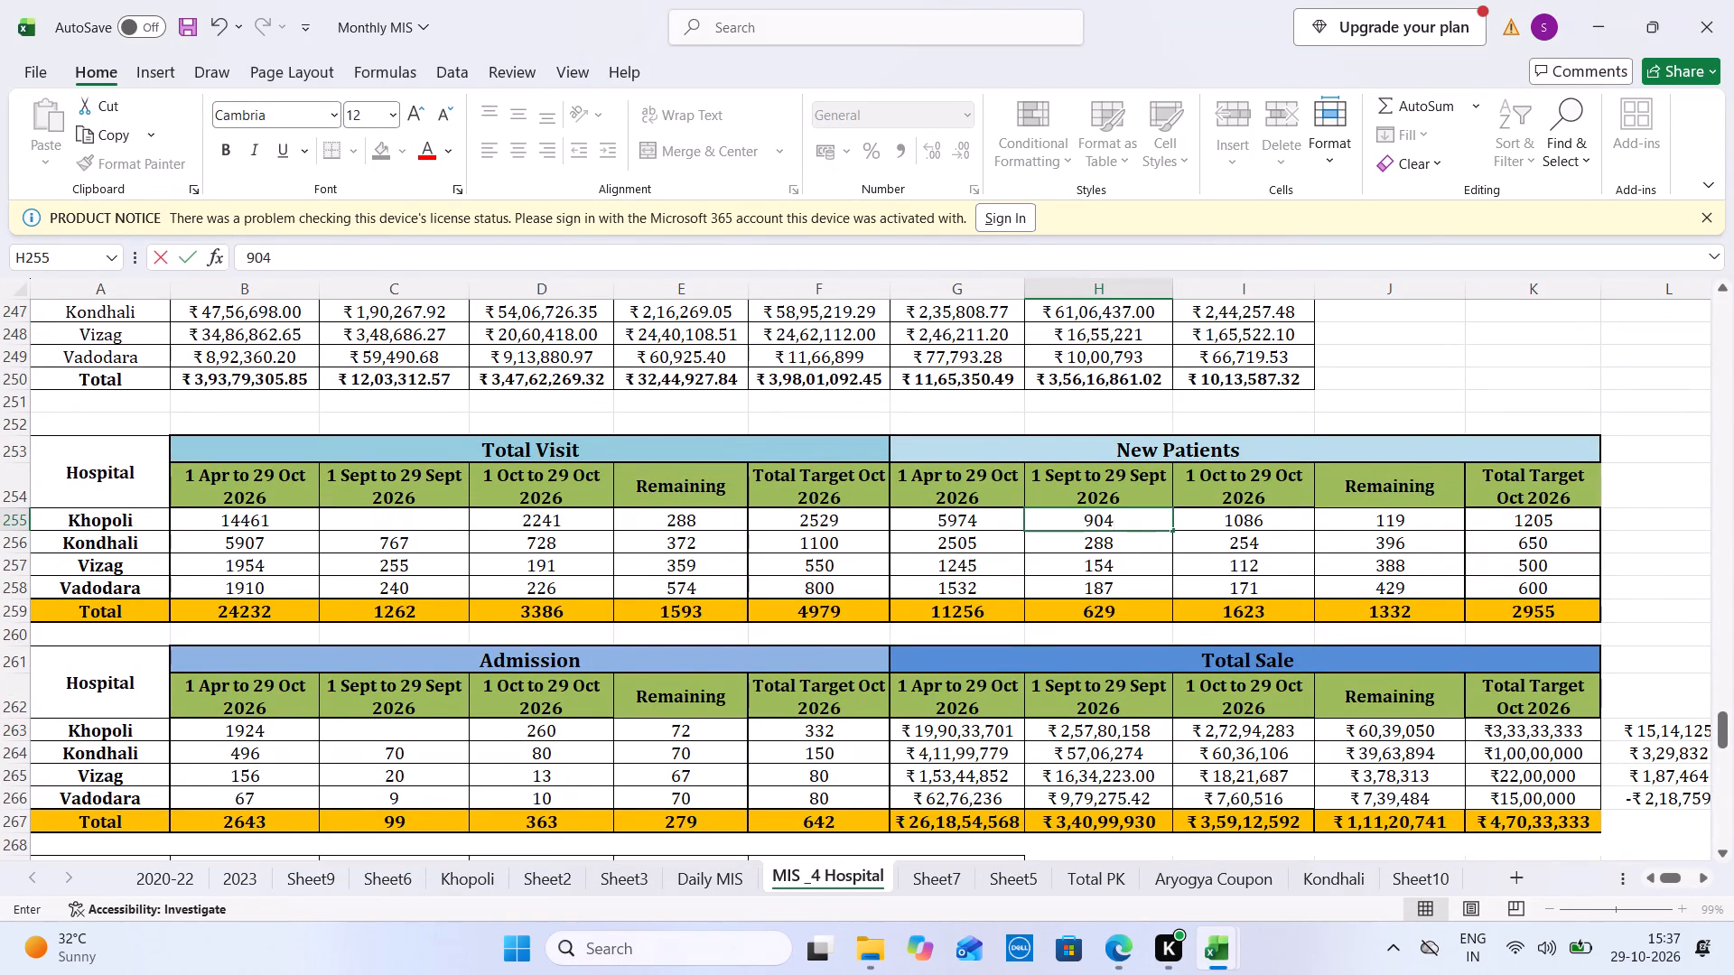
pyautogui.click(419, 726)
pyautogui.write('242')
# Sum Khopoli's total visits for 1 to 29 September and enter 2030 under Total Visit for 1 Sept to 29 Sept 2026.
pyautogui.hotkey('ctrl', 'Tab')
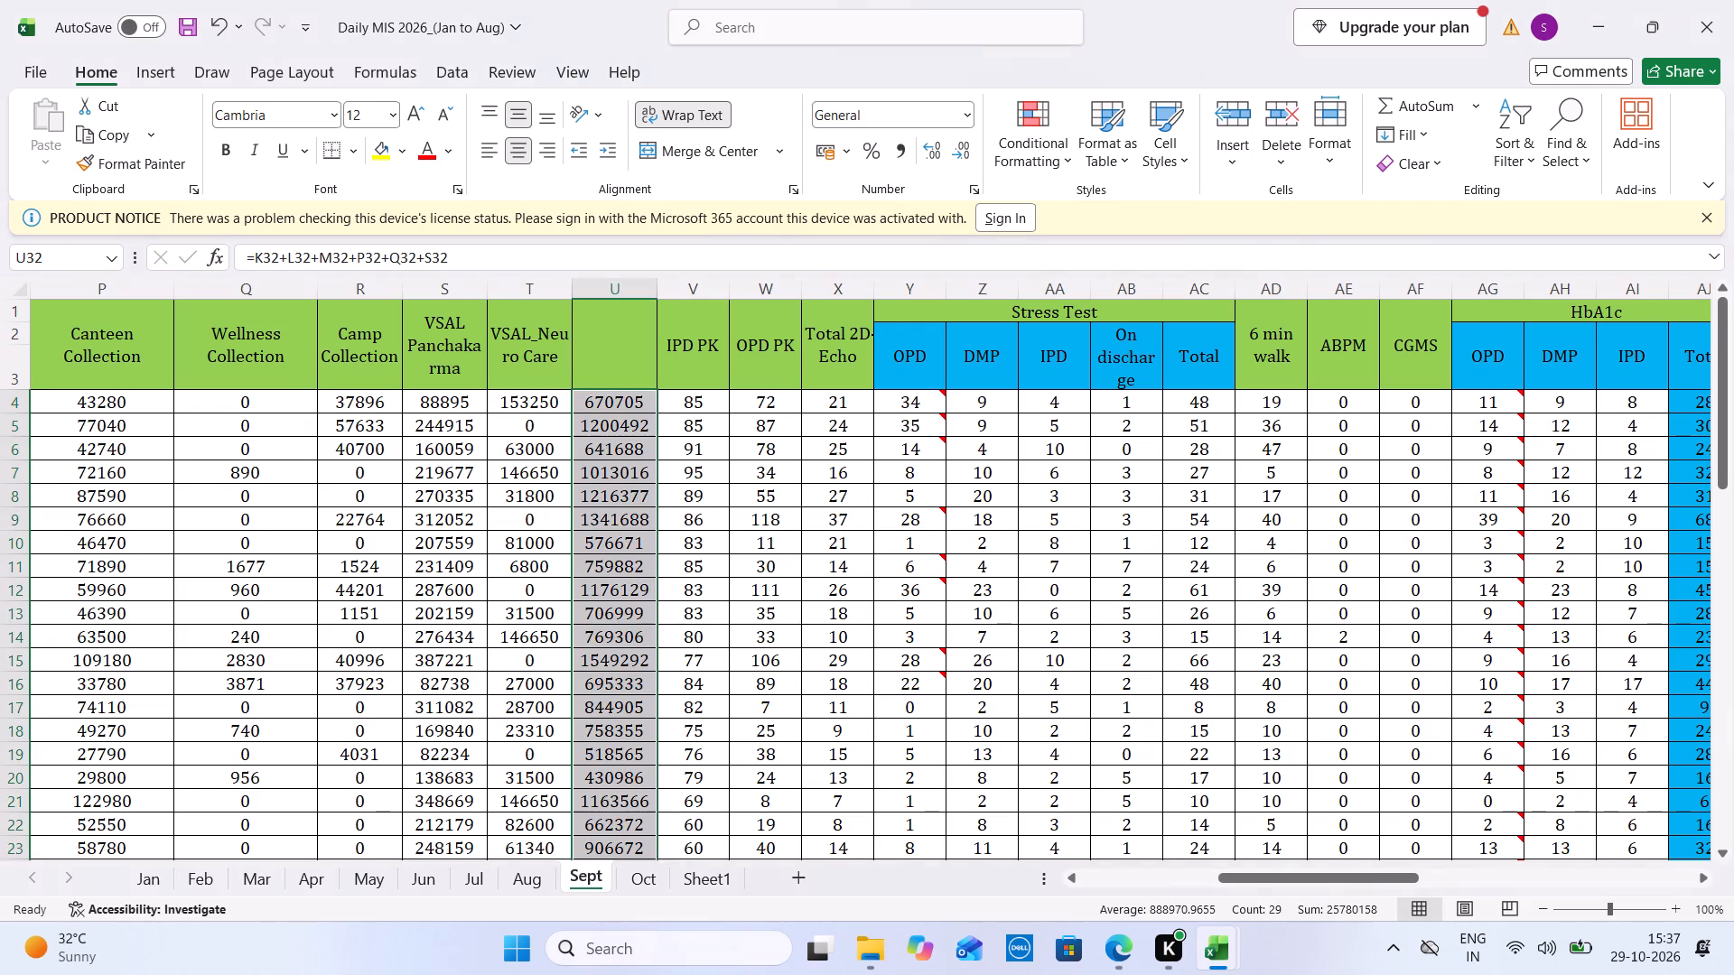
pyautogui.moveTo(1235, 878); pyautogui.dragTo(791, 901)
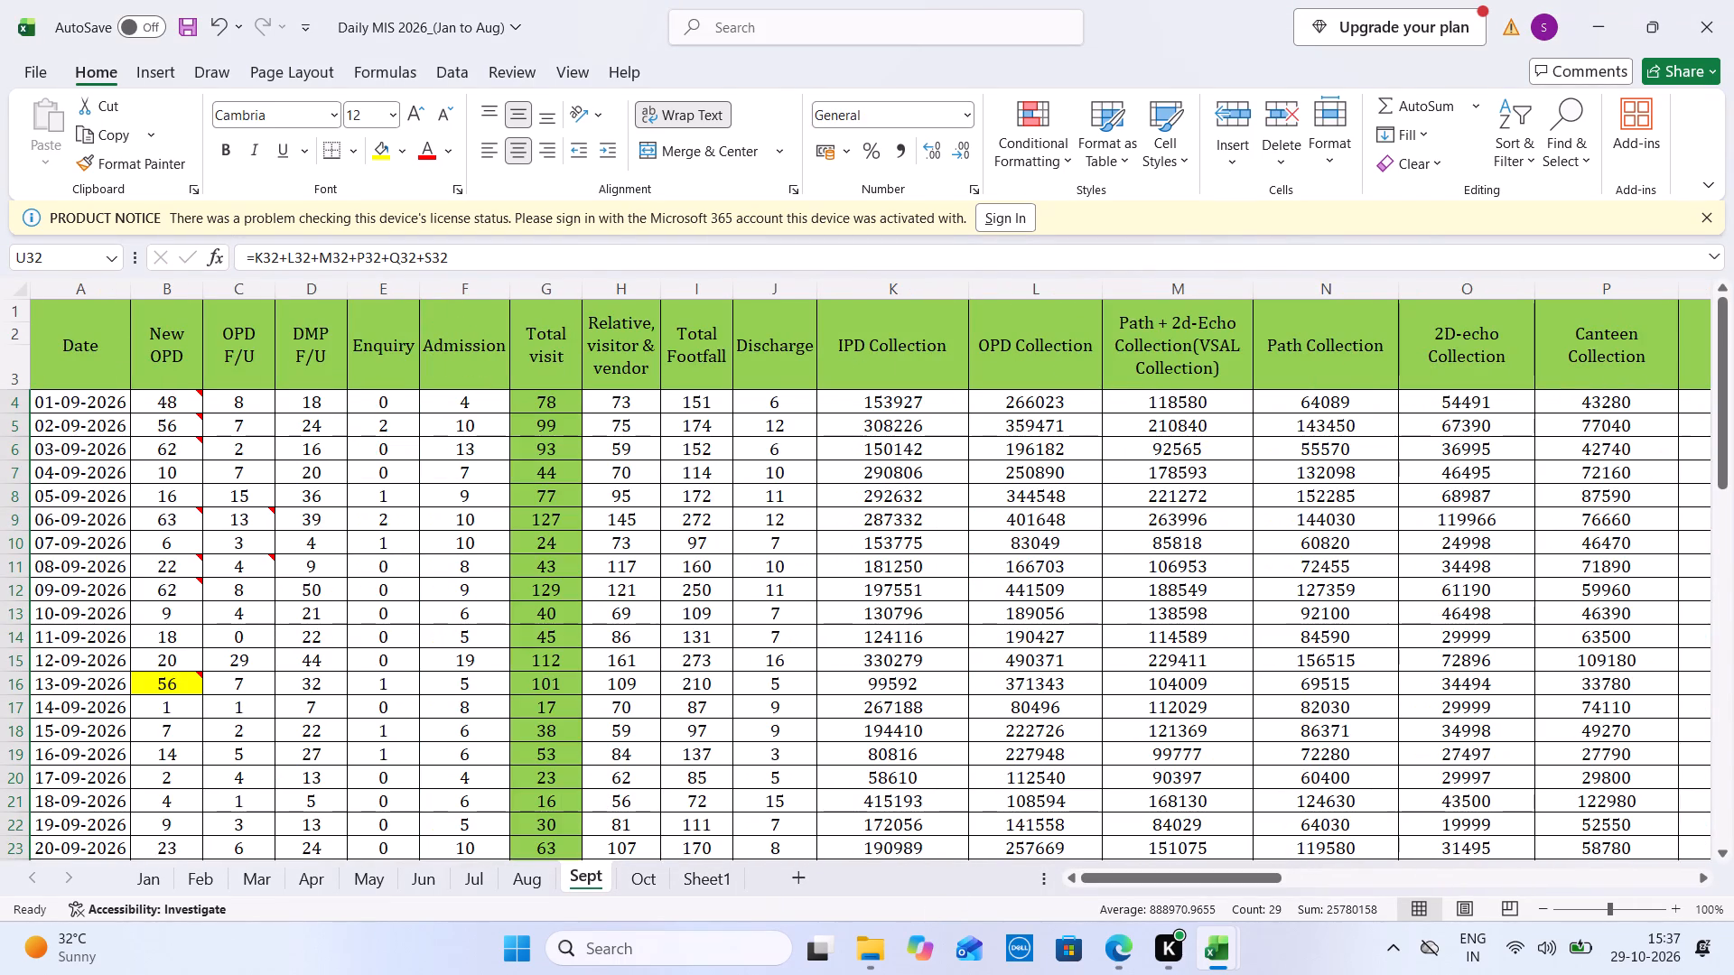
pyautogui.moveTo(548, 403); pyautogui.dragTo(556, 808)
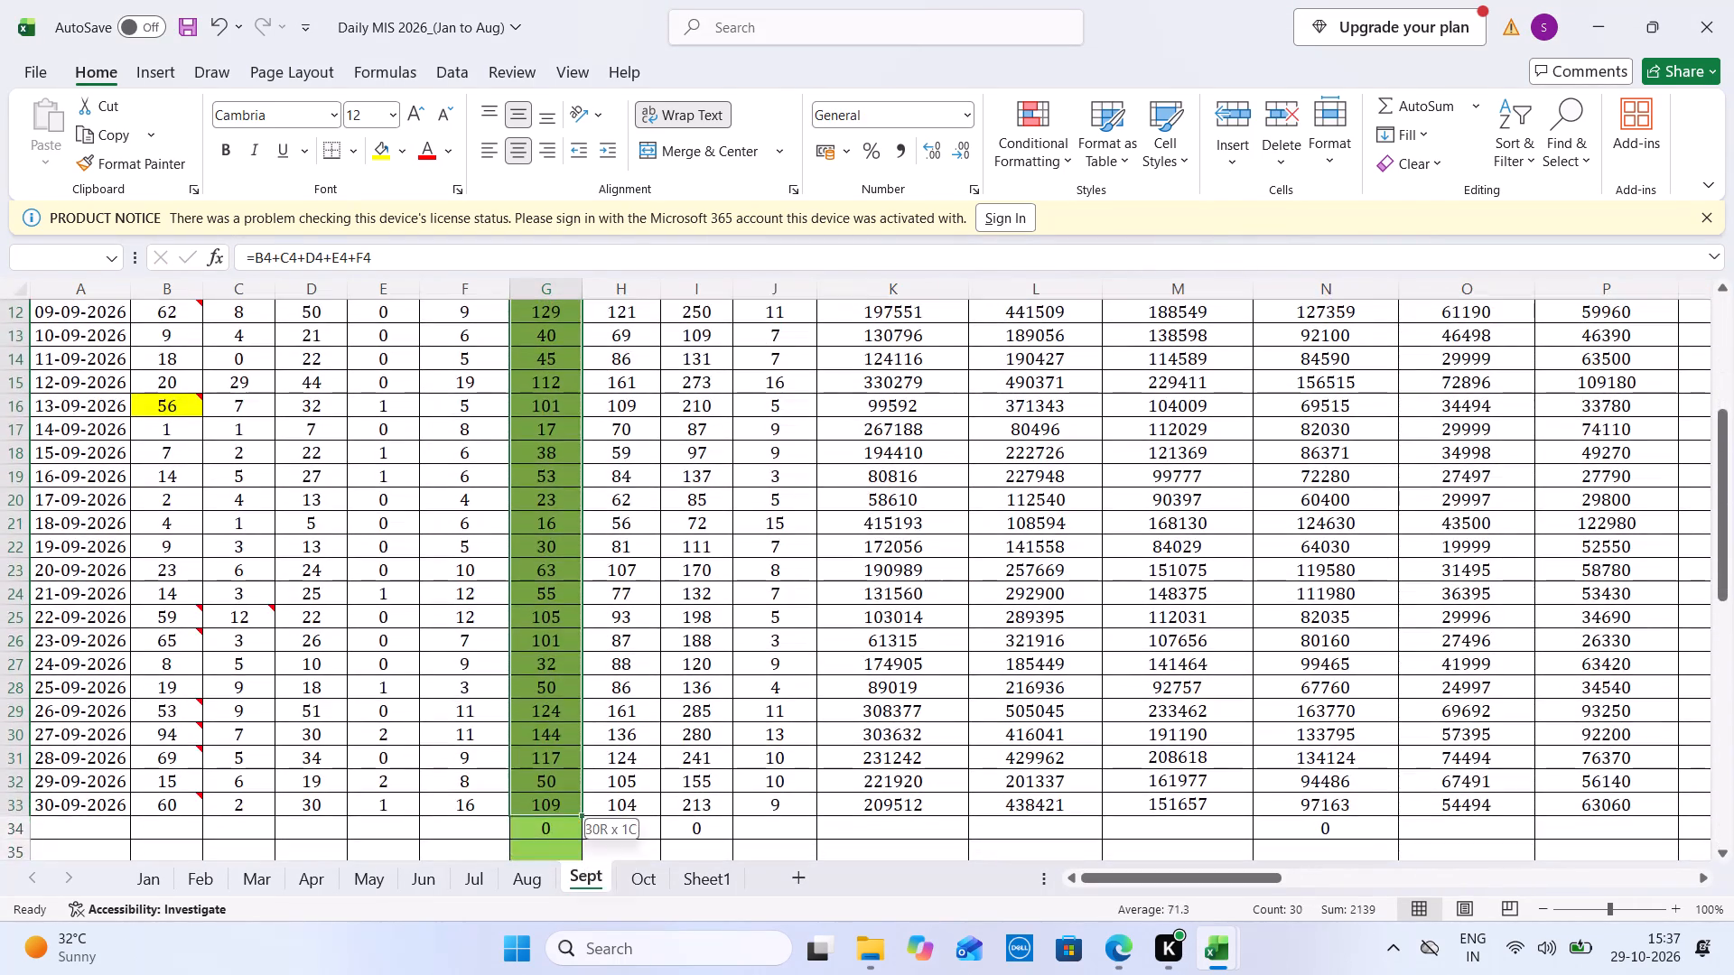
pyautogui.moveTo(556, 808); pyautogui.dragTo(564, 785)
pyautogui.hotkey('ctrl', 'Tab')
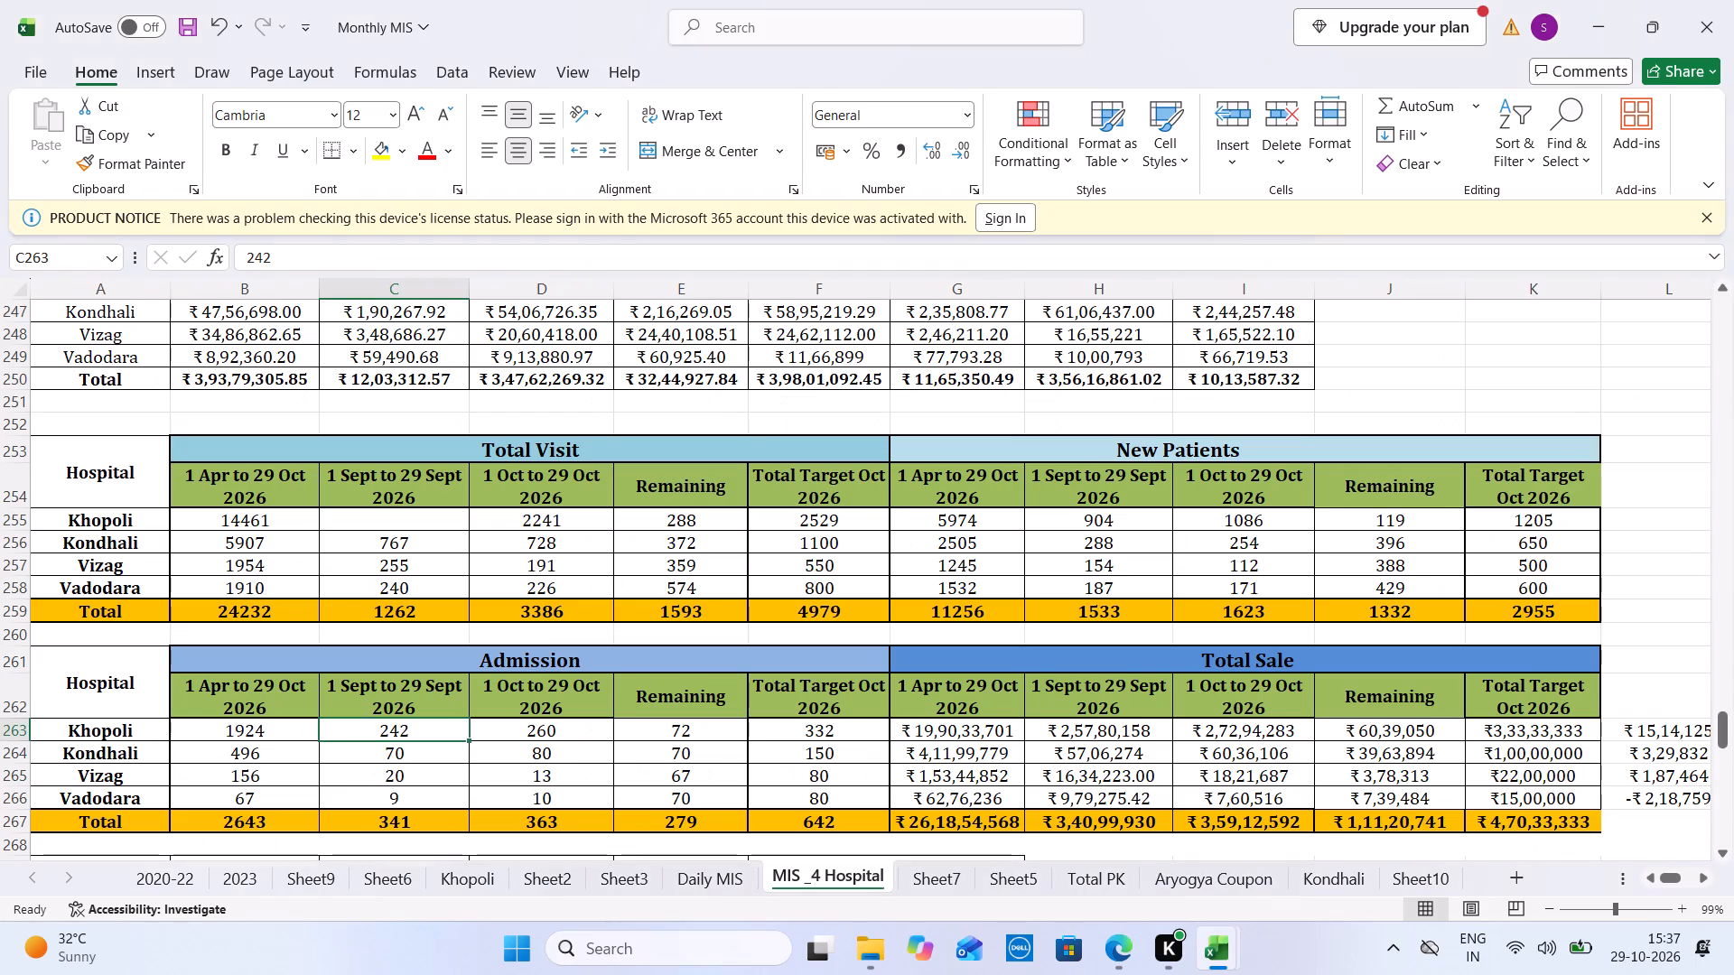
pyautogui.click(386, 525)
pyautogui.write('2030')
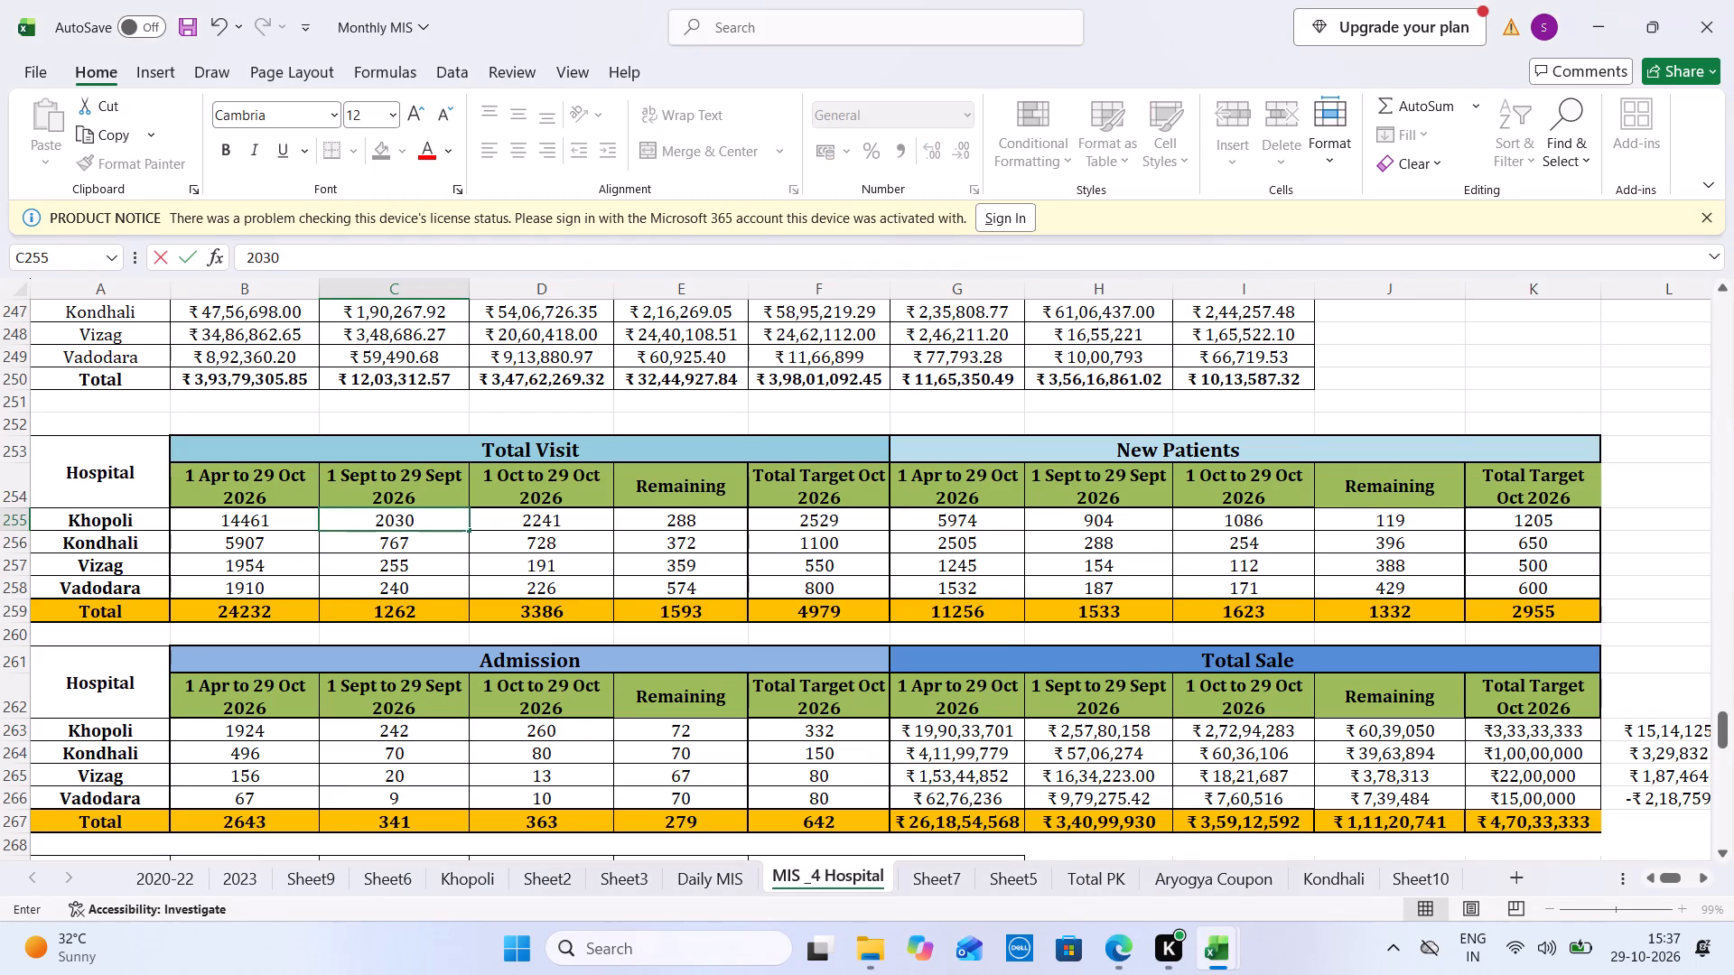
# Save the Monthly MIS workbook and close it.
pyautogui.hotkey('ctrl', 's')
pyautogui.click(1733, 0)
# Close the Daily MIS 2026_(Jan to Aug) workbook, saving its changes.
pyautogui.click(1733, 0)
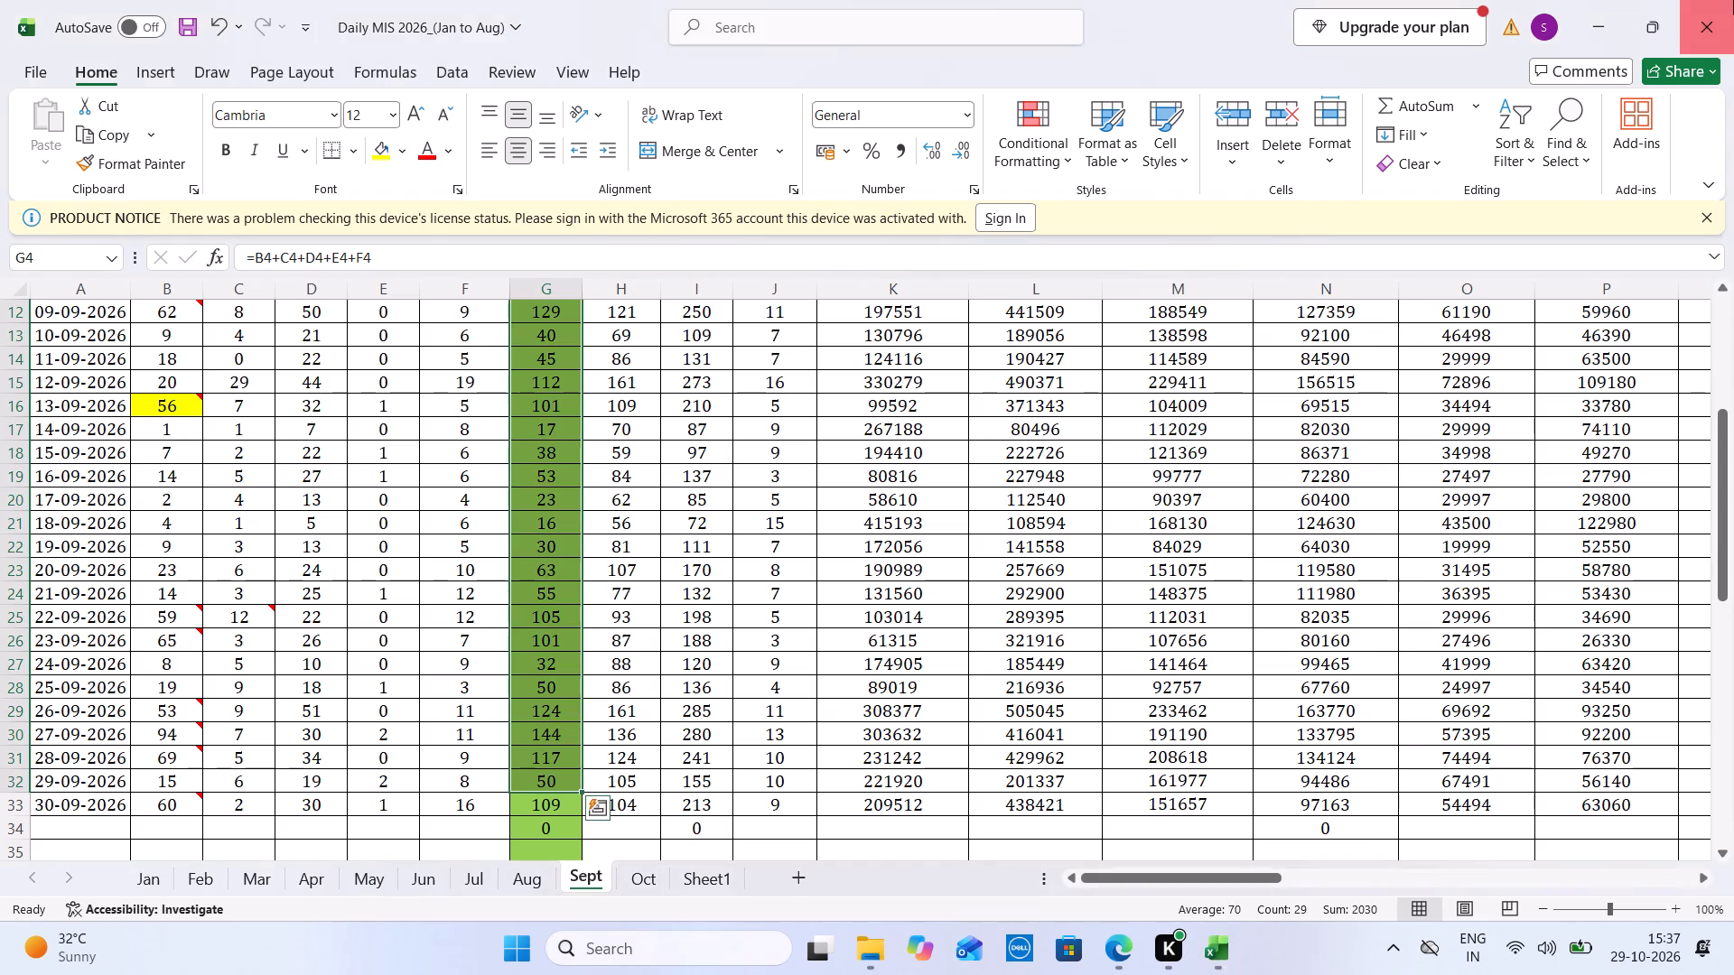
pyautogui.moveTo(854, 621); pyautogui.dragTo(867, 629)
pyautogui.click(867, 629)
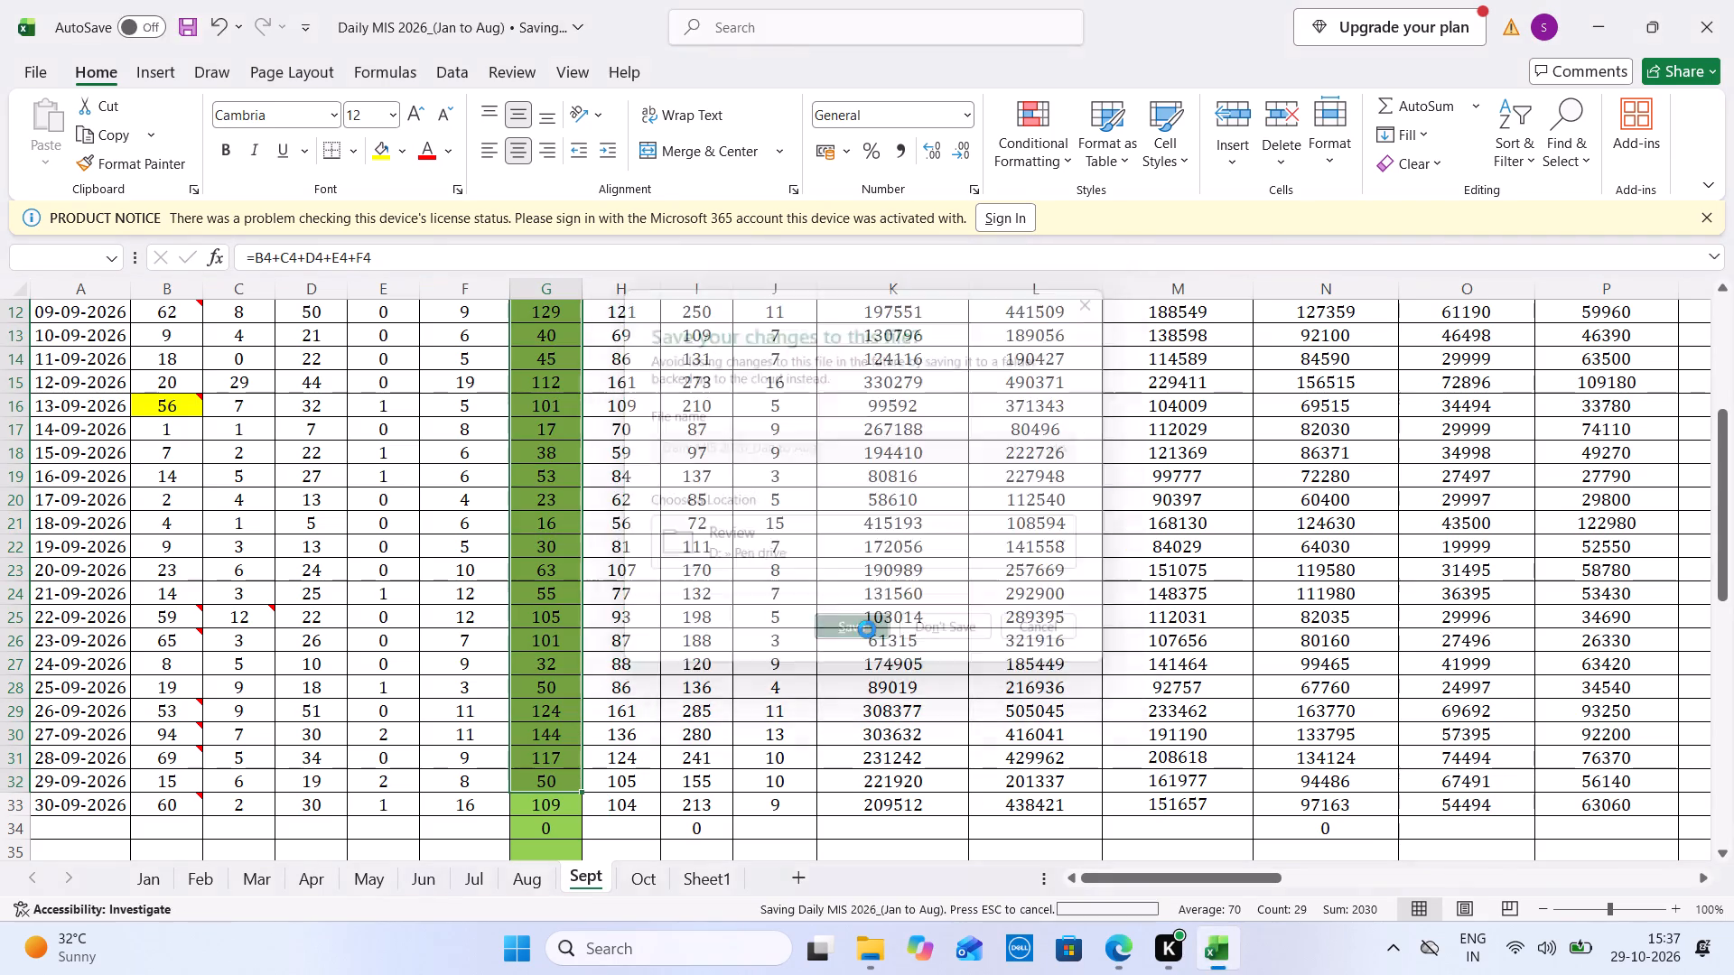
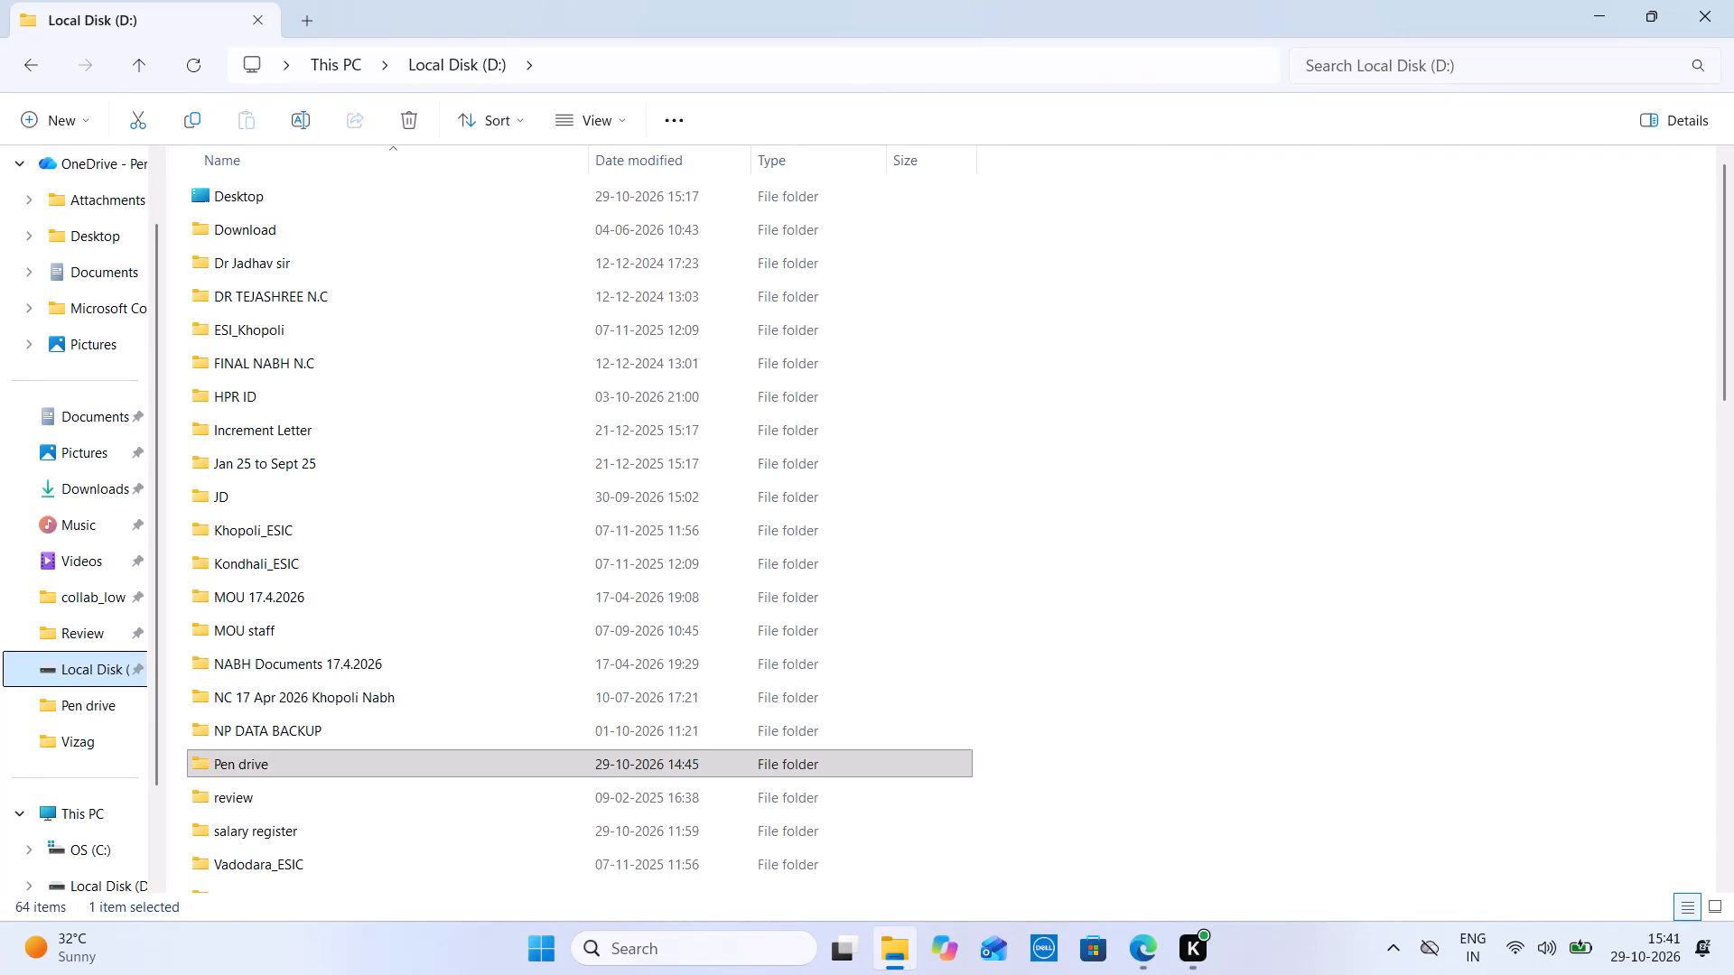
# Search Local Disk (D:) for "imm" and open the IMMUNIZATION CARD workbook from the NABH folder.
pyautogui.click(1446, 78)
pyautogui.write('imm')
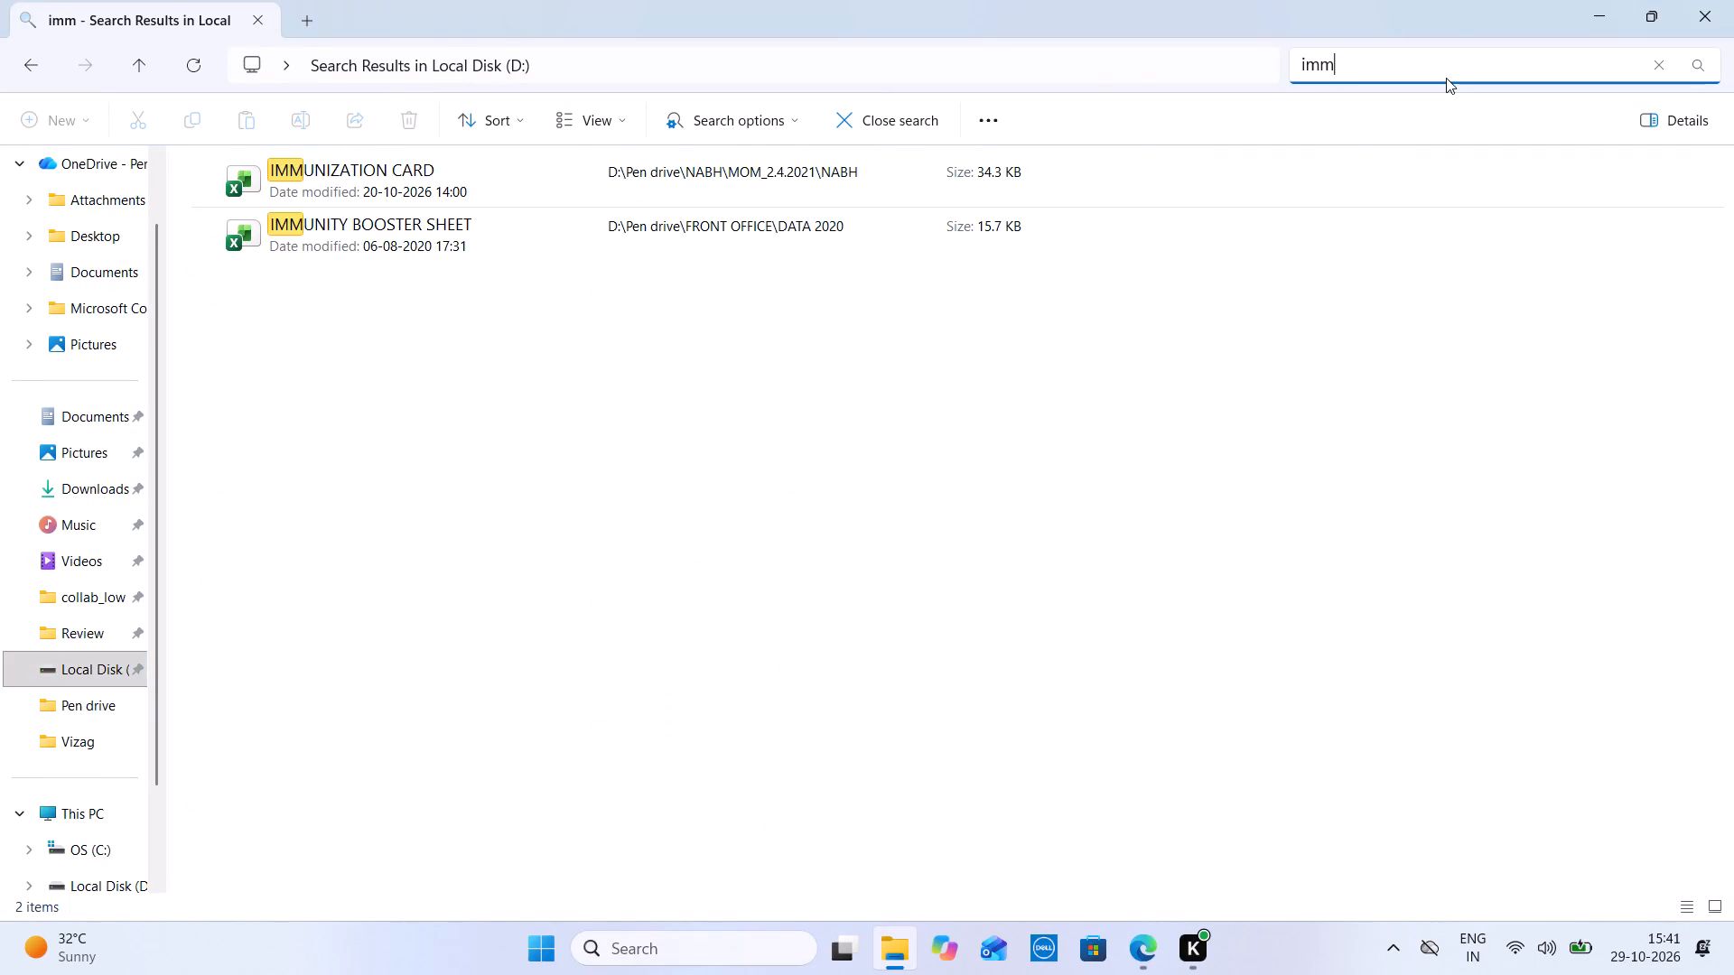
pyautogui.doubleClick(606, 181)
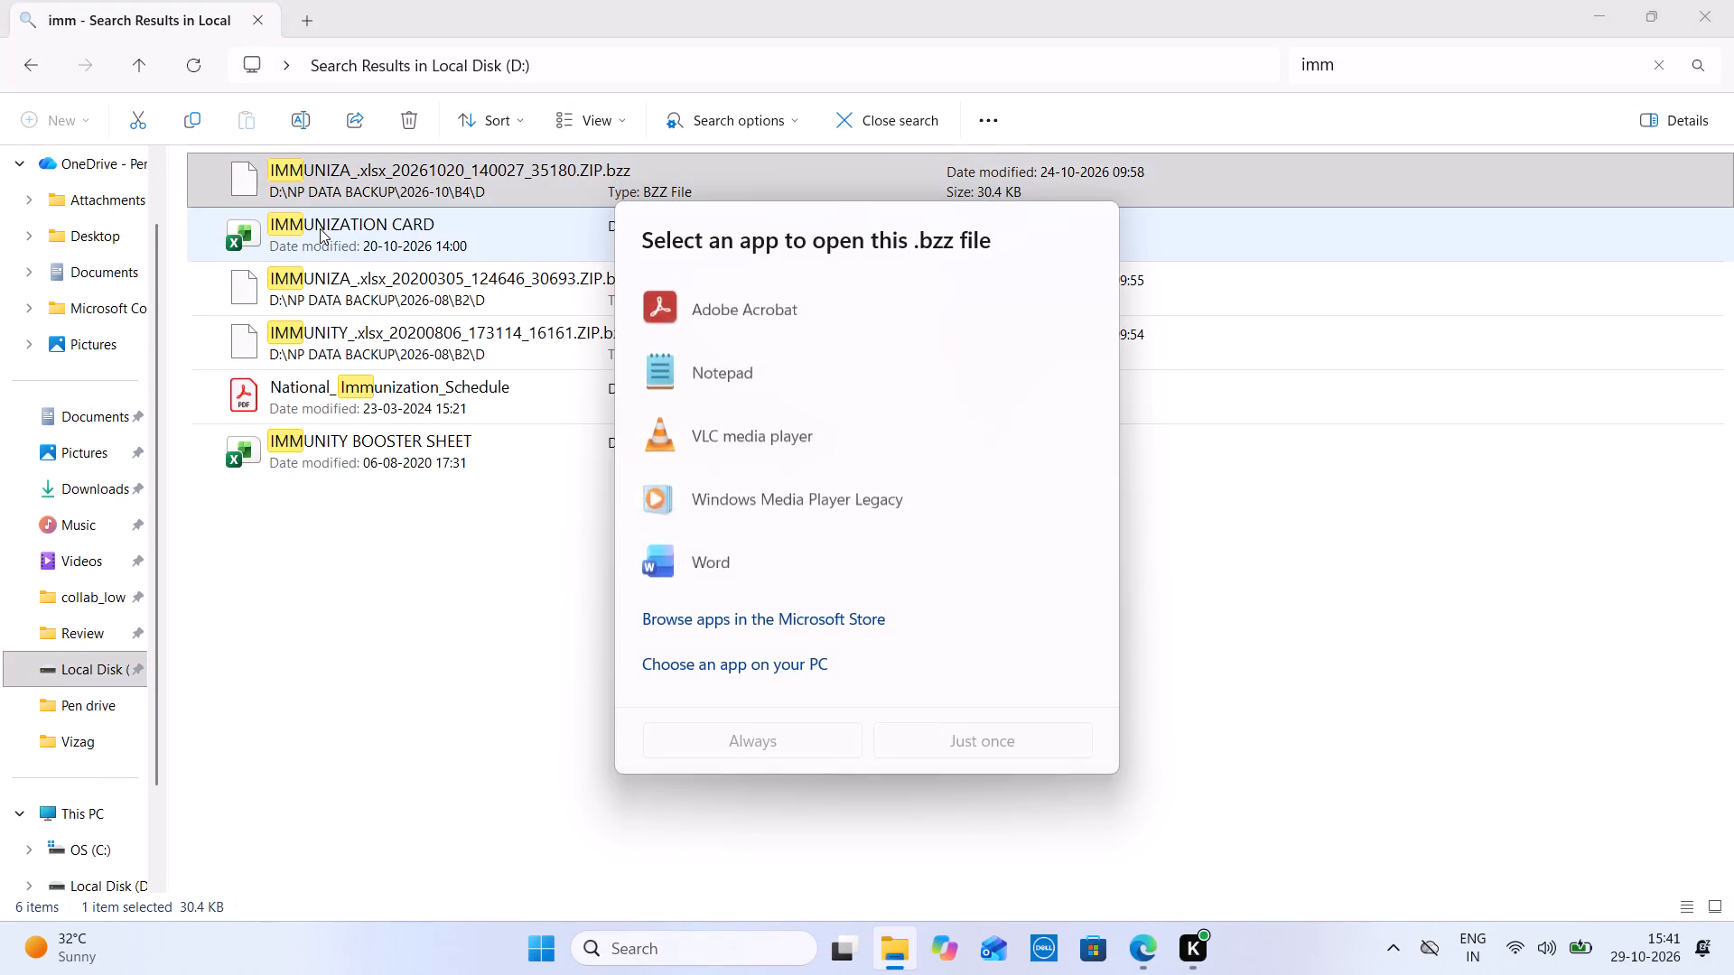
pyautogui.doubleClick(320, 228)
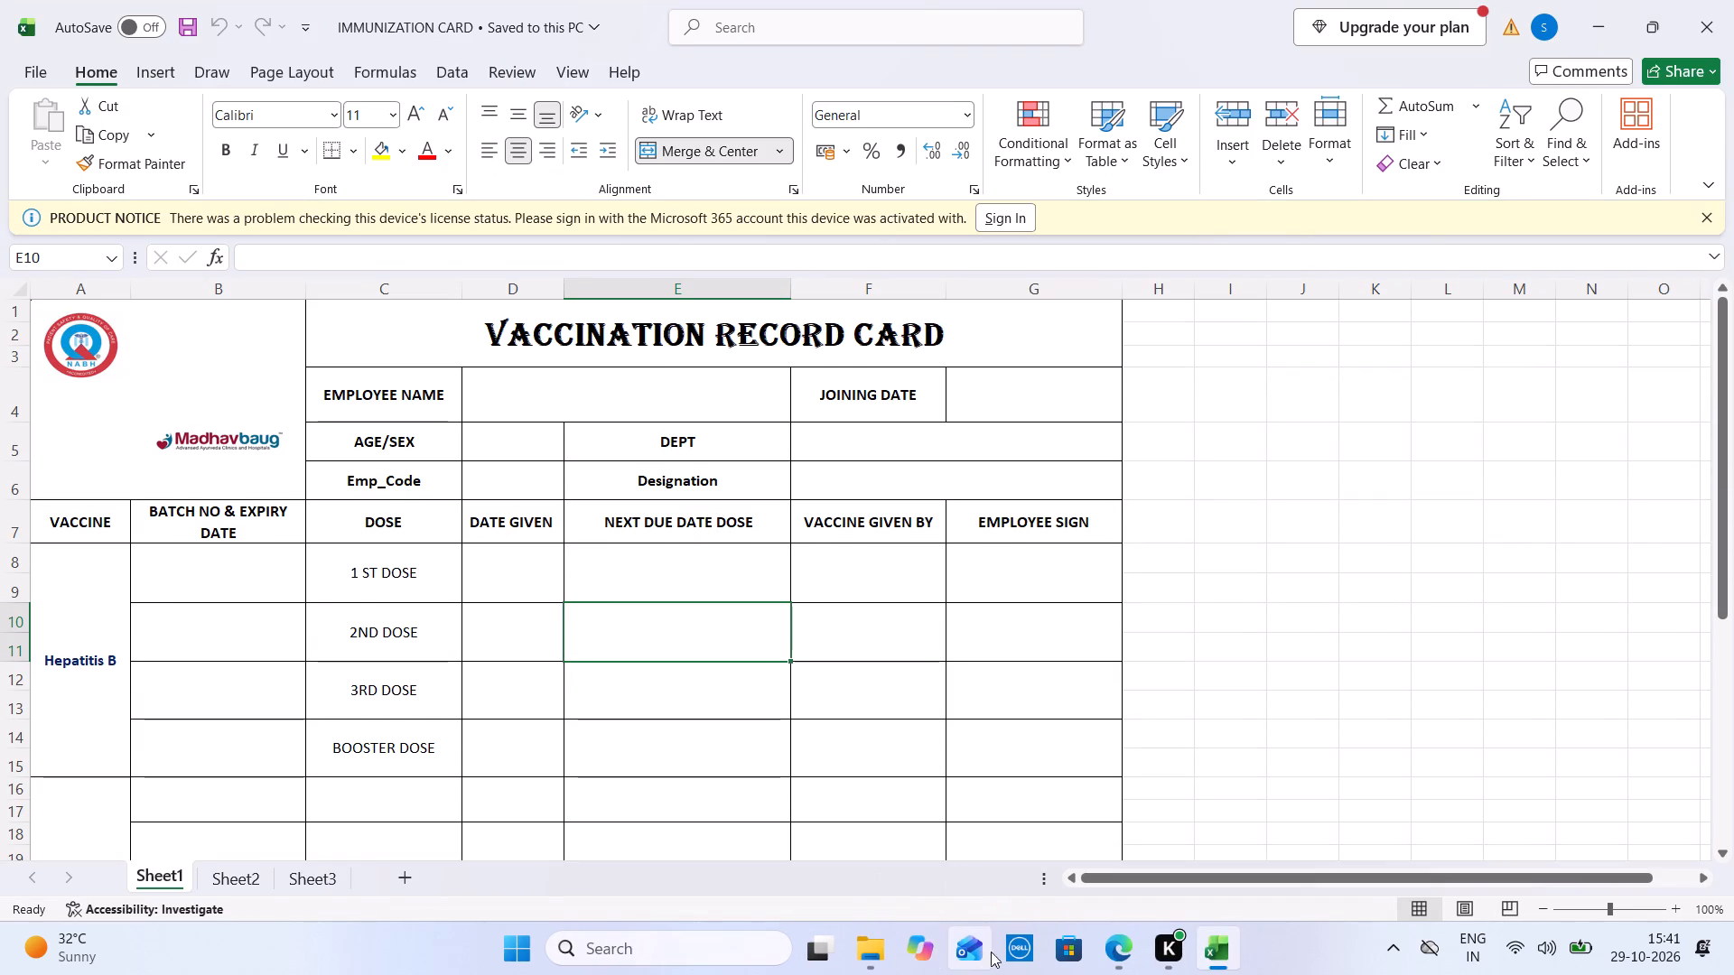
# Examine the vaccination record card on Sheet1 from the employee details down to the remarks row, and close the workbook.
pyautogui.click(893, 599)
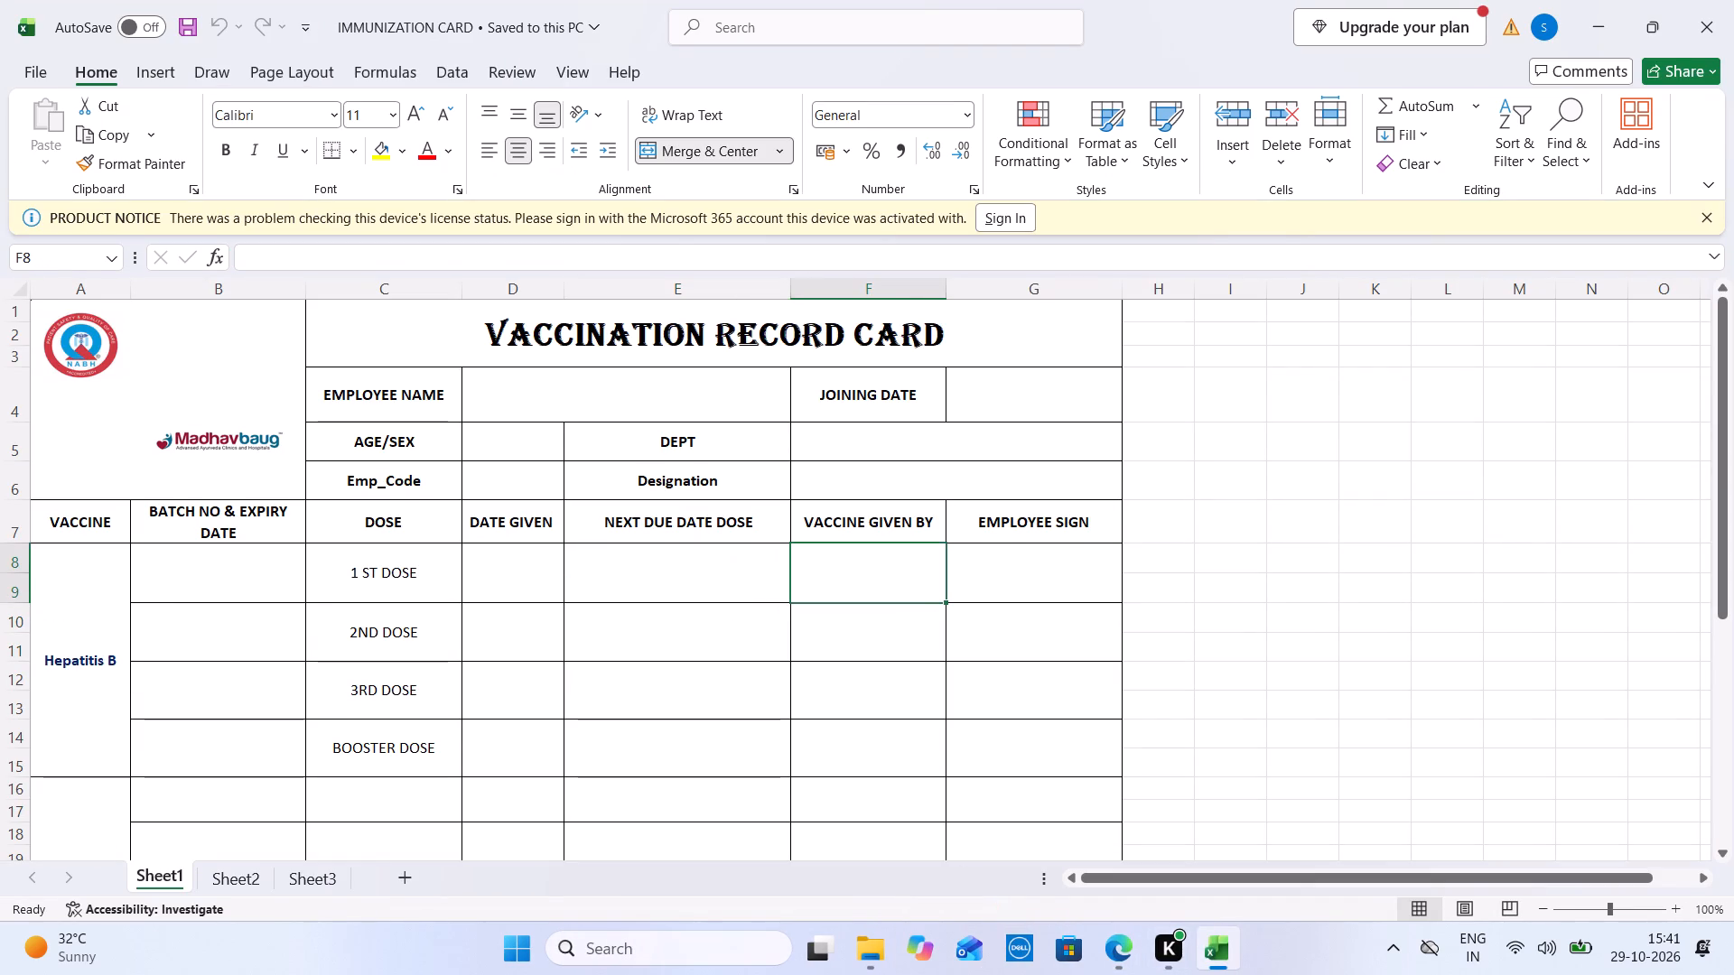
pyautogui.moveTo(1730, 398); pyautogui.dragTo(1733, 681)
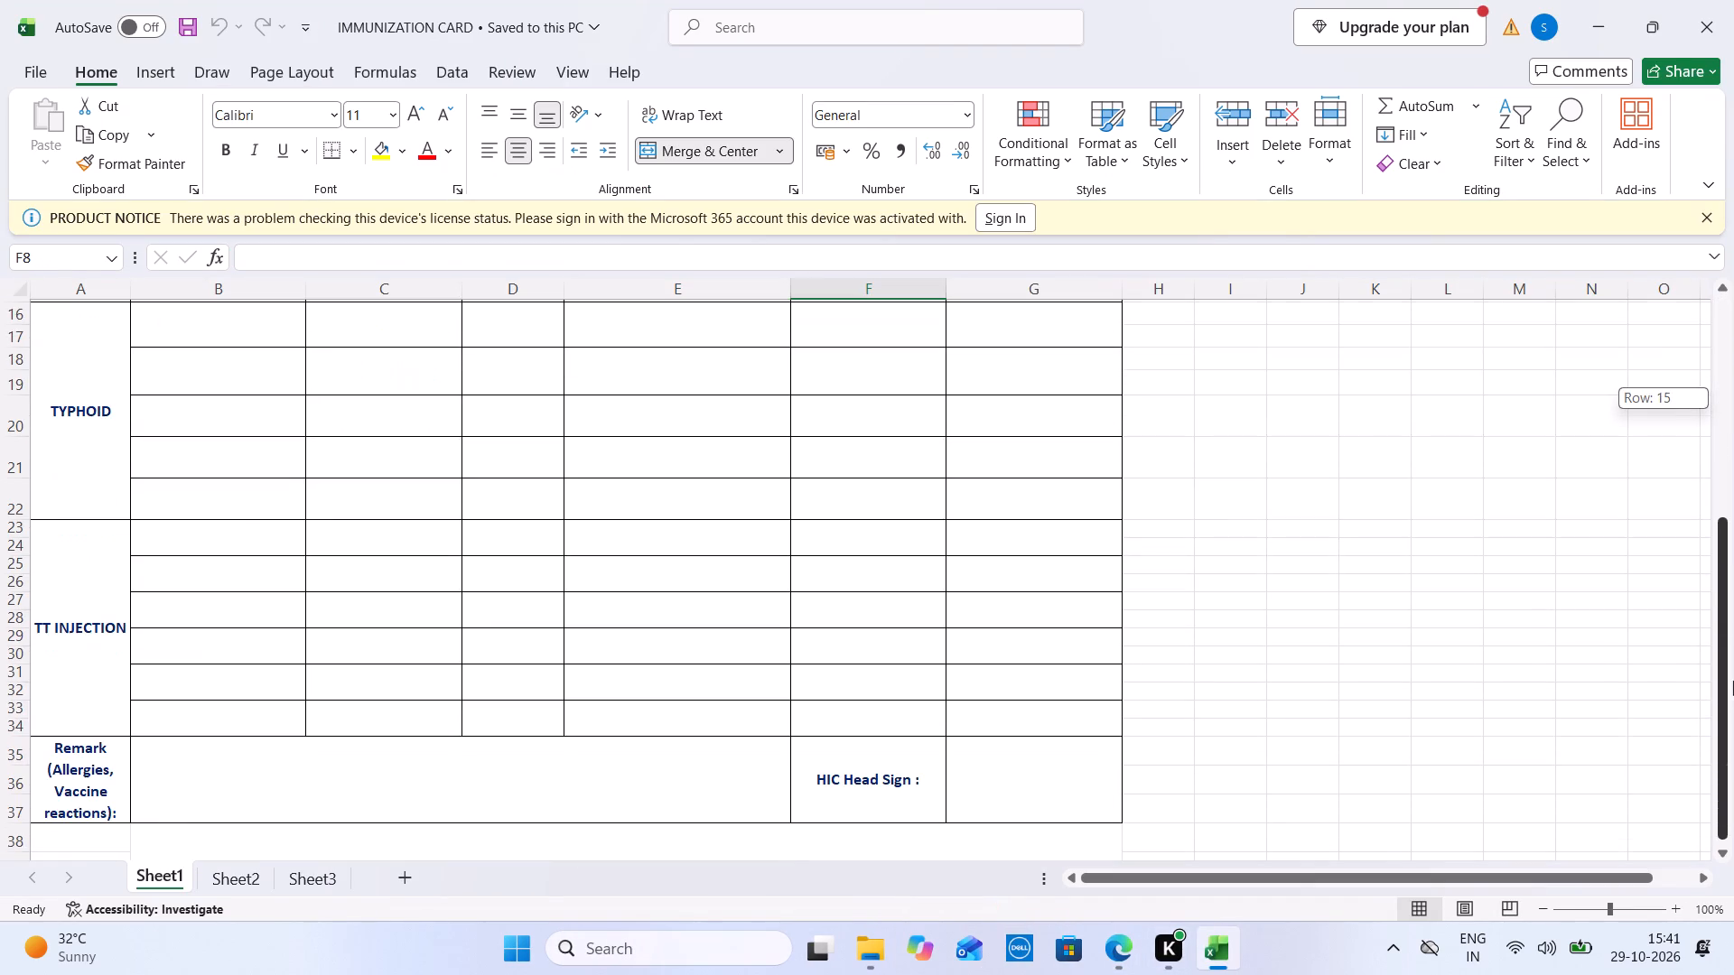
pyautogui.moveTo(1733, 681); pyautogui.dragTo(1733, 424)
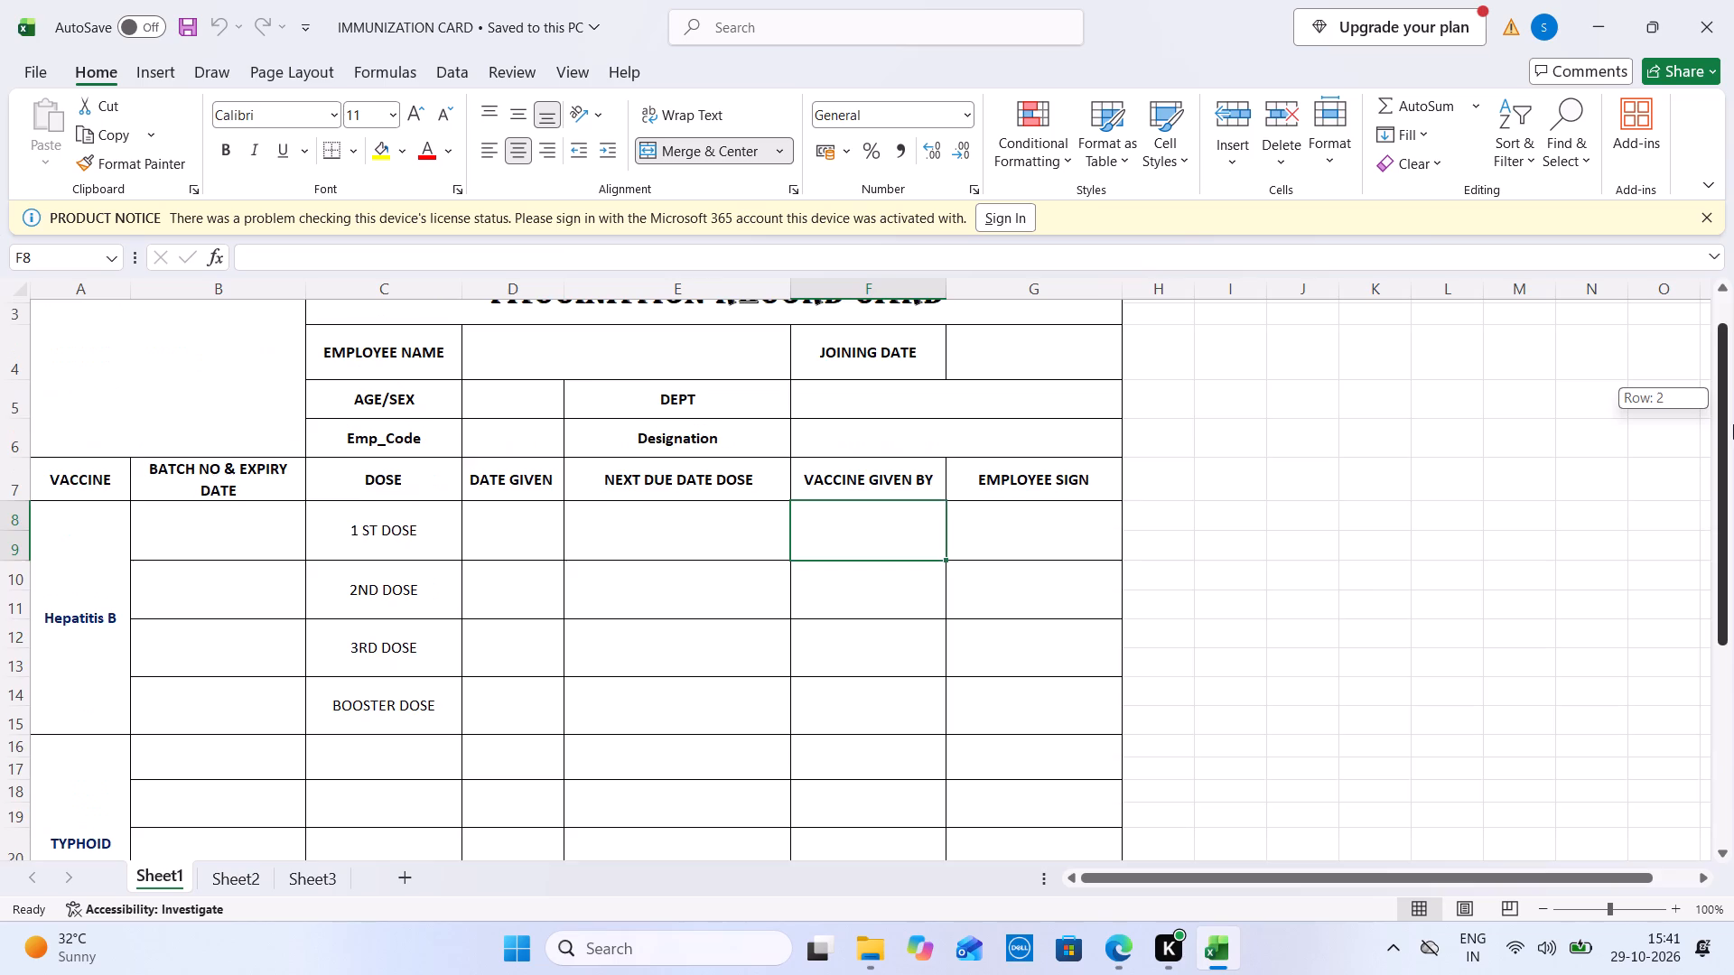
pyautogui.moveTo(1733, 424); pyautogui.dragTo(1733, 653)
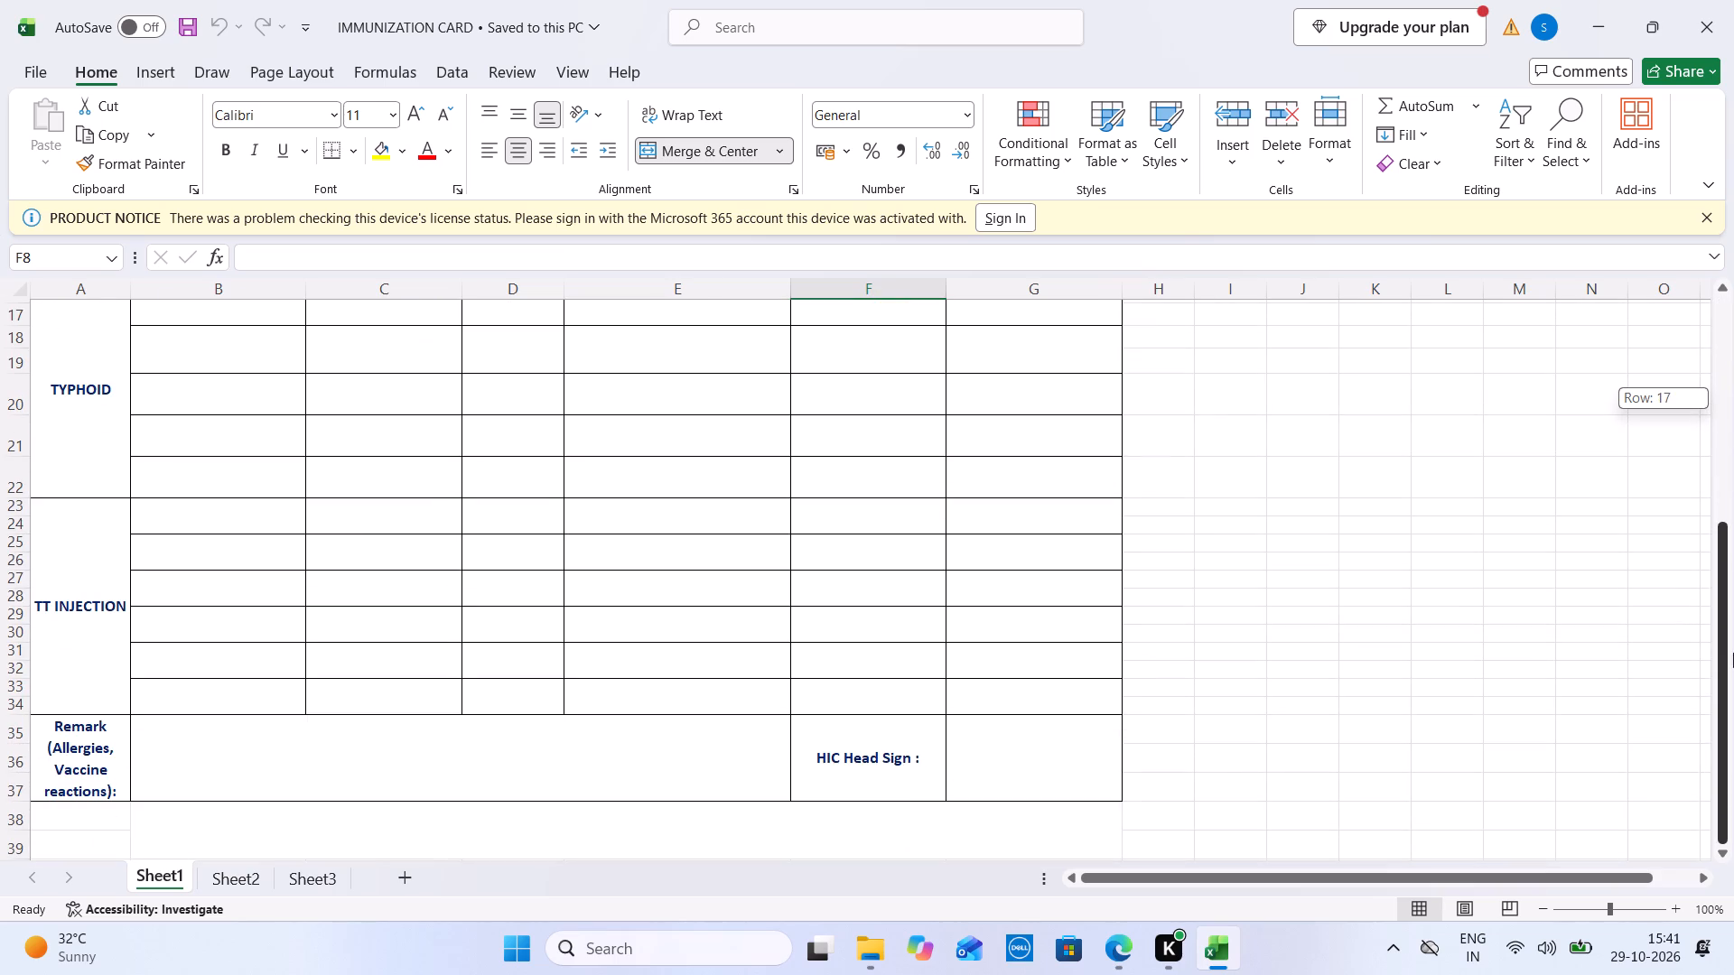
pyautogui.moveTo(1733, 653); pyautogui.dragTo(1733, 432)
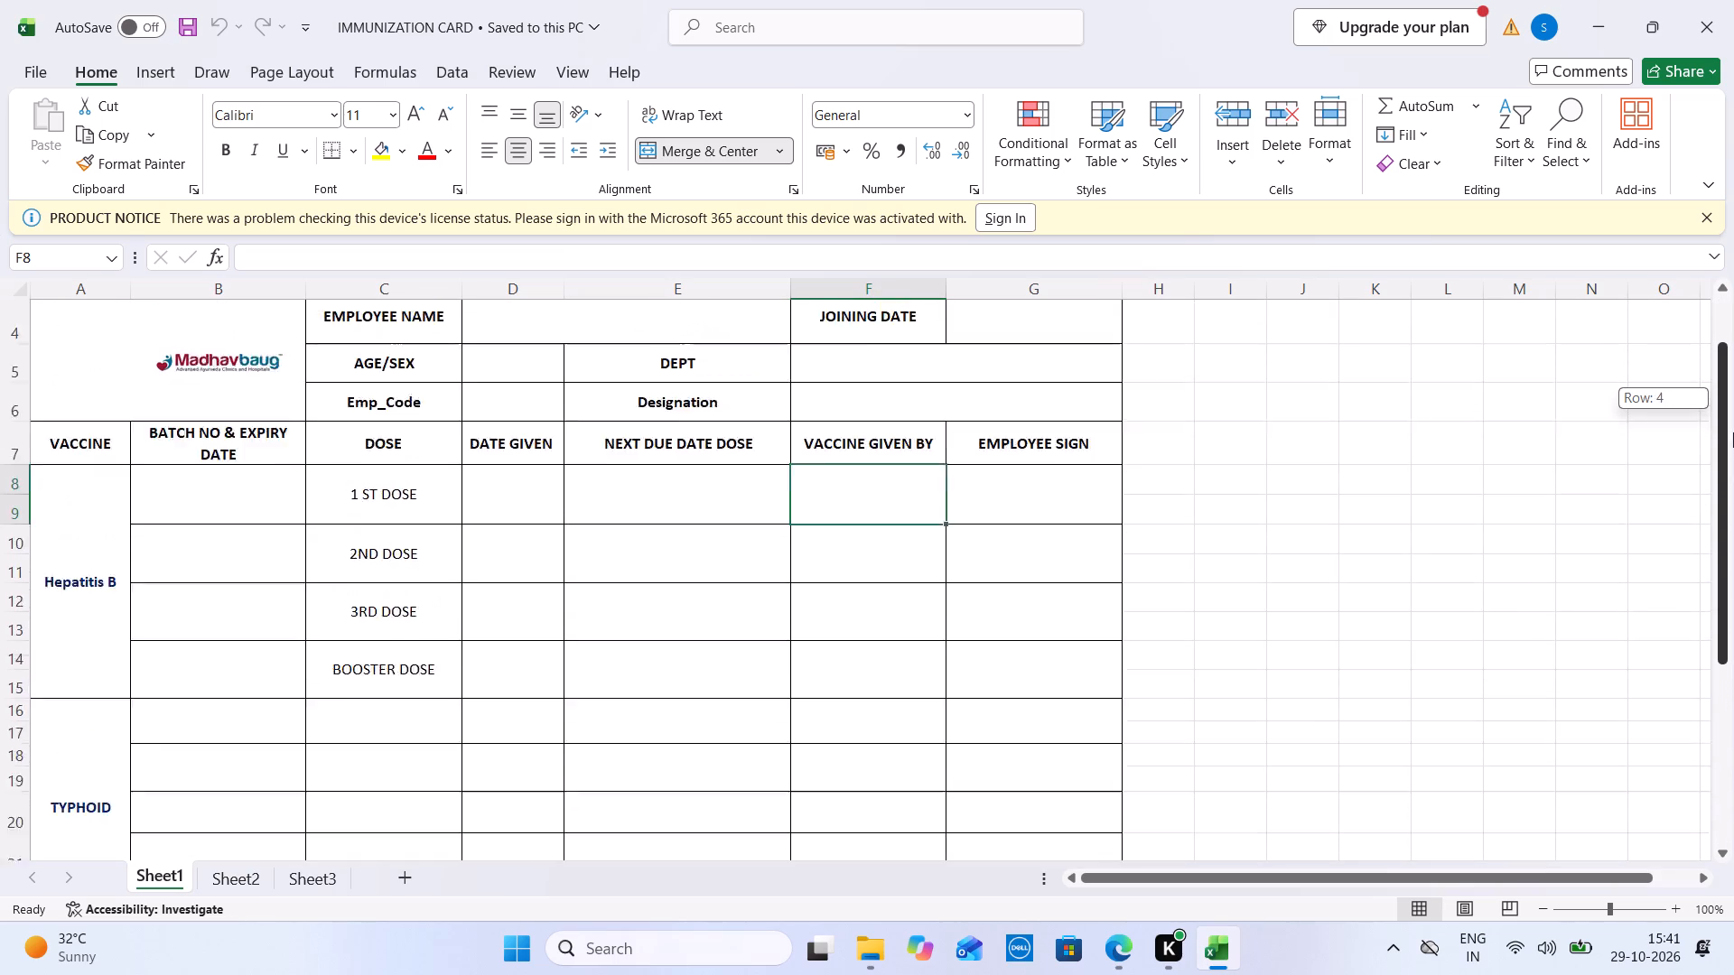
pyautogui.moveTo(1733, 432); pyautogui.dragTo(1733, 387)
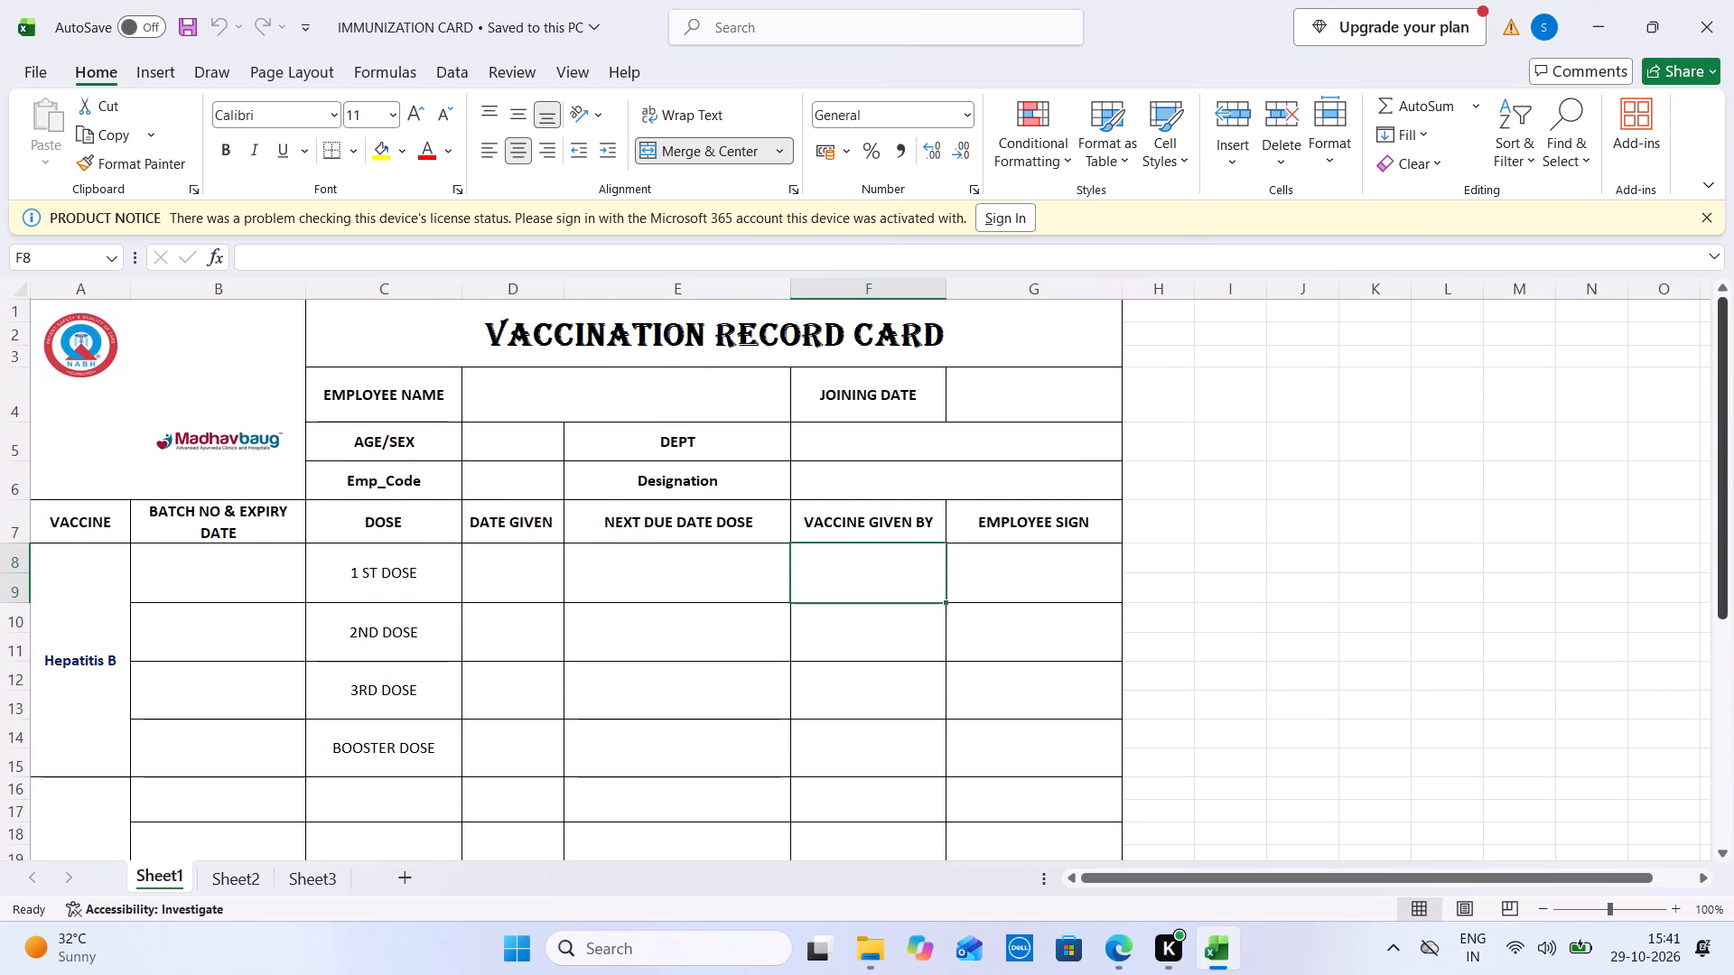
pyautogui.click(262, 310)
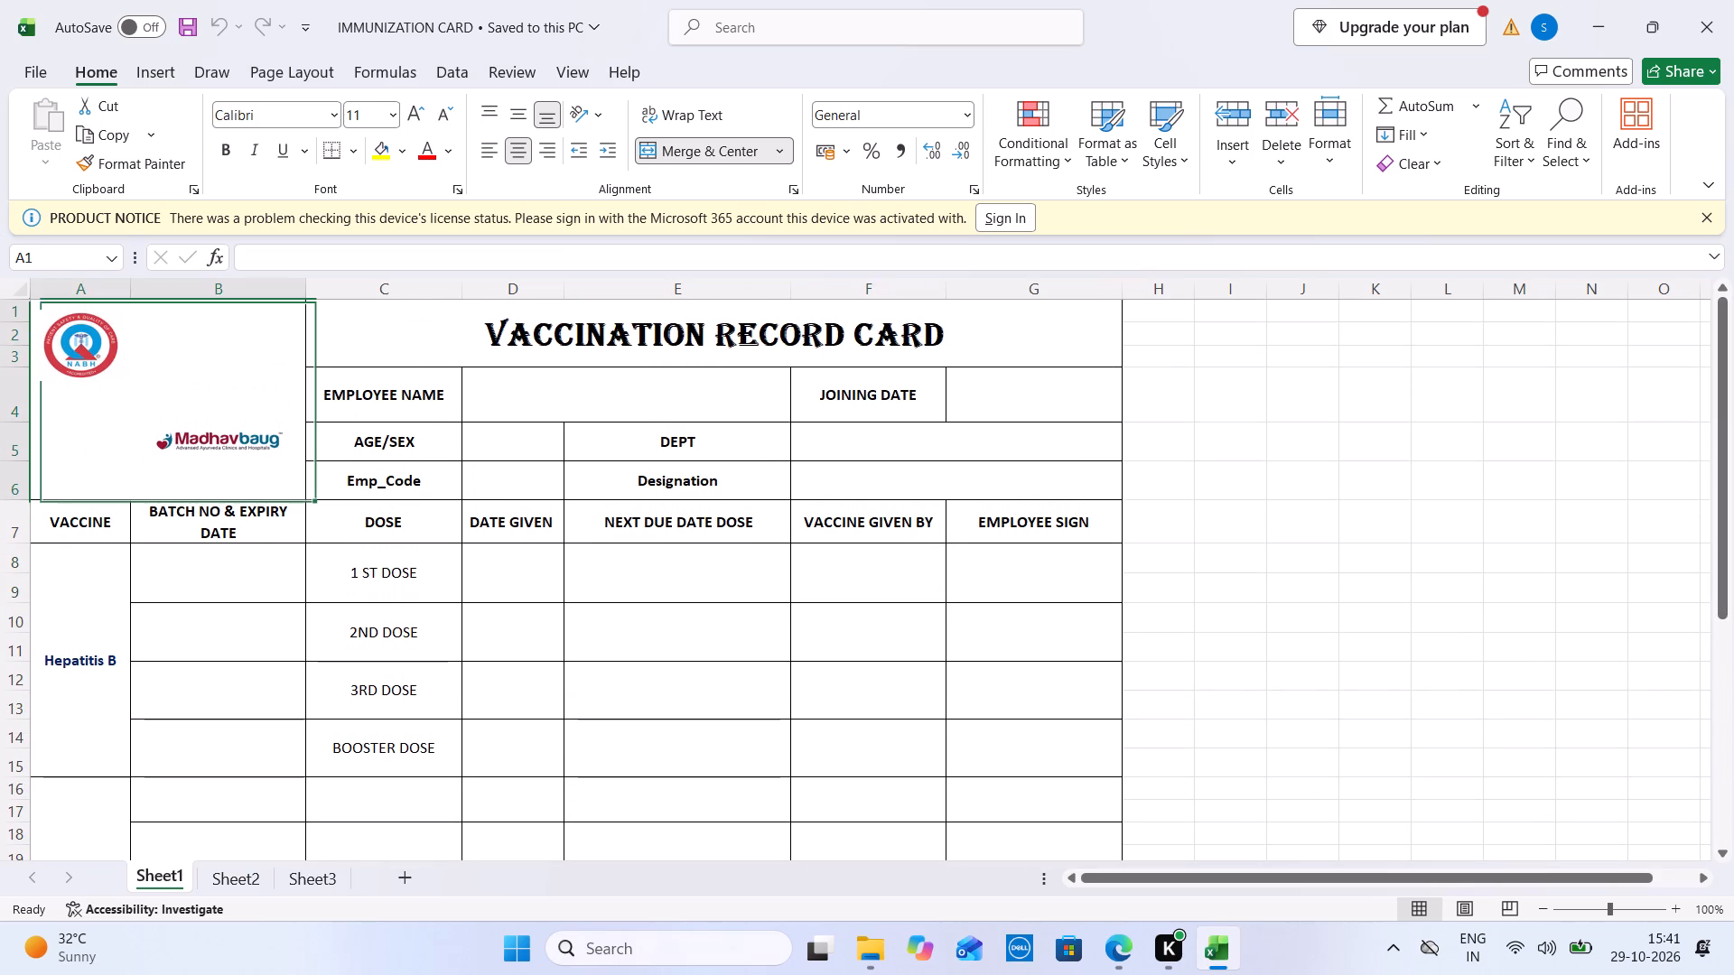
pyautogui.click(1733, 0)
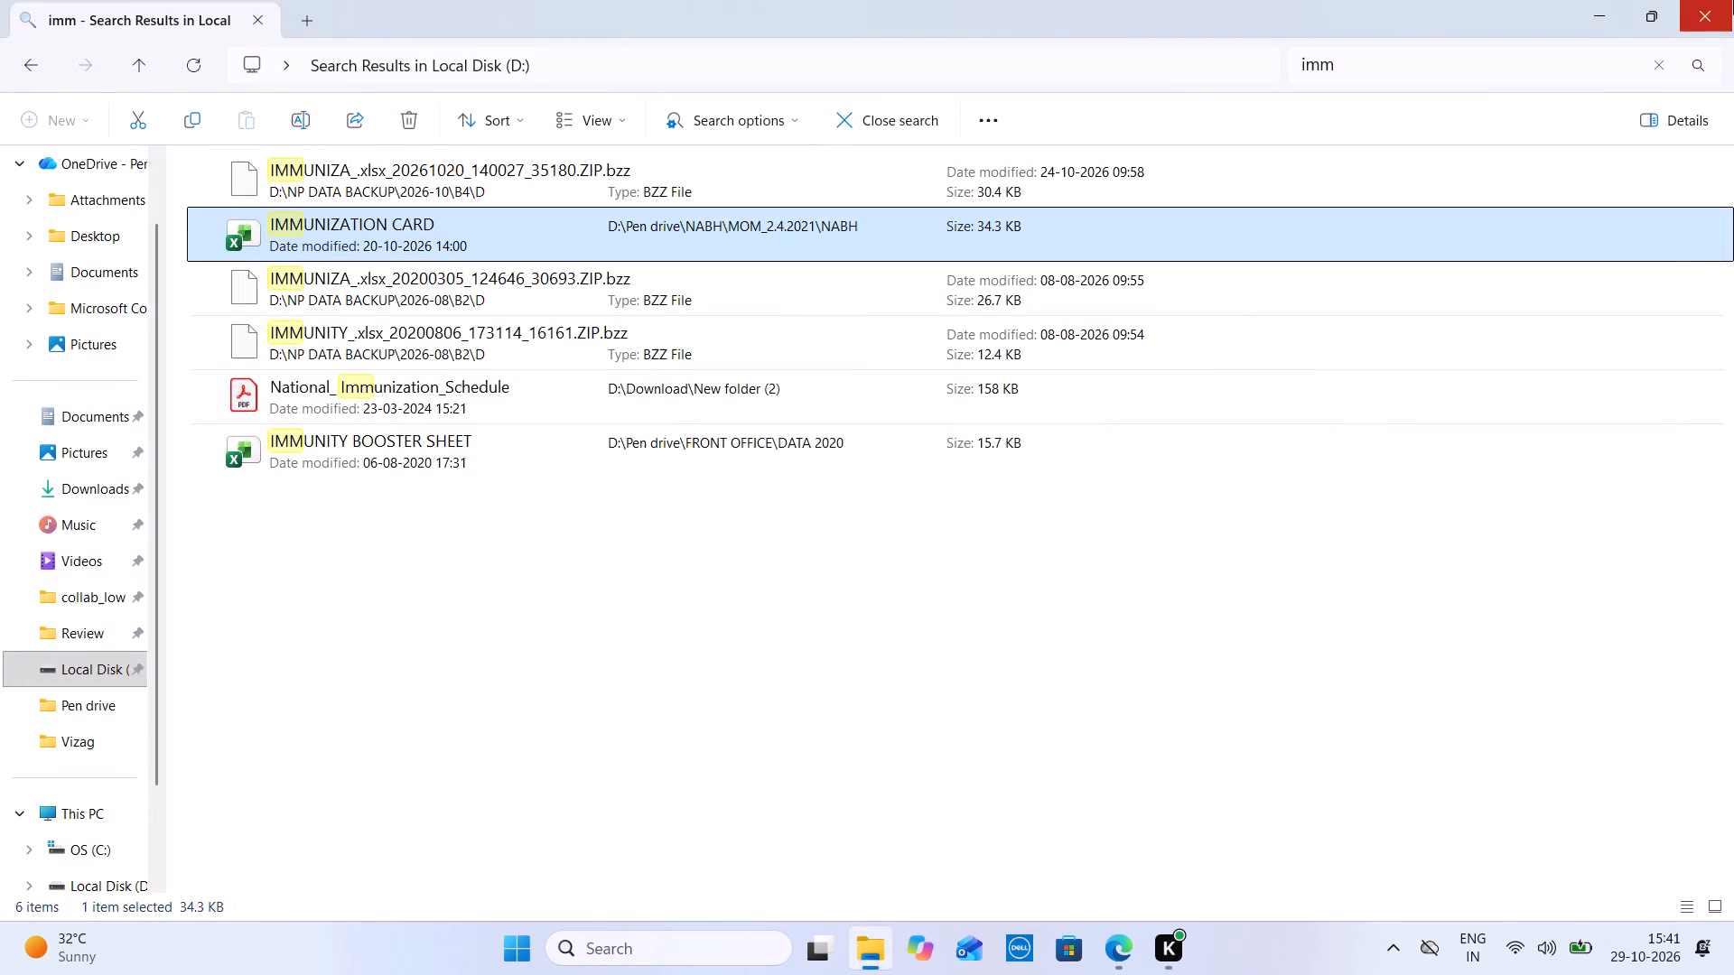
# Move the file search results window aside to uncover the WhatsApp chat behind it.
pyautogui.moveTo(682, 8); pyautogui.dragTo(1194, 227)
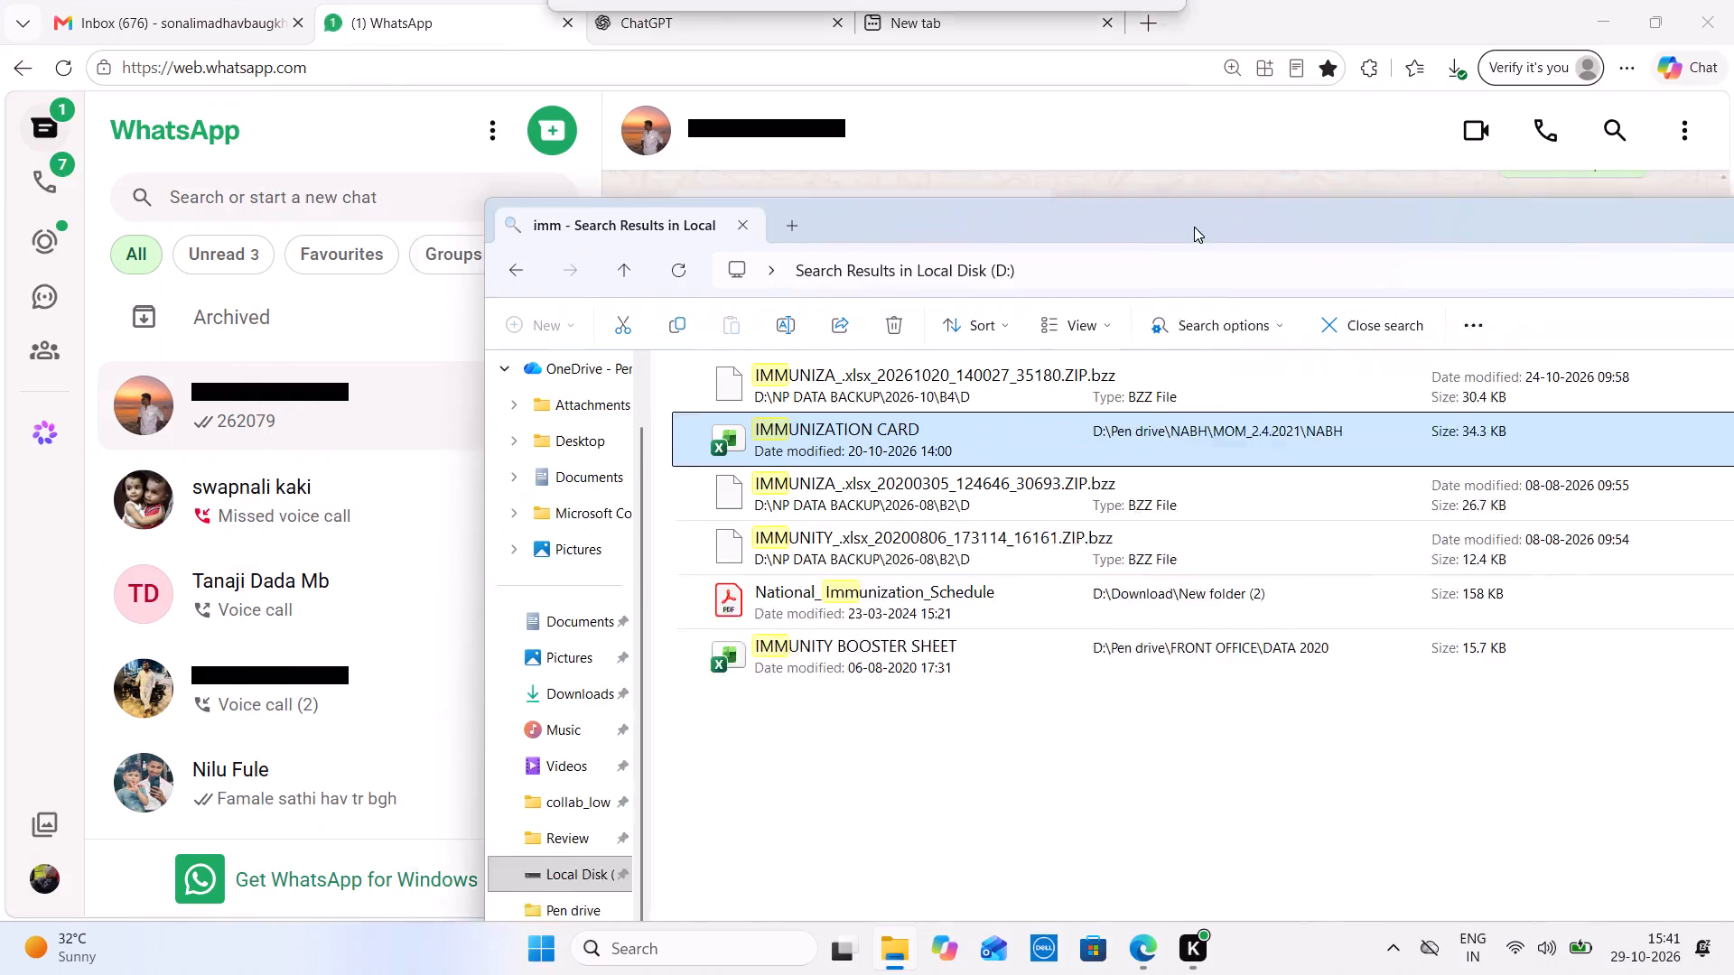
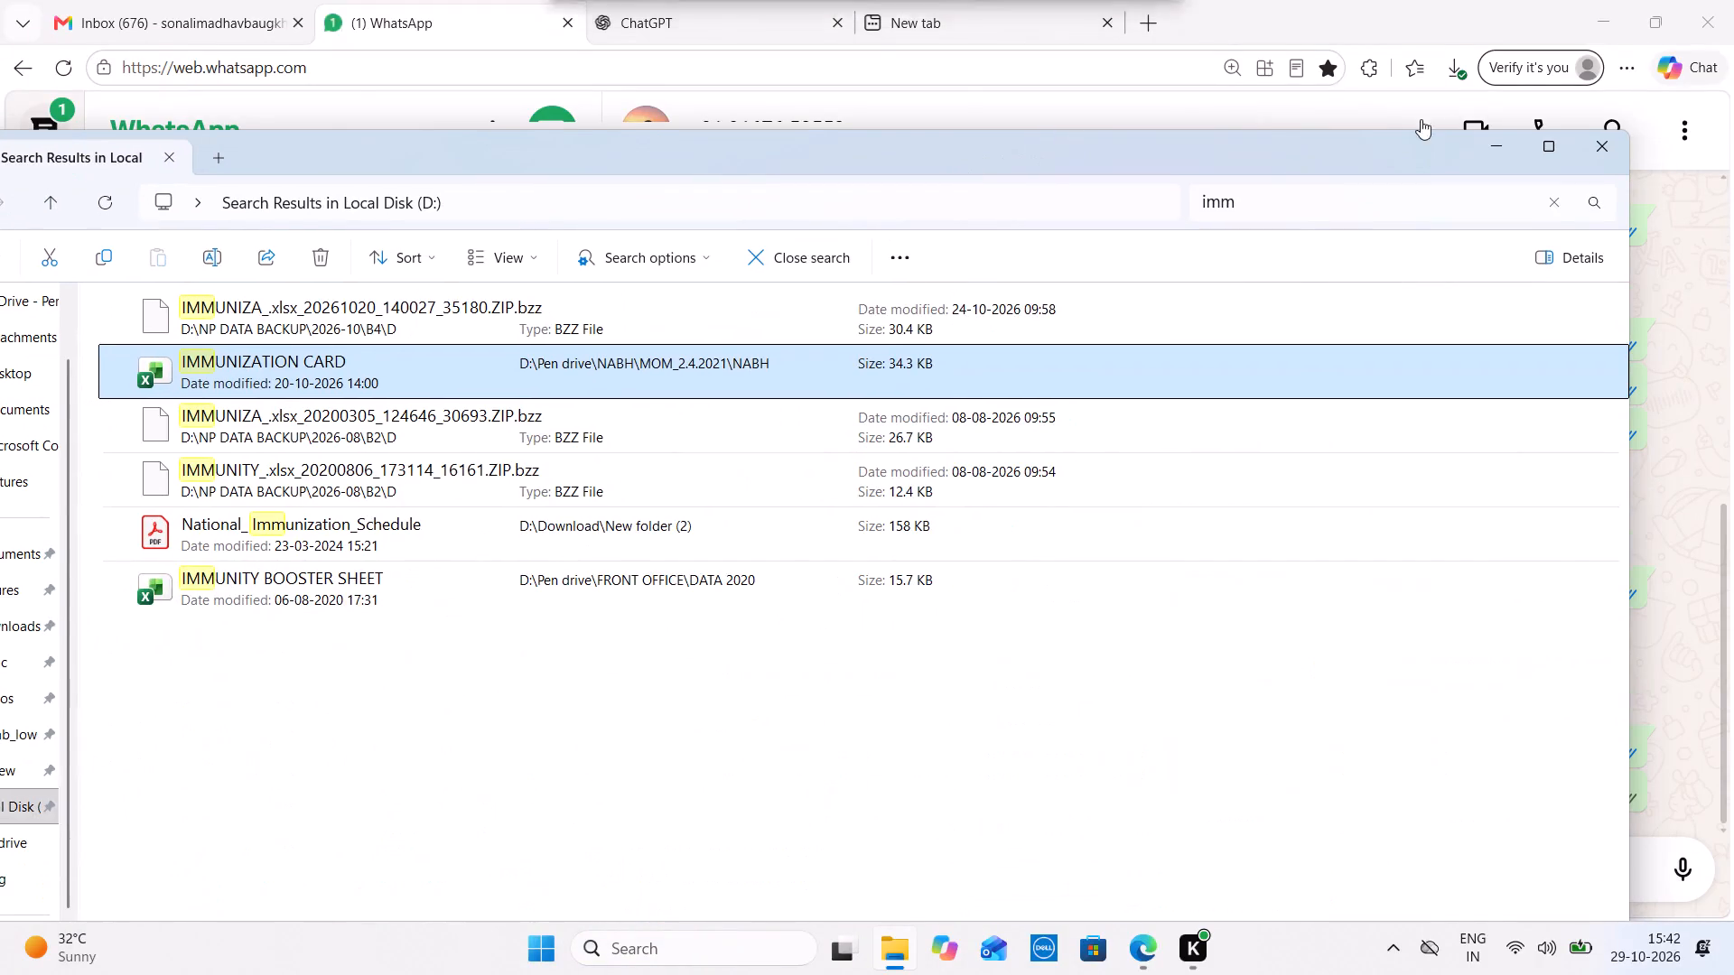
# Maximize the file search window, search Local Disk (D:) for "circ" and open the circular committee Word document.
pyautogui.click(1535, 139)
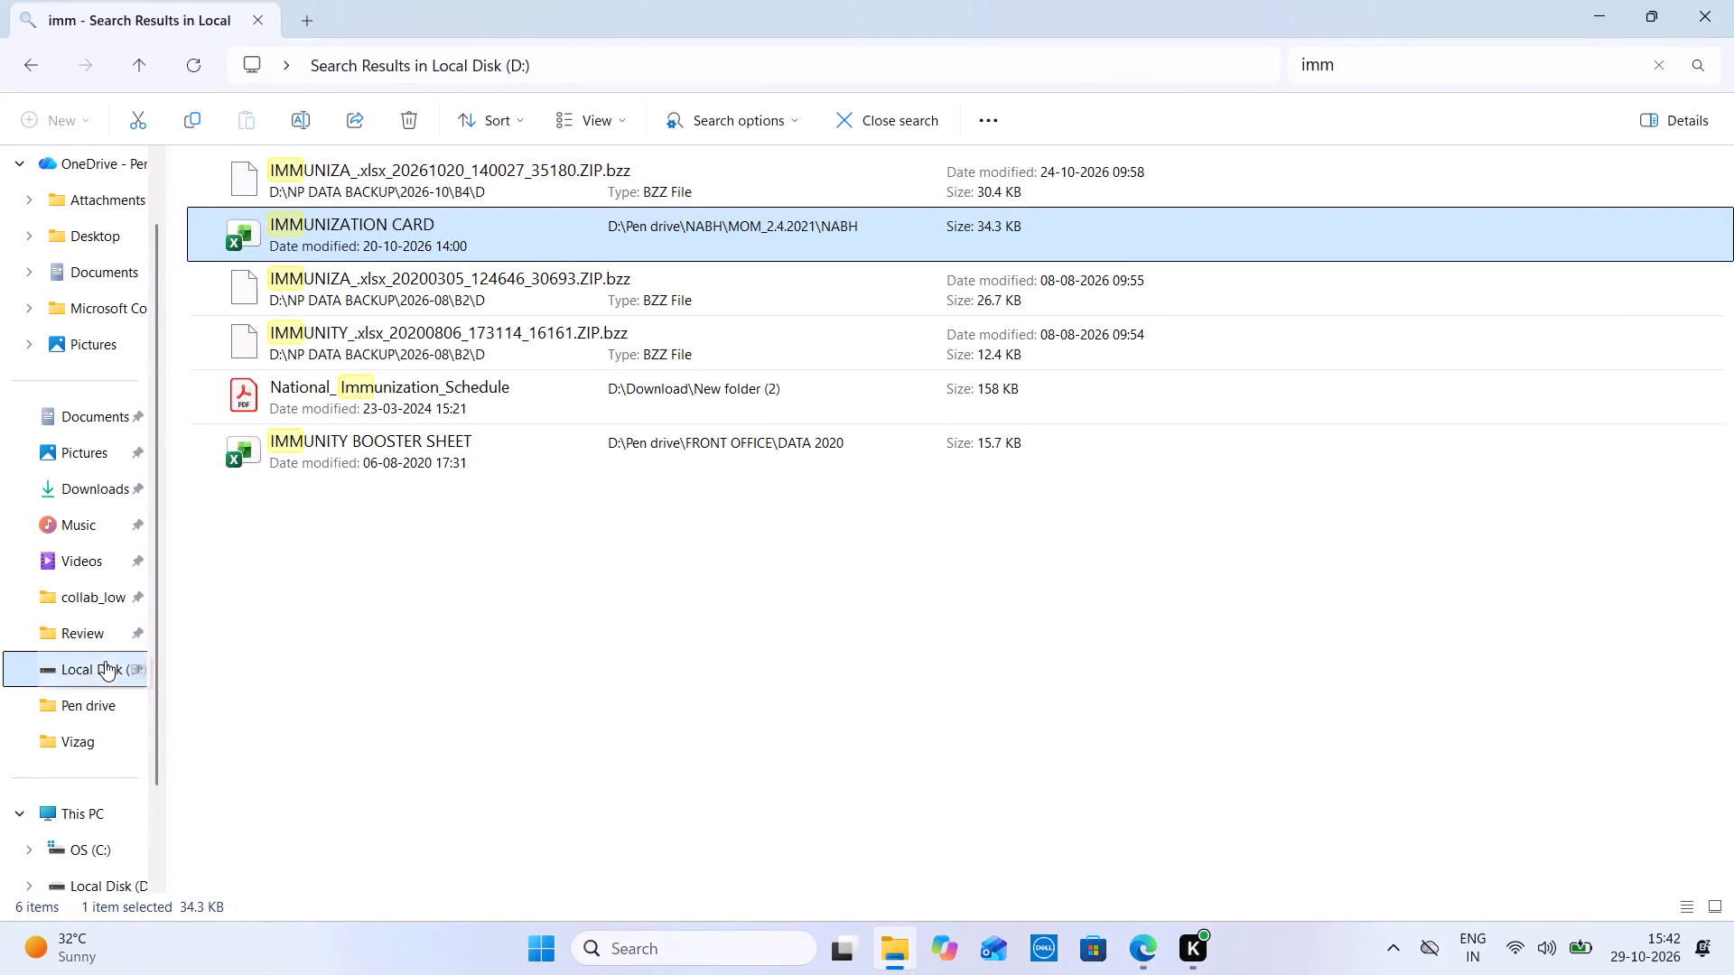
pyautogui.click(105, 661)
pyautogui.click(1534, 72)
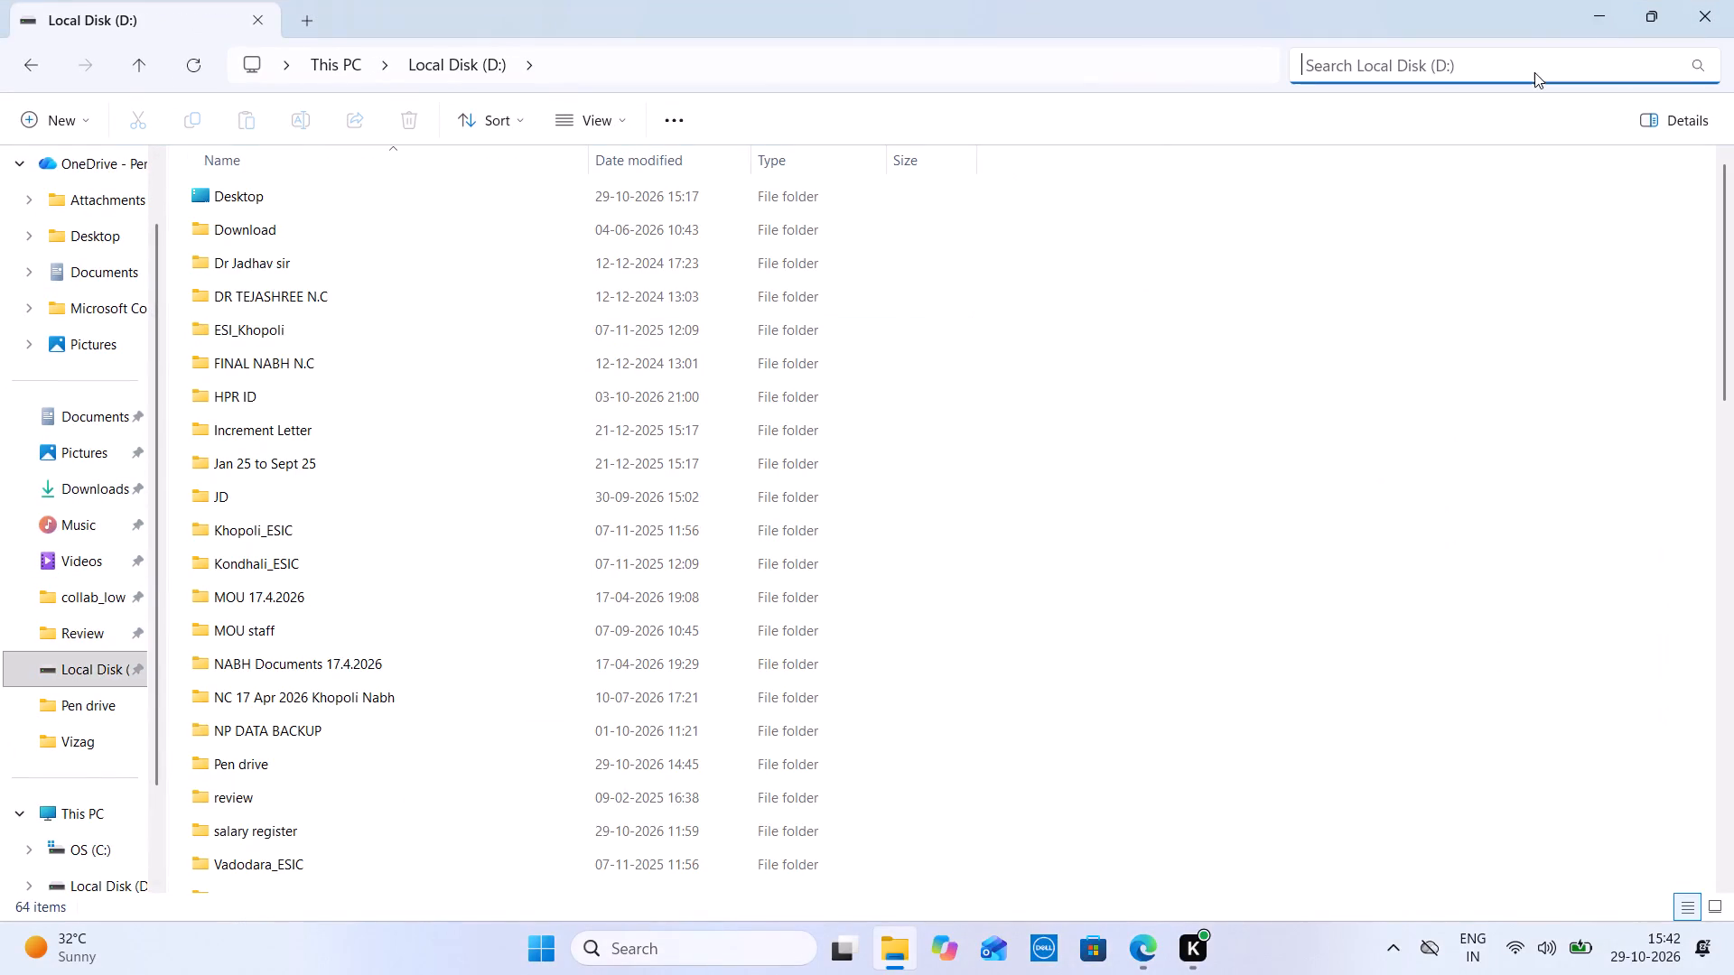
pyautogui.write('circ')
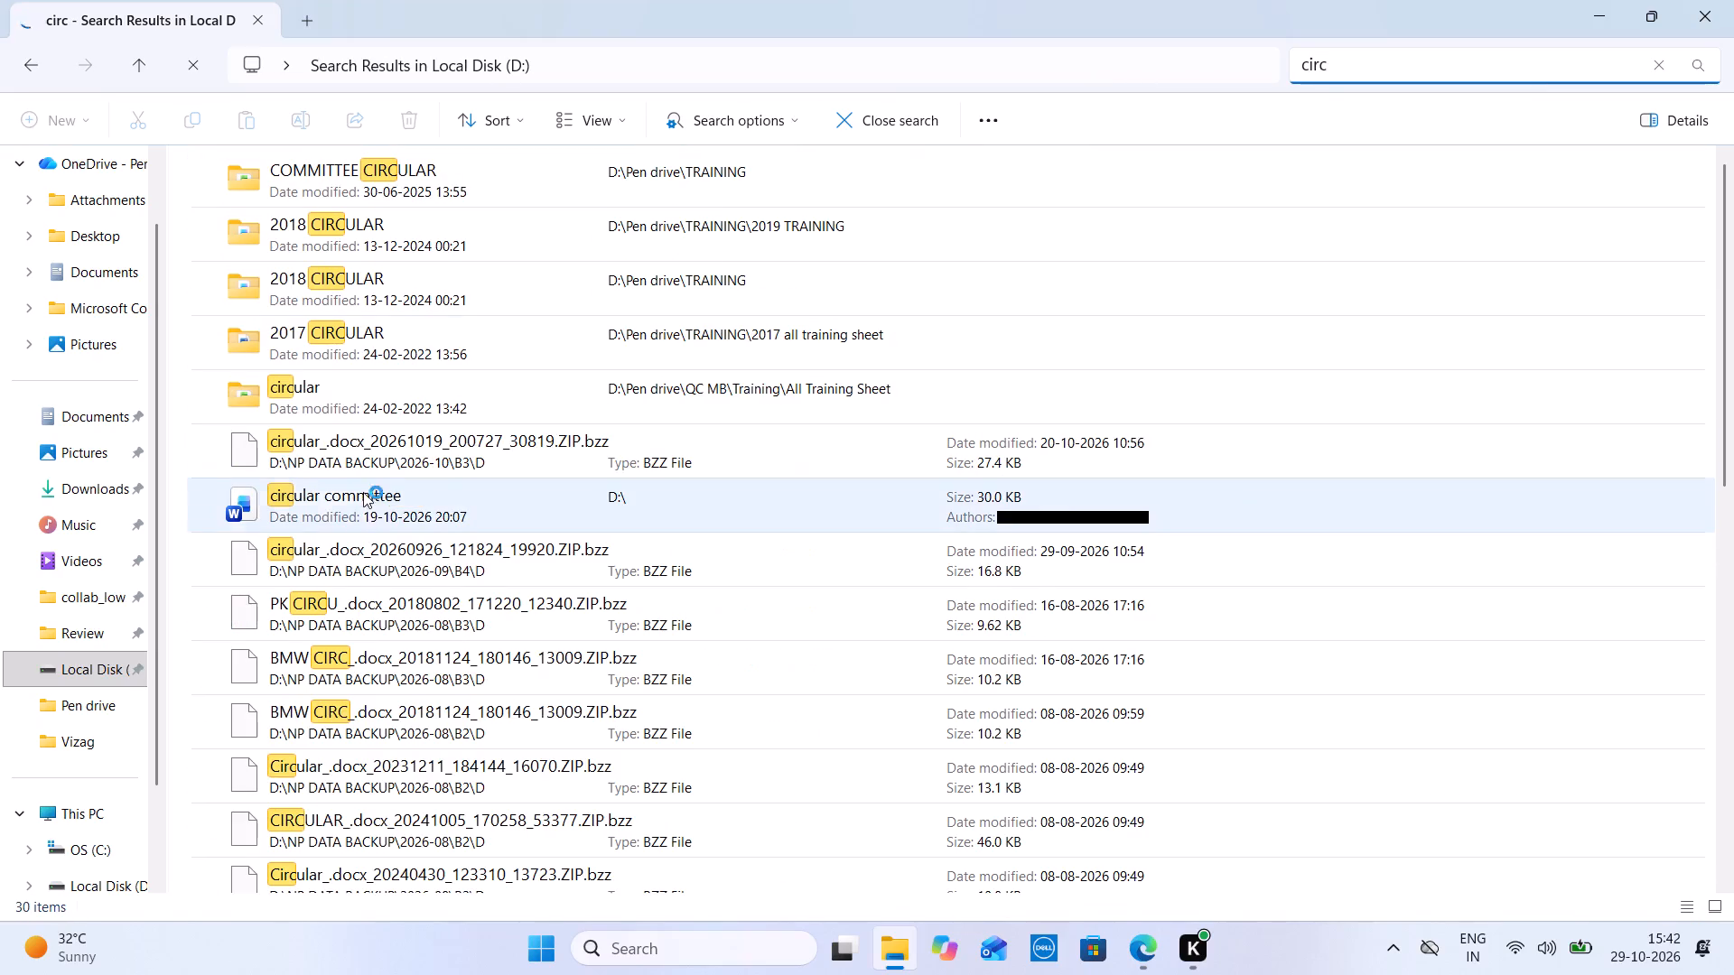
pyautogui.doubleClick(432, 504)
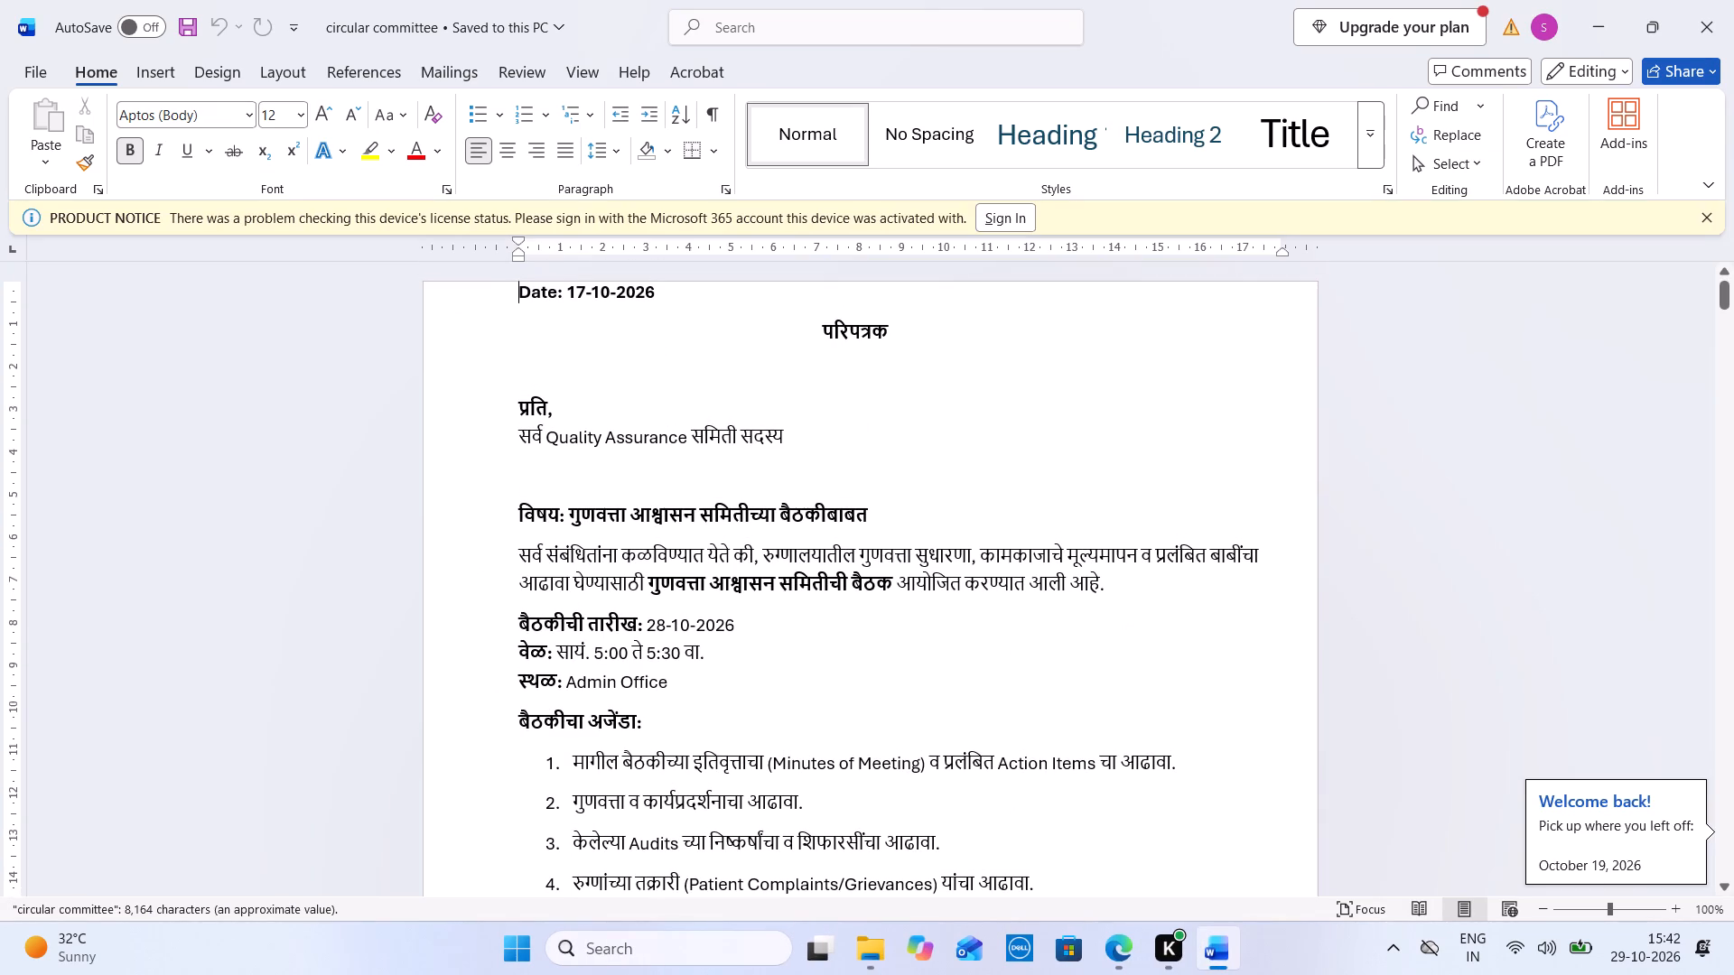
# Skim the committee meeting circulars in the document from the Quality Assurance notice onward, and close the document.
pyautogui.moveTo(1720, 295); pyautogui.dragTo(1721, 465)
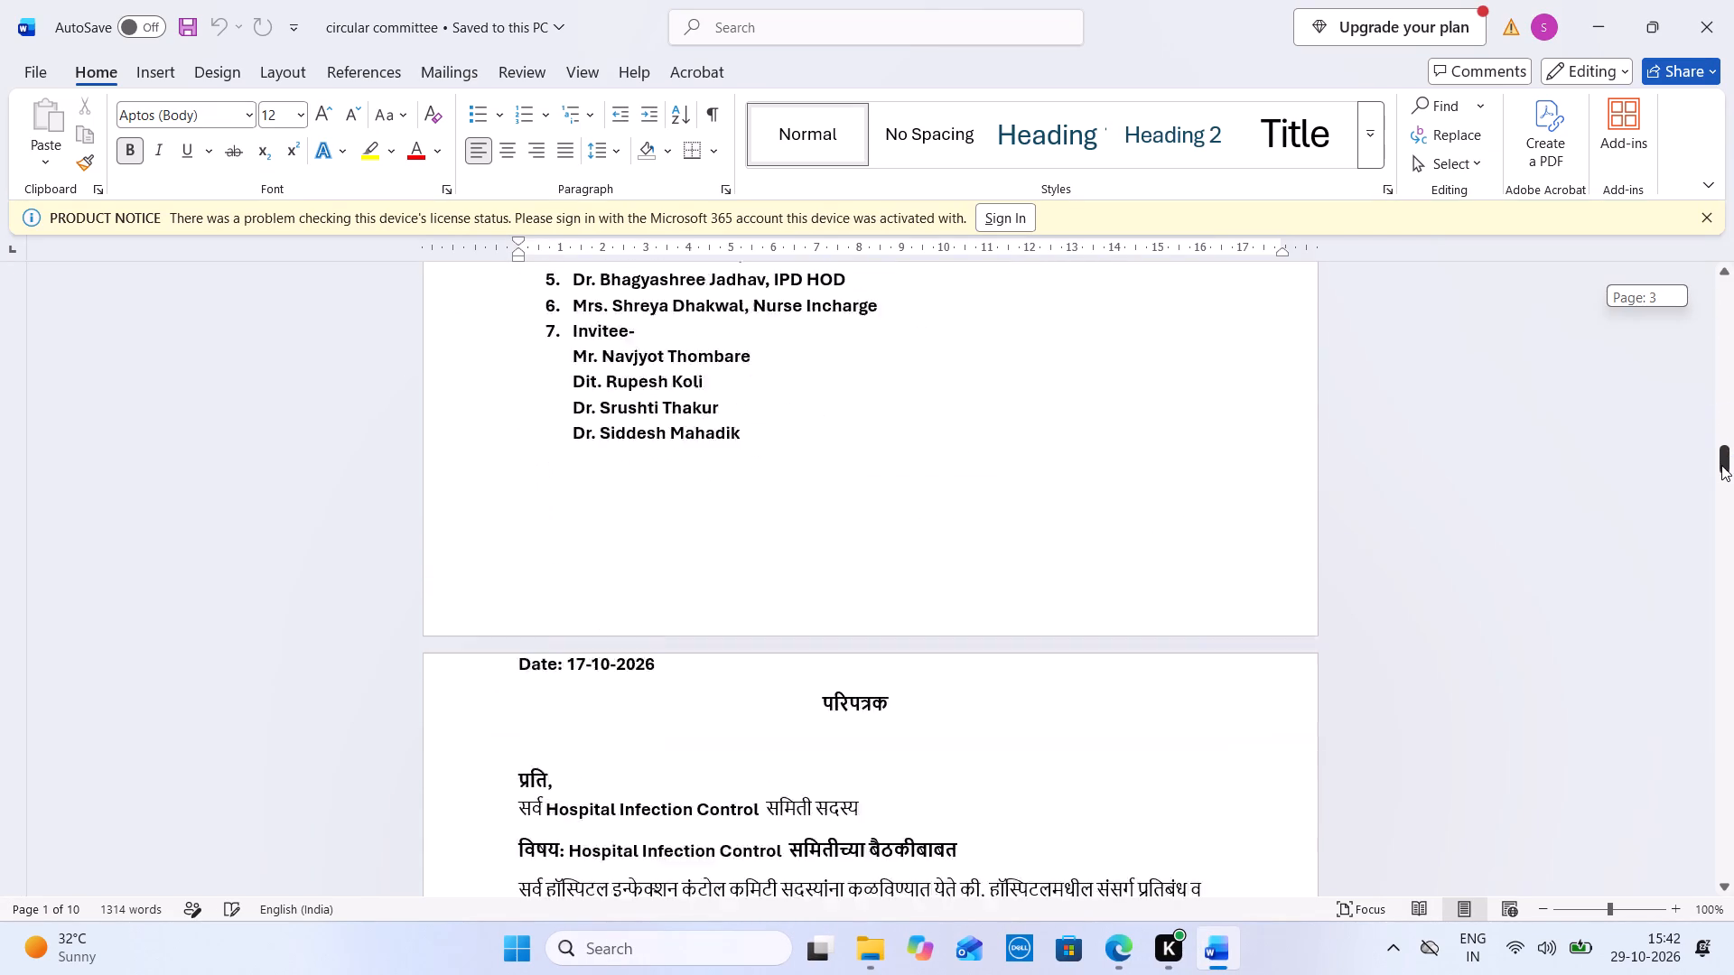
pyautogui.moveTo(1721, 465); pyautogui.dragTo(1733, 562)
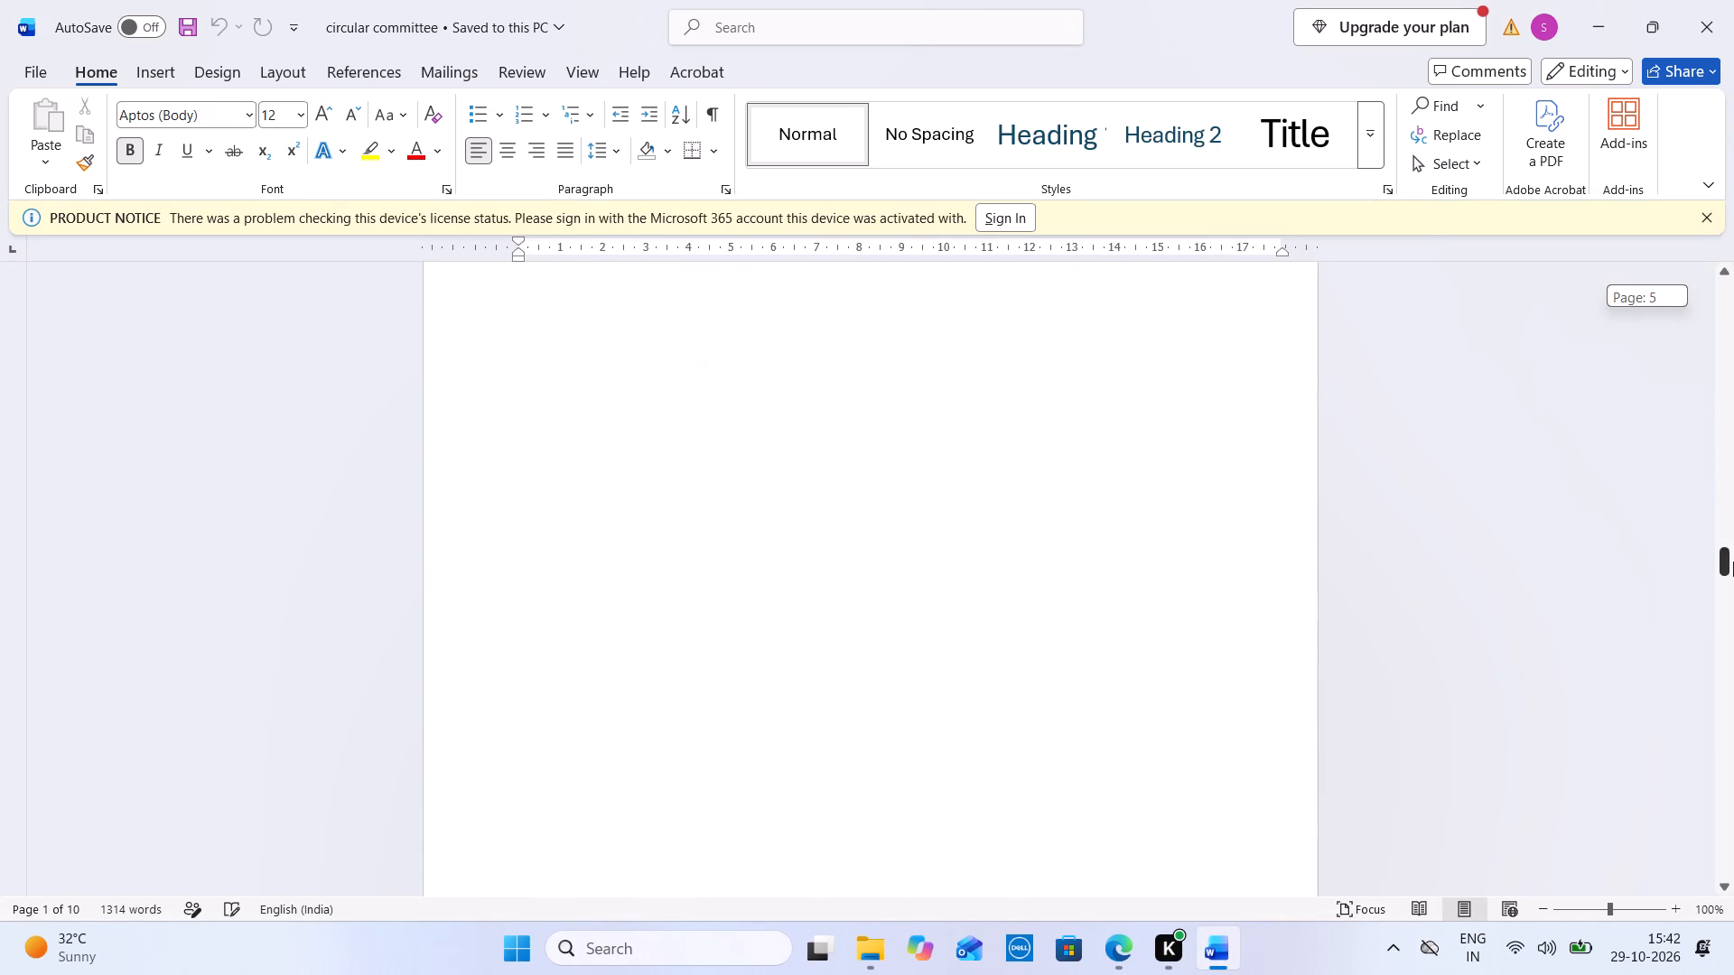
pyautogui.moveTo(1733, 562); pyautogui.dragTo(1733, 364)
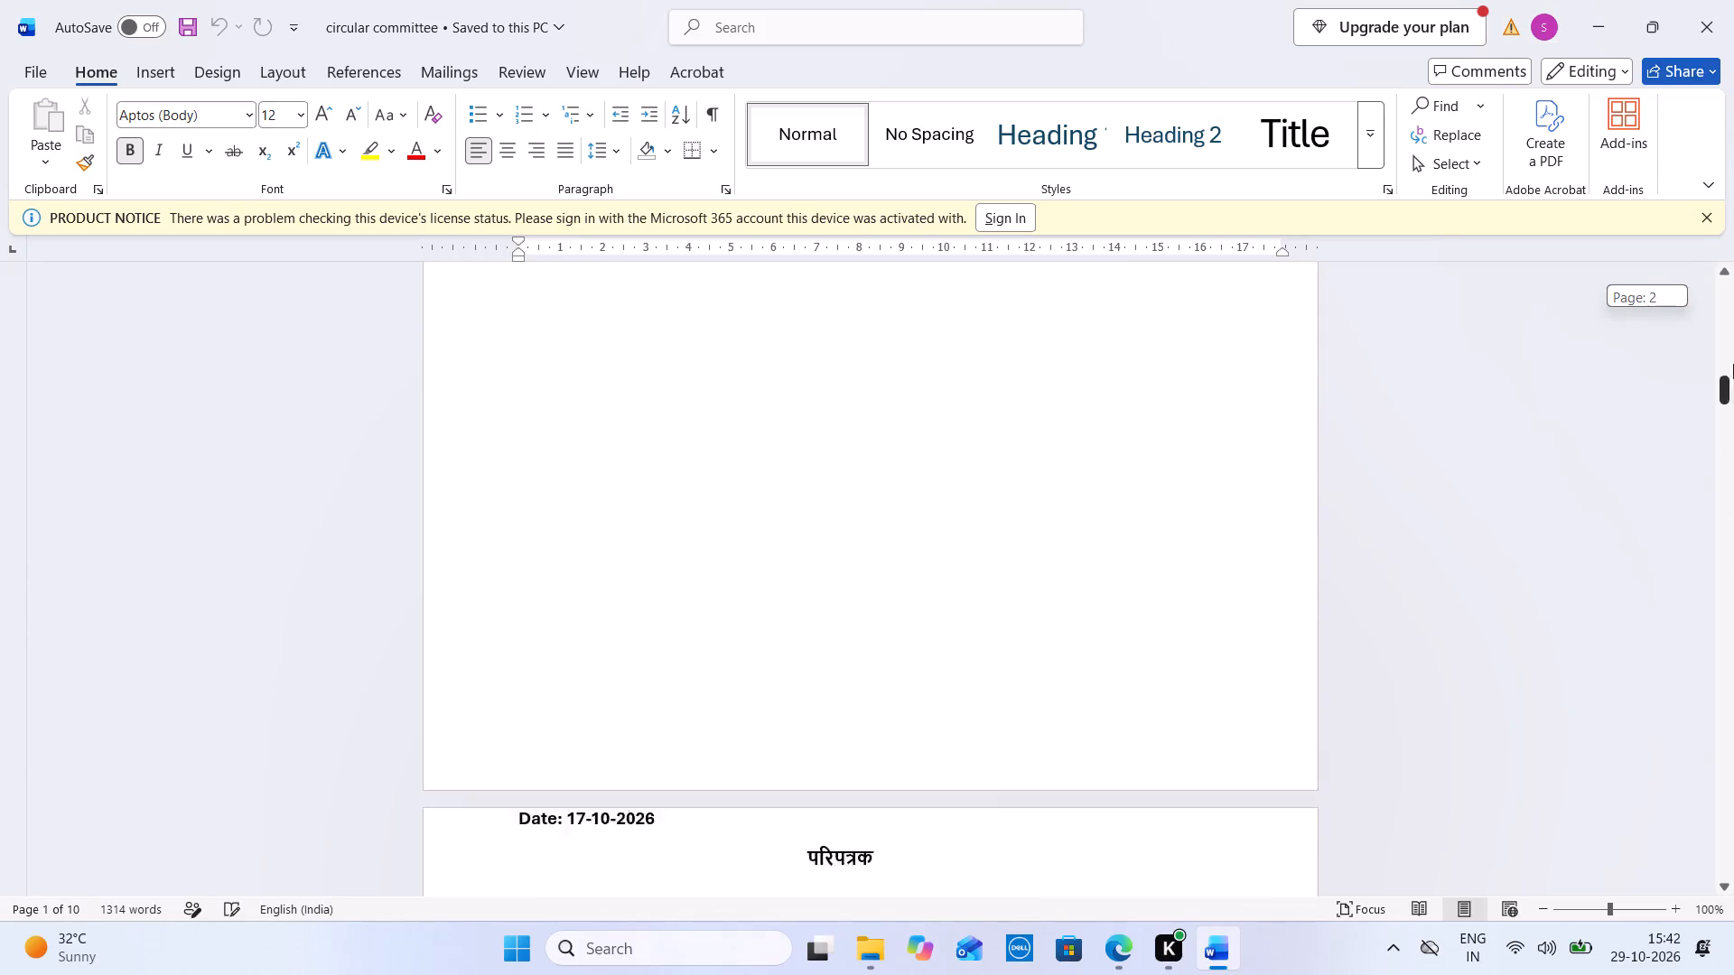
pyautogui.moveTo(1733, 364); pyautogui.dragTo(1733, 265)
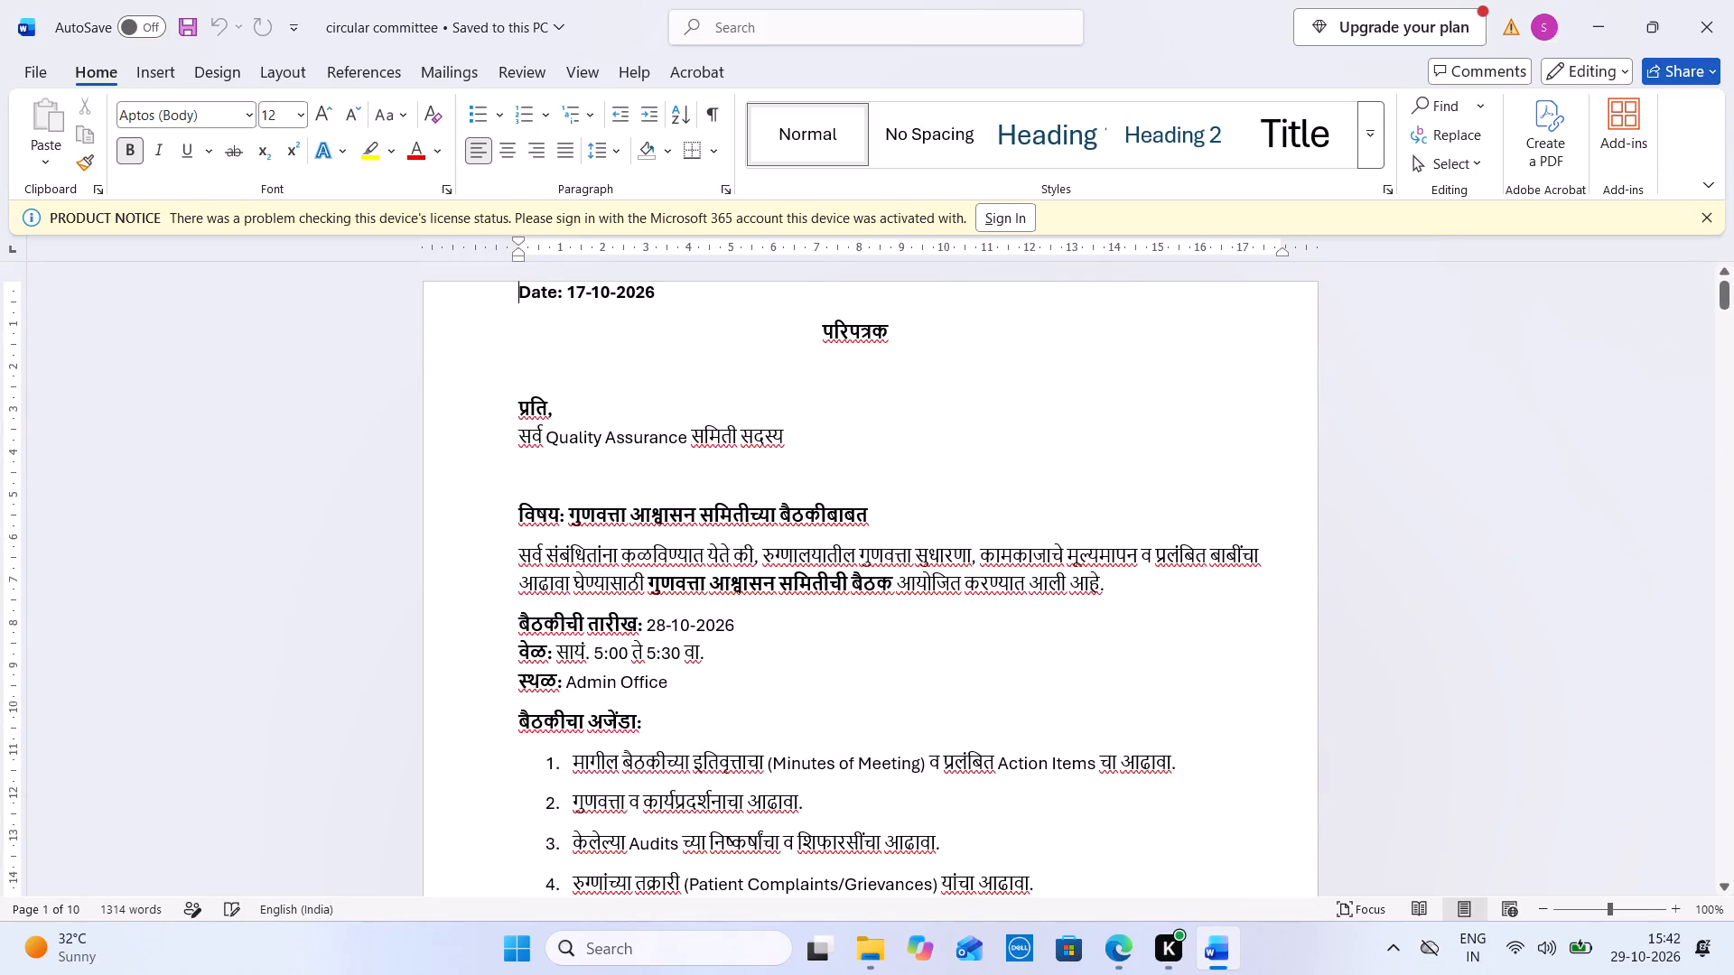
pyautogui.click(1733, 0)
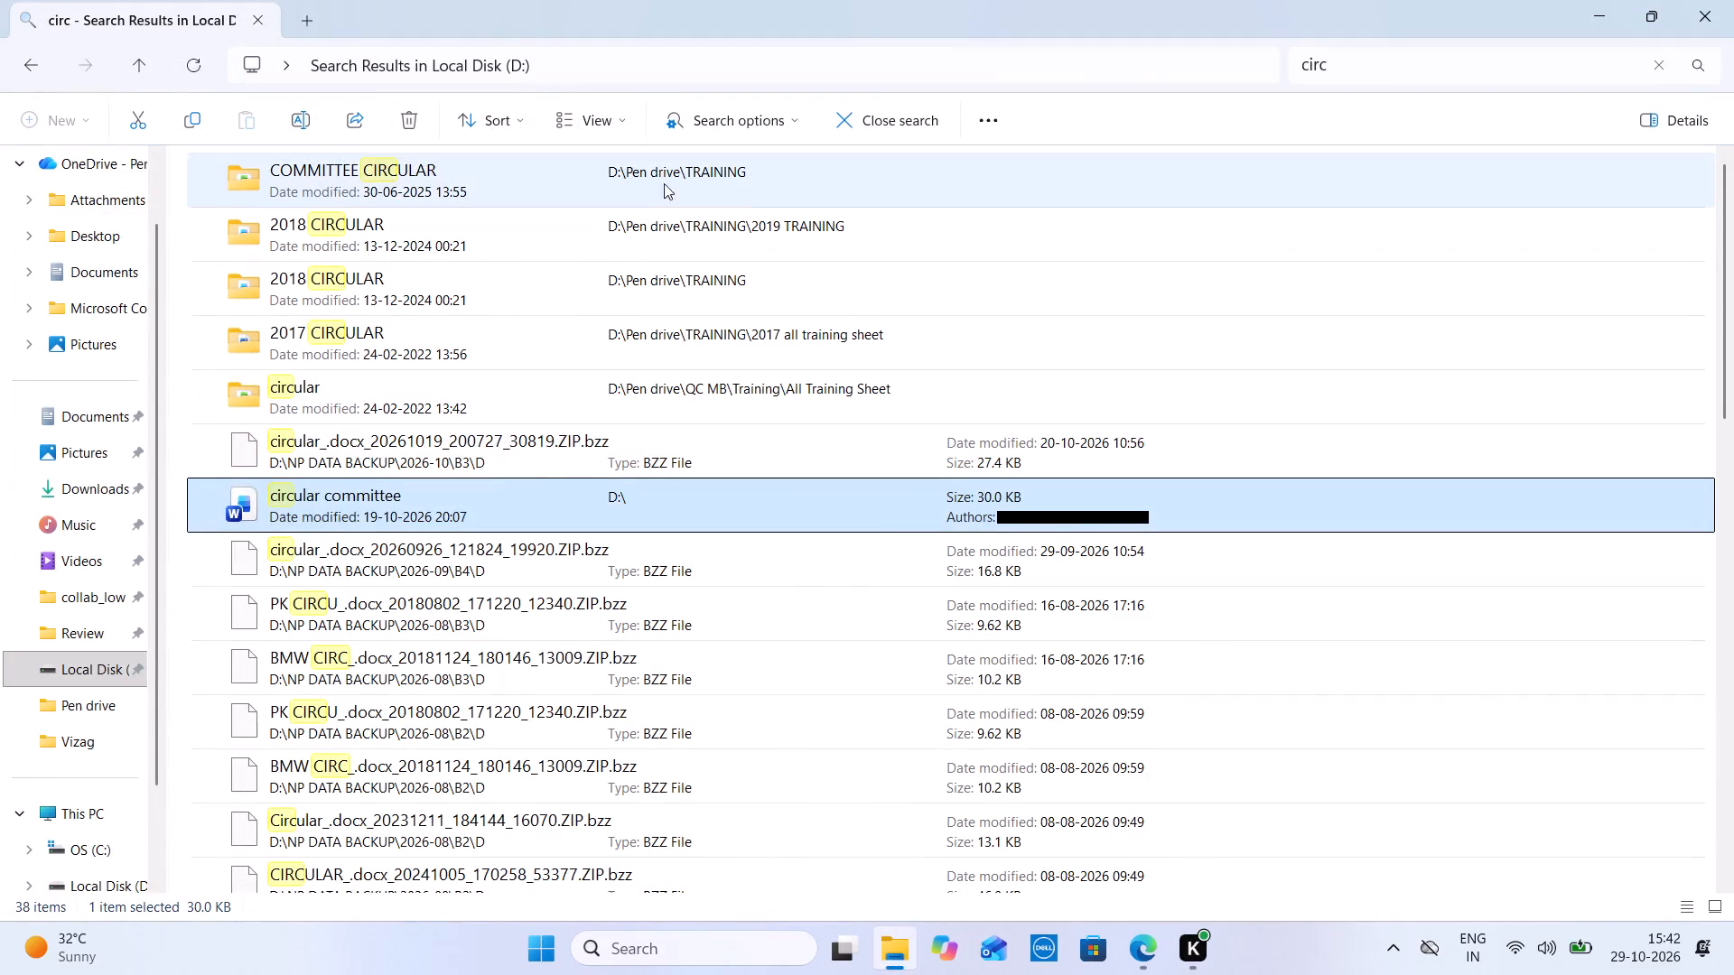
# Search Local Disk (D:) for "training" and look through the matching folders and files.
pyautogui.doubleClick(1320, 71)
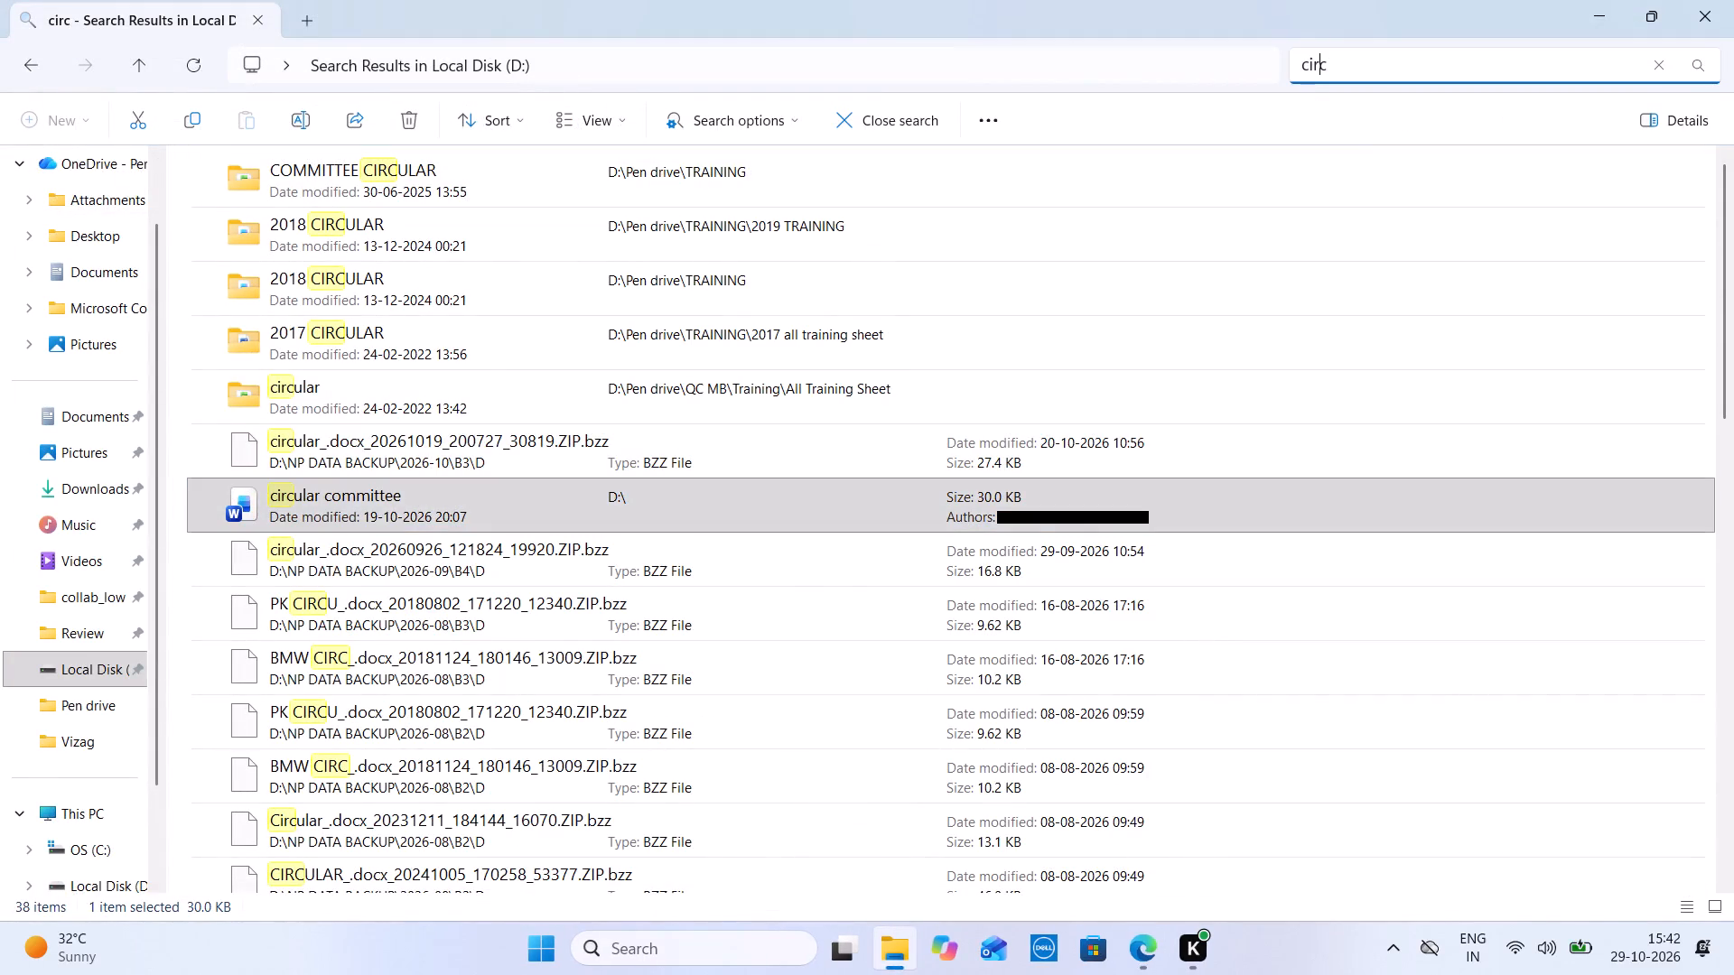
pyautogui.write('training')
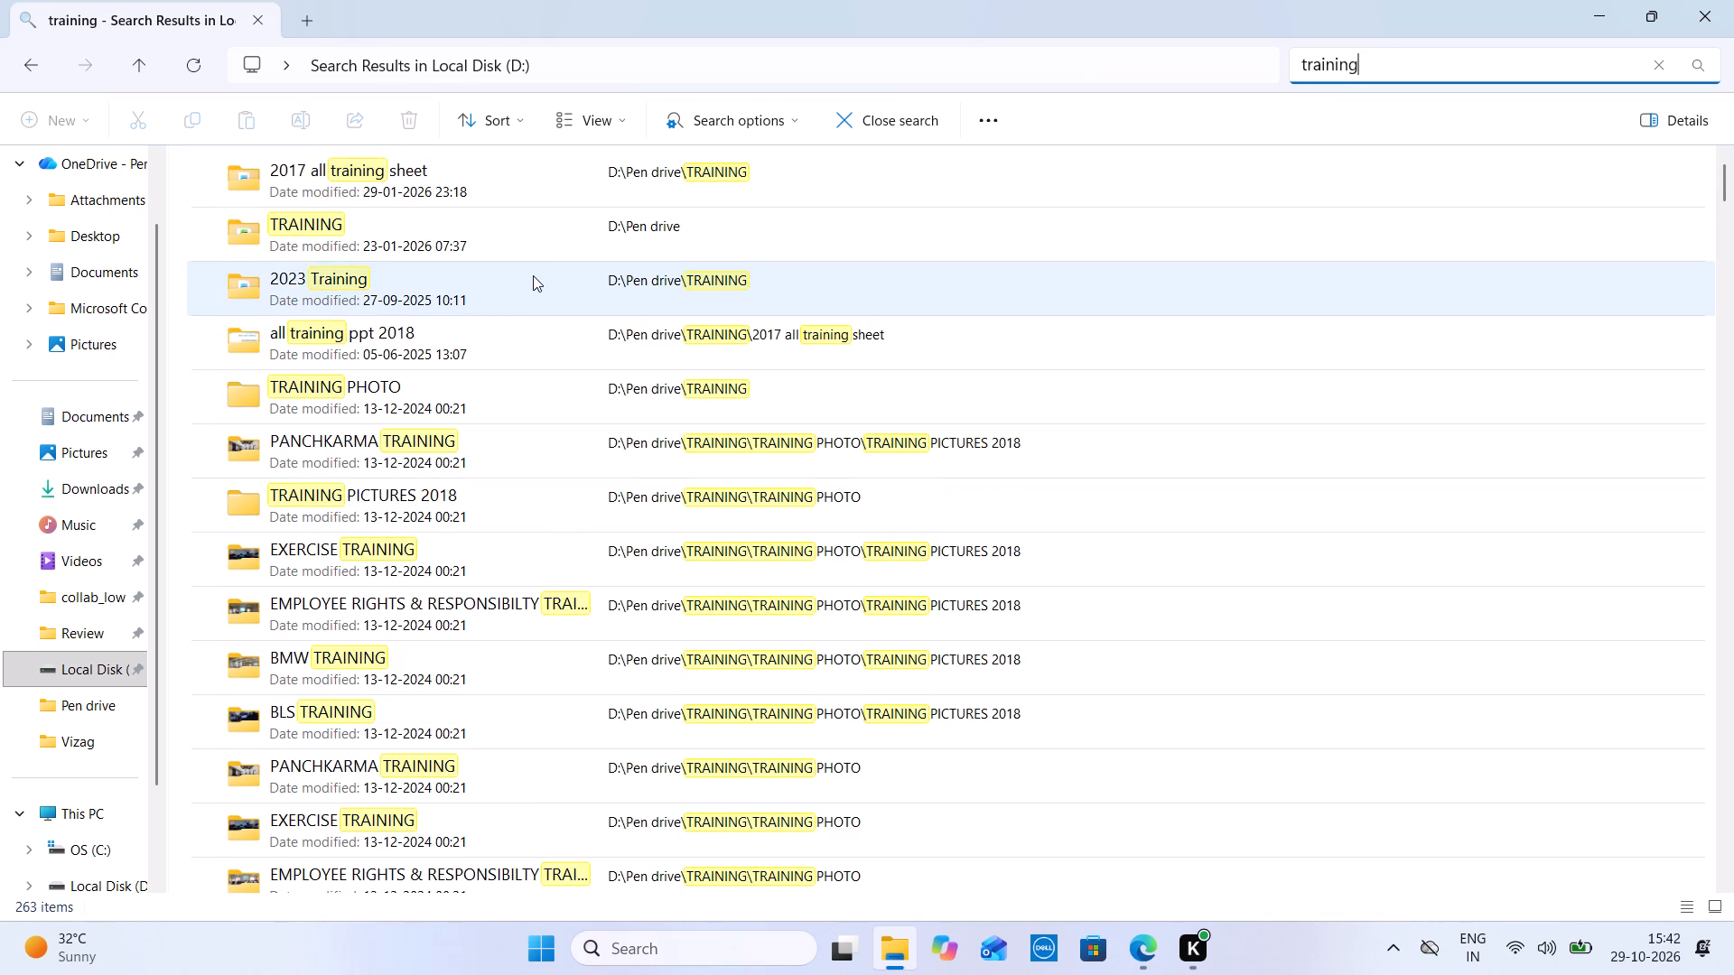
pyautogui.doubleClick(1722, 794)
pyautogui.click(1722, 794)
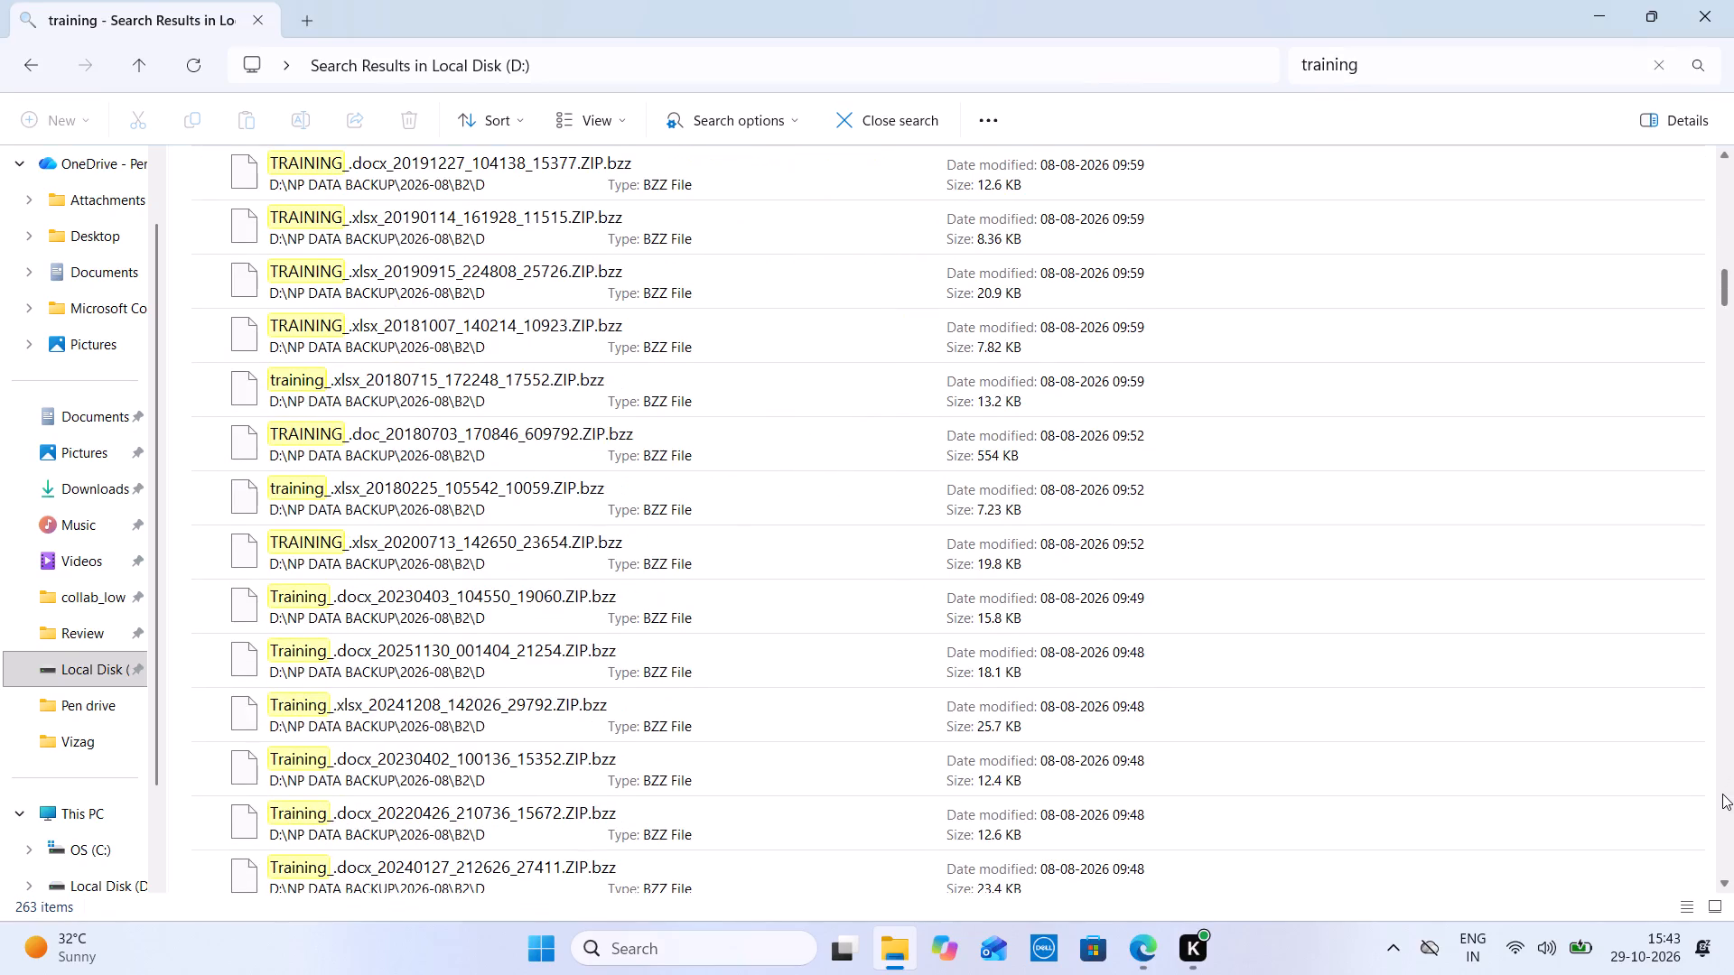
# Search Local Disk (D:) for "circ" again in place of the training search.
pyautogui.doubleClick(1336, 63)
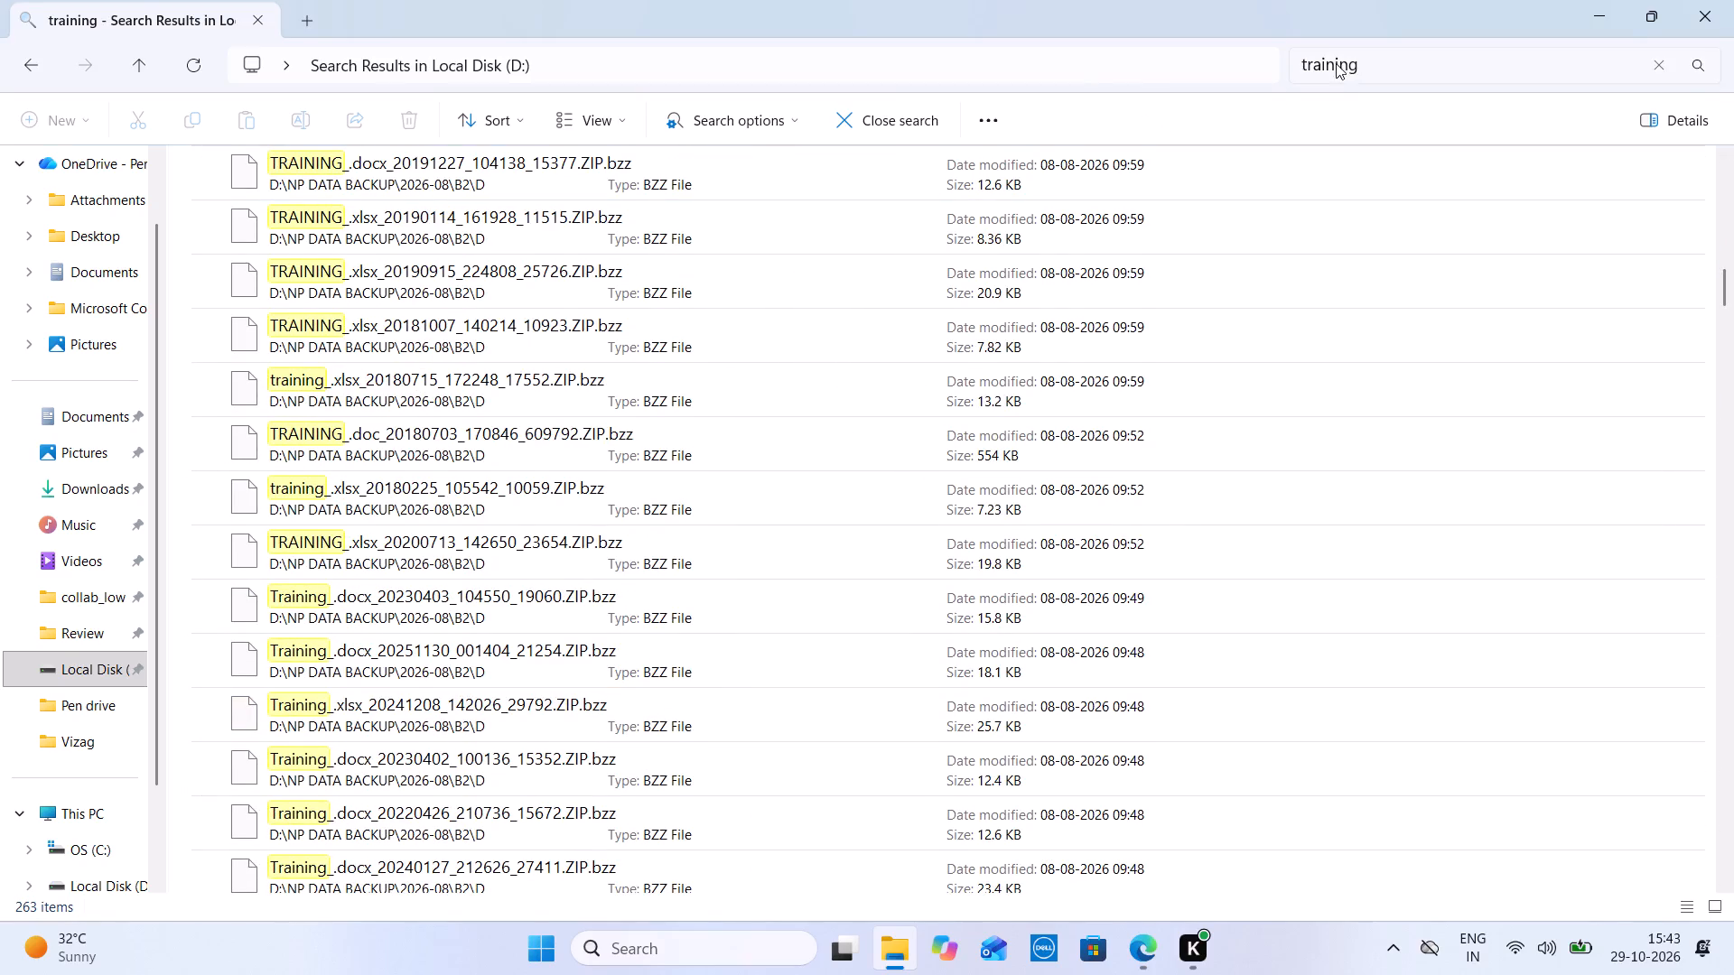
pyautogui.write('circ')
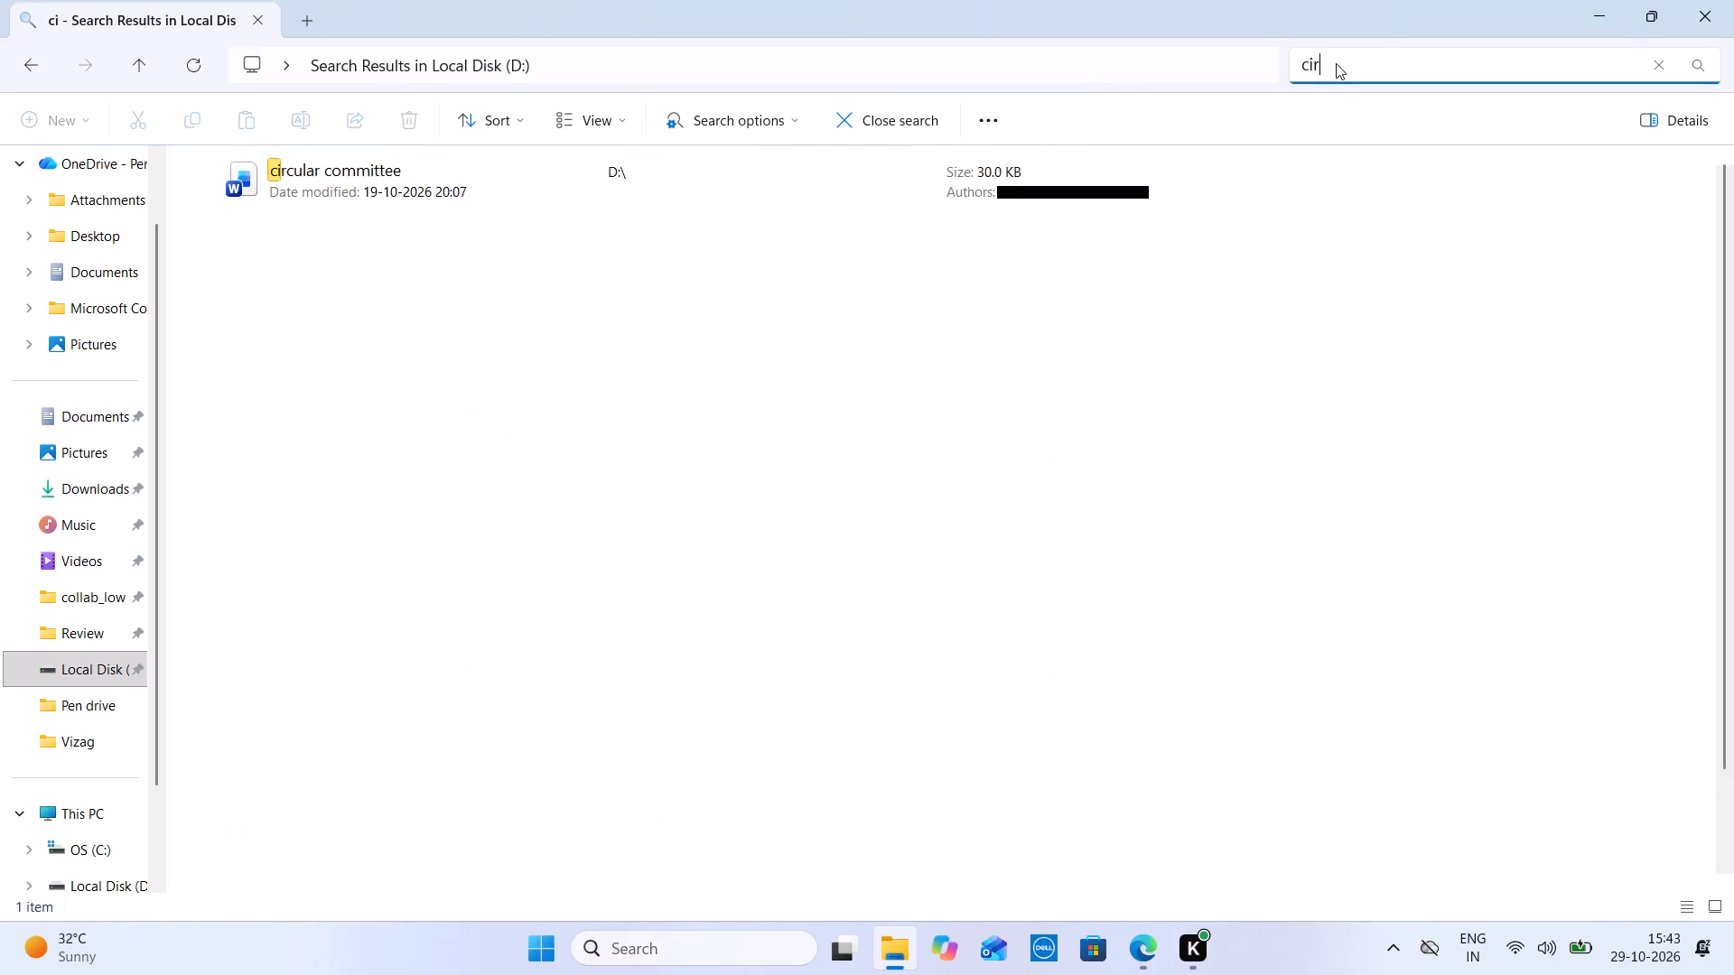
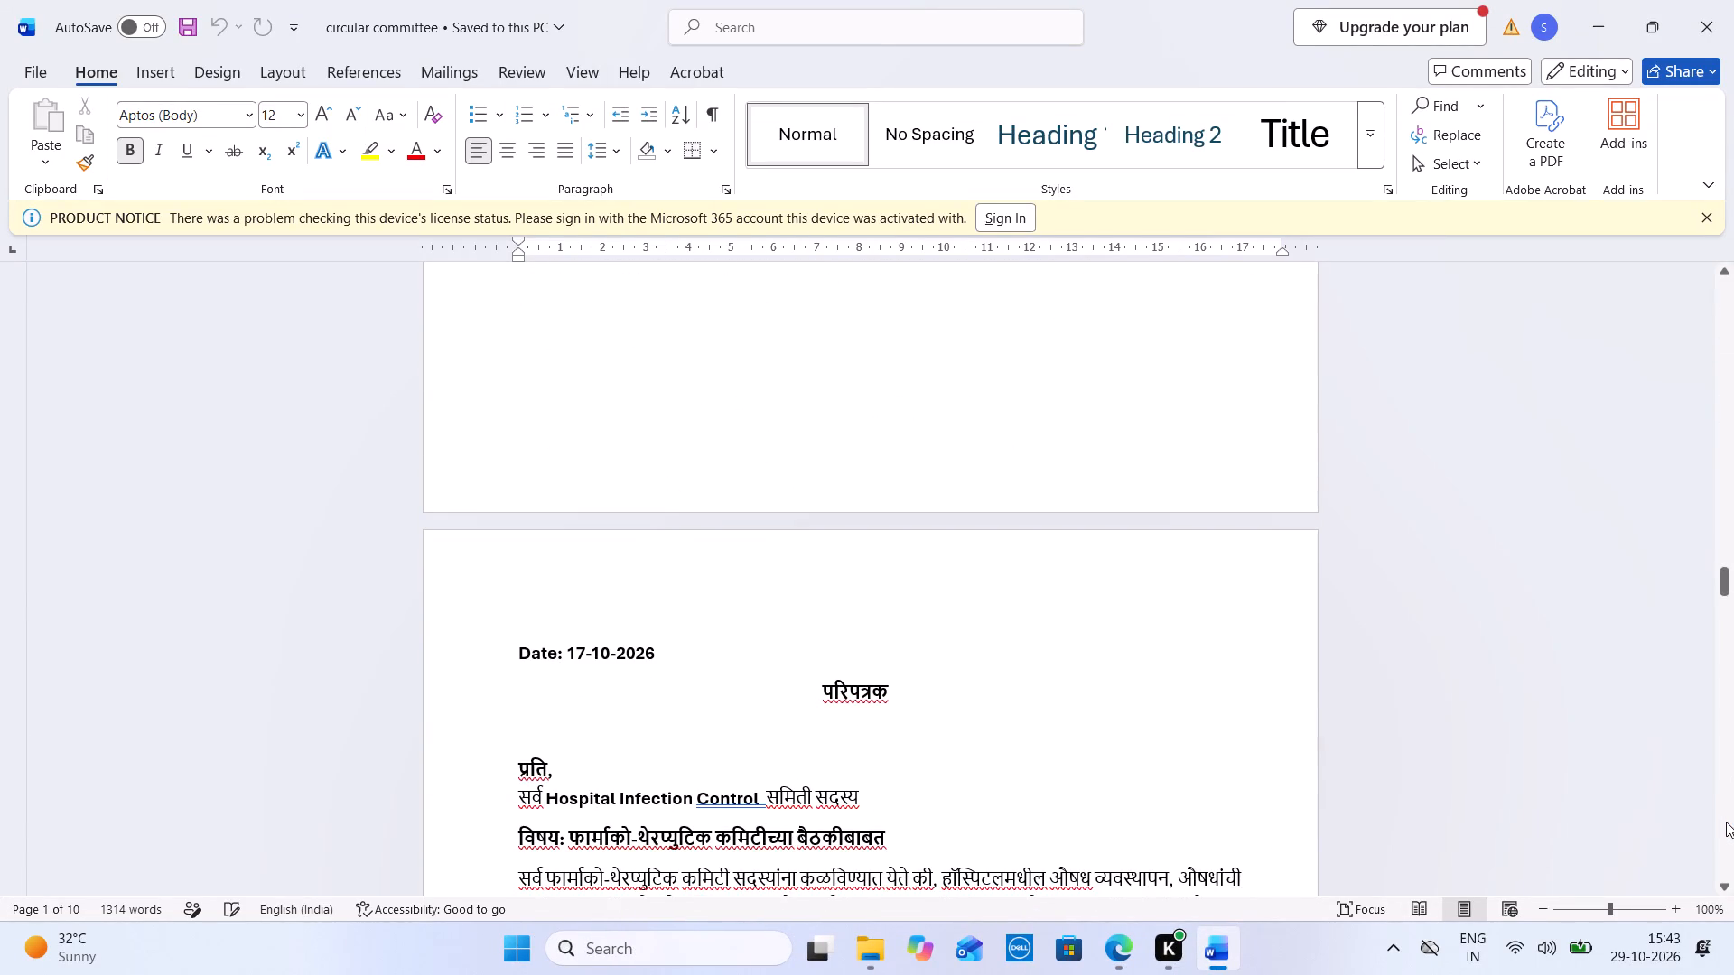
# Skim the committee meeting circulars through to the document's last page and back up to the CPR committee notice, and close the document.
pyautogui.click(1726, 822)
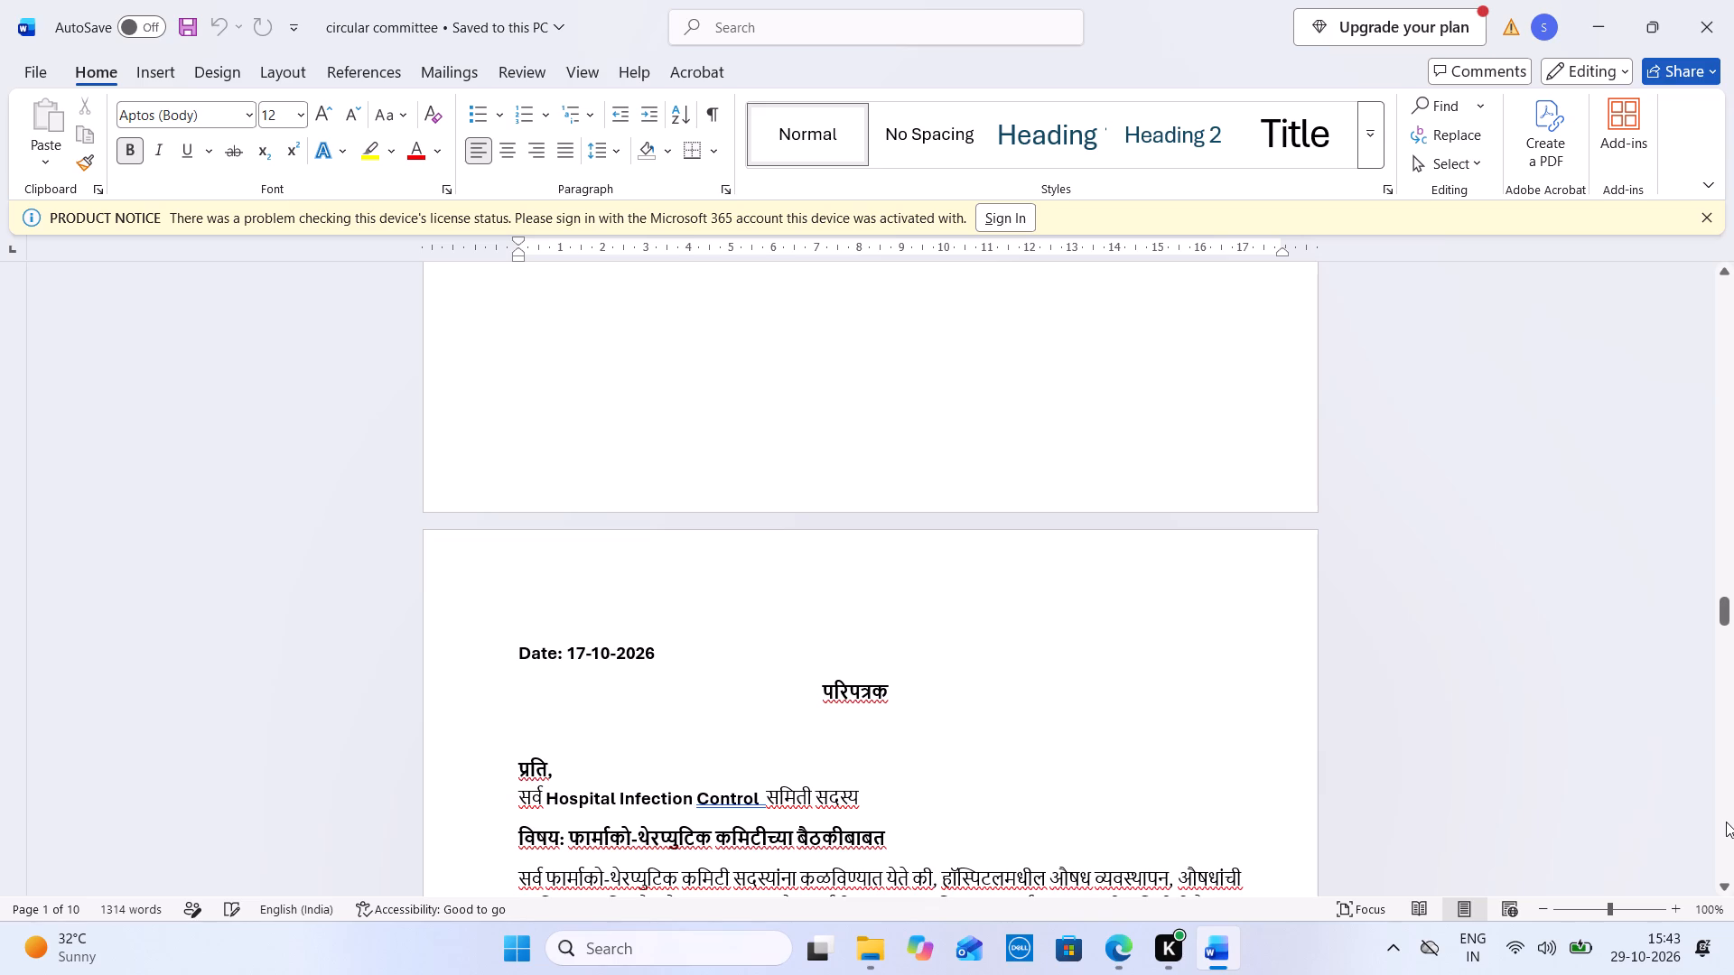
pyautogui.tripleClick(1726, 822)
pyautogui.tripleClick(1726, 822)
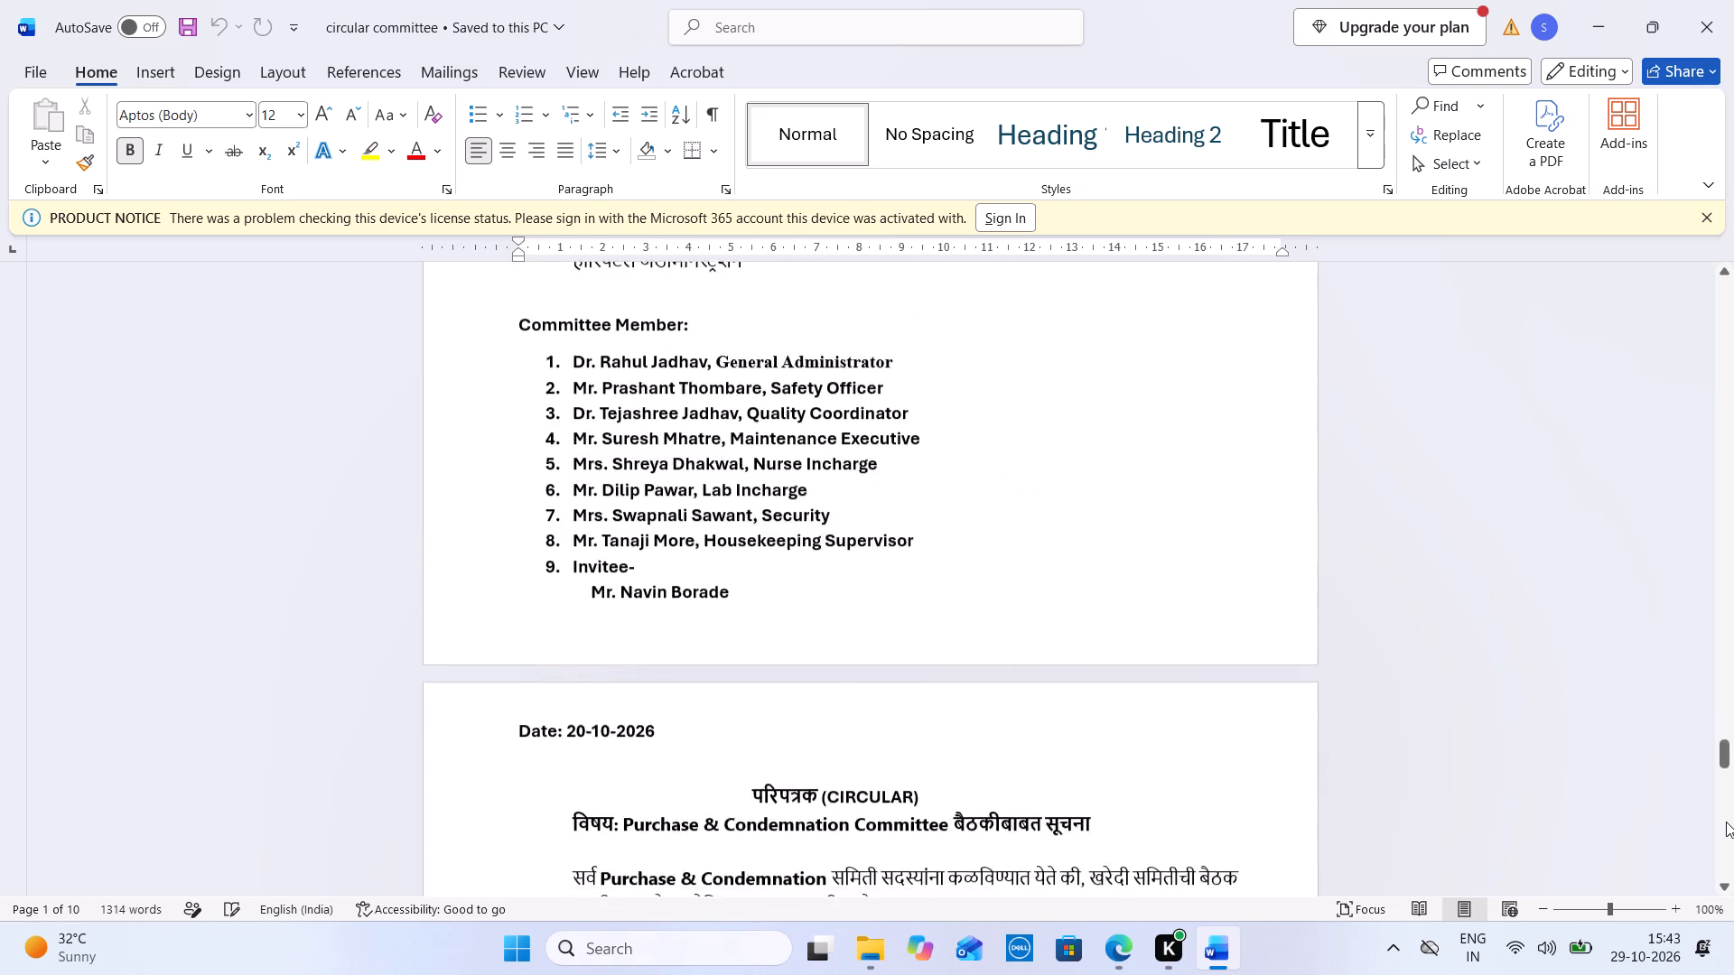
pyautogui.doubleClick(1726, 822)
pyautogui.moveTo(1726, 822); pyautogui.dragTo(1719, 879)
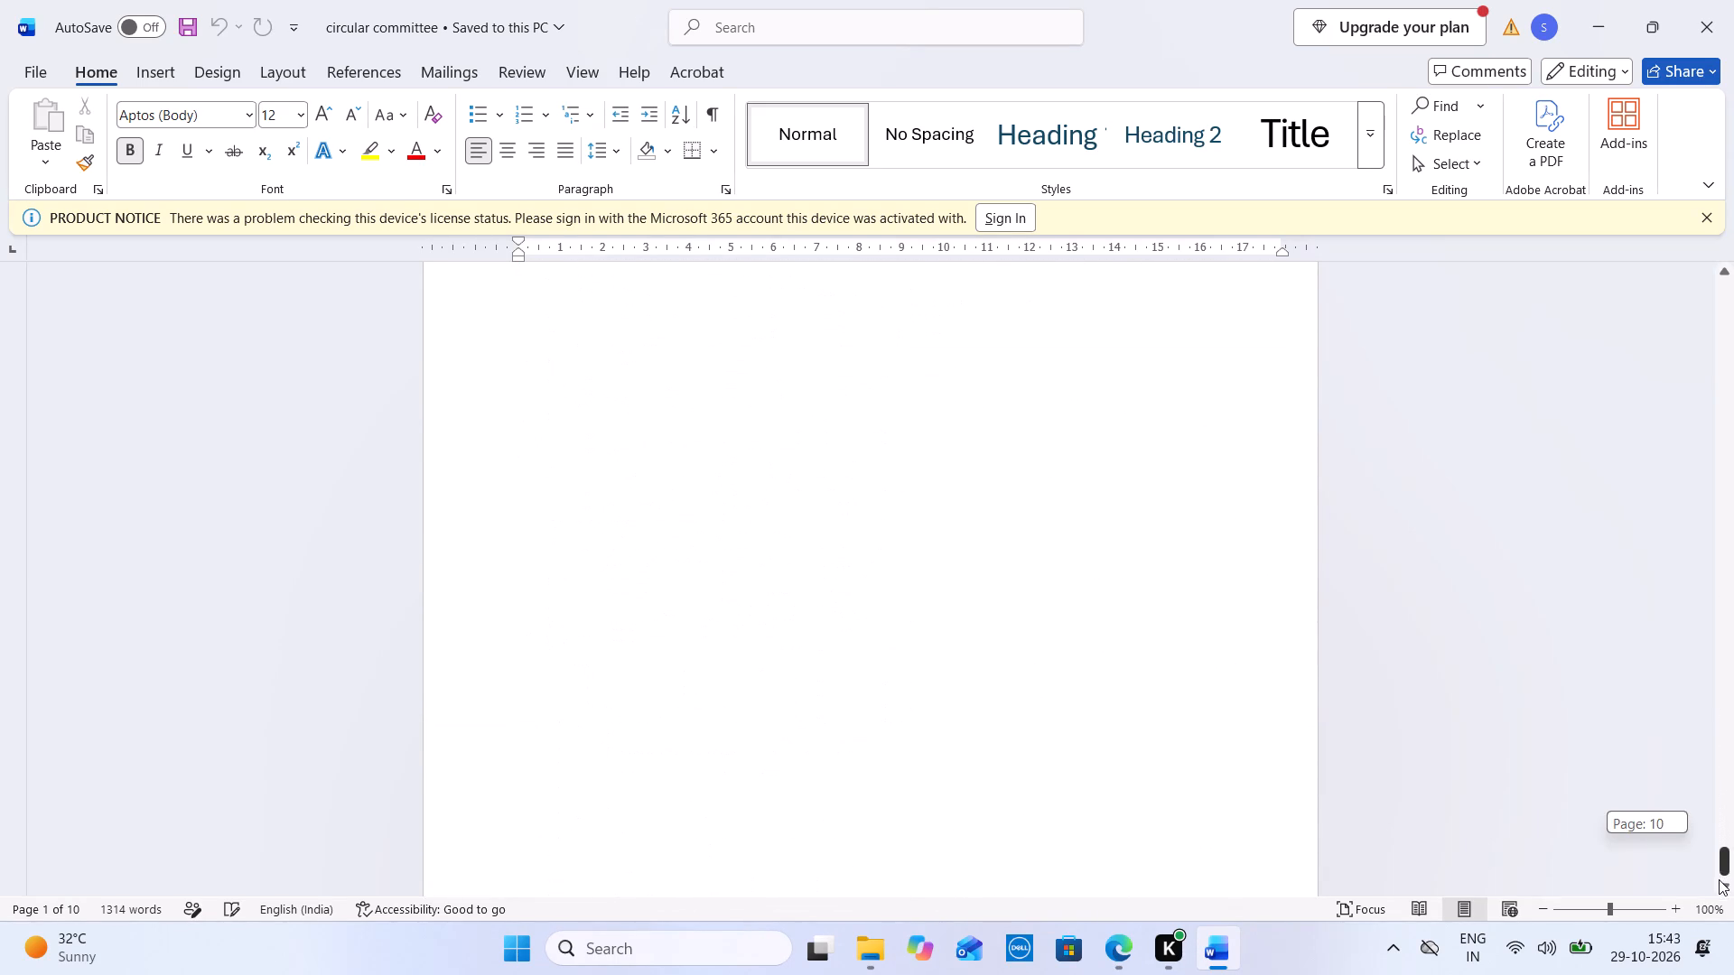
pyautogui.moveTo(1719, 879); pyautogui.dragTo(1733, 531)
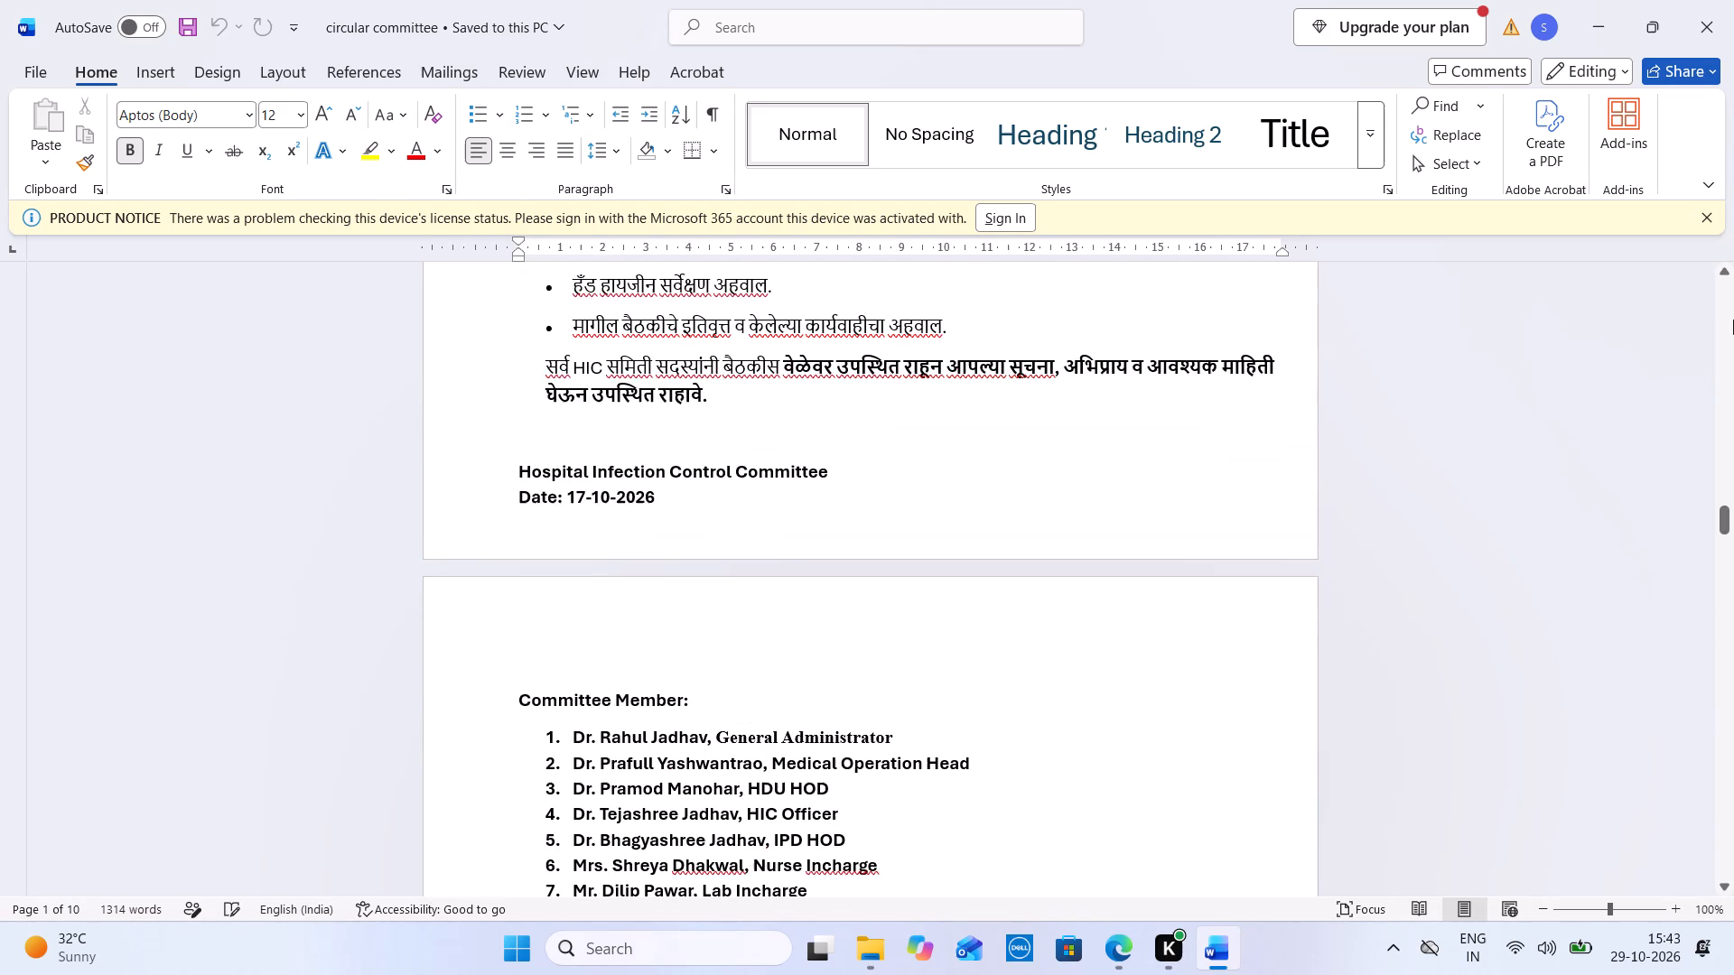
pyautogui.moveTo(1733, 320); pyautogui.dragTo(1727, 304)
pyautogui.tripleClick(1727, 304)
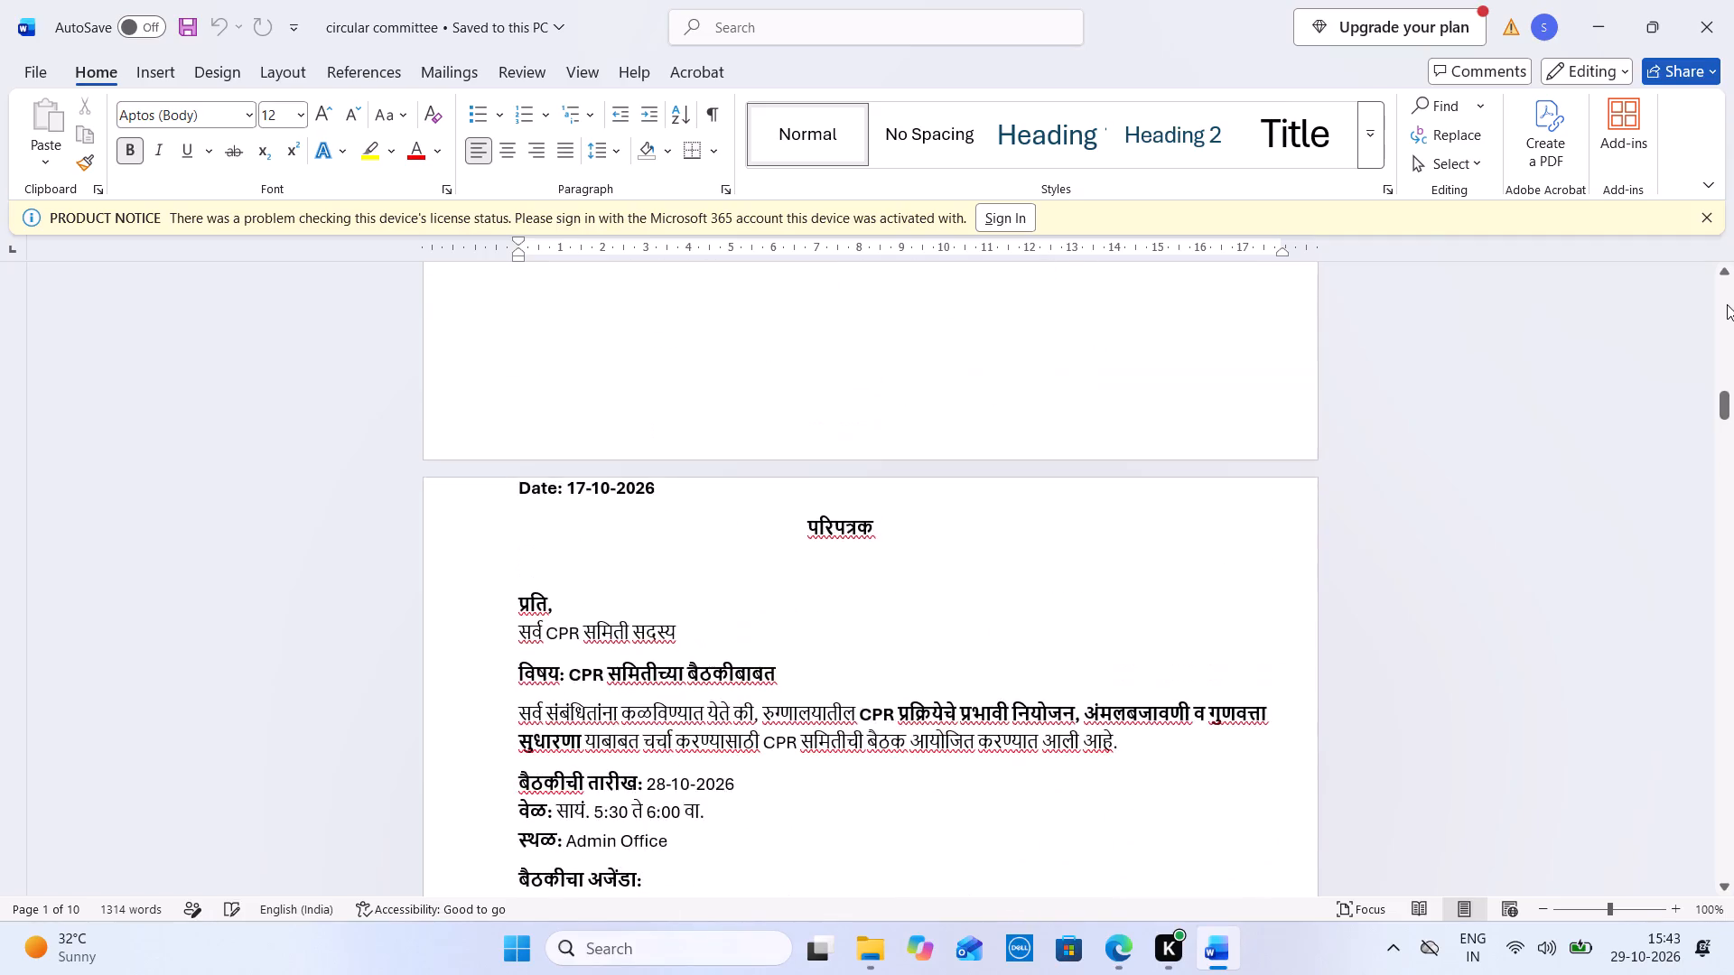
pyautogui.doubleClick(1727, 304)
pyautogui.click(1733, 0)
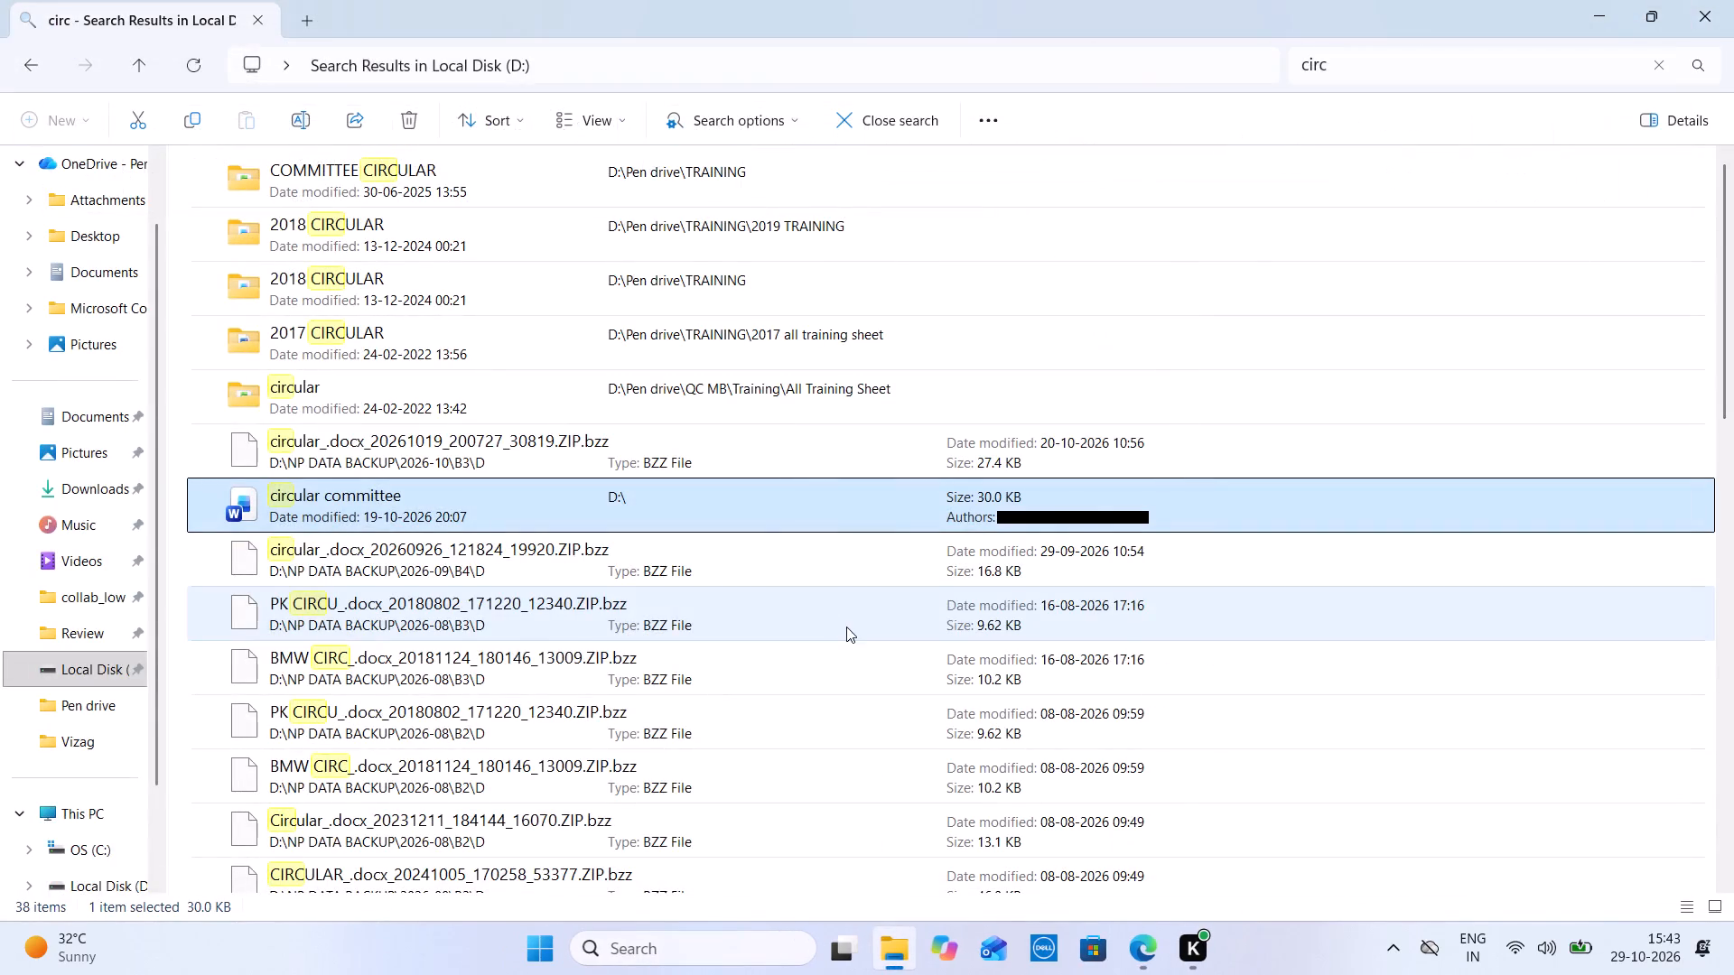
# Leave the "circ" search results and return to the top level of Local Disk (D:).
pyautogui.click(116, 680)
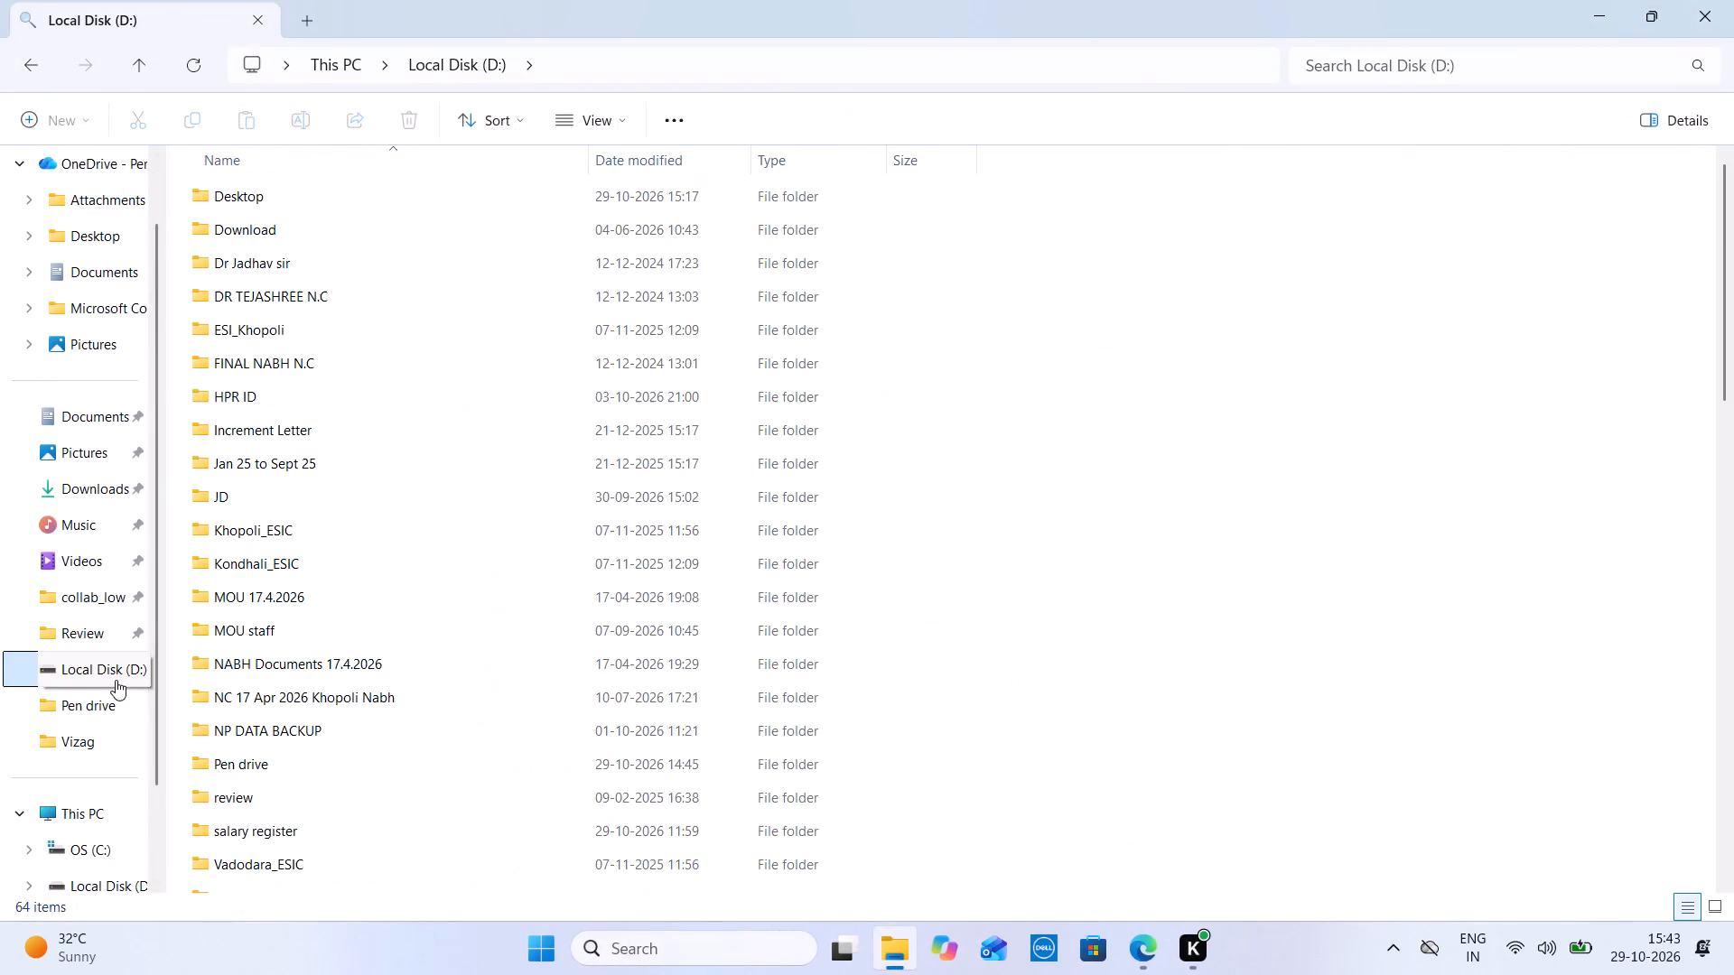
# Search Windows for "word" and launch the Word app.
pyautogui.click(722, 942)
pyautogui.write('word')
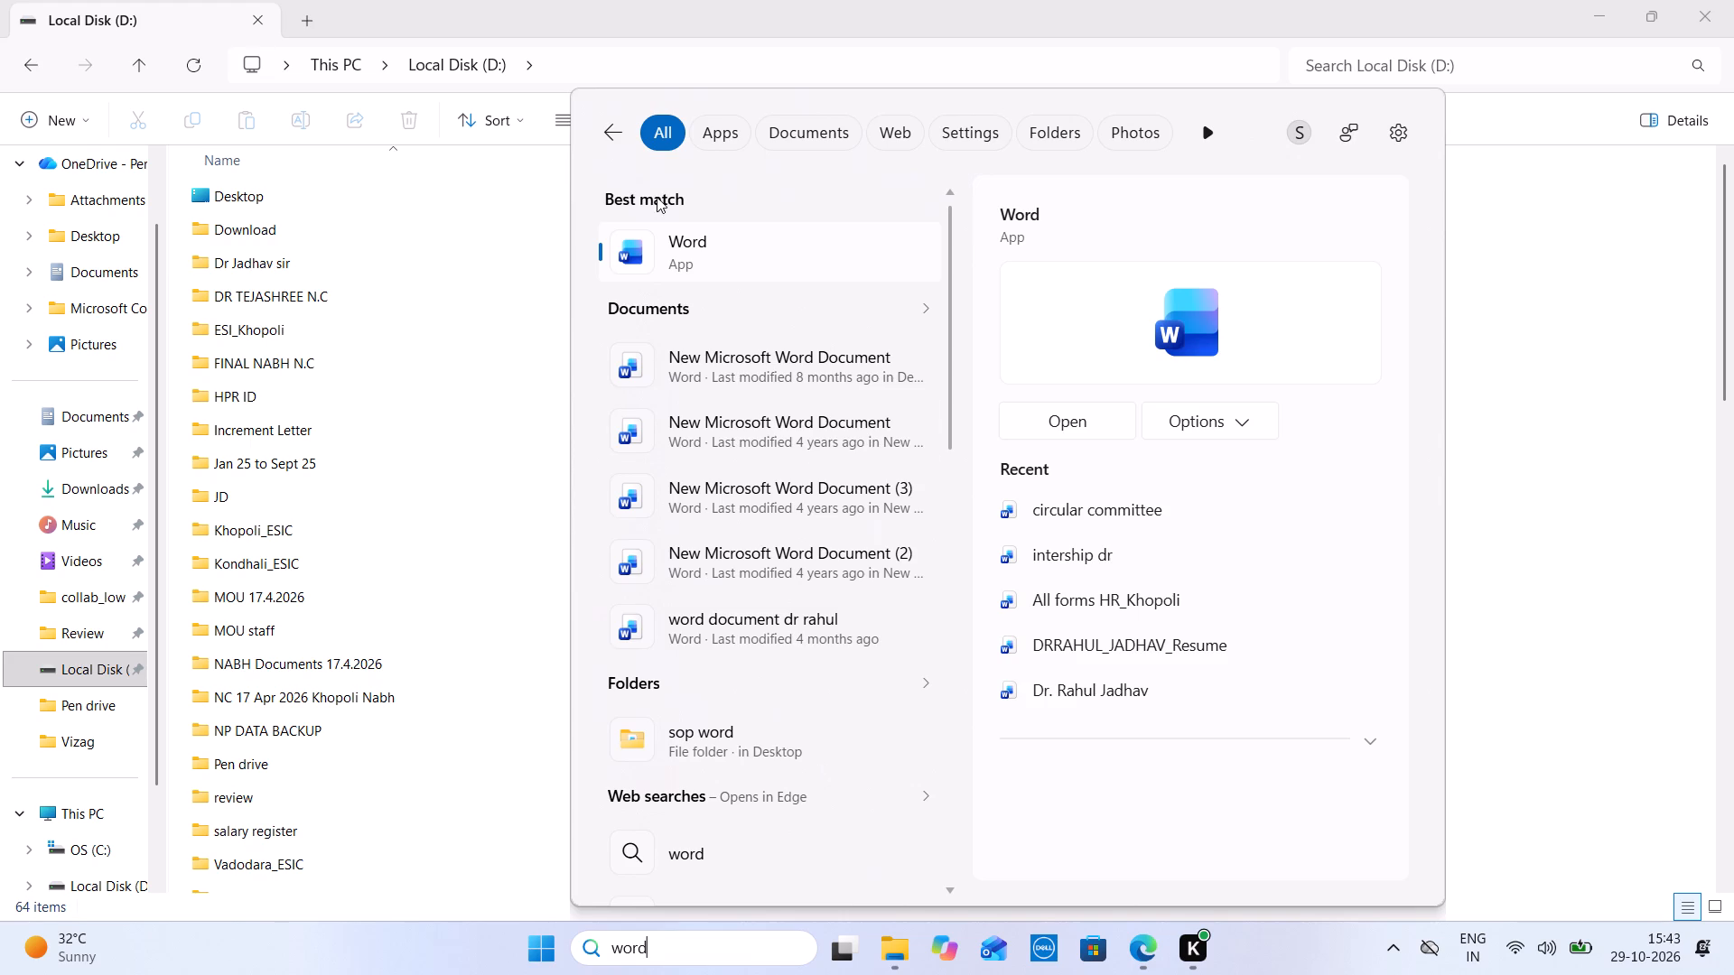
pyautogui.click(727, 243)
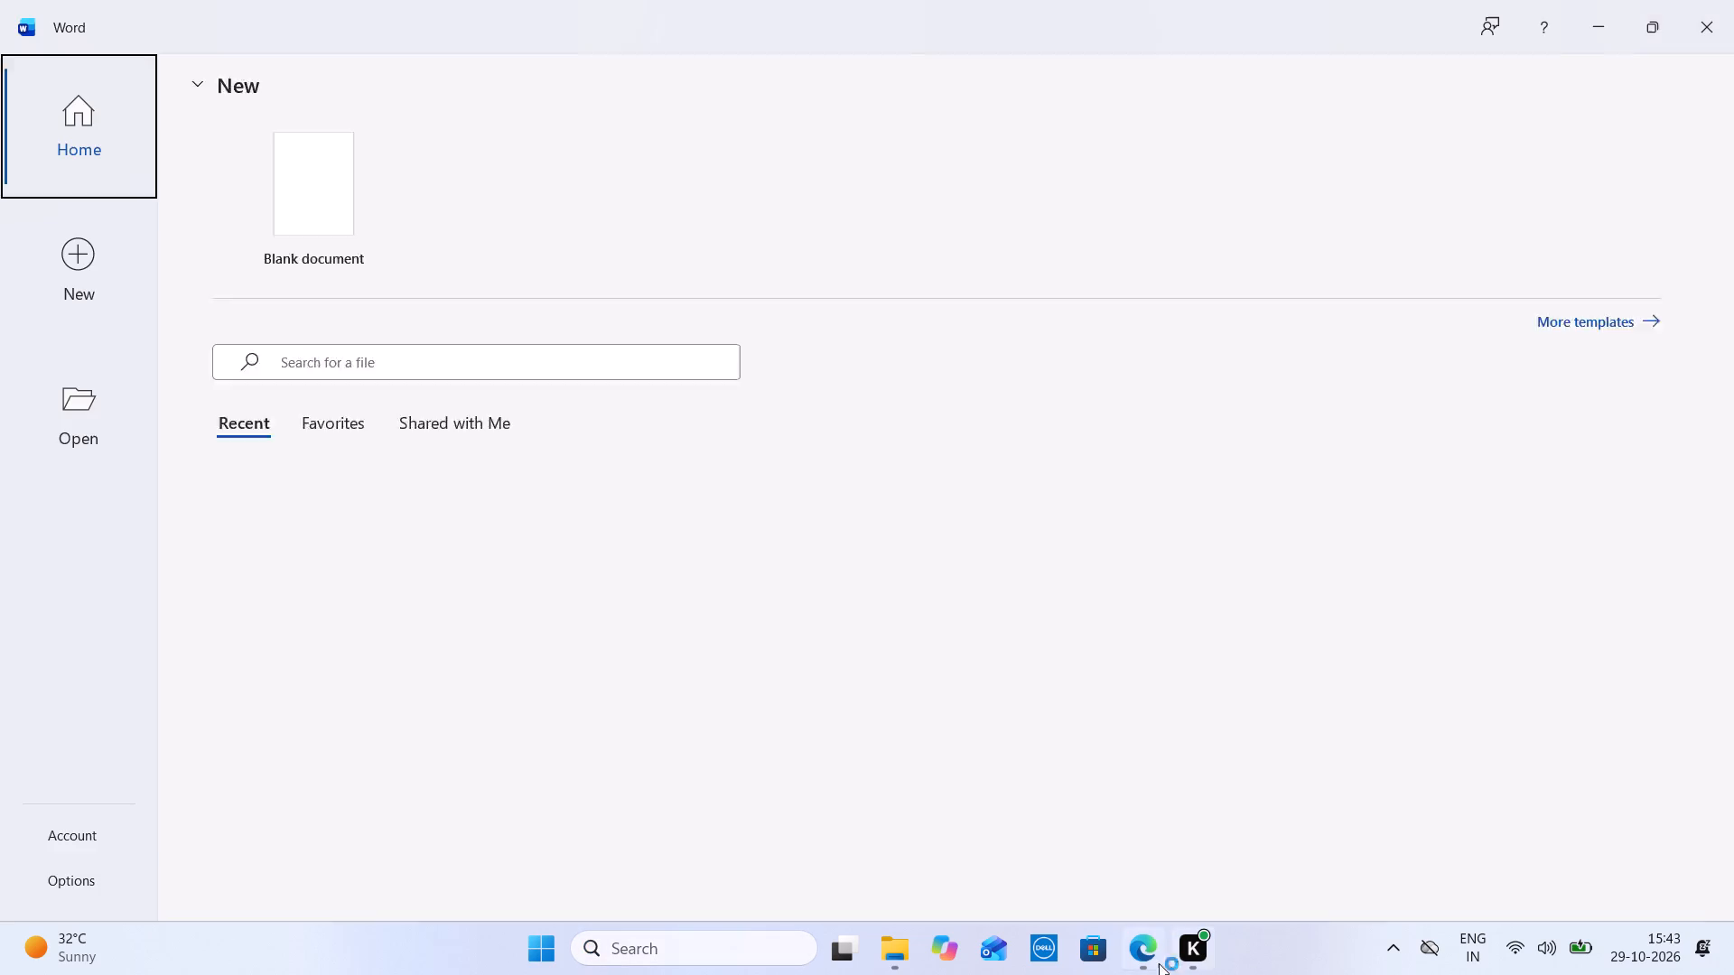